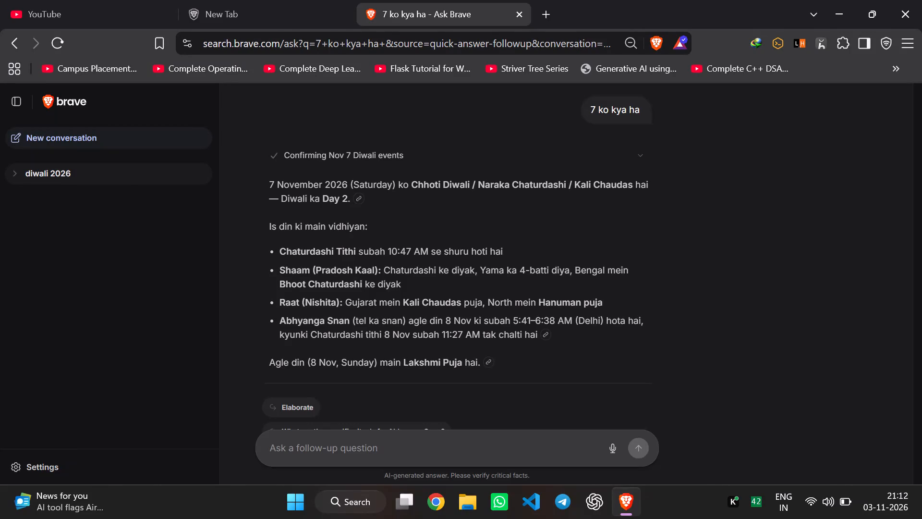
Open an additional new browser tab.
left_click(230, 0)
left_click(610, 0)
left_click(546, 7)
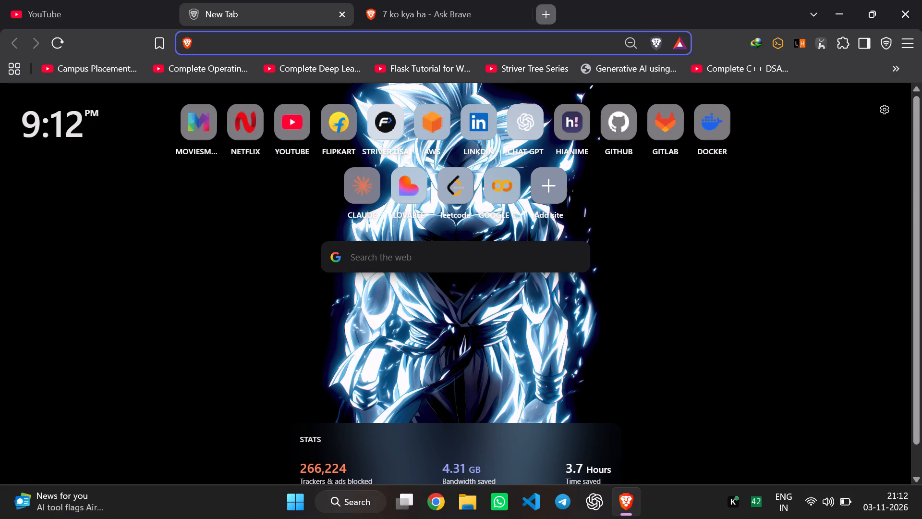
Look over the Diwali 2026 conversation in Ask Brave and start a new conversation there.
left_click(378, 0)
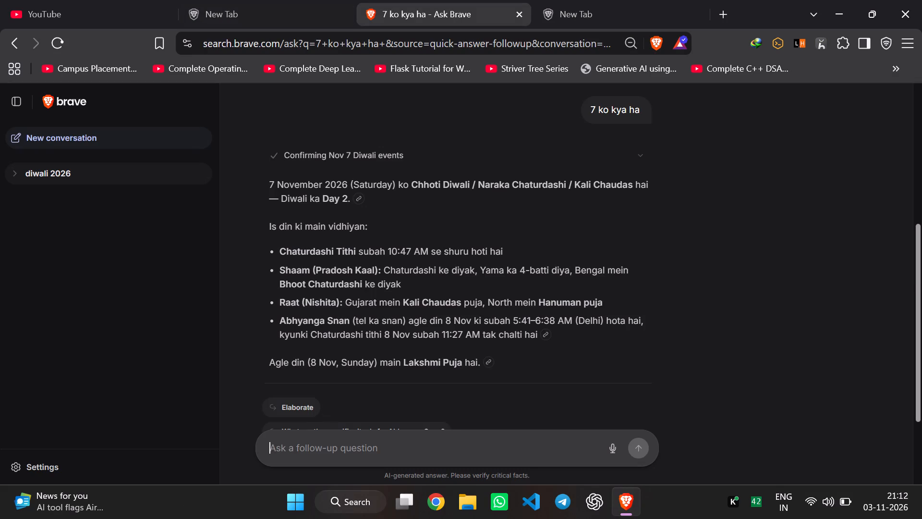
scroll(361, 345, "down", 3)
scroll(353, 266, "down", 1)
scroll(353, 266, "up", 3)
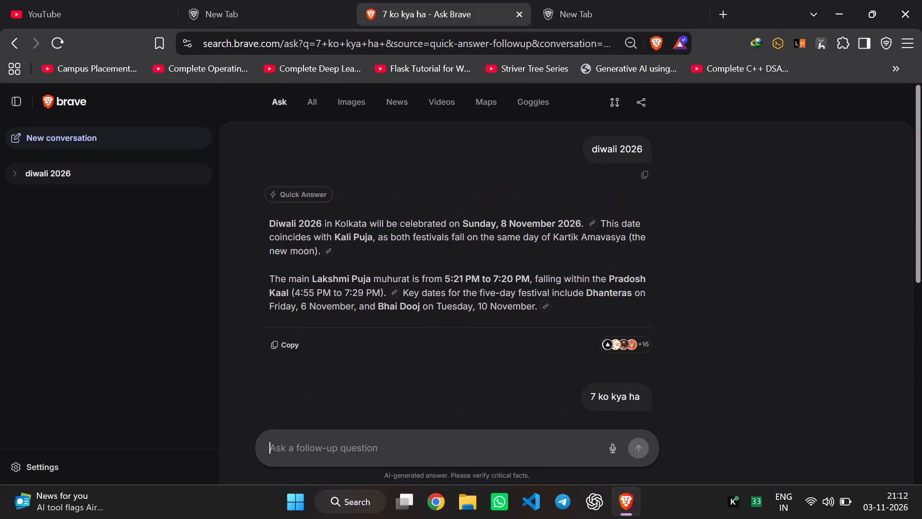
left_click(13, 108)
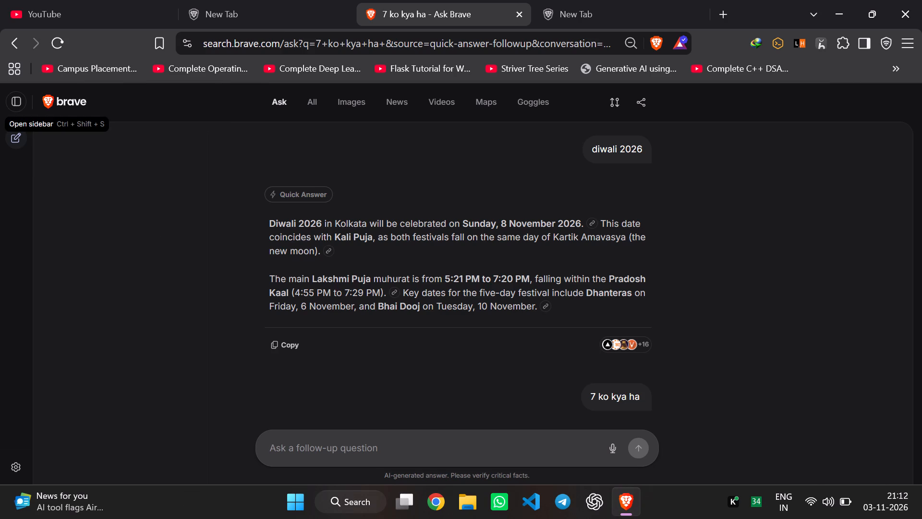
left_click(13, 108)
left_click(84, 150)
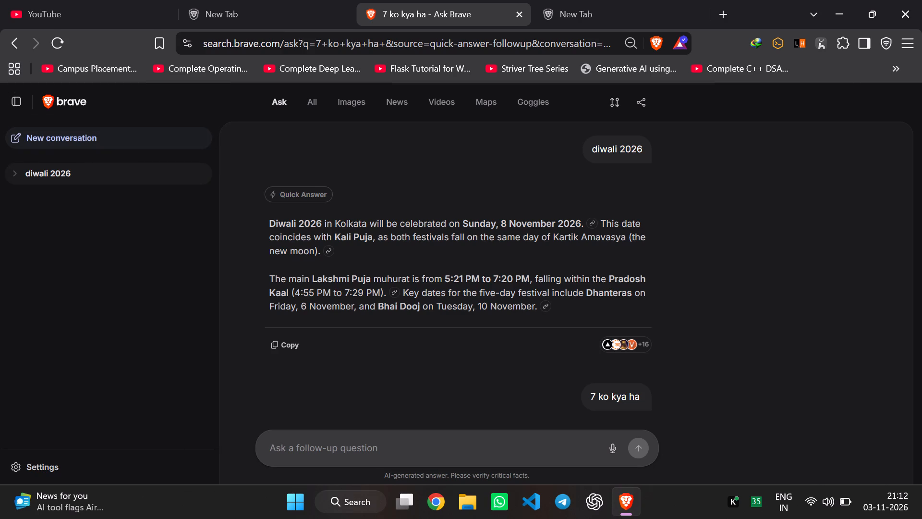
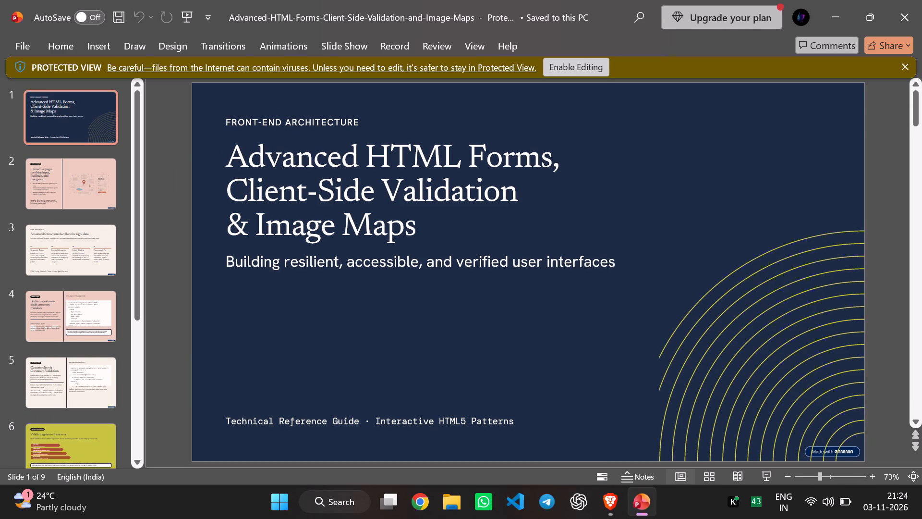
left_click(561, 68)
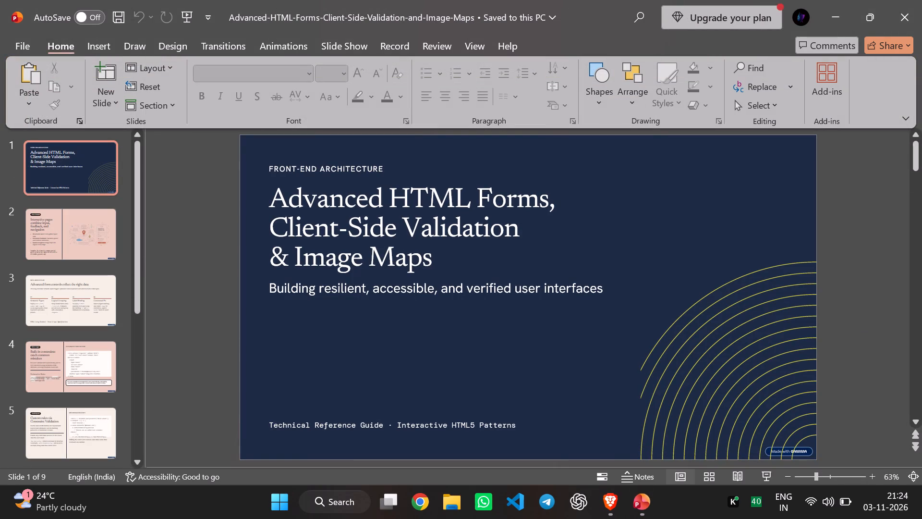
Delete the arc-pattern picture from the title slide.
scroll(469, 252, "down", 2)
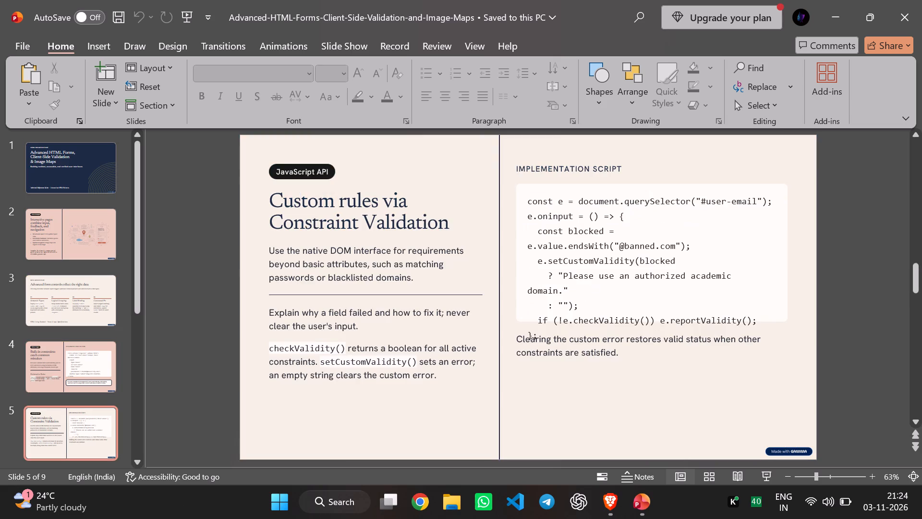
scroll(469, 252, "up", 5)
left_click(51, 161)
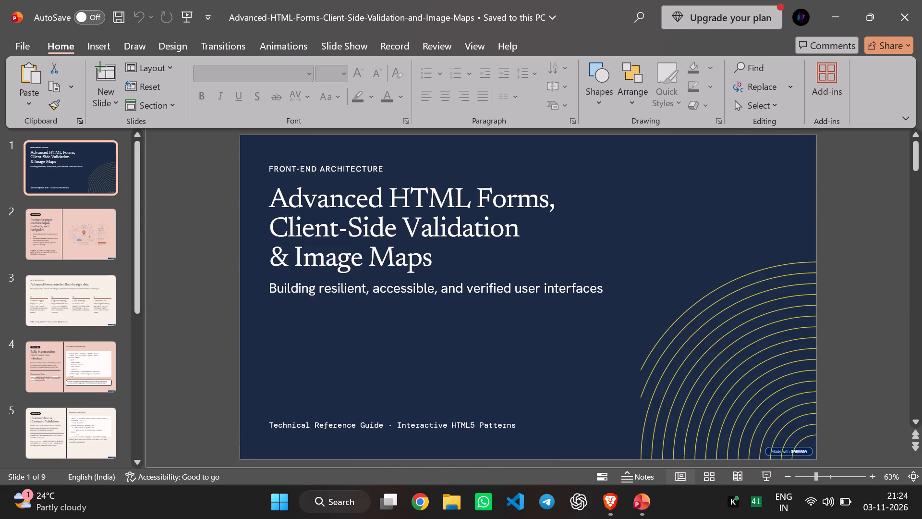
left_click(787, 449)
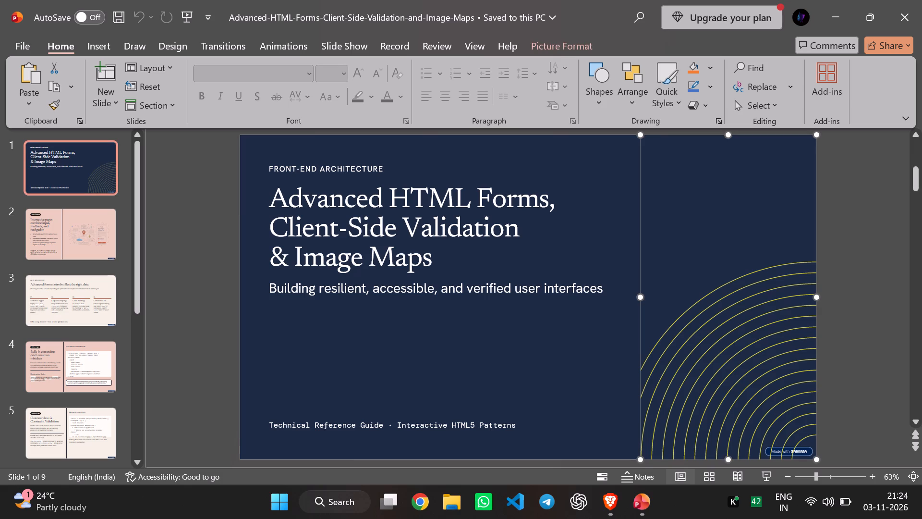
left_click(787, 449)
key("BackSpace")
left_click(787, 449)
key("BackSpace")
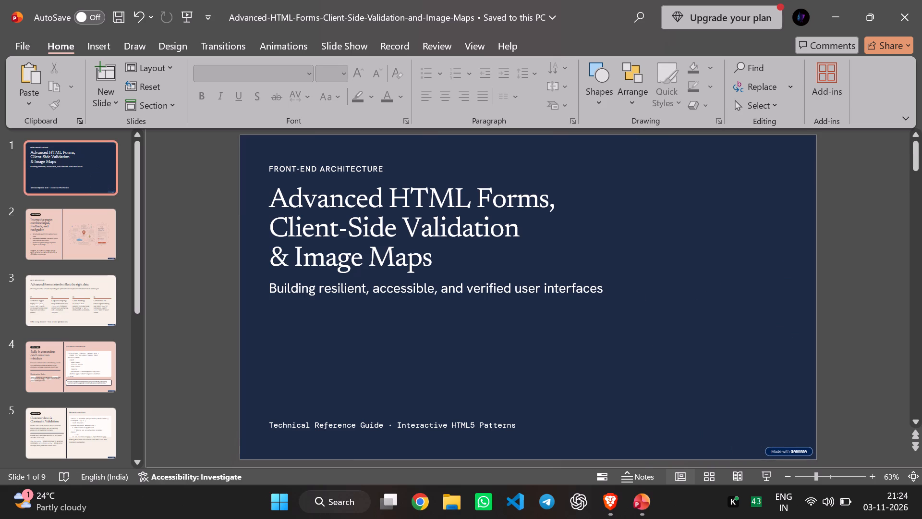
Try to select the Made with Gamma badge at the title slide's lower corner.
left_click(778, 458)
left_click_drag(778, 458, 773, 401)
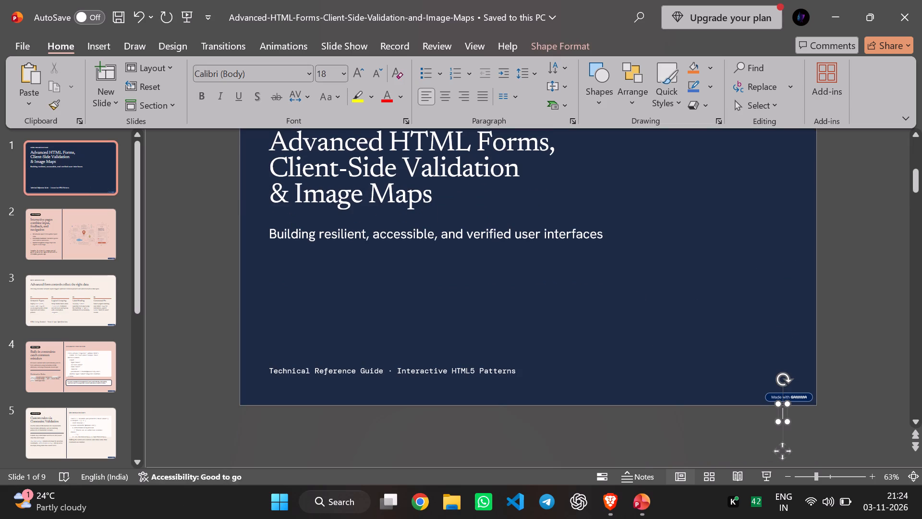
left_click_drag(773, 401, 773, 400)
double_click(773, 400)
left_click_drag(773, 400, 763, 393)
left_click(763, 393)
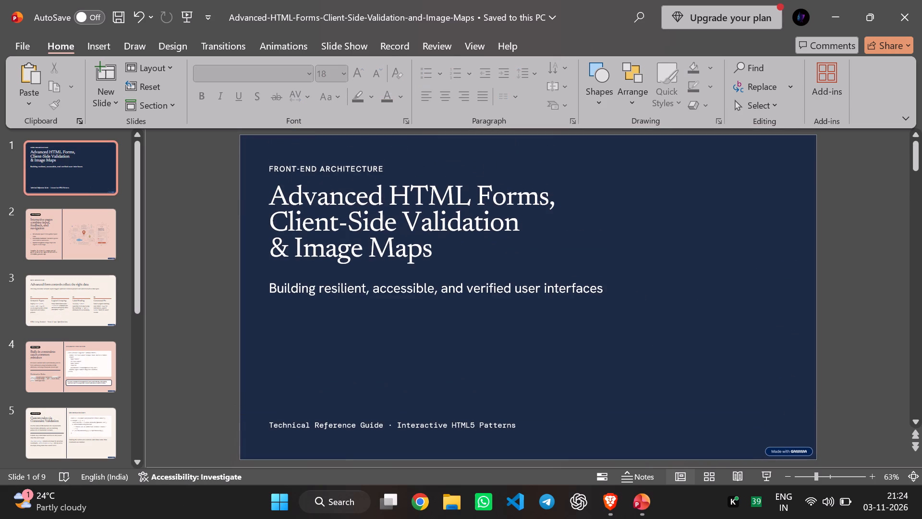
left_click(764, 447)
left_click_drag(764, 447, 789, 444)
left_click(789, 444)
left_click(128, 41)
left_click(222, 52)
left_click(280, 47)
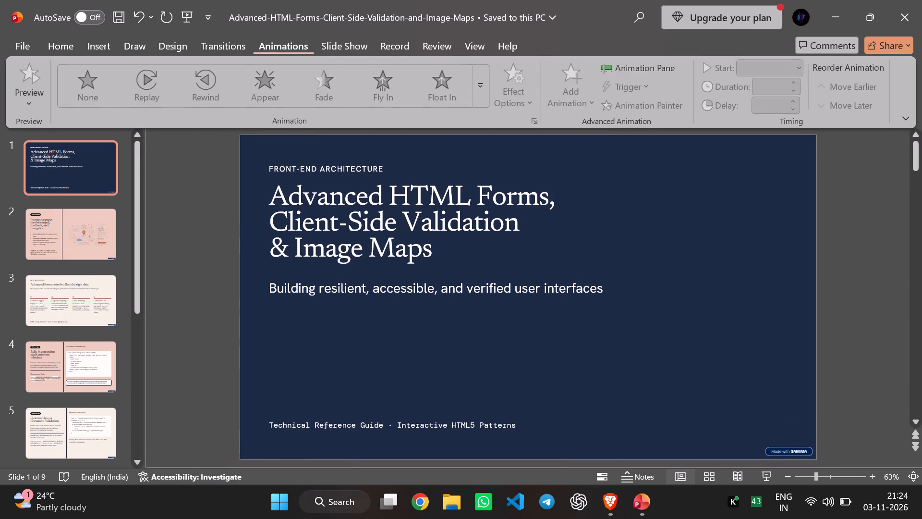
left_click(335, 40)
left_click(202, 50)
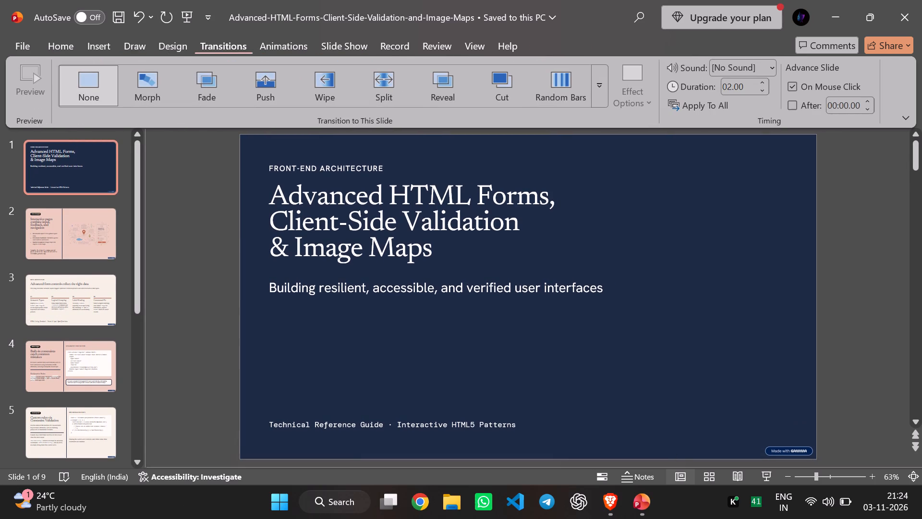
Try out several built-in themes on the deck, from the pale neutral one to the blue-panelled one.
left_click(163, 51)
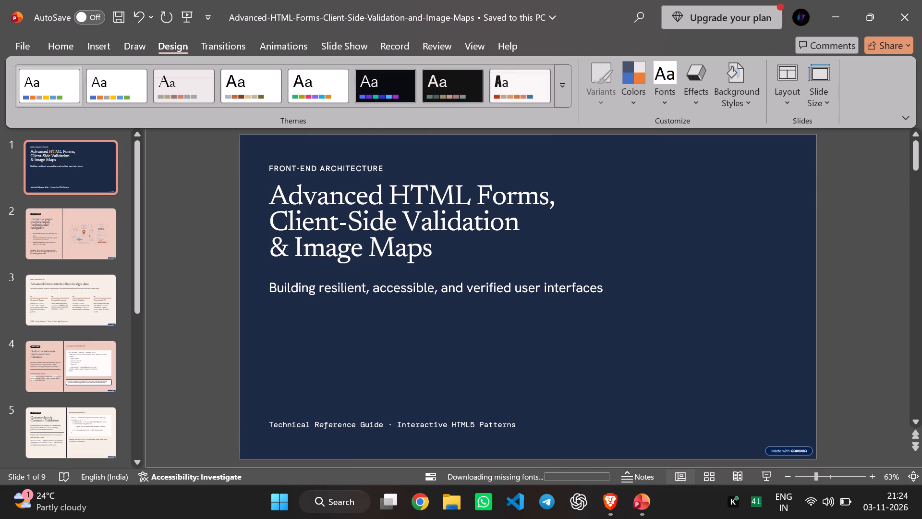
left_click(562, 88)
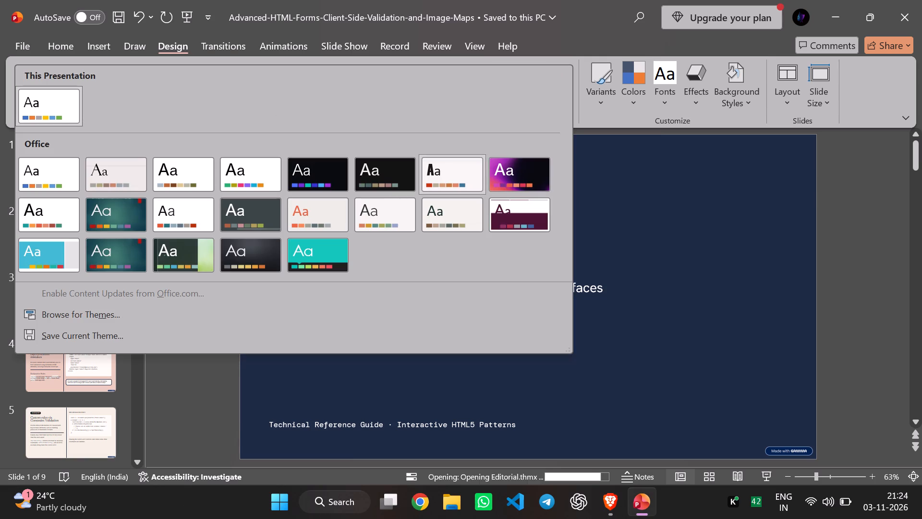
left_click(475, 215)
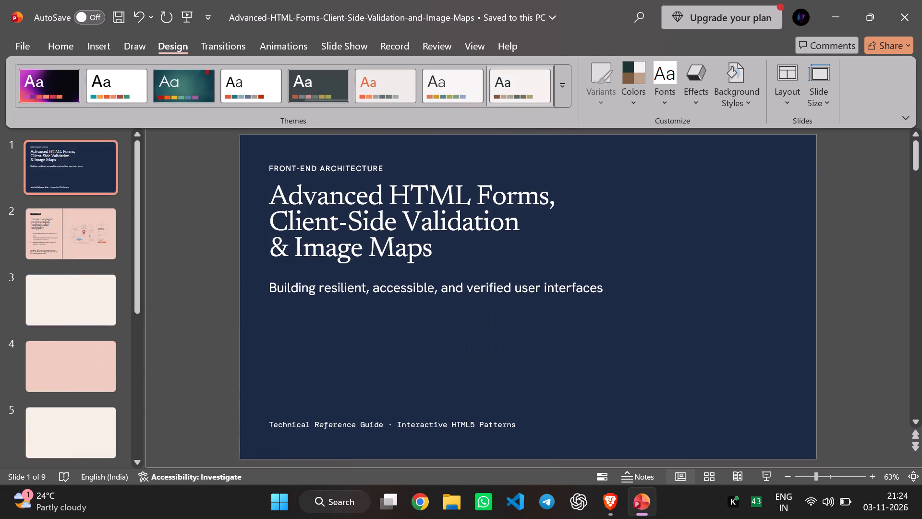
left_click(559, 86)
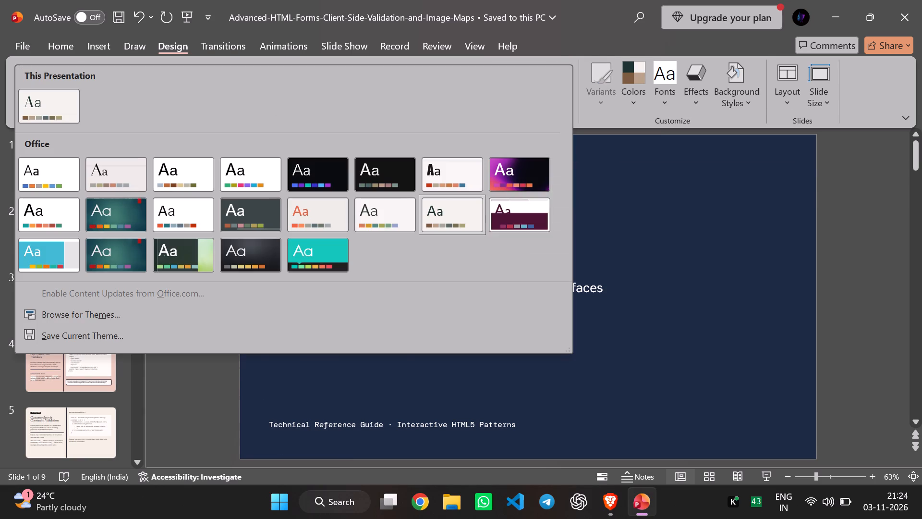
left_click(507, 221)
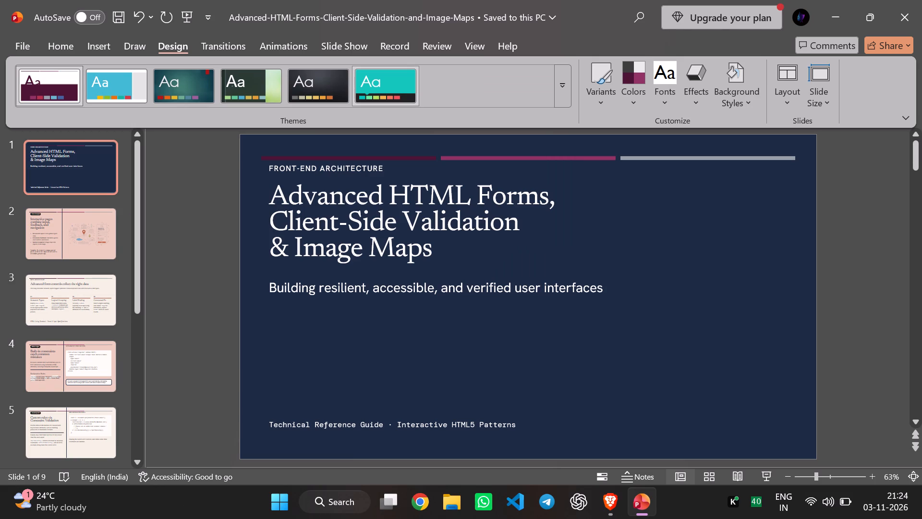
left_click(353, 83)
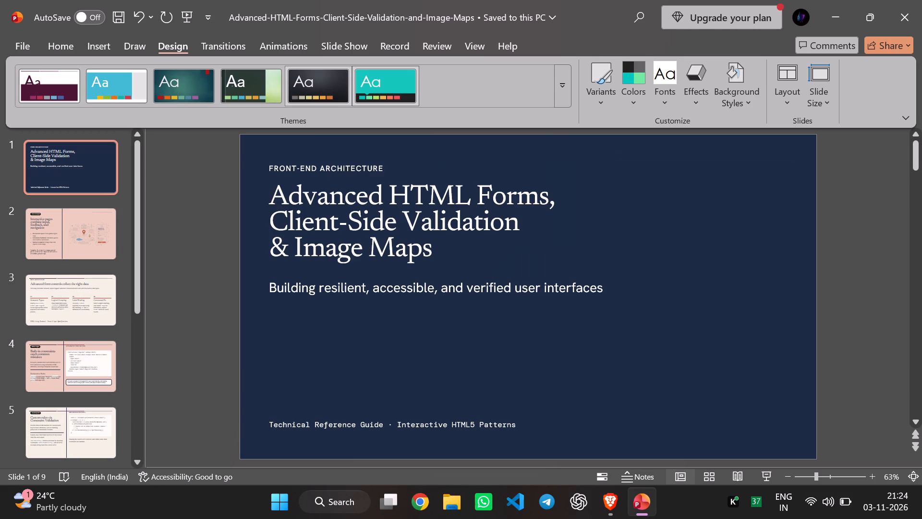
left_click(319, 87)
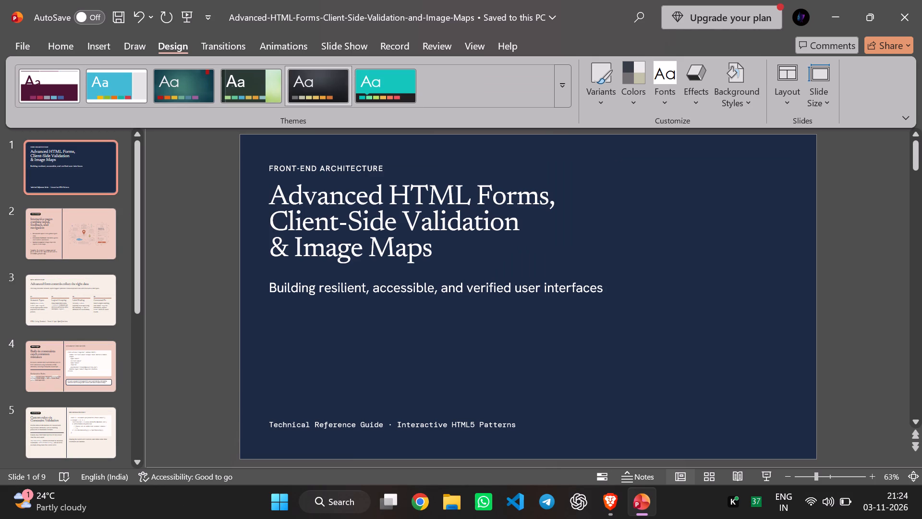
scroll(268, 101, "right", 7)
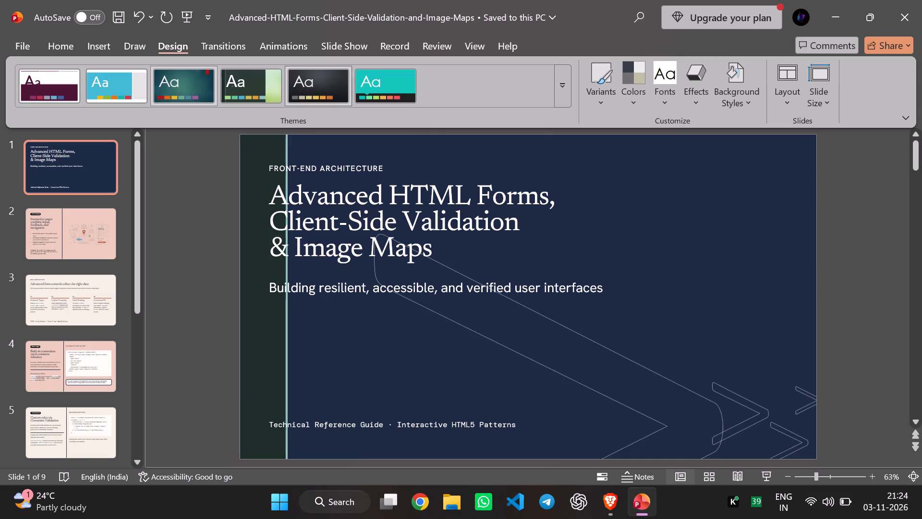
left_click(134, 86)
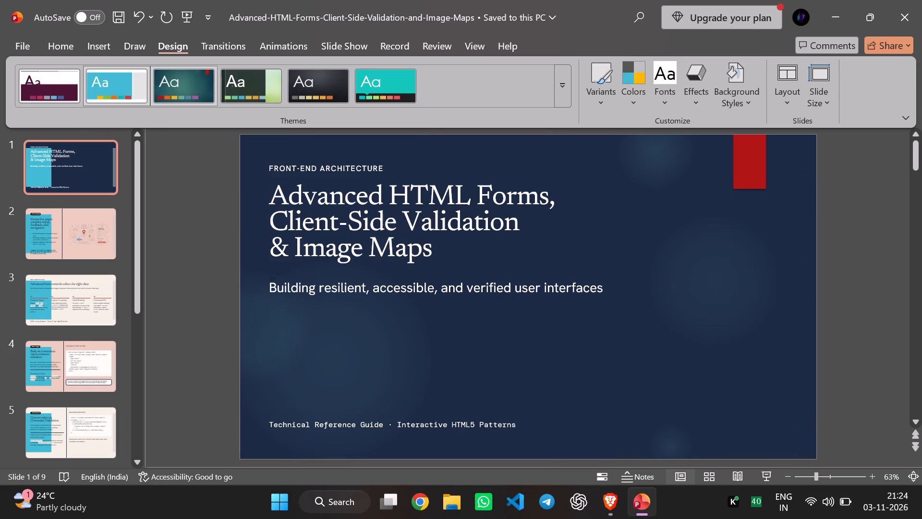
Apply the dark teal theme with the red ribbon to the whole presentation.
left_click(187, 86)
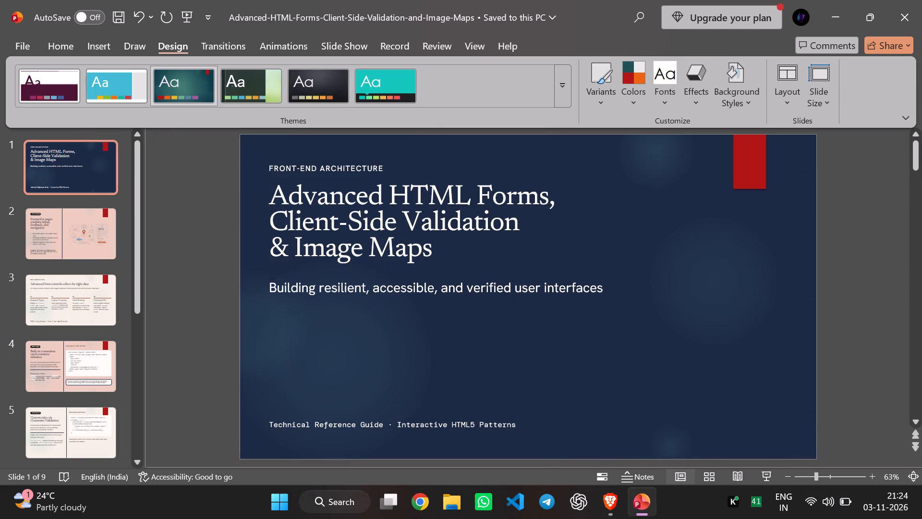
Review the rethemed slides 2 through 9 and return to the title slide.
left_click(96, 224)
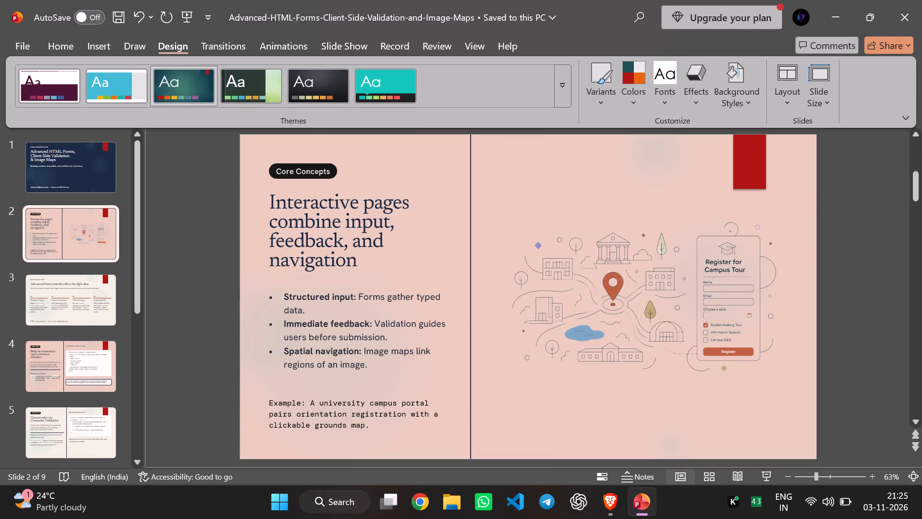
key("Down")
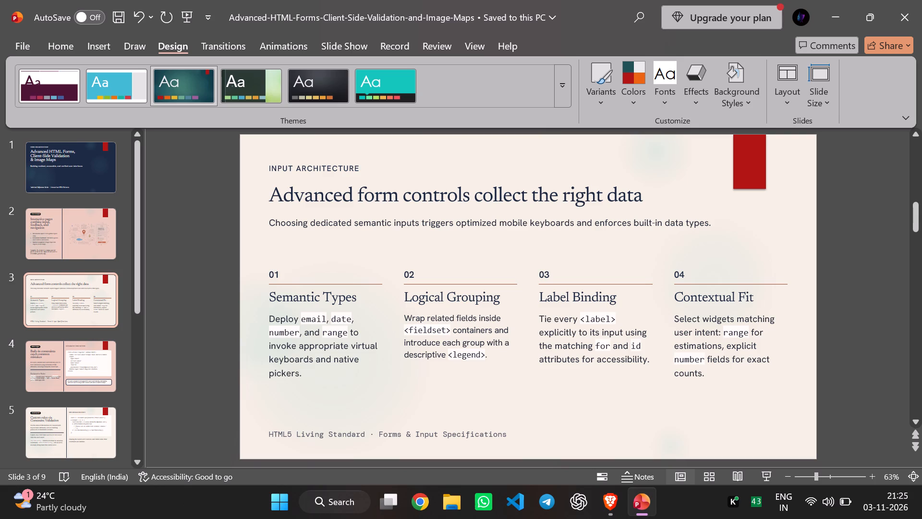
key("Down")
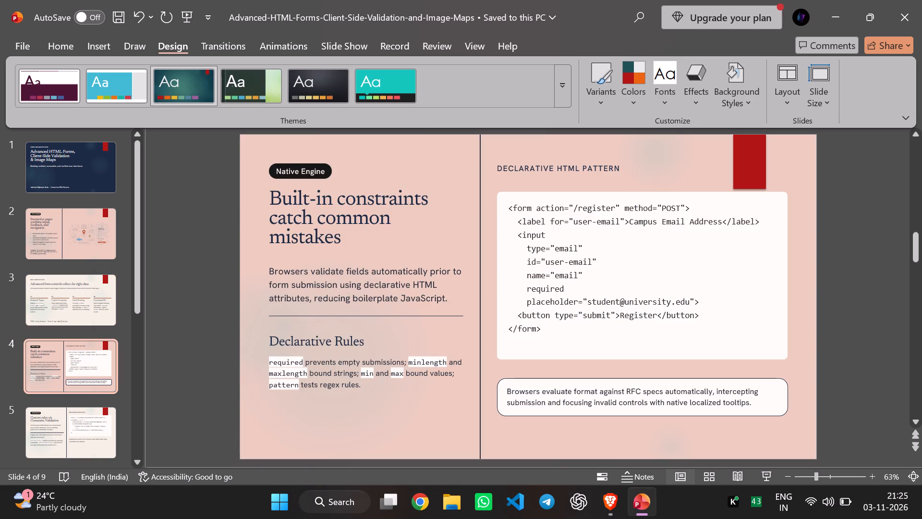
key("Down")
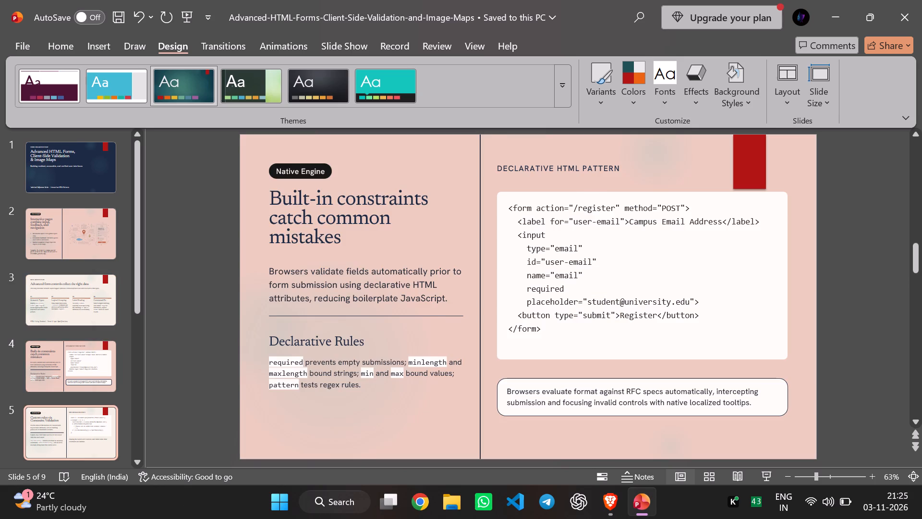
key("Down")
key("Down")
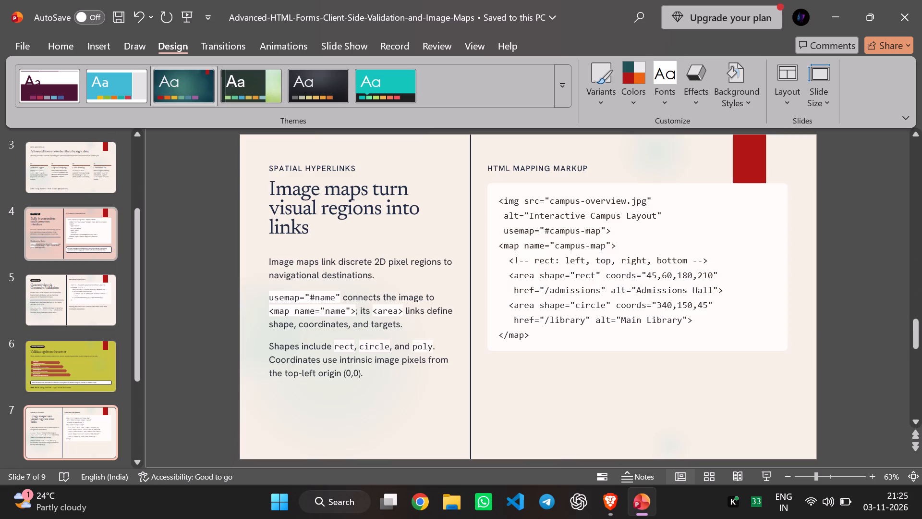
key("Down")
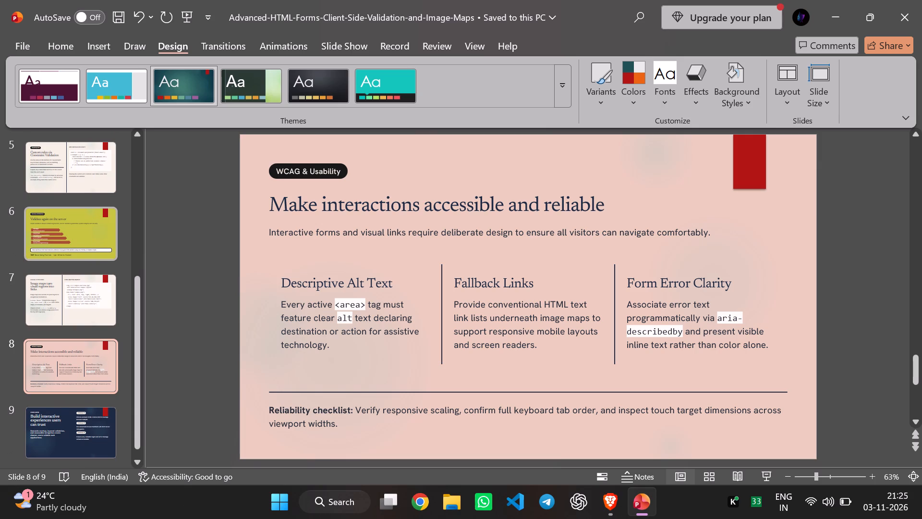
key("Down")
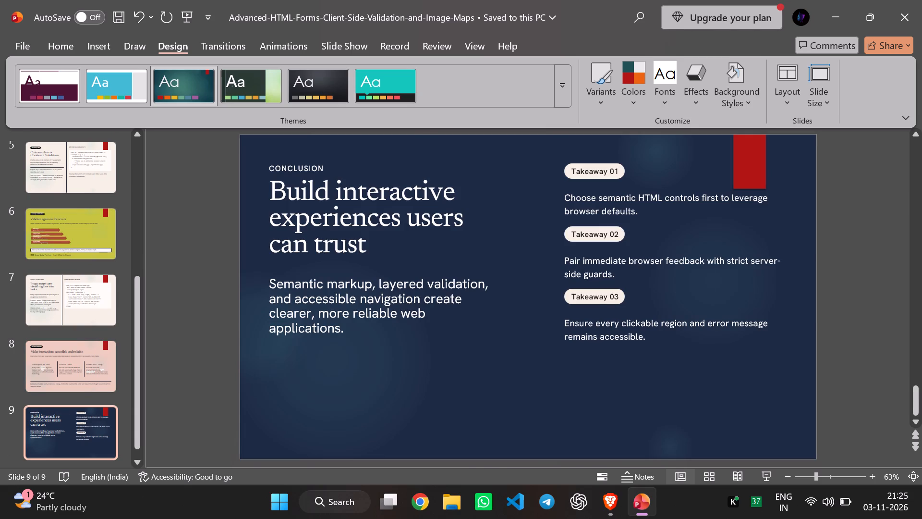
scroll(425, 346, "up", 8)
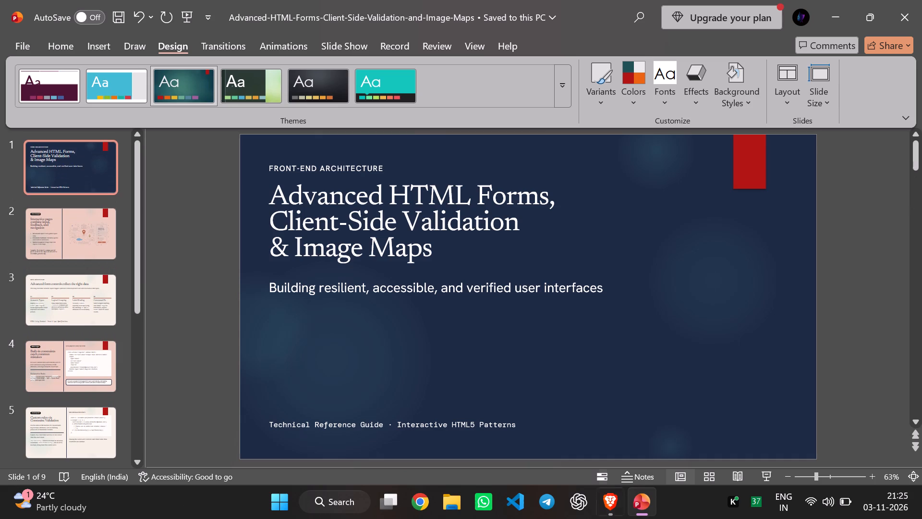
Switch to File Explorer.
left_click(450, 495)
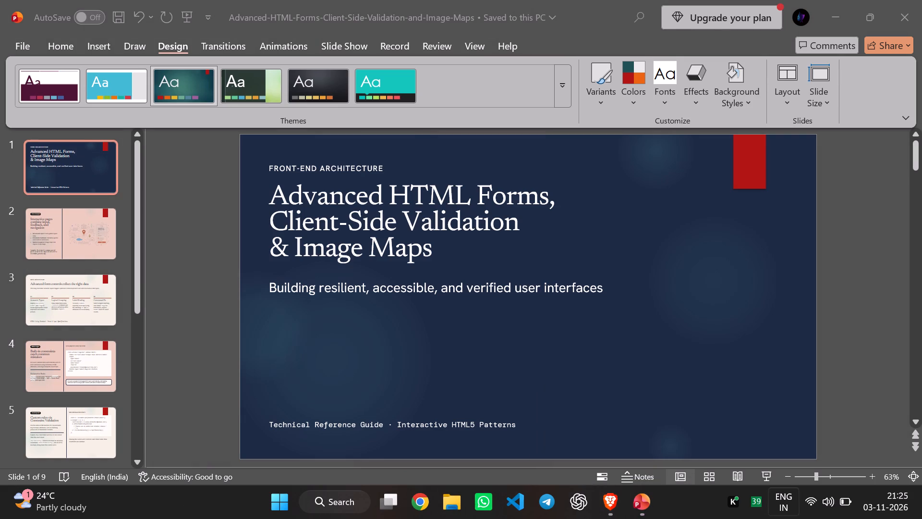
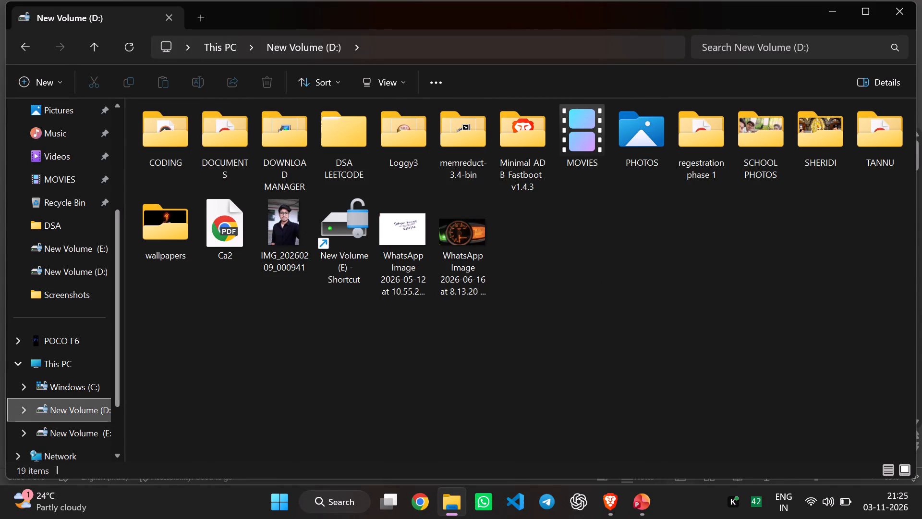
Open the New Volume (E:) drive in the file browser.
left_click(97, 426)
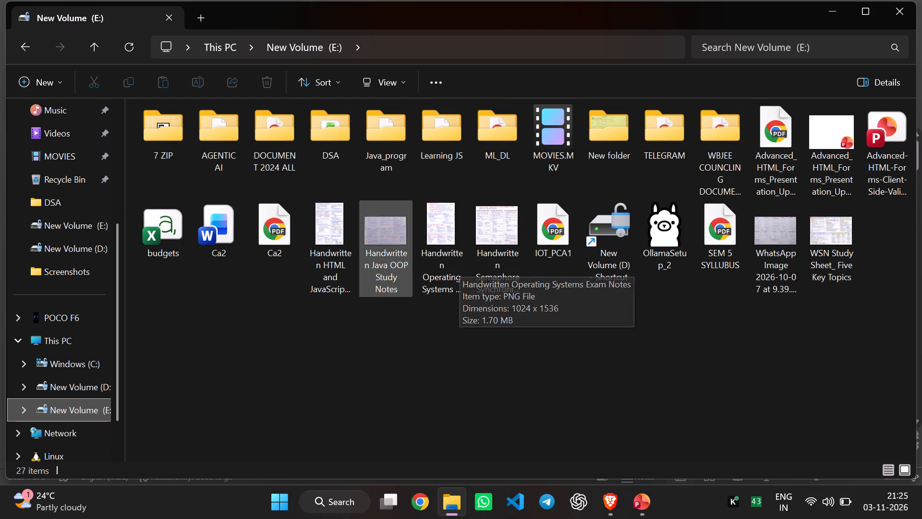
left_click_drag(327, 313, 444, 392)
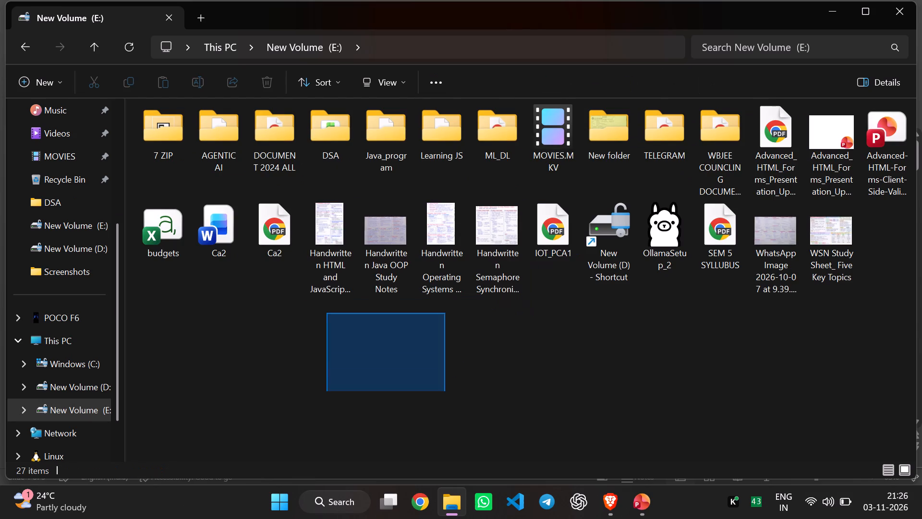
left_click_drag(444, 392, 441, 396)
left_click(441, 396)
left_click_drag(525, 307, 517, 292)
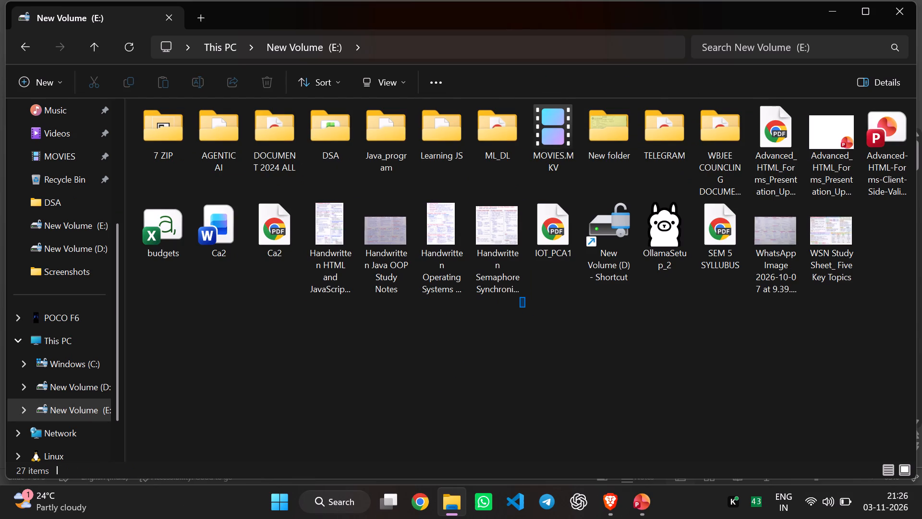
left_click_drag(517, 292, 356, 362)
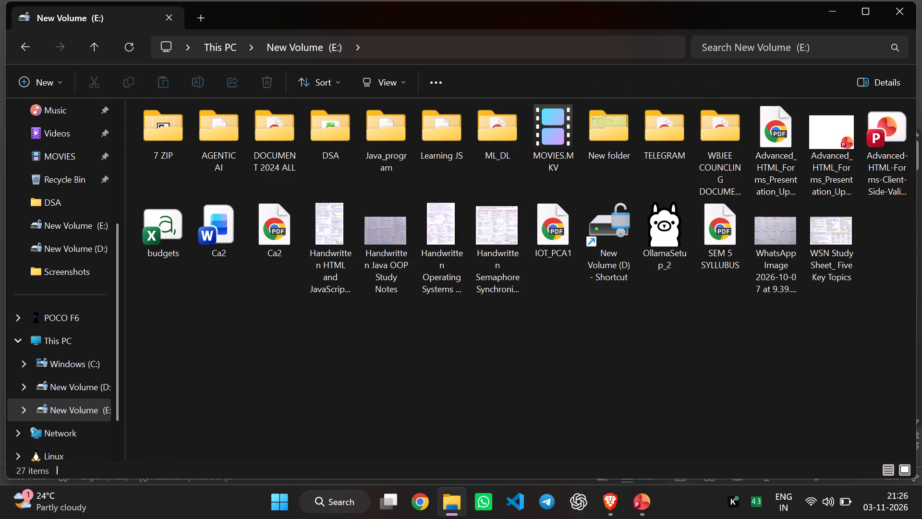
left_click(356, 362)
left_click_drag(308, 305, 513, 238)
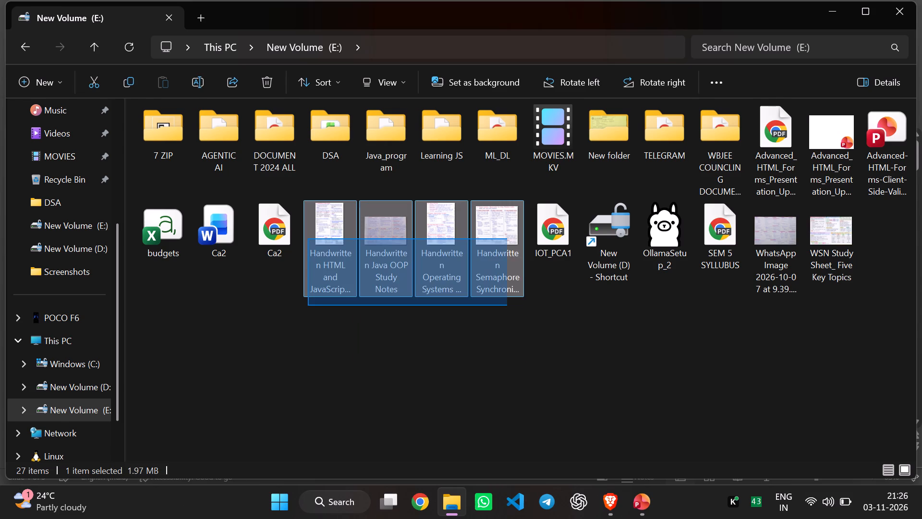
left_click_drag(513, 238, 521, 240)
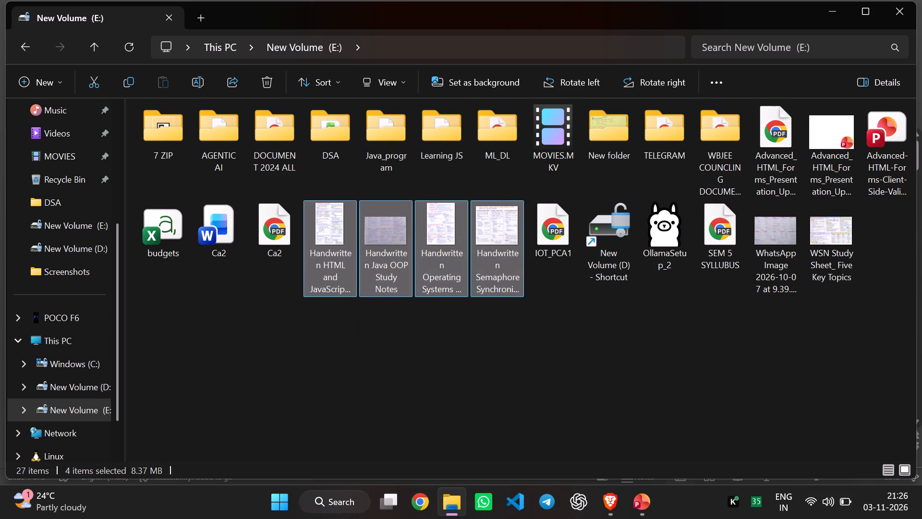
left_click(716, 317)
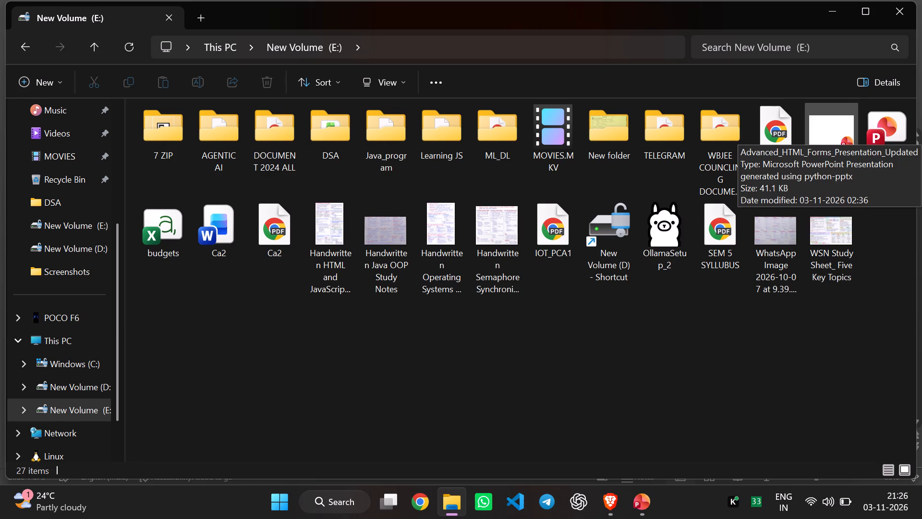
Open the presentation Advanced_HTML_Forms_Presentation_Updated from the E: drive in PowerPoint.
double_click(825, 131)
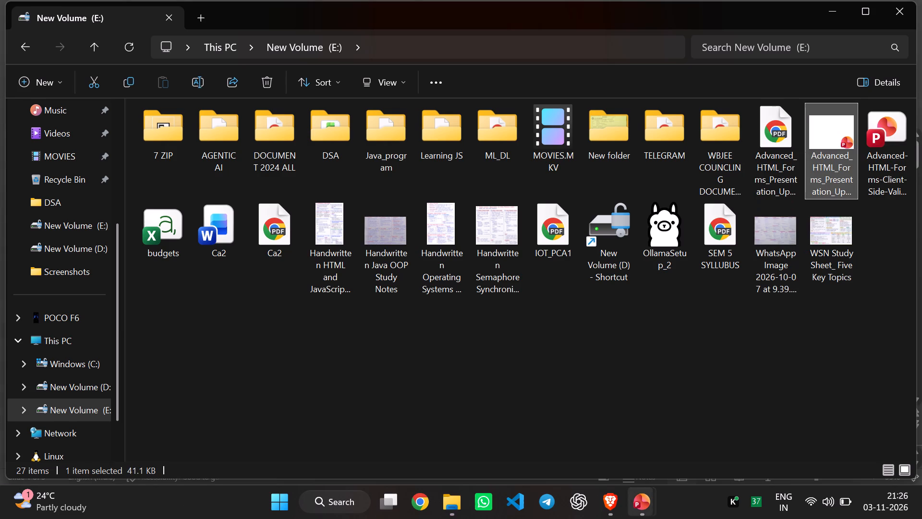
left_click(687, 438)
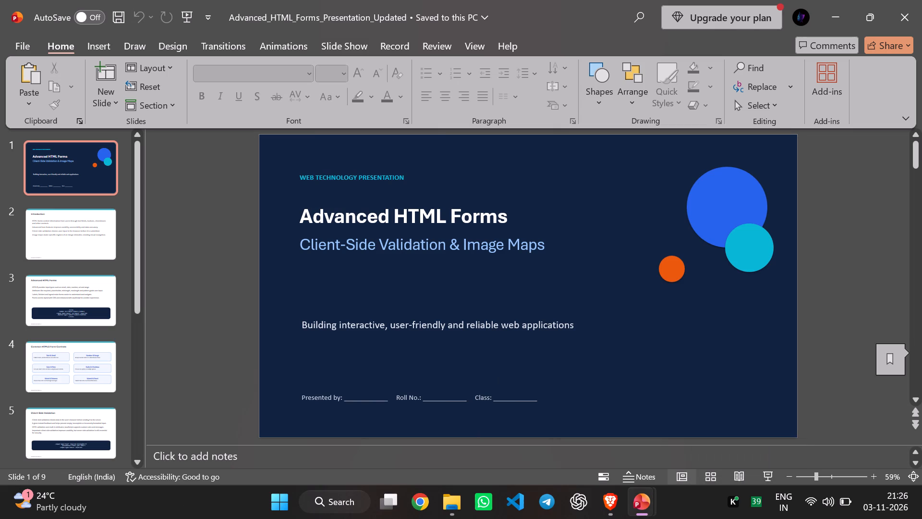
Review slides 2 through 9 of the updated HTML forms deck and return to the title slide.
left_click(60, 217)
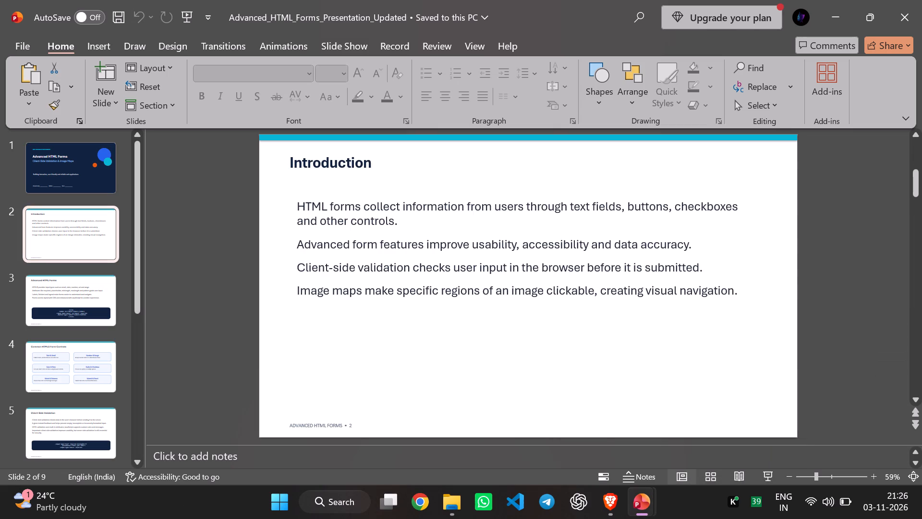
key("Down")
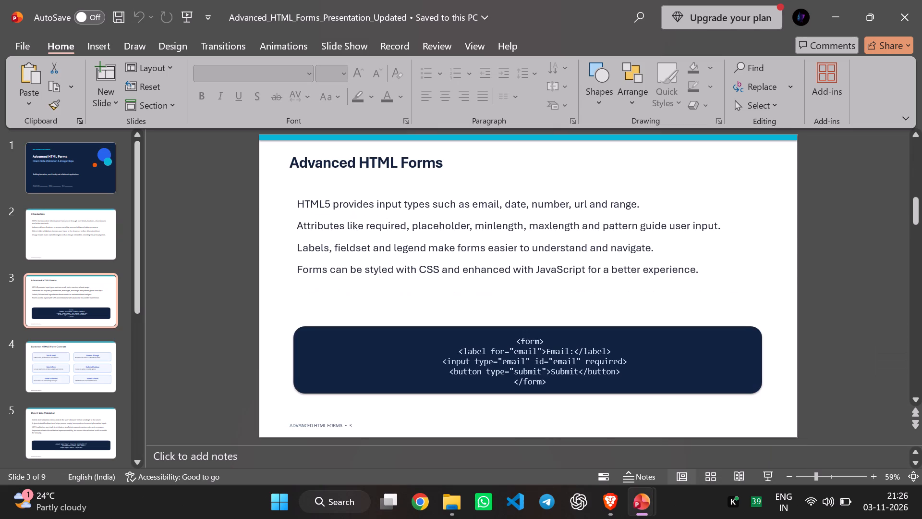
key("Down")
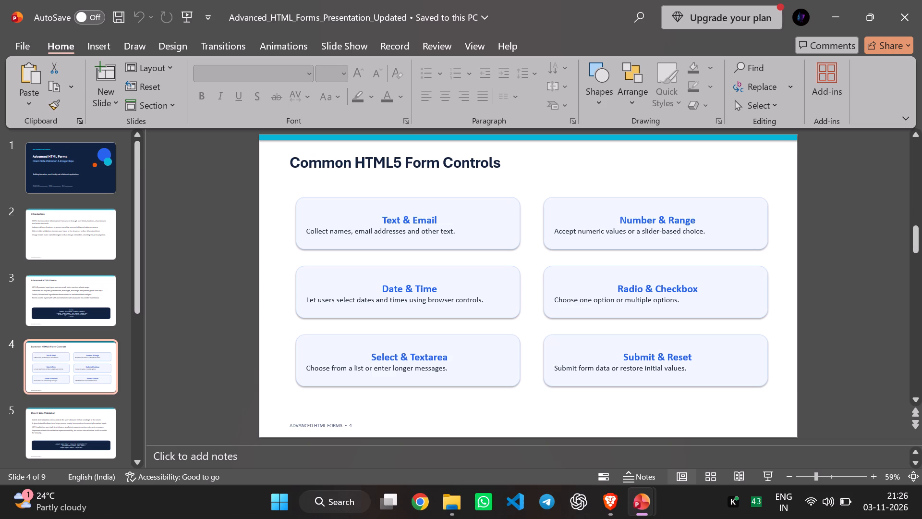
key("Down")
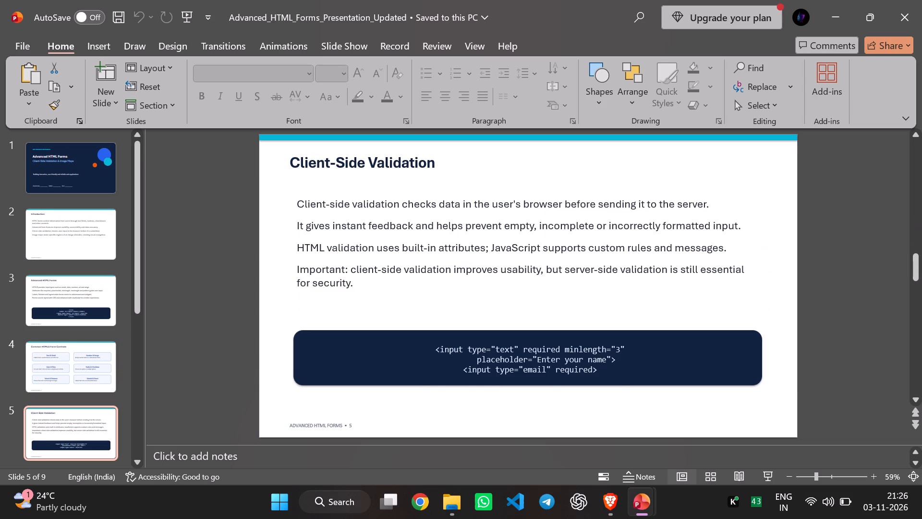
key("Down")
key("Down")
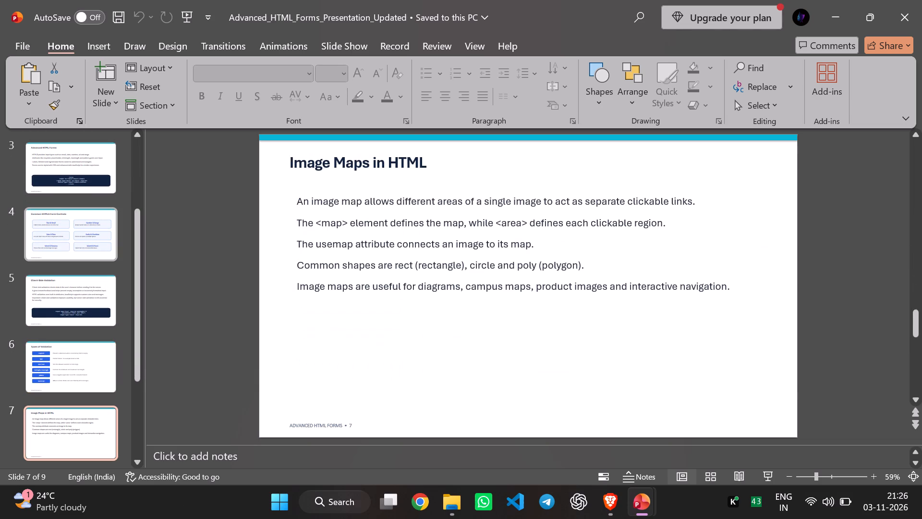
key("Down")
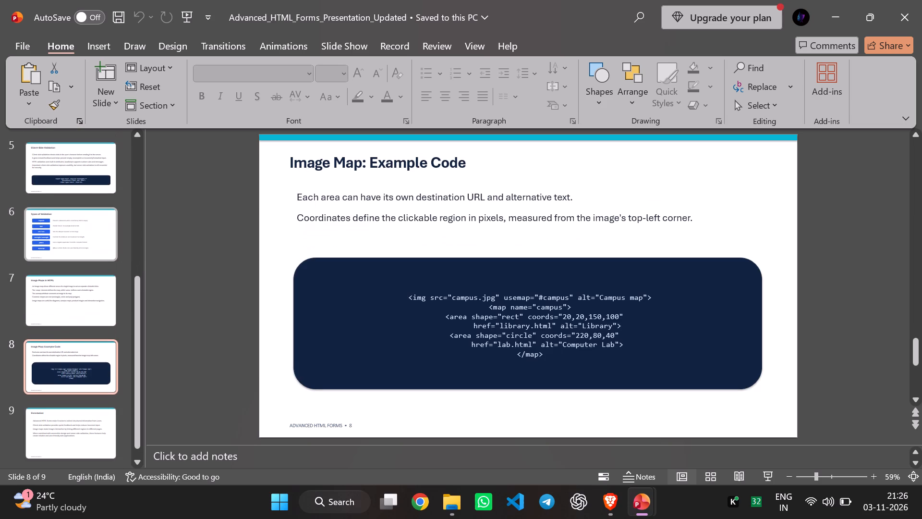
key("Up")
key("Down")
key("Down")
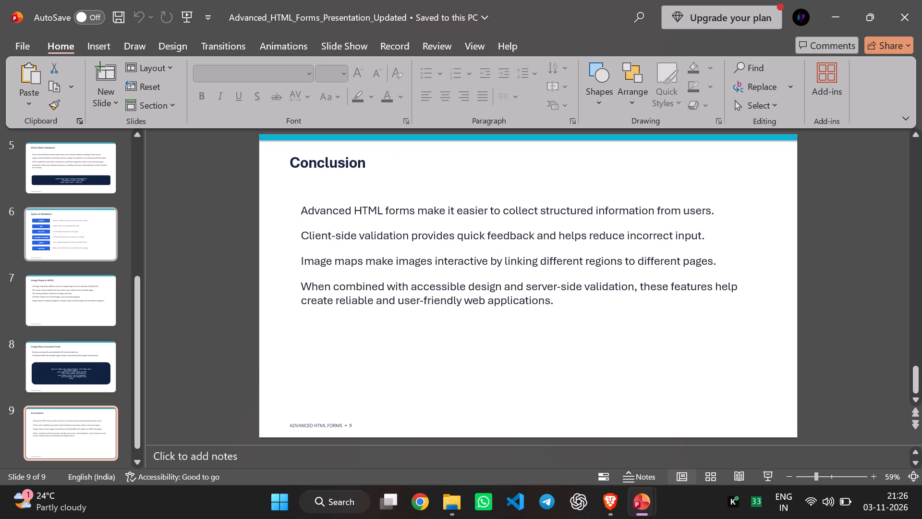
key("Down")
key("Up")
key("Up")
key("Up")
key("Up")
key("Up")
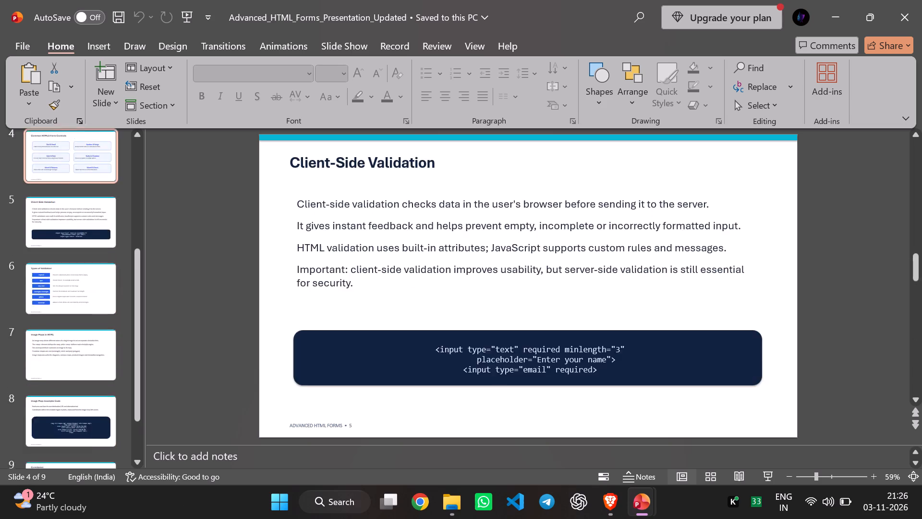
key("Up")
key("Up")
key("Up")
key("Up")
key("Up")
Look through the deck again from the Introduction slide to the Conclusion slide.
key("Down")
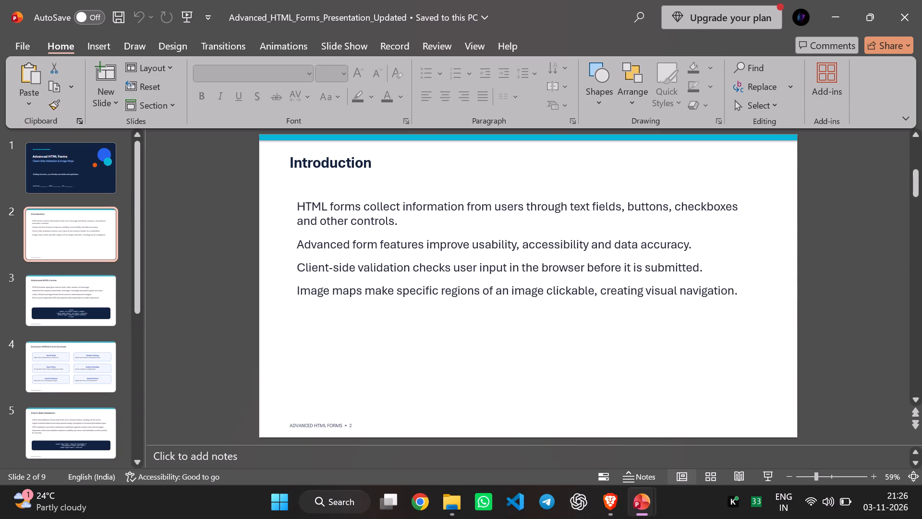
key("Down")
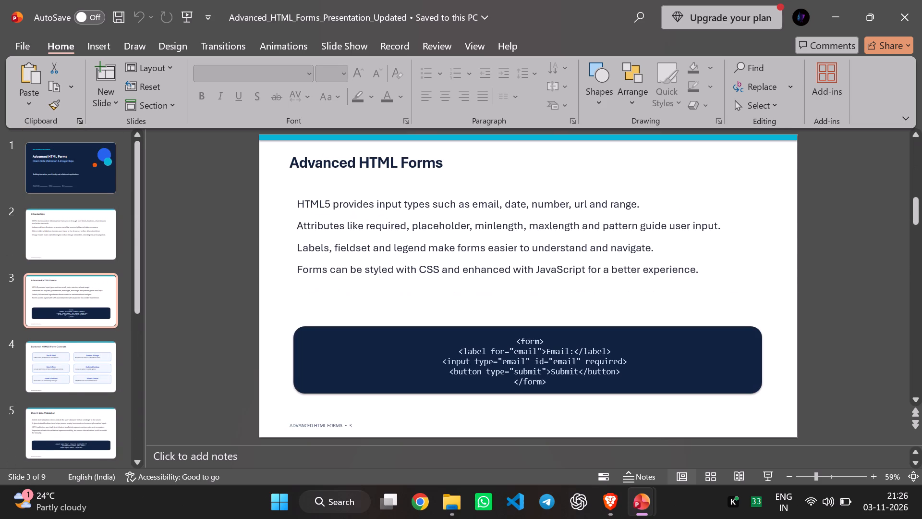
key("Up")
key("Down")
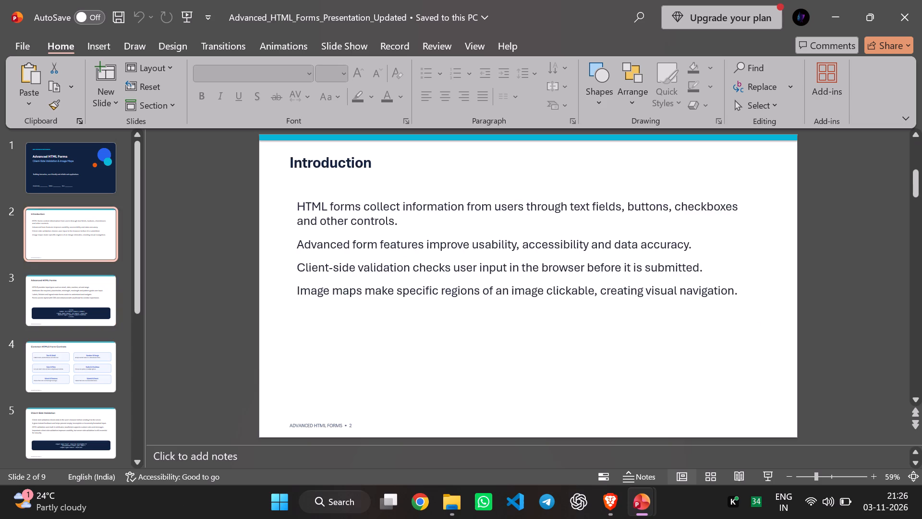
key("Down")
key("Down")
key("Down")
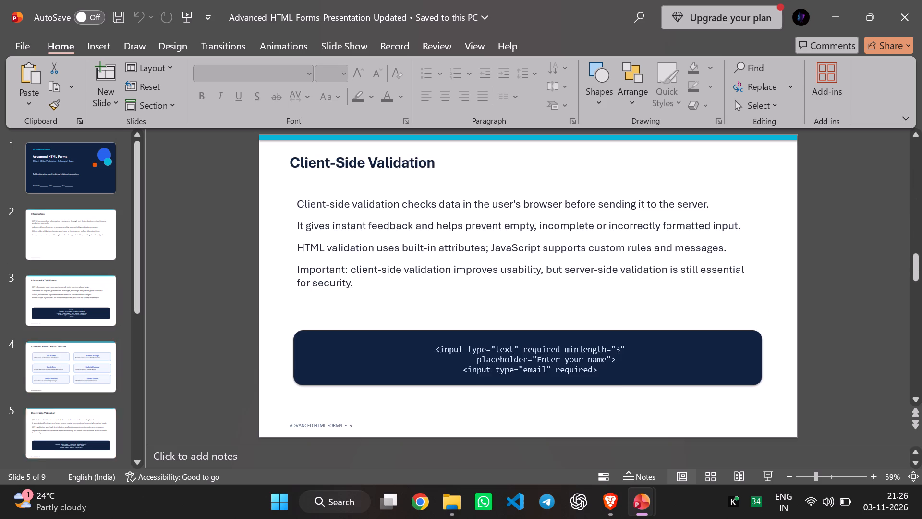
key("Down")
key("Down")
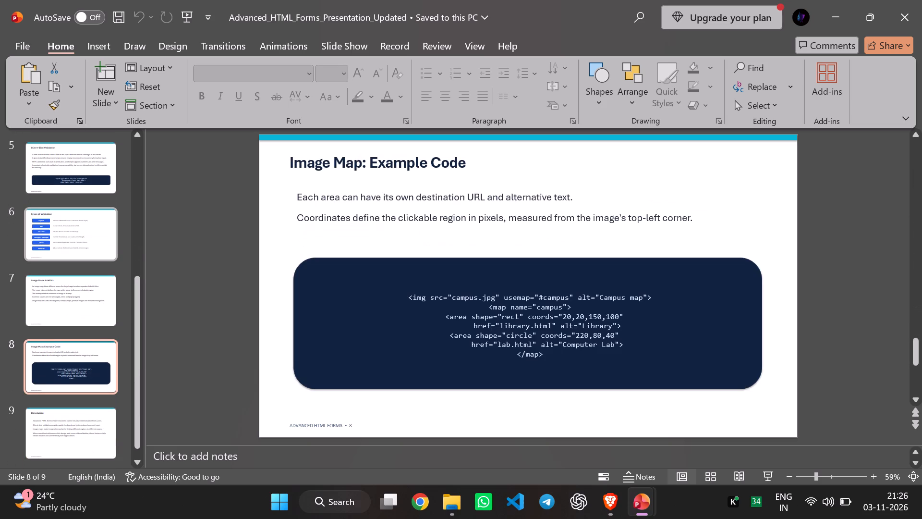
key("Down")
key("Down")
key("Up")
key("Up")
key("Down")
key("Down")
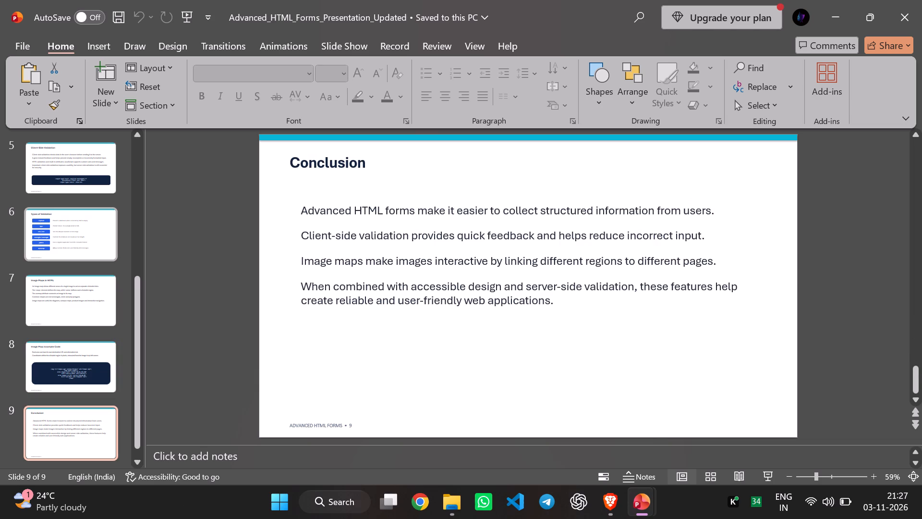
Re-examine the form controls, validation and image map slides, and go back to the title slide.
key("Up")
key("Up")
key("Up")
key("Up")
key("Up")
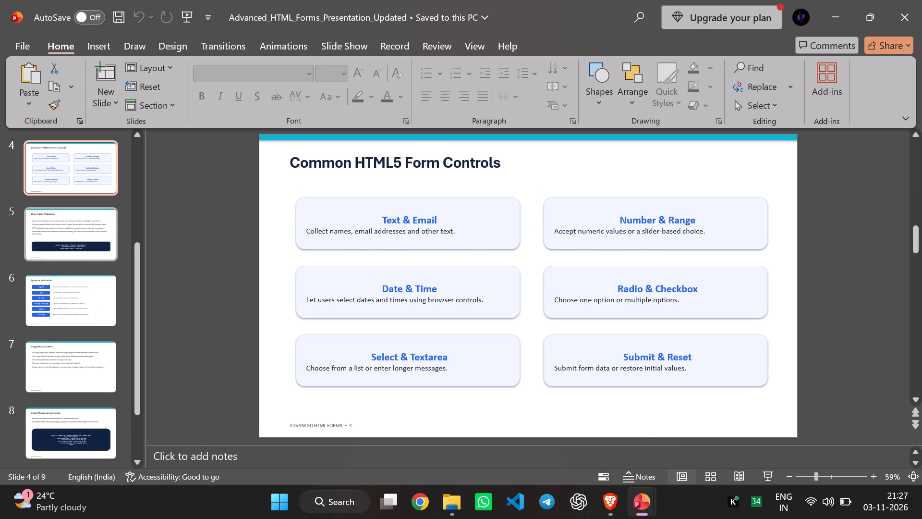
key("Down")
key("Down")
key("Down")
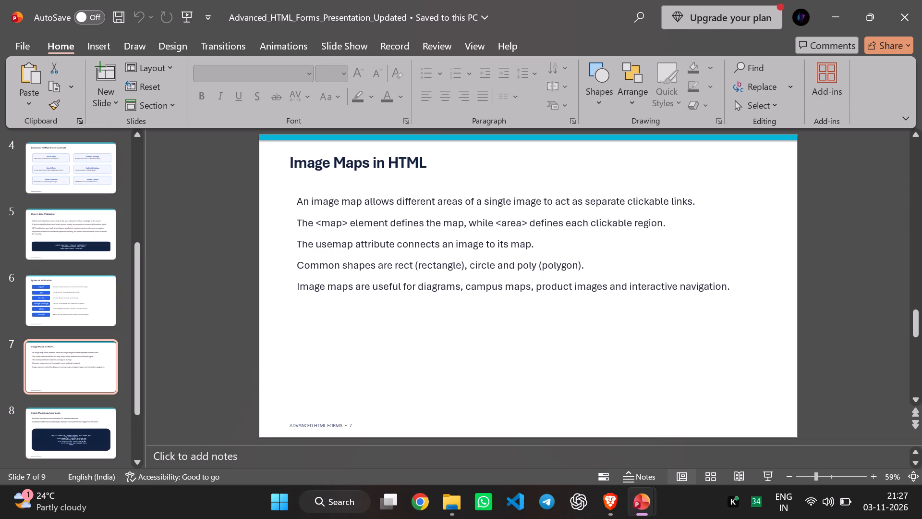
key("Up")
key("Down")
key("Down")
key("Up")
key("Up")
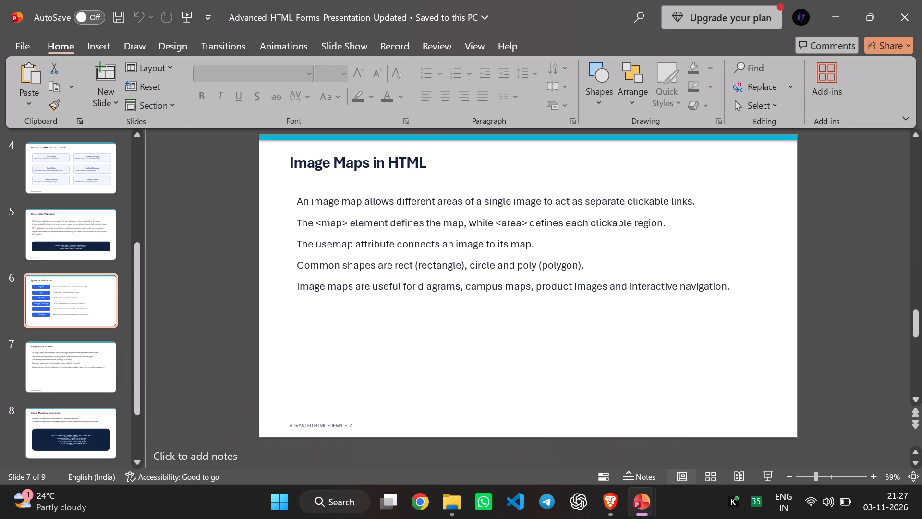
key("Up")
key("Up")
key("Up")
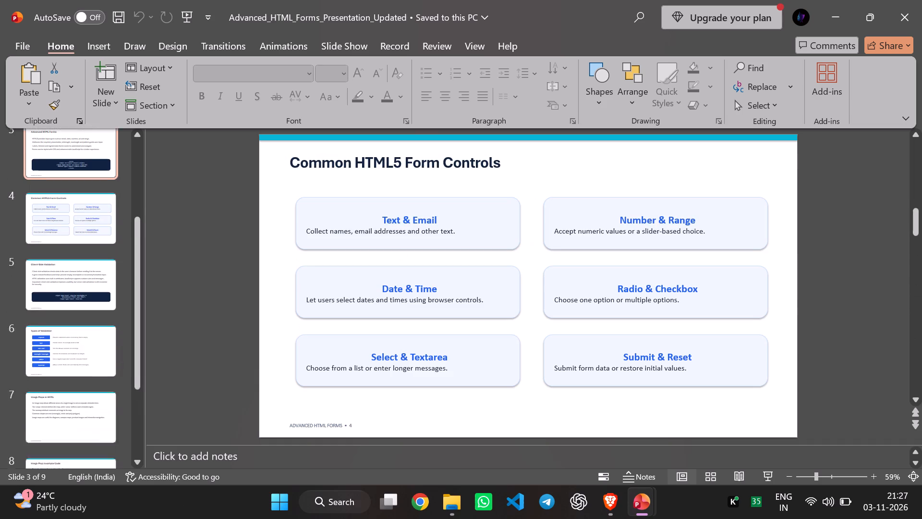
key("Up")
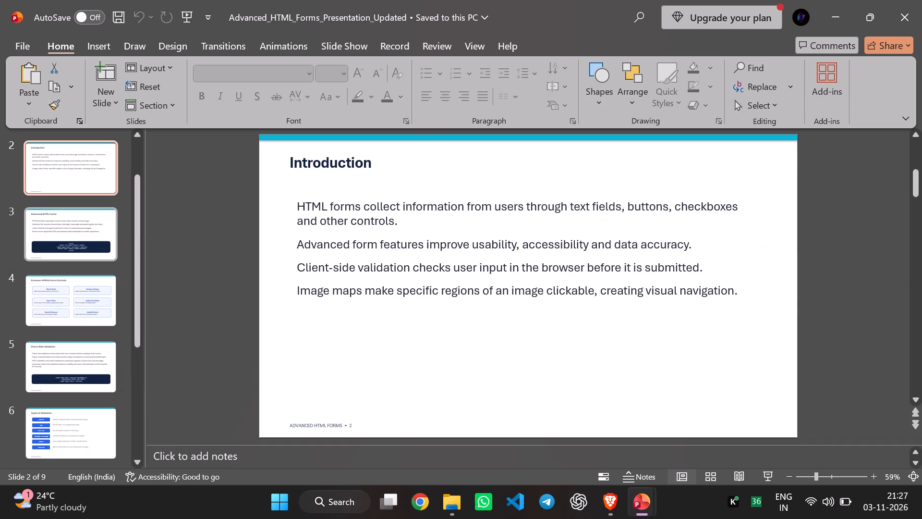
key("Down")
key("Up")
key("Down")
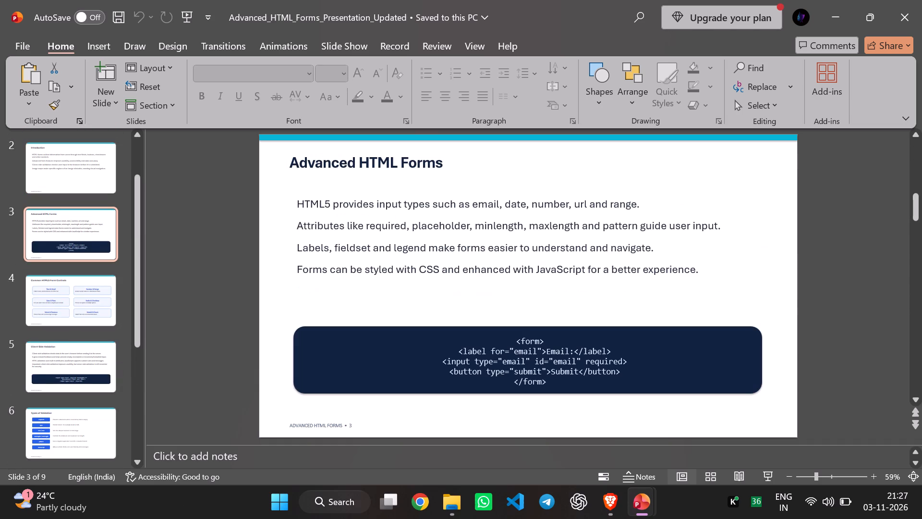
key("Up")
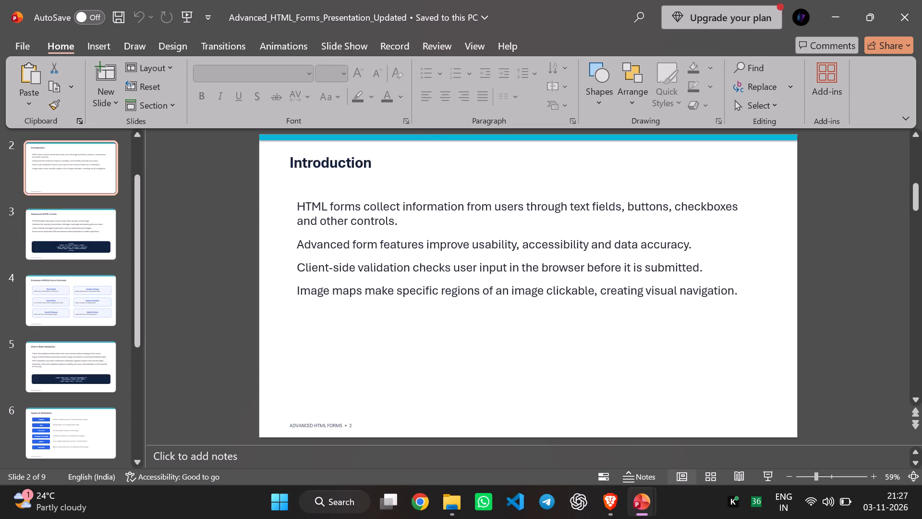
key("Up")
key("Up")
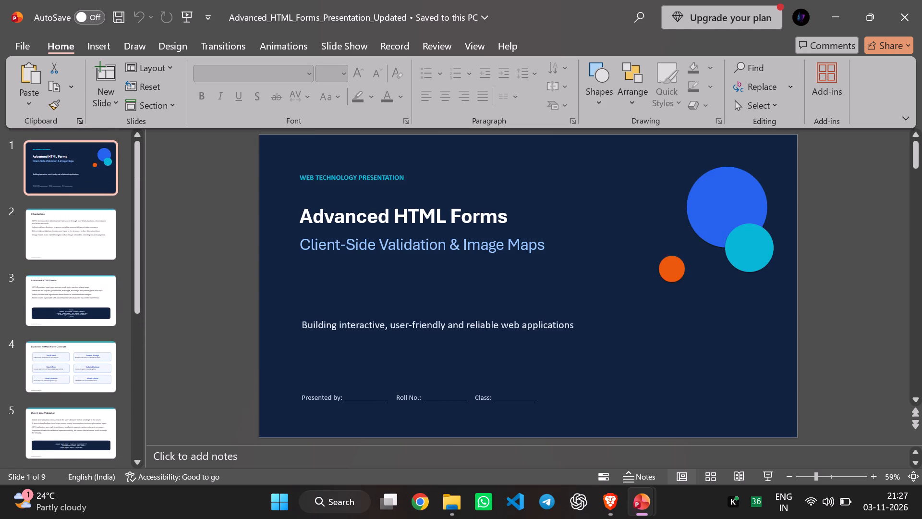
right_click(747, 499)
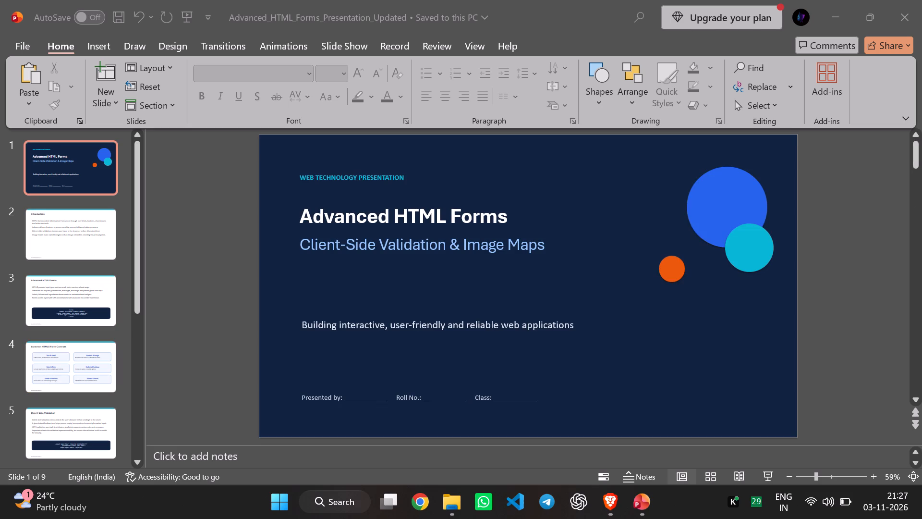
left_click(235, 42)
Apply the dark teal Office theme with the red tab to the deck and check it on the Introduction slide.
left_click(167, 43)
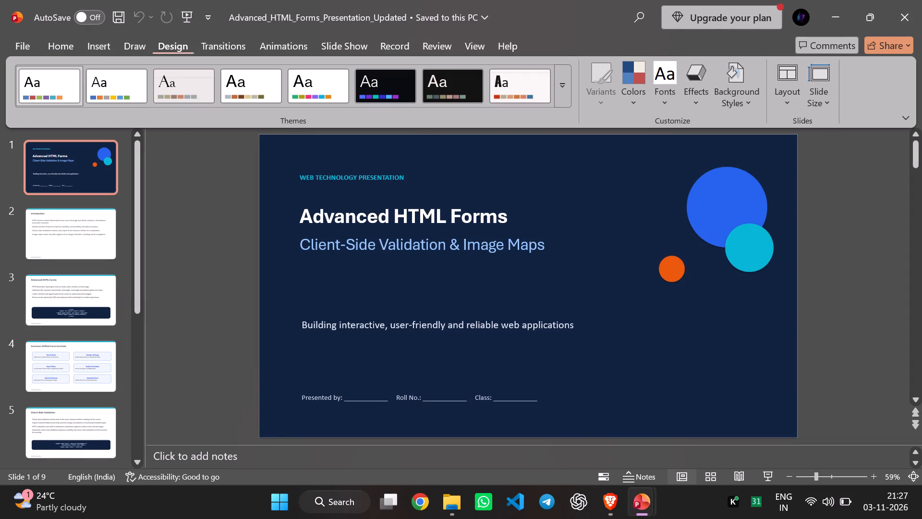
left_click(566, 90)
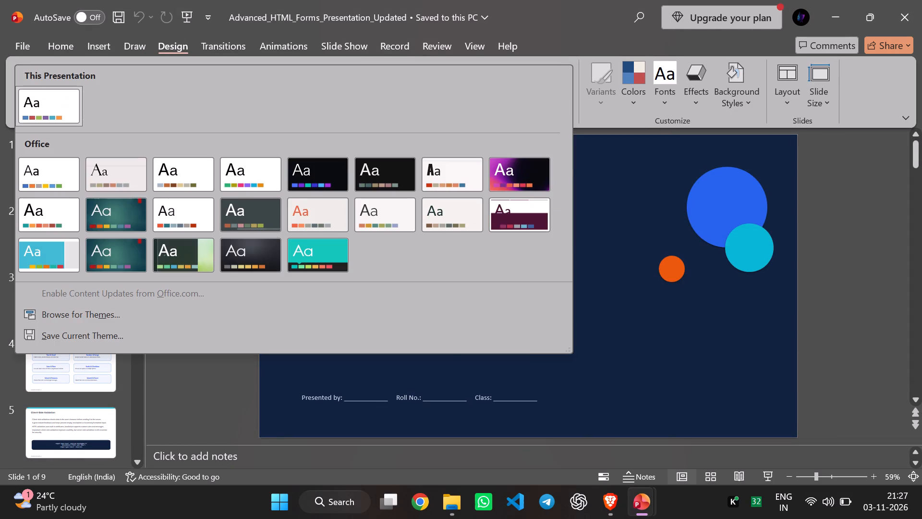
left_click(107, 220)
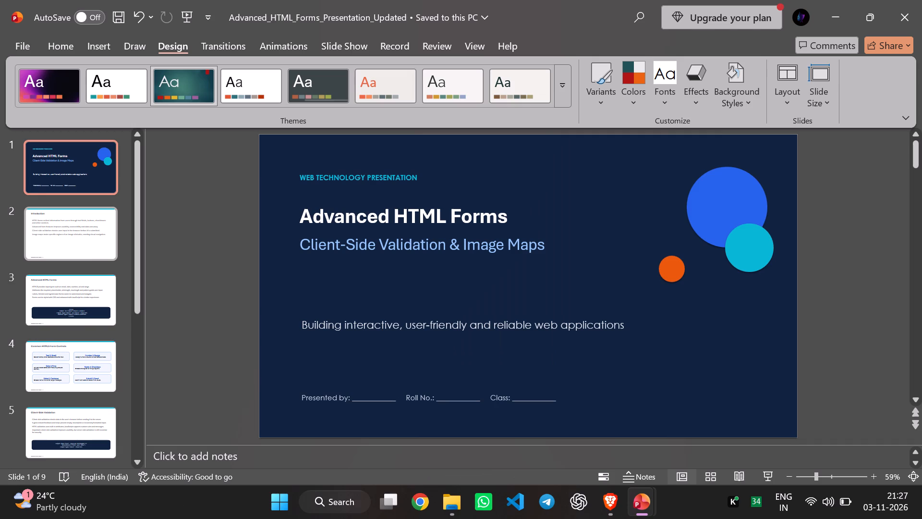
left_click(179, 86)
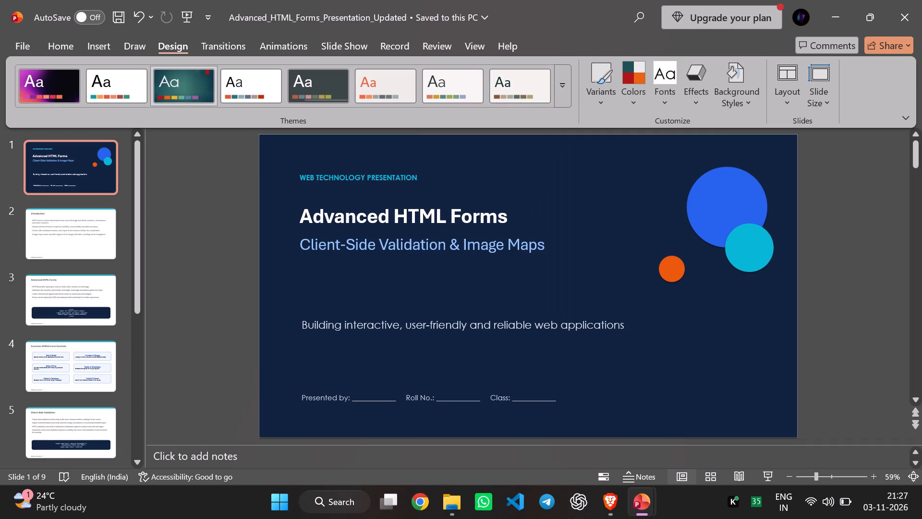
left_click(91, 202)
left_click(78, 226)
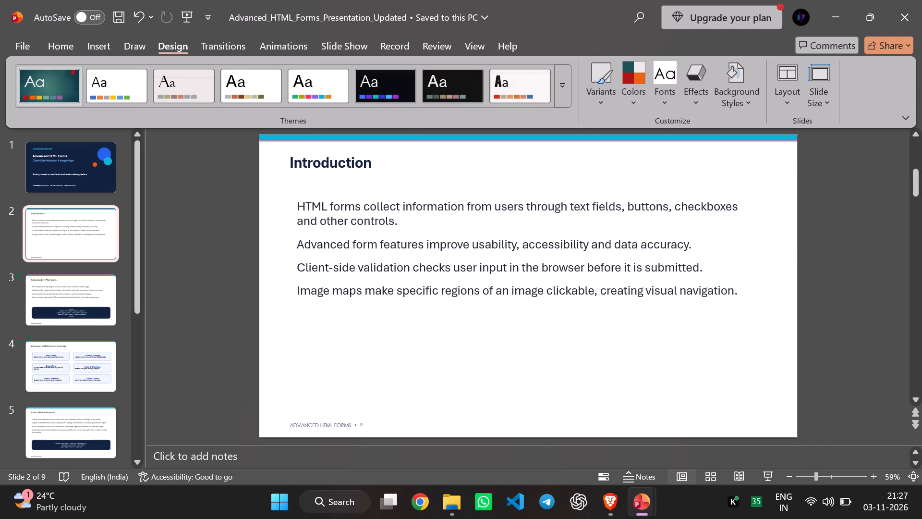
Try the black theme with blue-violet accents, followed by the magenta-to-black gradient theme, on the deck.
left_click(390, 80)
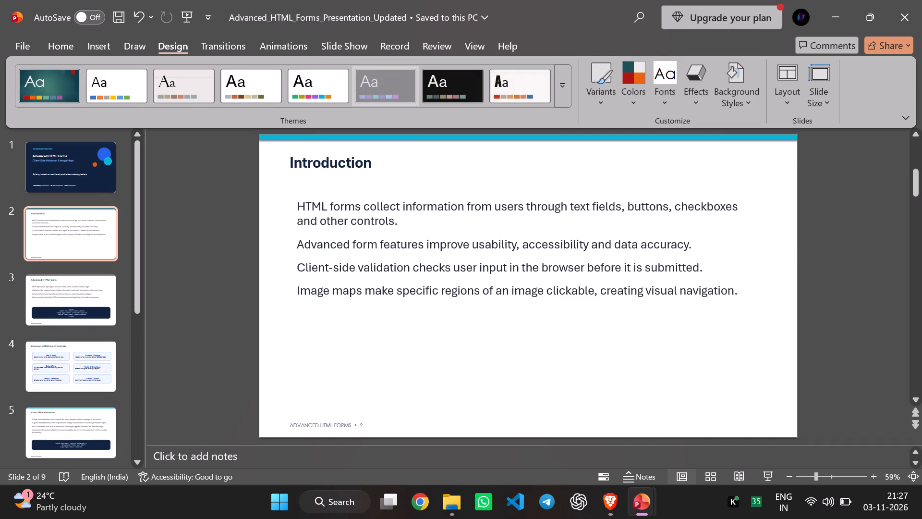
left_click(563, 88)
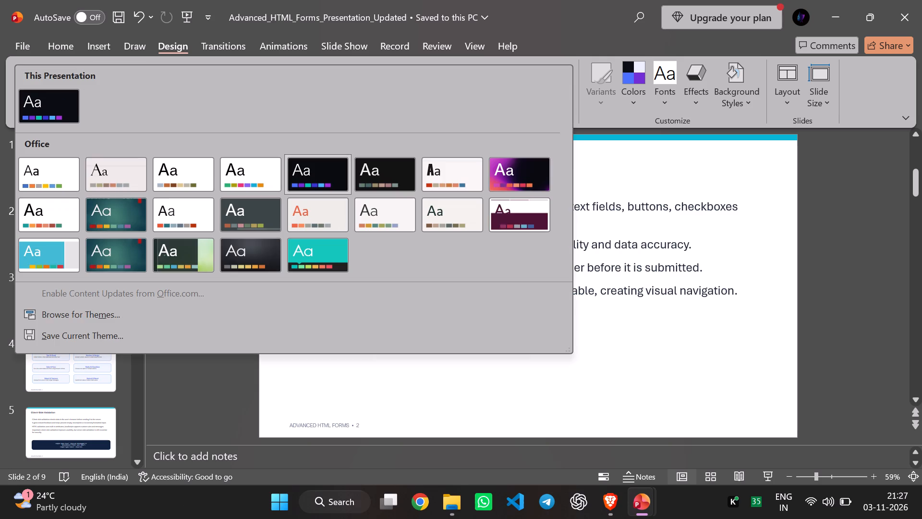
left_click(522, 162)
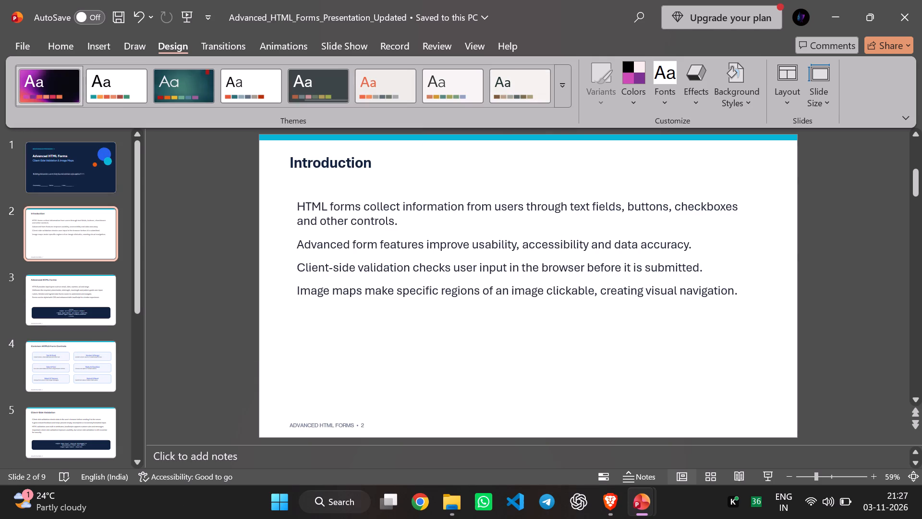
Reapply the dark teal theme with the red tab to the deck.
triple_click(184, 89)
triple_click(184, 89)
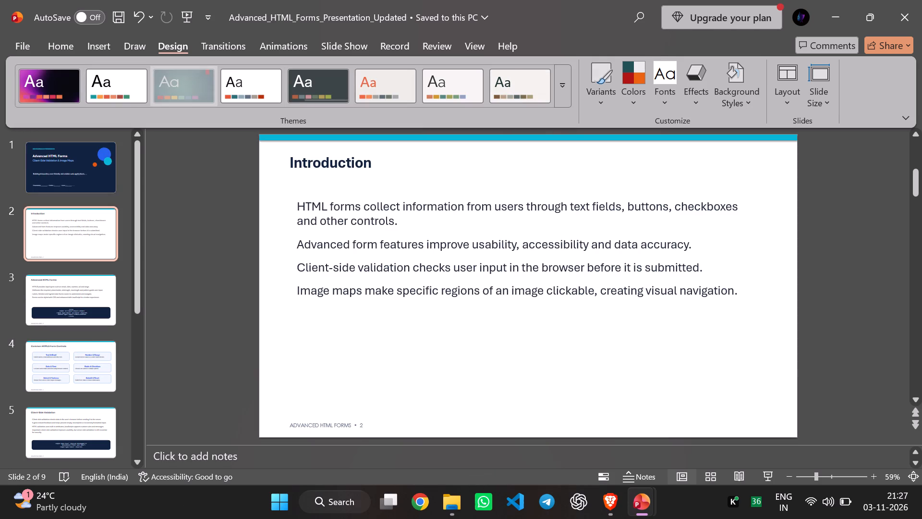
triple_click(184, 89)
double_click(184, 89)
left_click_drag(184, 89, 89, 164)
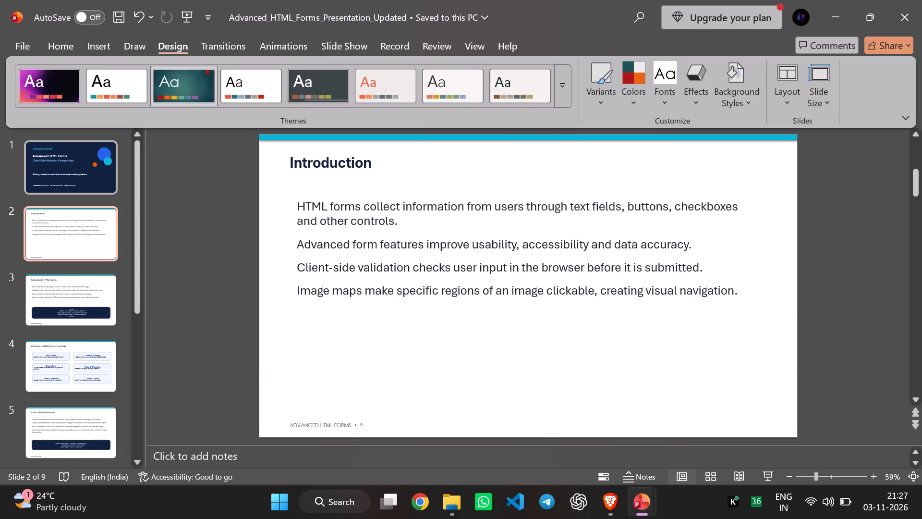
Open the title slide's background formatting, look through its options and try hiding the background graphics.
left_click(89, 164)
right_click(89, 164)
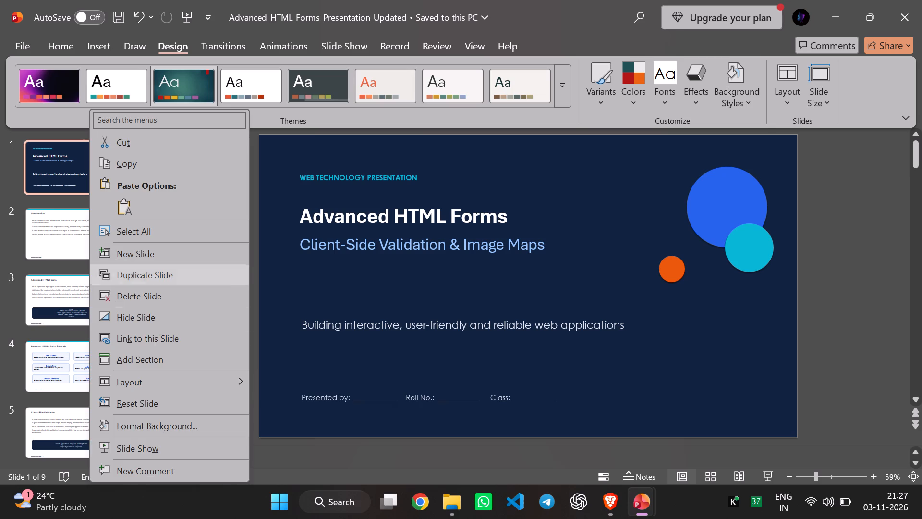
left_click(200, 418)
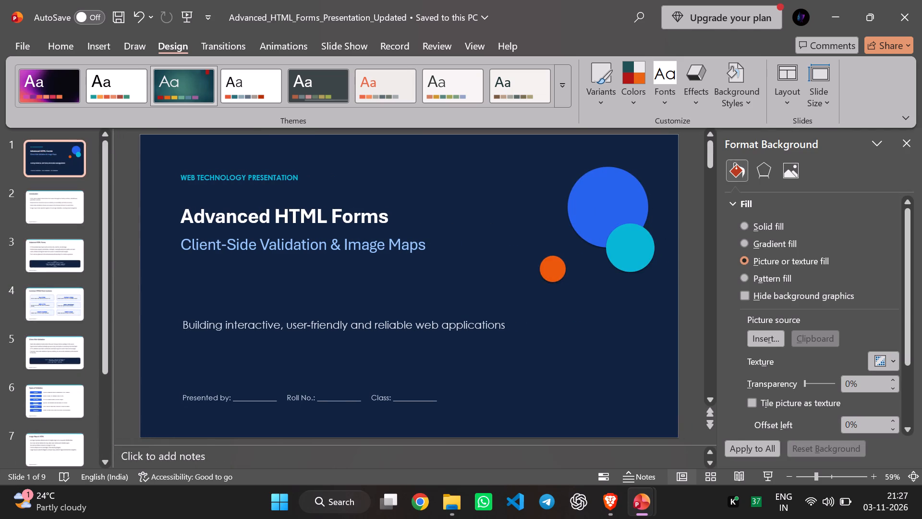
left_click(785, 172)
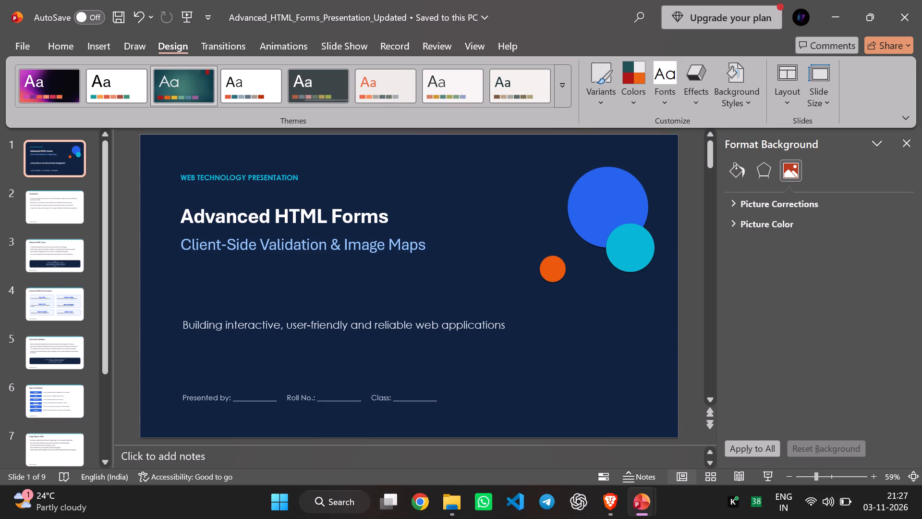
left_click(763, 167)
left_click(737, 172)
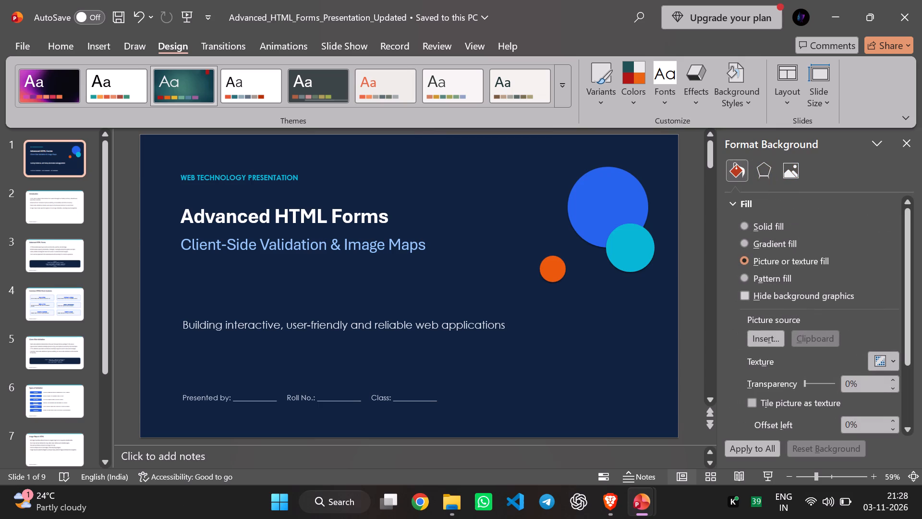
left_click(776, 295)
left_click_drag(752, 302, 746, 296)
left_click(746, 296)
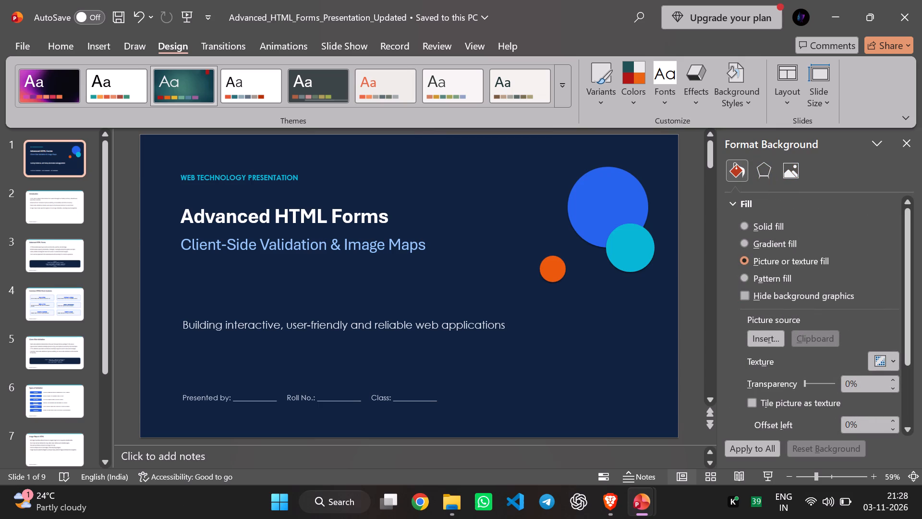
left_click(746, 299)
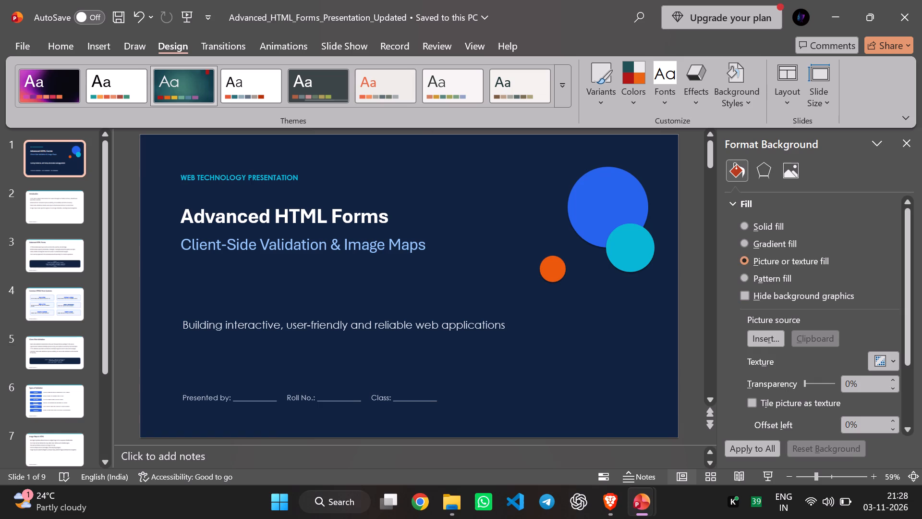
Give the title slide's background a gradient fill with an extra stop in the pale part, and close the background formatting.
left_click(752, 245)
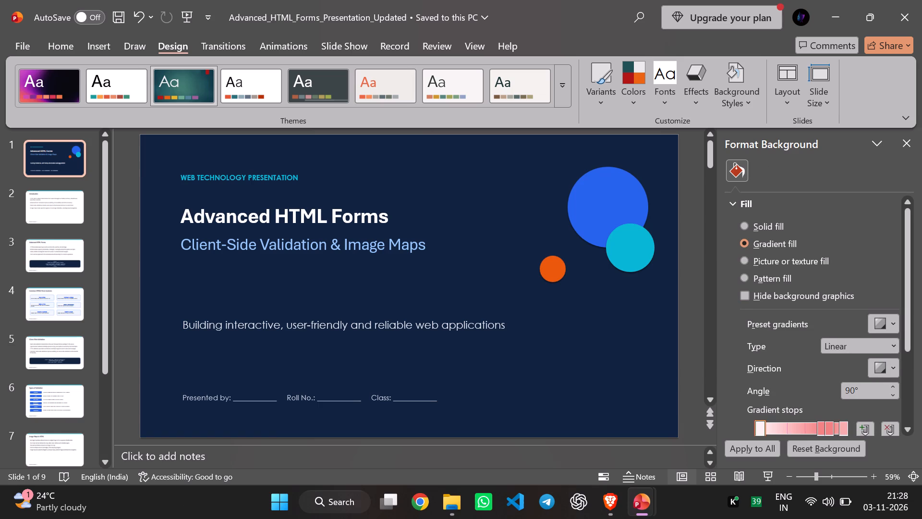
left_click_drag(802, 423, 784, 430)
left_click(784, 430)
left_click_drag(784, 430, 794, 429)
left_click(902, 140)
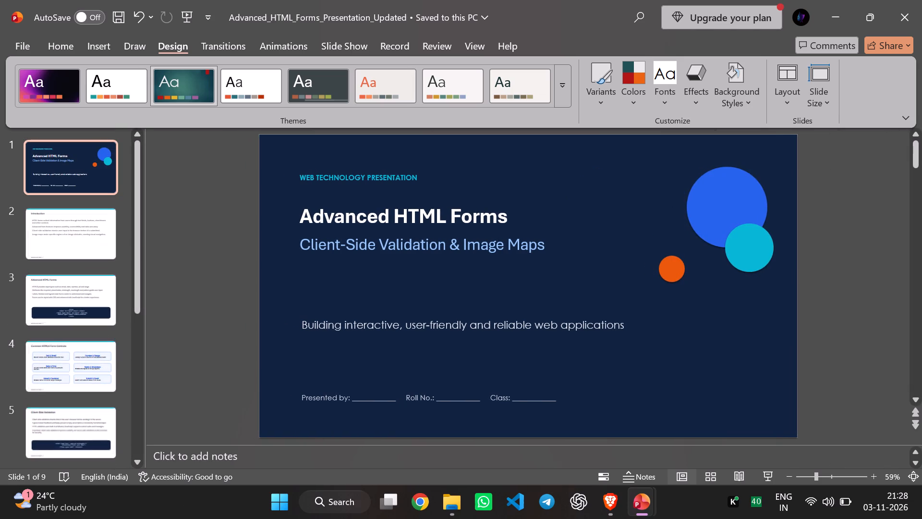
Widen the WEB TECHNOLOGY PRESENTATION text box on the title slide toward the blue circle and shift its text up slightly.
left_click(374, 367)
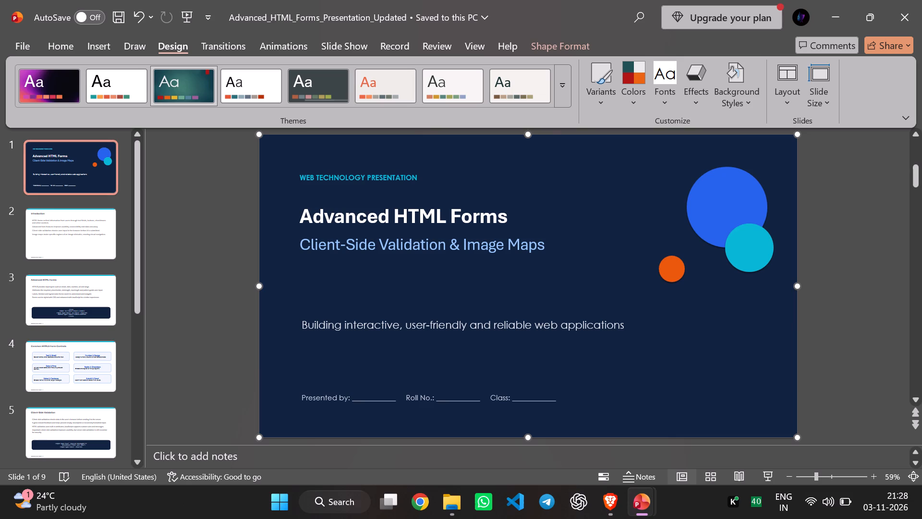
left_click(354, 185)
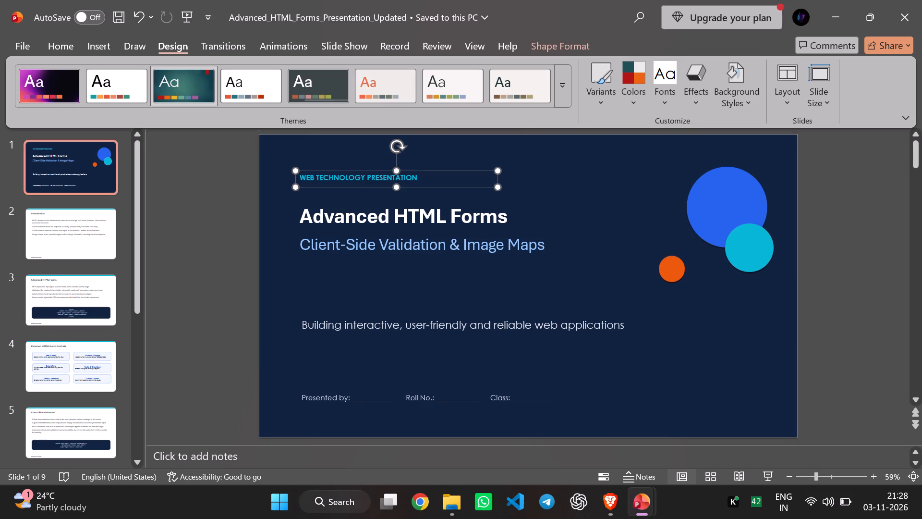
left_click_drag(498, 183, 541, 185)
left_click_drag(542, 172, 572, 166)
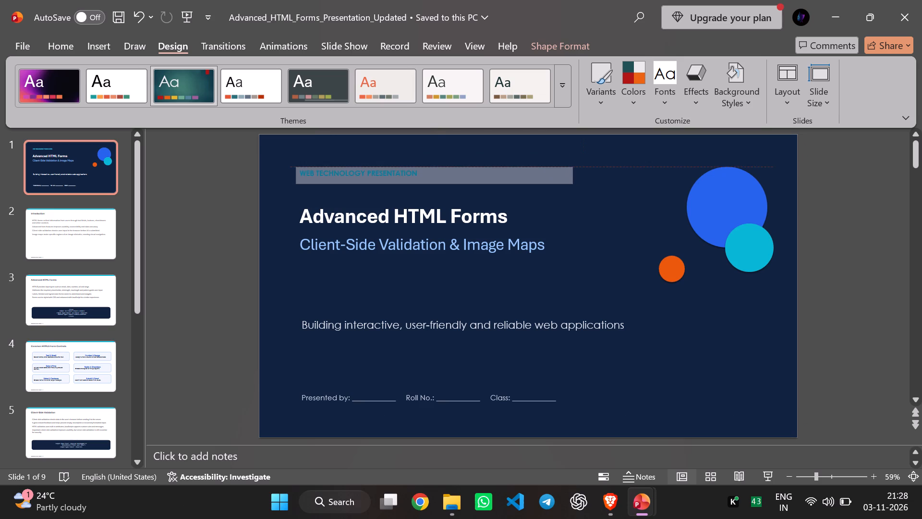
left_click_drag(572, 166, 573, 166)
left_click_drag(570, 178, 594, 180)
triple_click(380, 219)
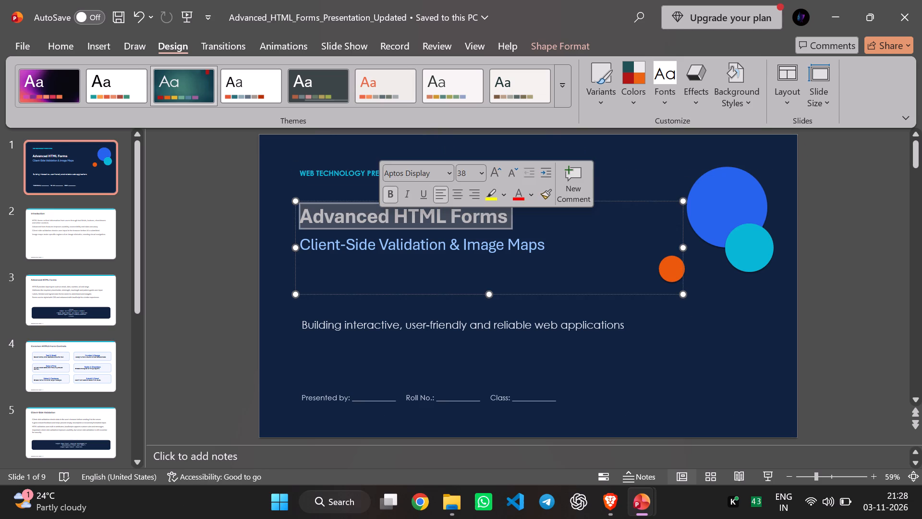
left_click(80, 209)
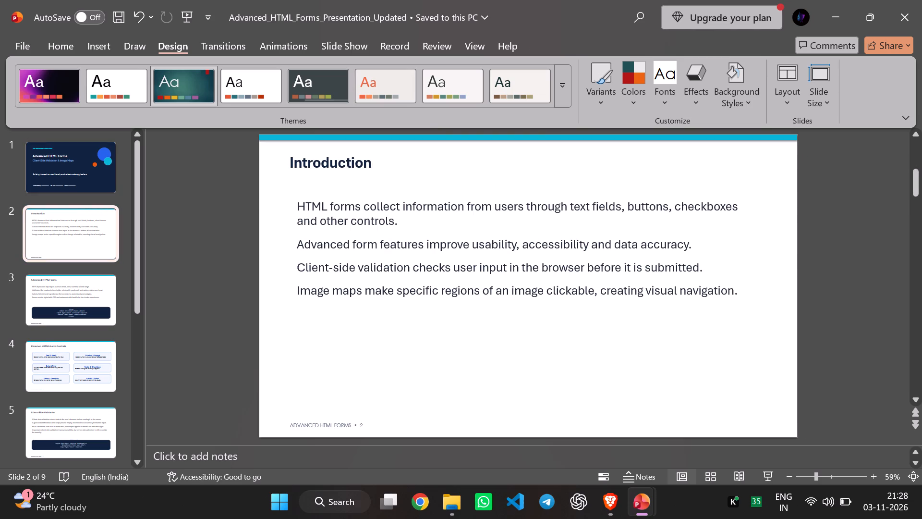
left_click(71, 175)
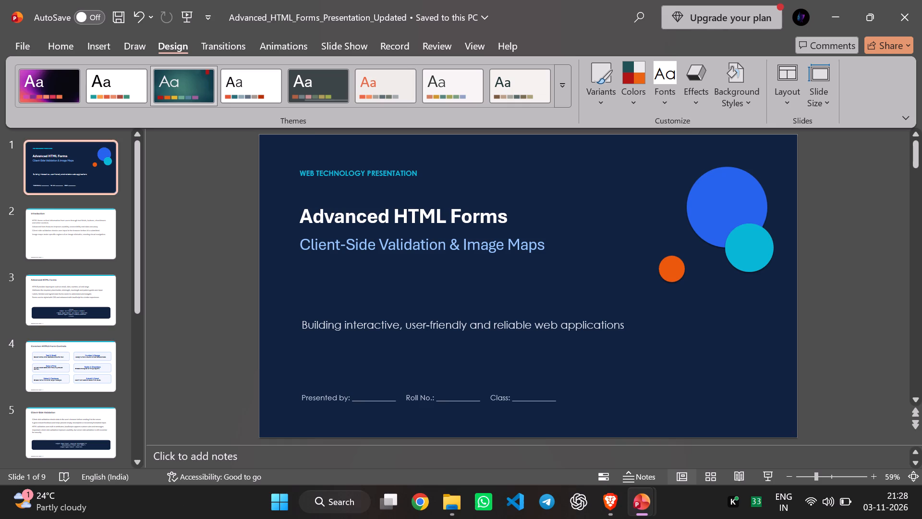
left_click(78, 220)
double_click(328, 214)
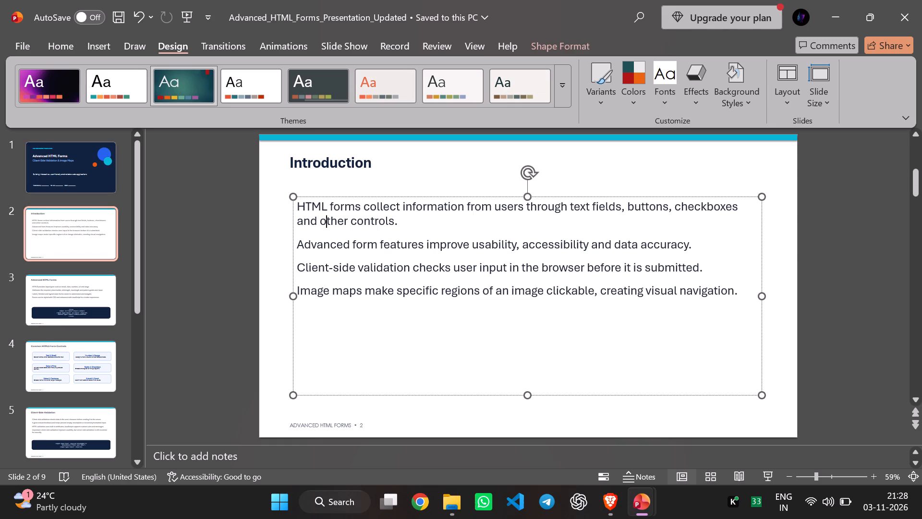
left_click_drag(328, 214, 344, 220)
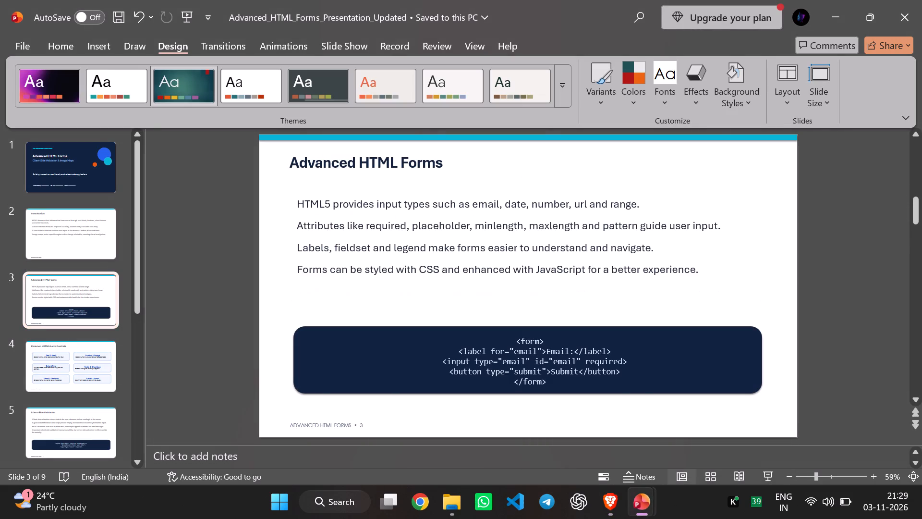
key("Down")
key("Down")
key("Down")
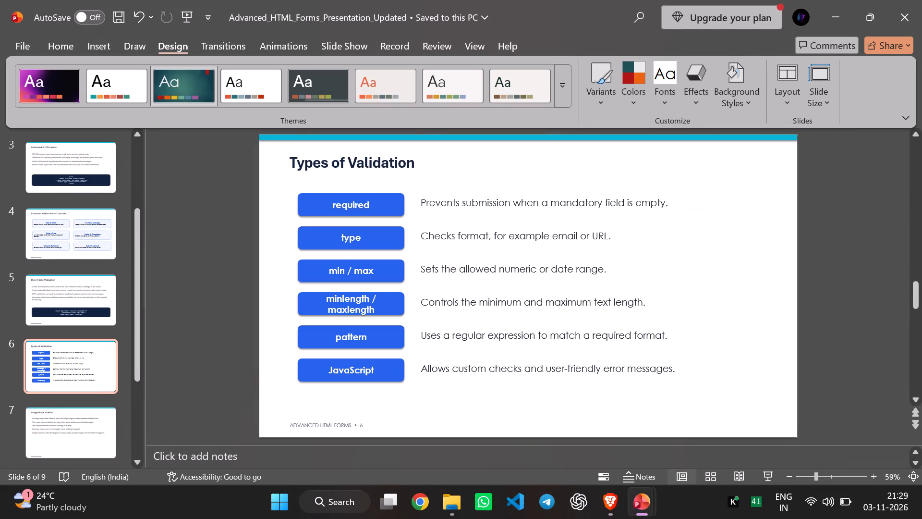
key("Down")
key("Down")
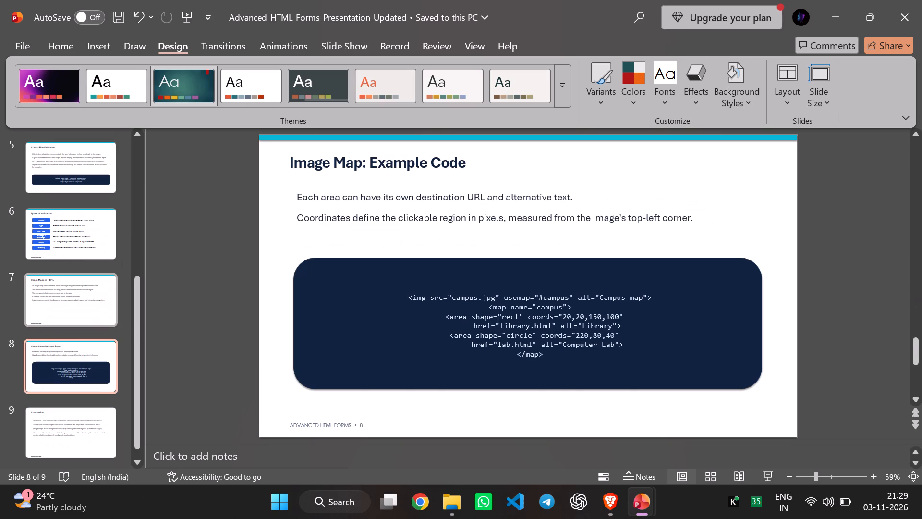
key("Up")
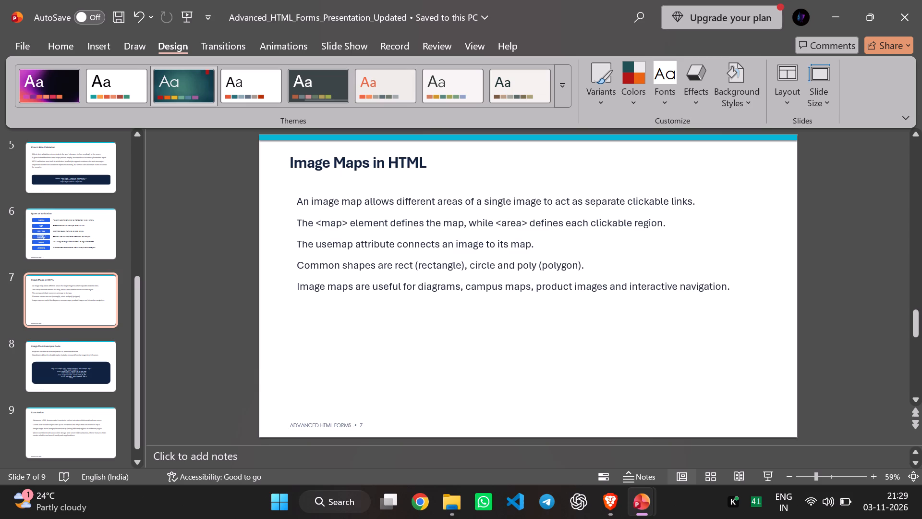
left_click(52, 421)
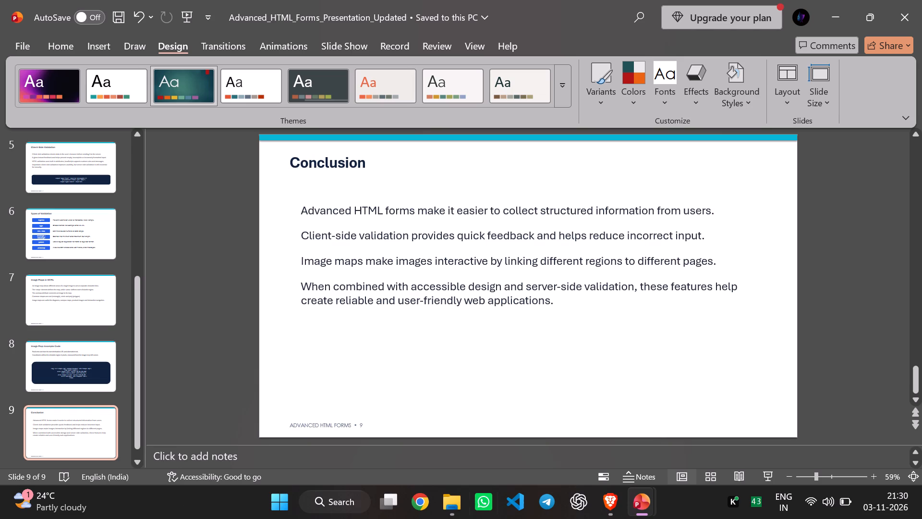
Switch to WhatsApp.
left_click(482, 505)
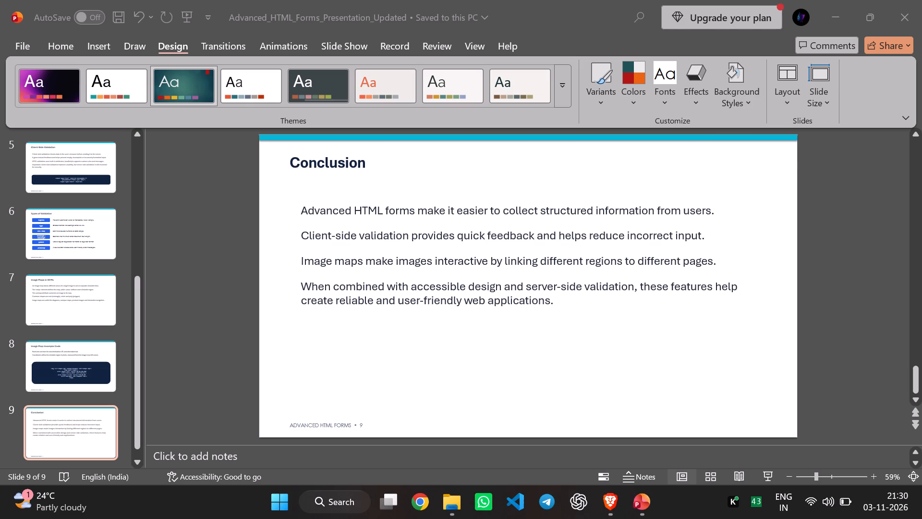
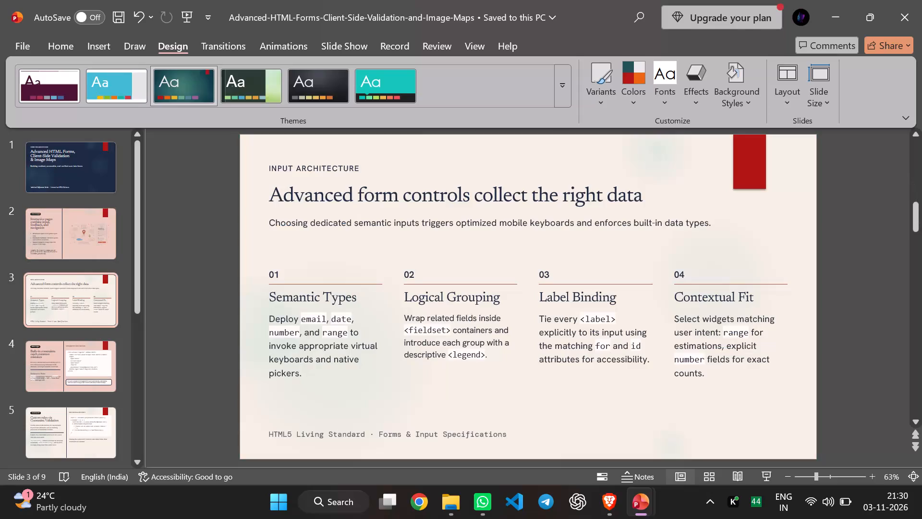
Review the Advanced-HTML-Forms-Client-Side-Validation-and-Image-Maps deck from slide 3 through the Conclusion slide, ending back on slide 6.
key("Down")
key("Down")
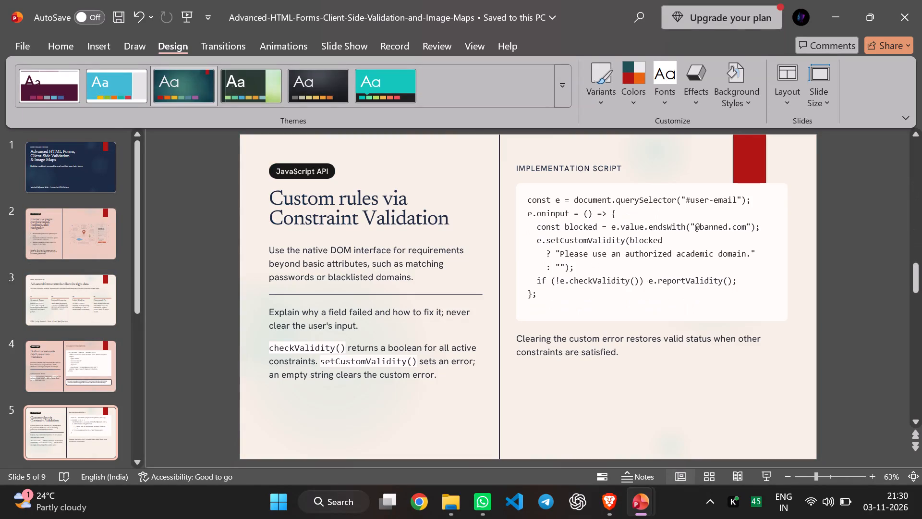
key("Down")
key("Down")
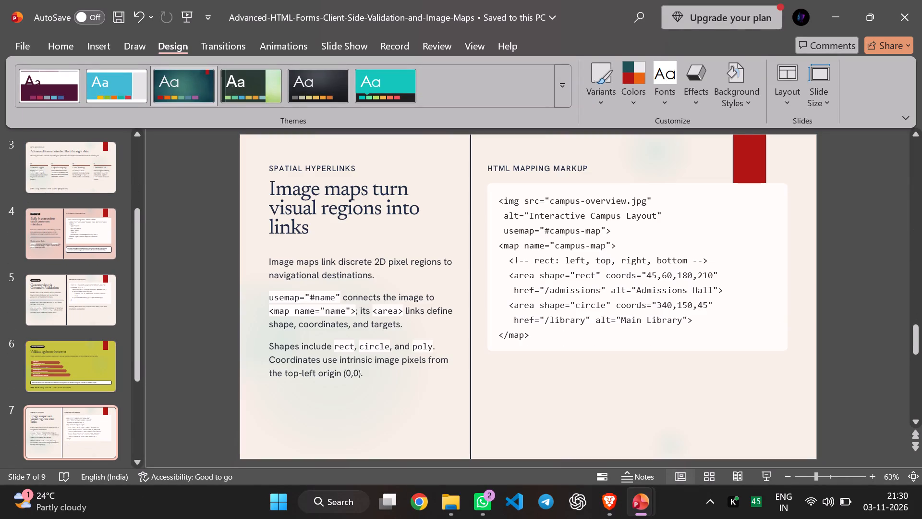
key("Down")
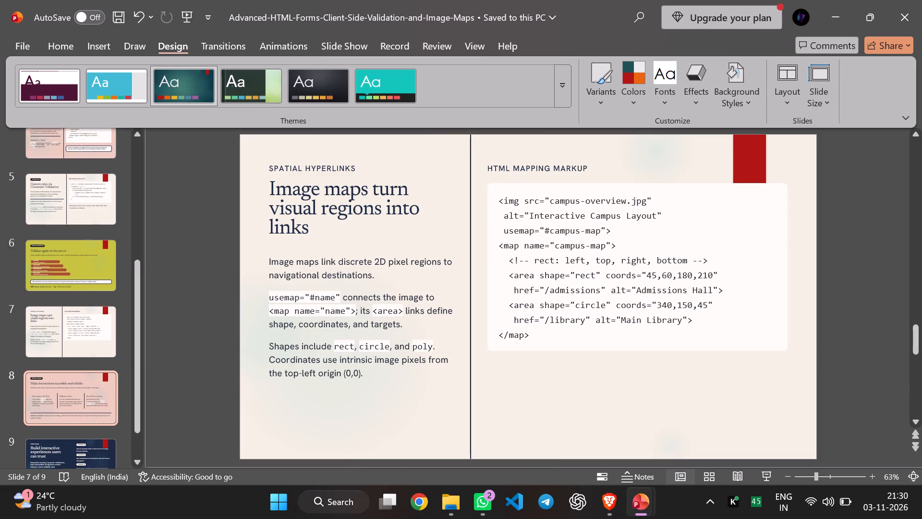
key("Down")
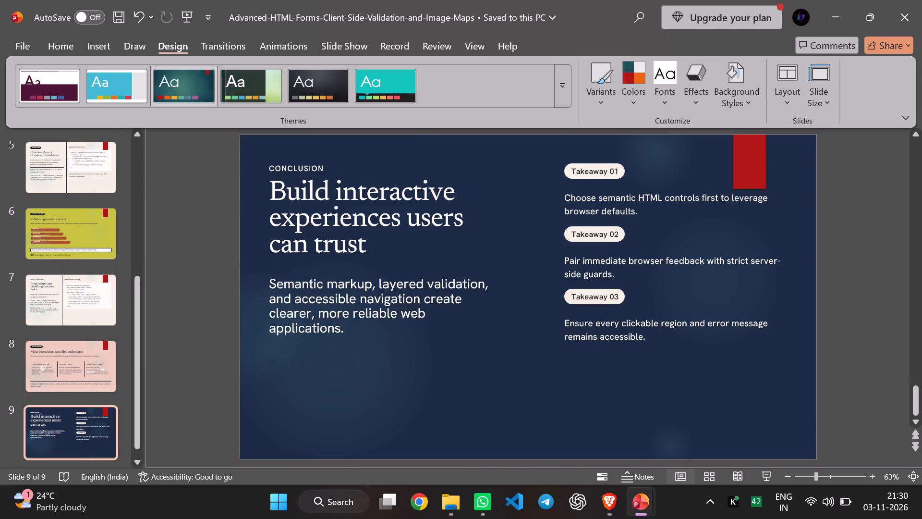
key("Up")
key("Up")
key("Up")
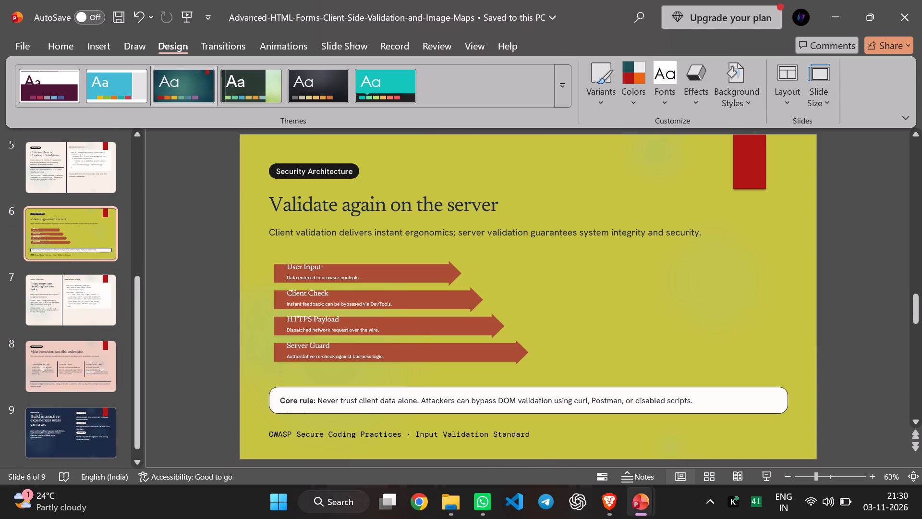
Switch to the Advanced_HTML_Forms_Presentation_Updated deck and review slides 6 back to 4, Common HTML5 Form Controls.
left_click(668, 429)
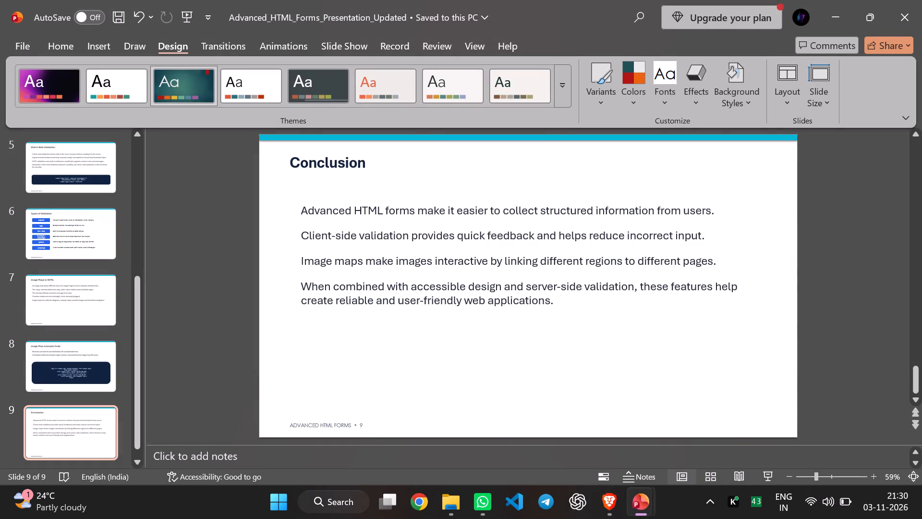
left_click(612, 312)
left_click(56, 256)
key("Up")
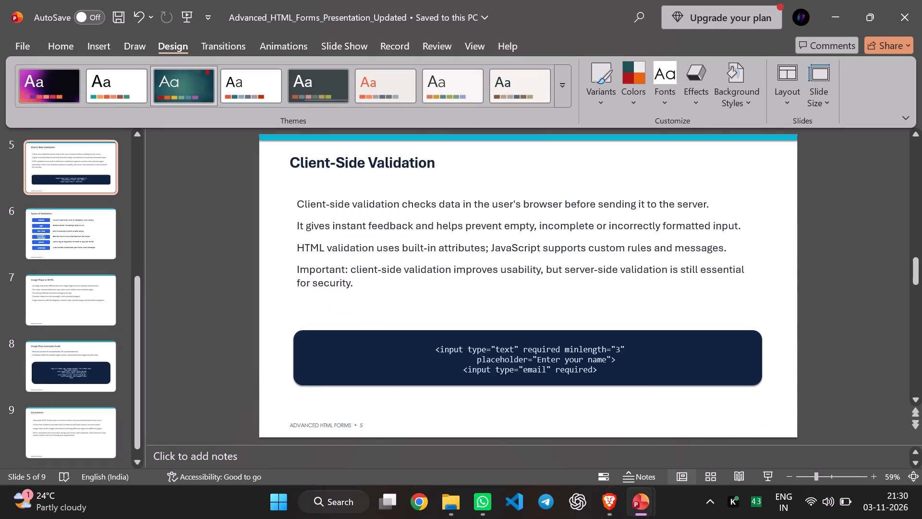
key("Up")
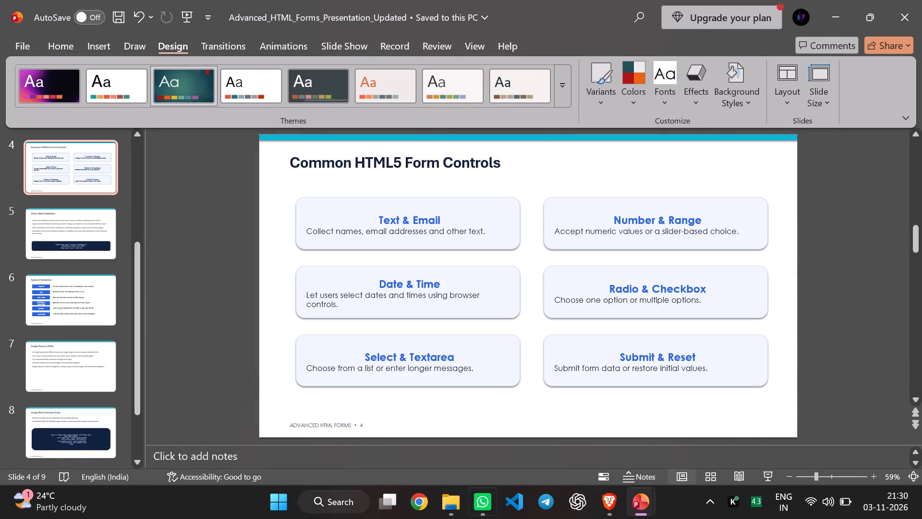
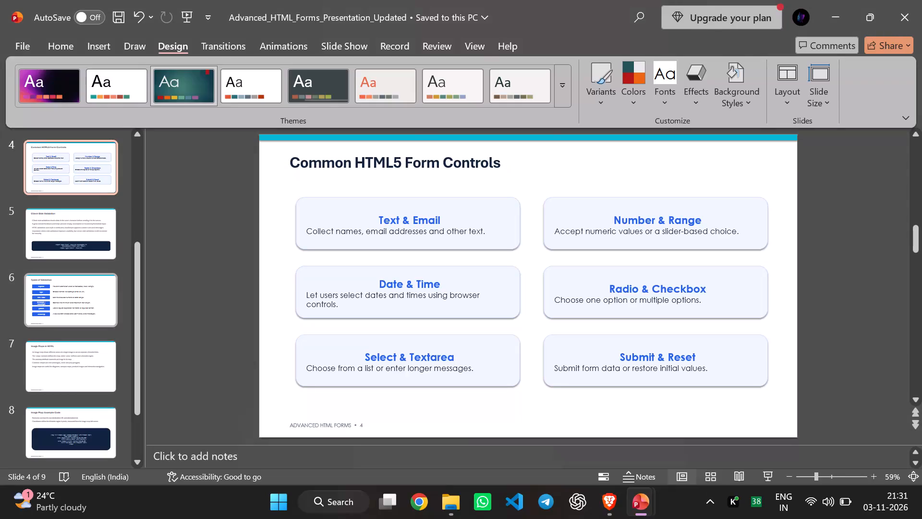
Go to slide 7, the image maps slide, in the updated deck to view its content.
left_click(42, 358)
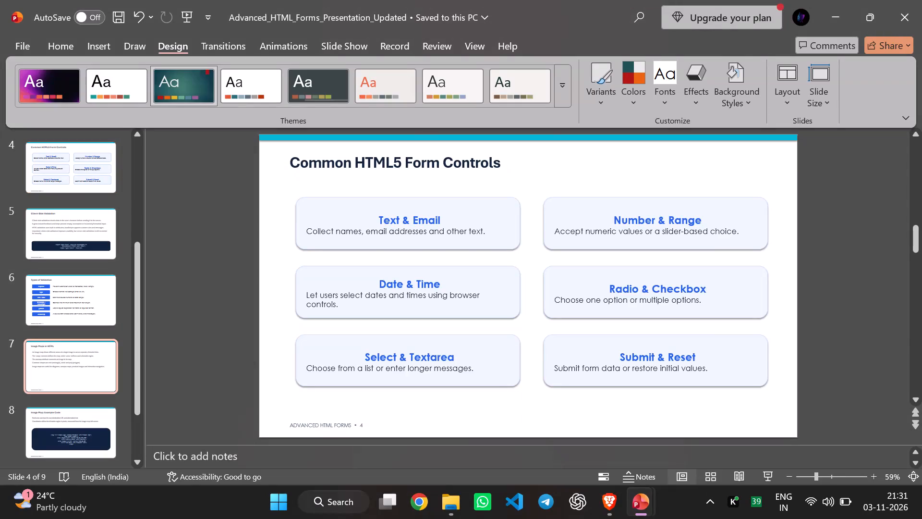
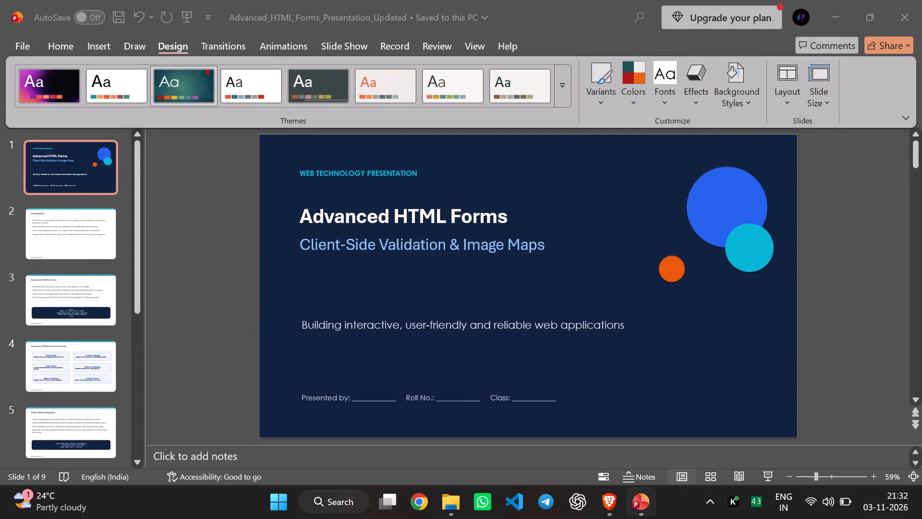
Switch to the Brave browser and open Claude in a new tab.
left_click(612, 499)
left_click(547, 15)
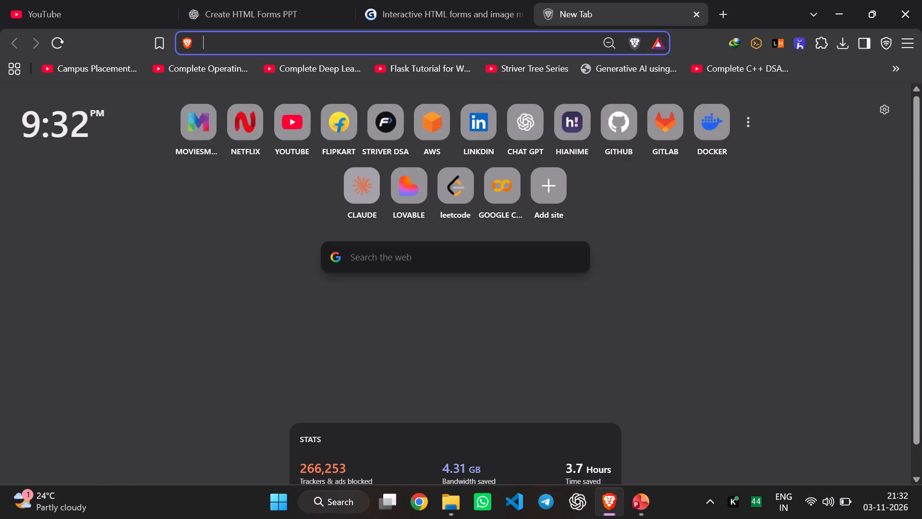
left_click(356, 179)
left_click(420, 0)
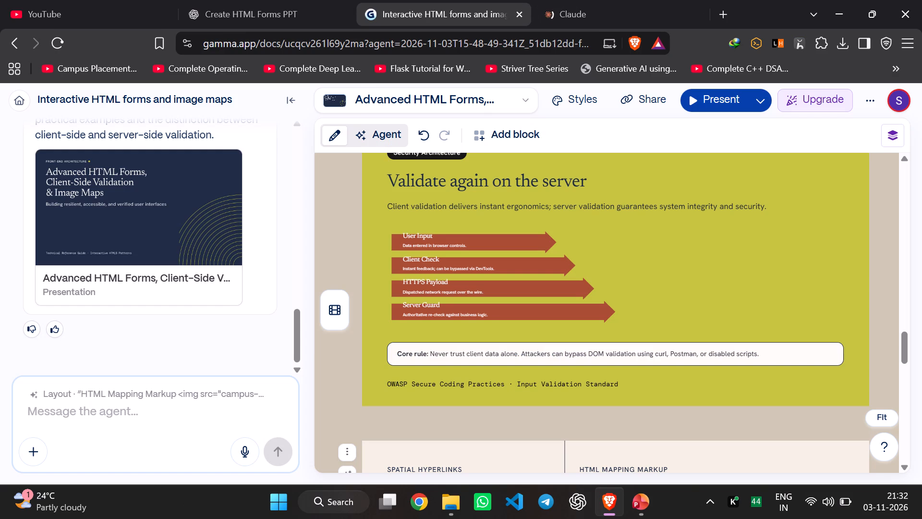
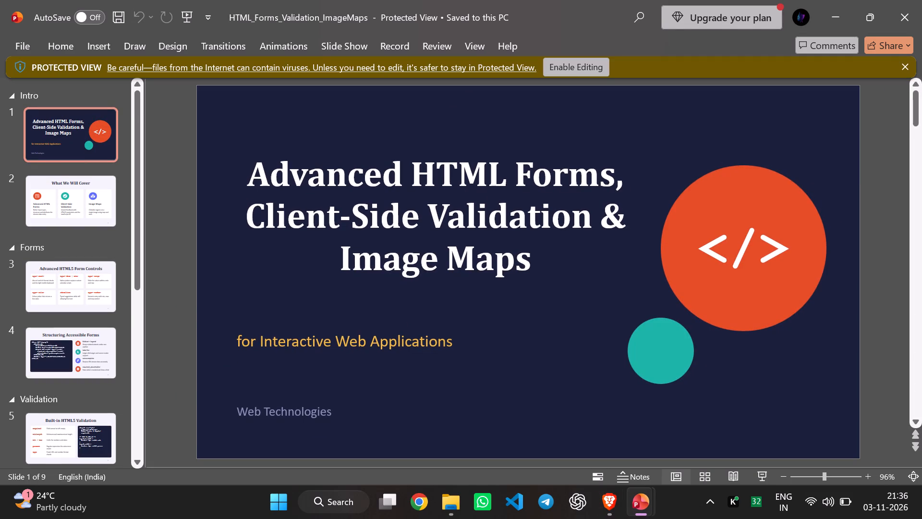
left_click(596, 60)
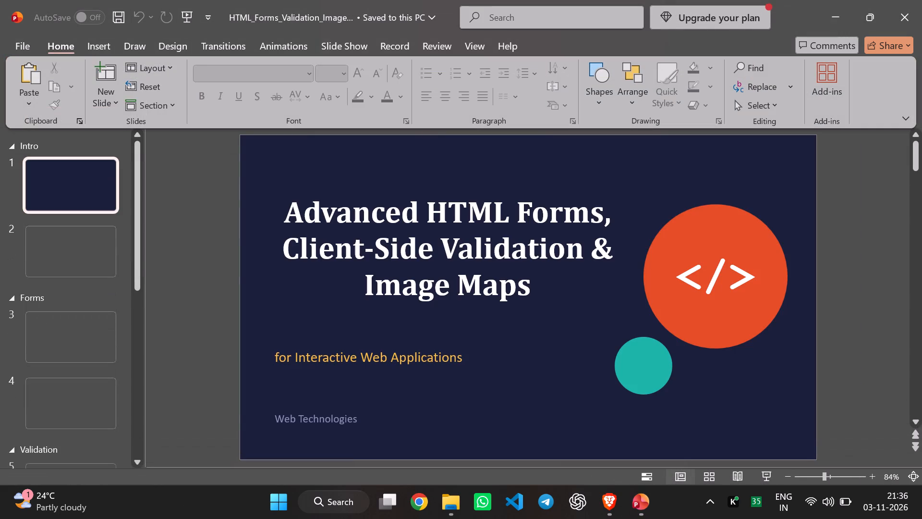
Review the overview slide and the Forms section of the Claude deck, through slide 4, "Structuring Accessible Forms".
left_click(75, 254)
key("Down")
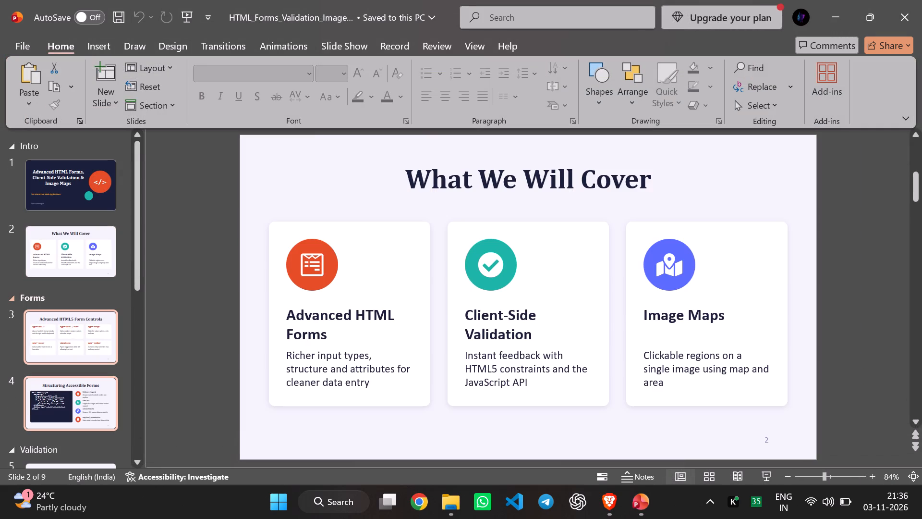
key("Down")
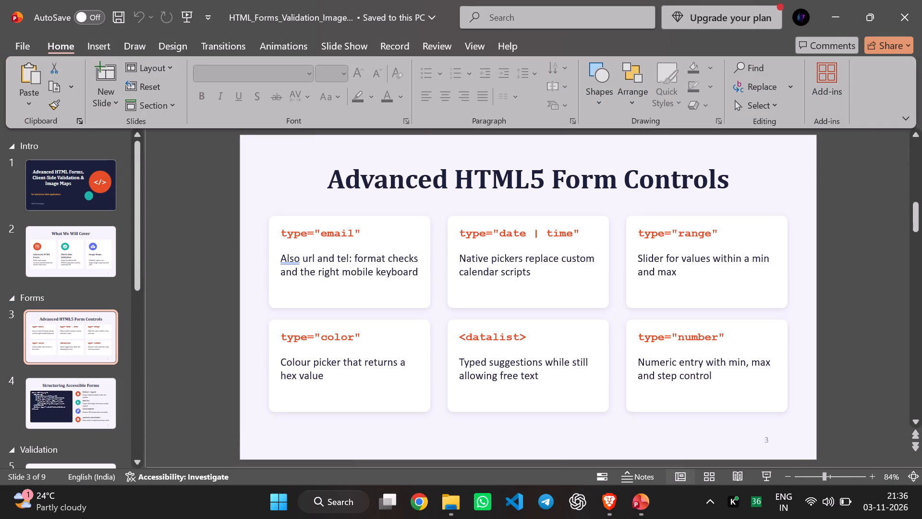
key("Down")
key("Up")
key("Up")
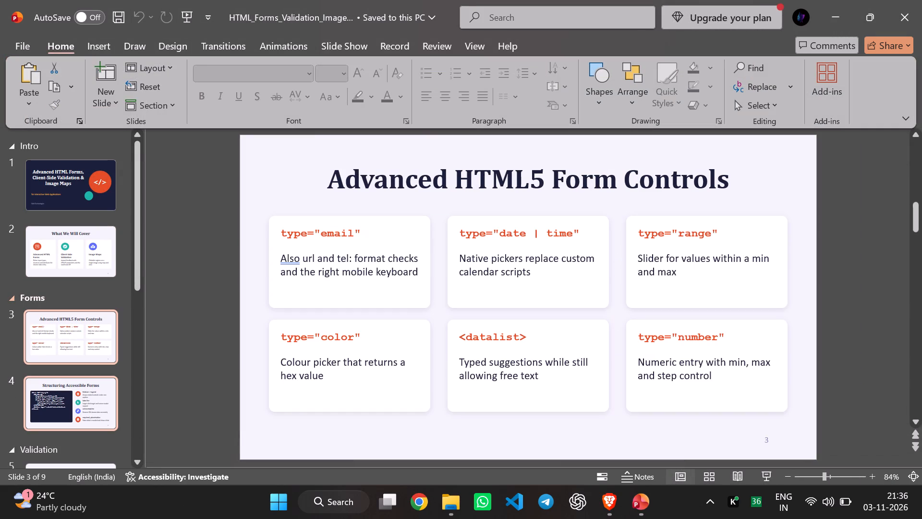
key("Up")
key("Down")
key("Down")
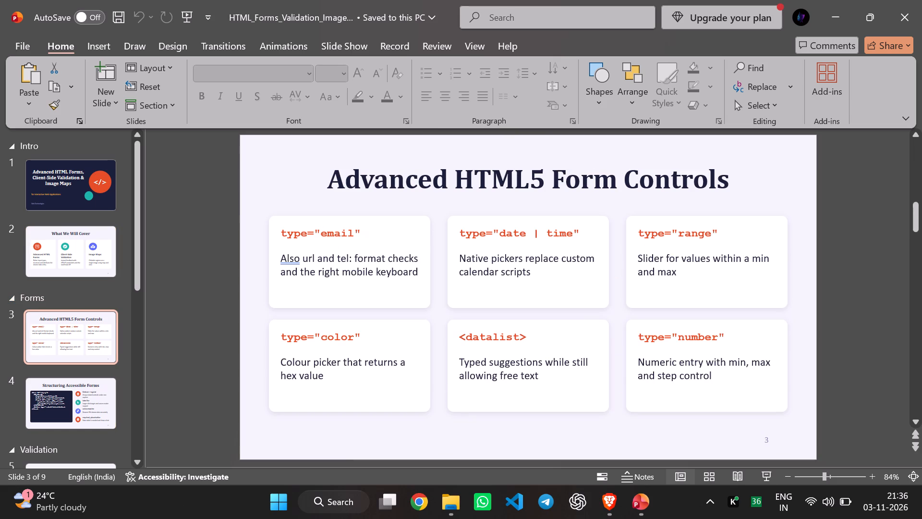
key("Down")
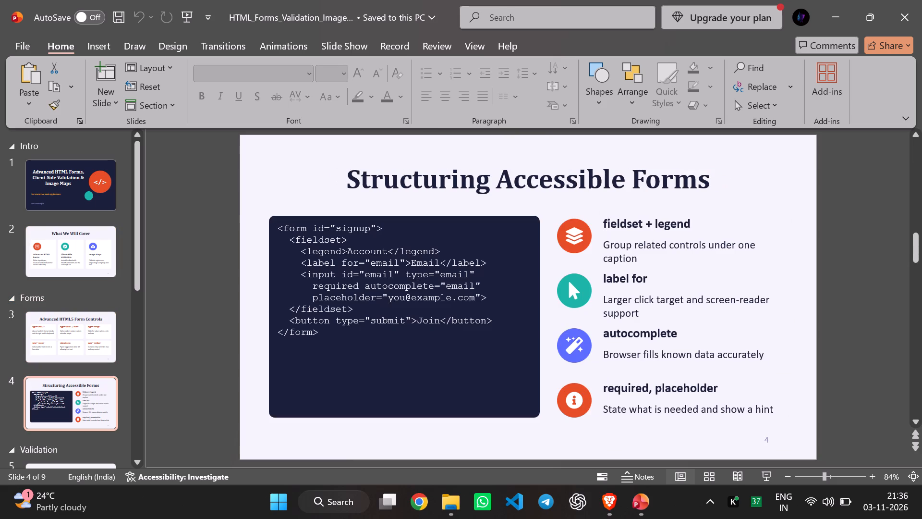
Review the Validation, Image Maps and Wrap-up sections of the Claude deck, from slide 5 to the Conclusion slide.
key("Down")
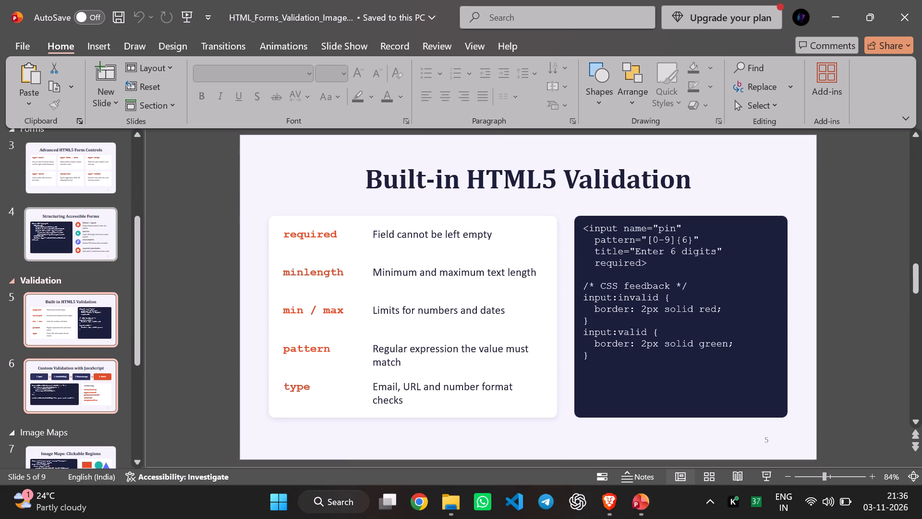
key("Down")
key("Down")
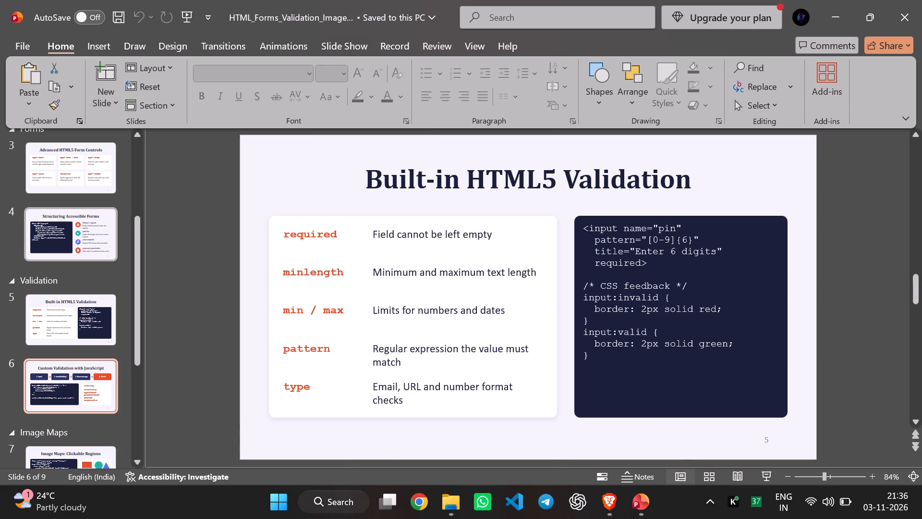
key("Up")
key("Up")
key("Down")
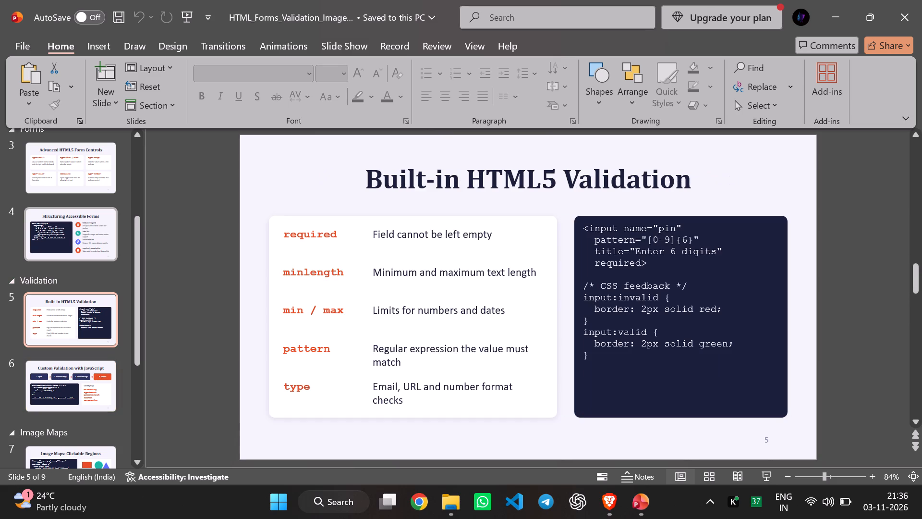
key("Down")
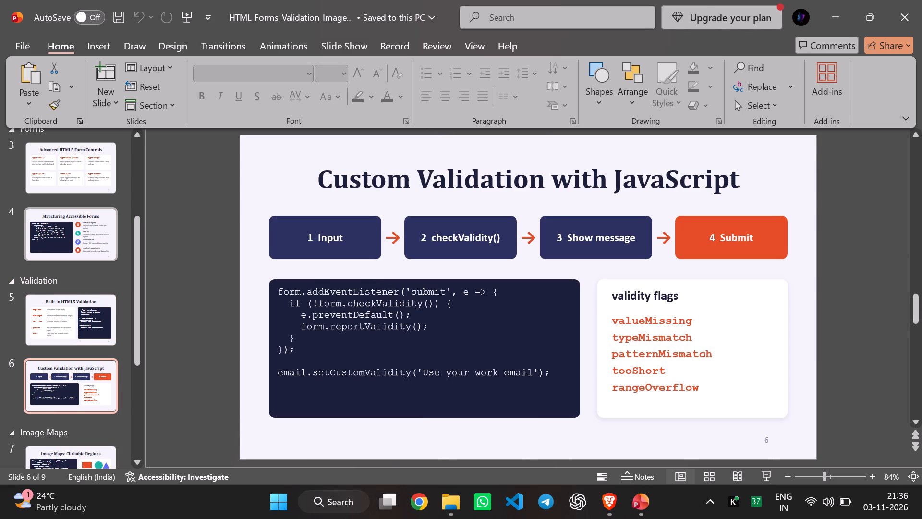
key("Down")
key("Down")
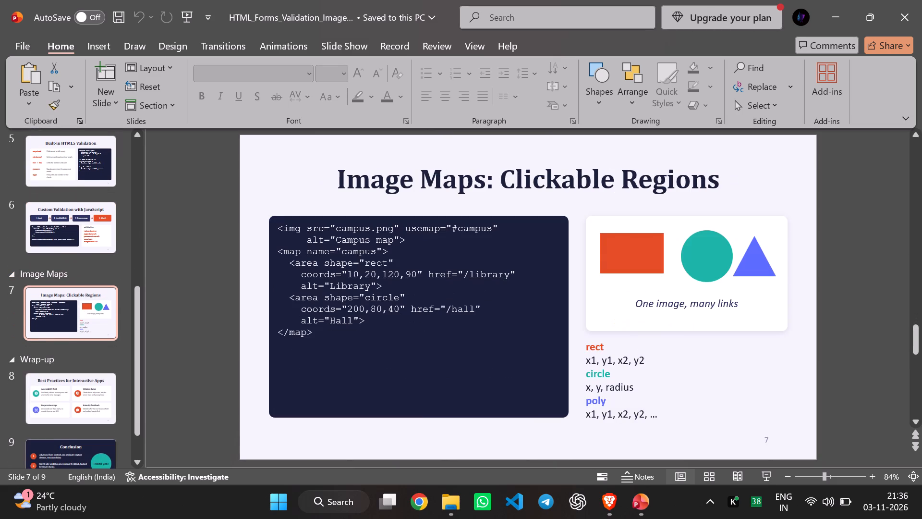
key("Down")
key("Down")
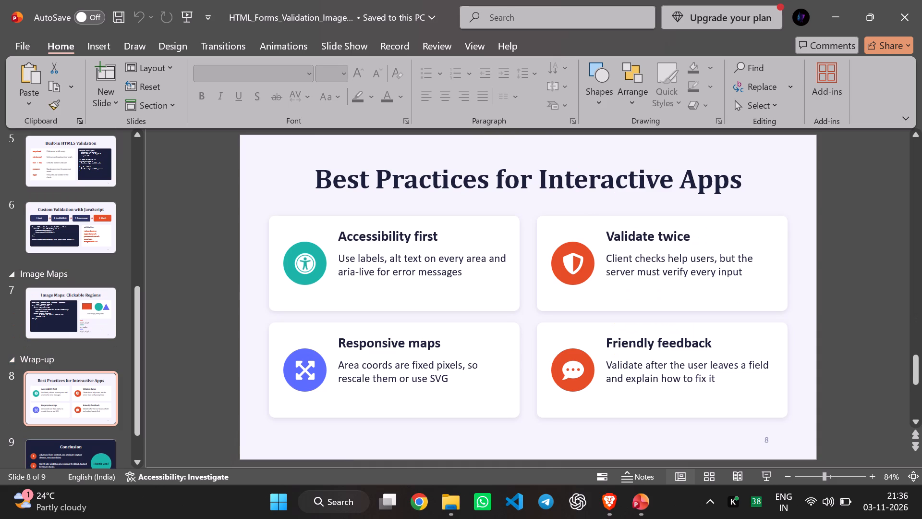
key("Down")
key("Up")
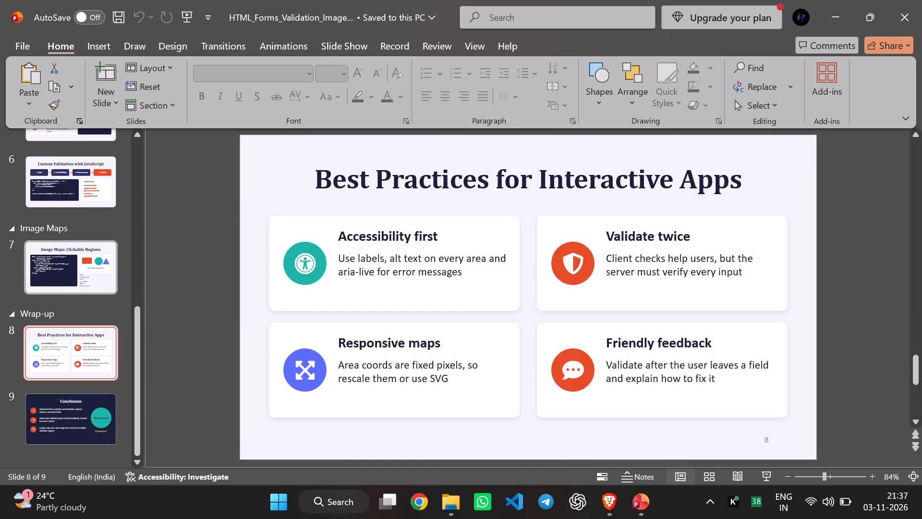
key("Down")
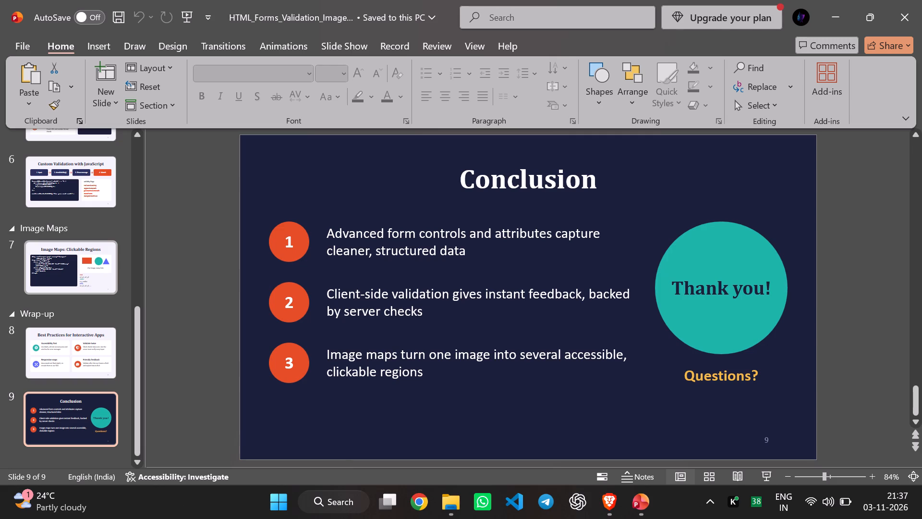
scroll(75, 254, "up", 3)
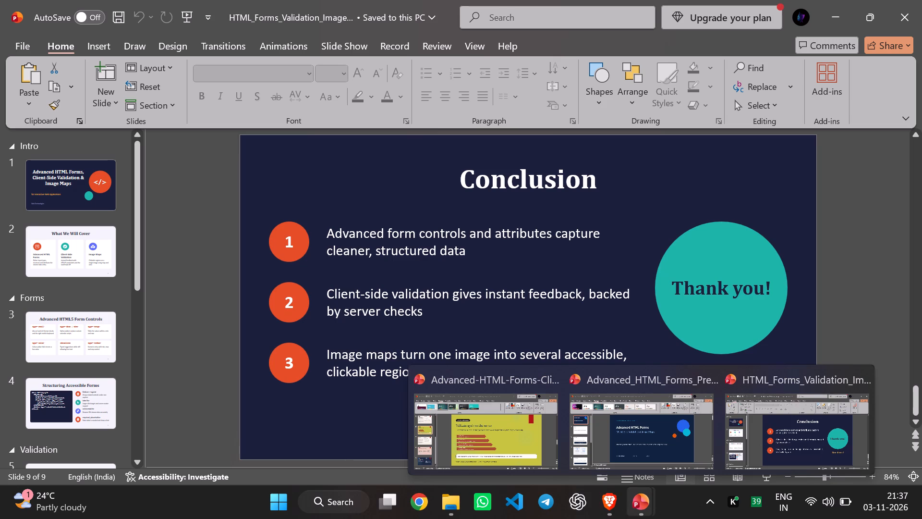
scroll(13, 305, "down", 5)
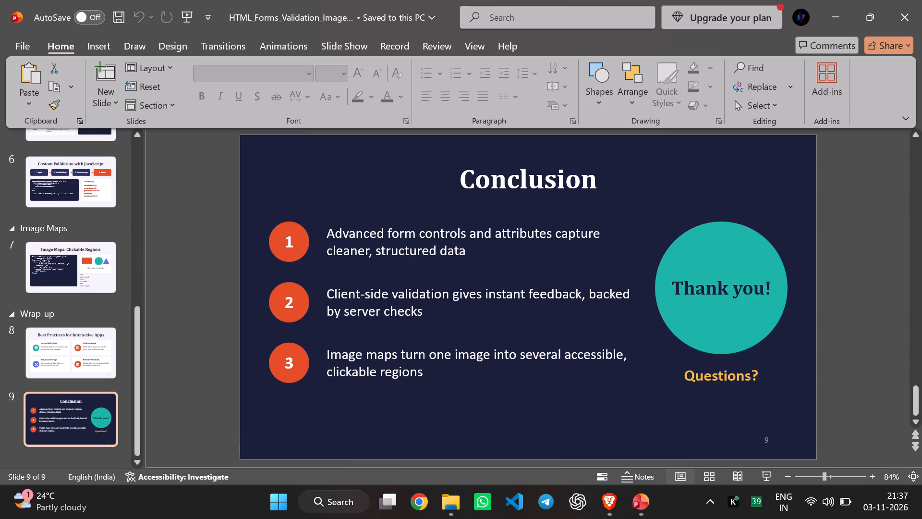
Switch to the Advanced_HTML_Forms_Presentation_Updated deck and centre the "Introduction" title on slide 2.
left_click(641, 494)
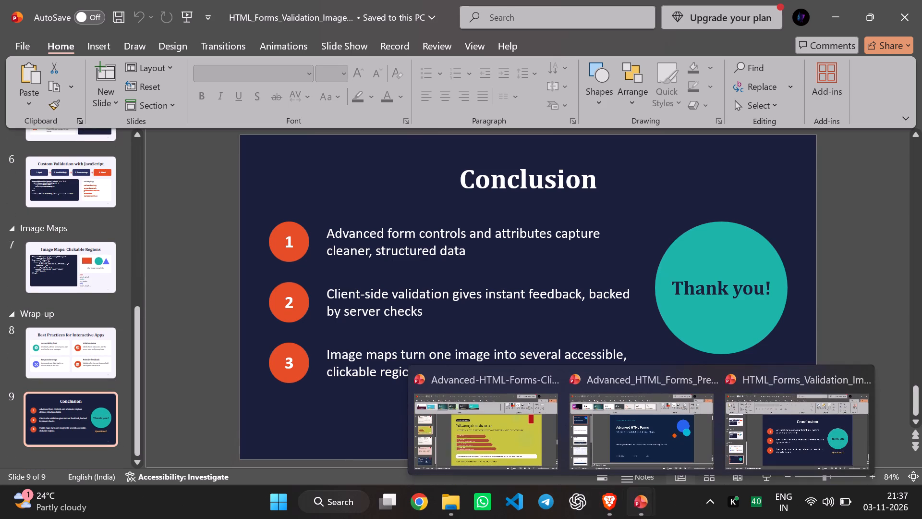
left_click(641, 449)
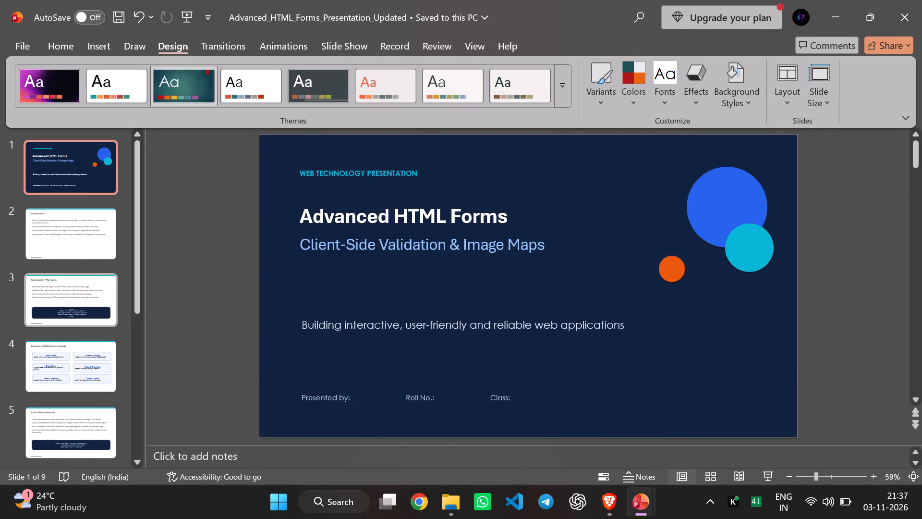
left_click(63, 230)
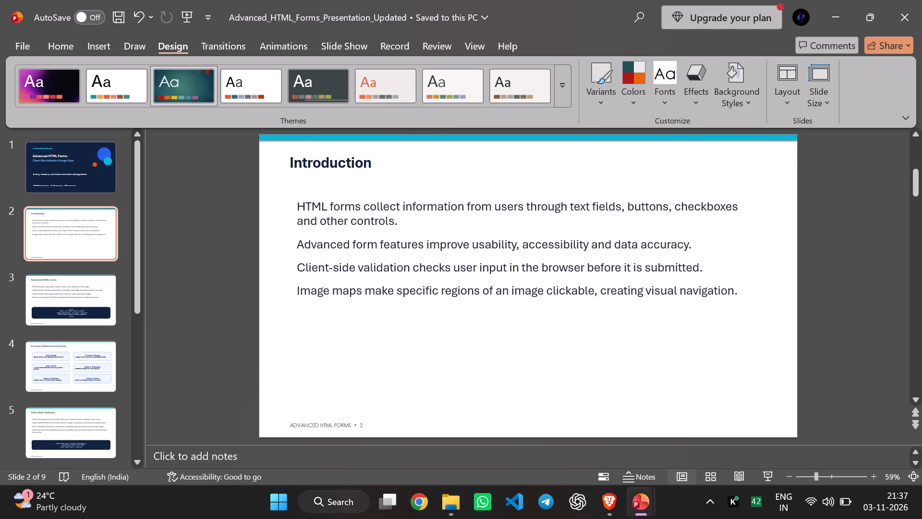
left_click(312, 162)
triple_click(352, 159)
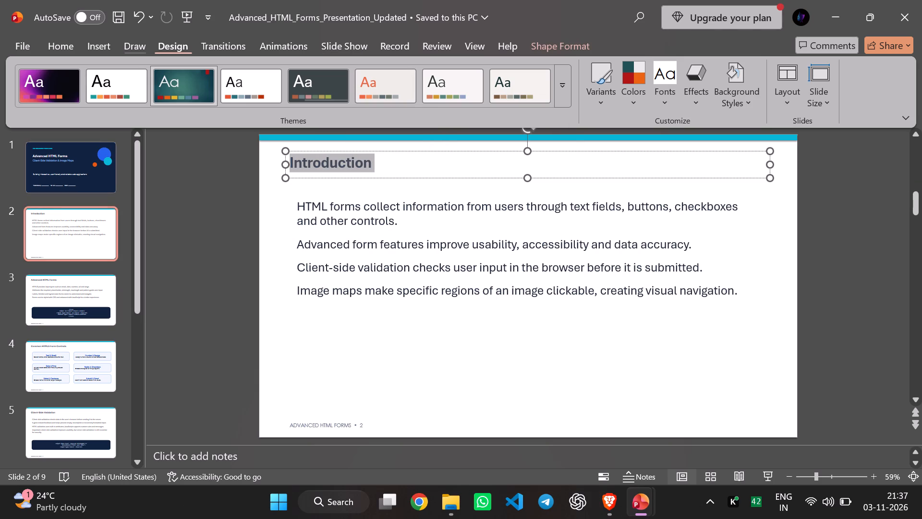
left_click(96, 42)
left_click(70, 45)
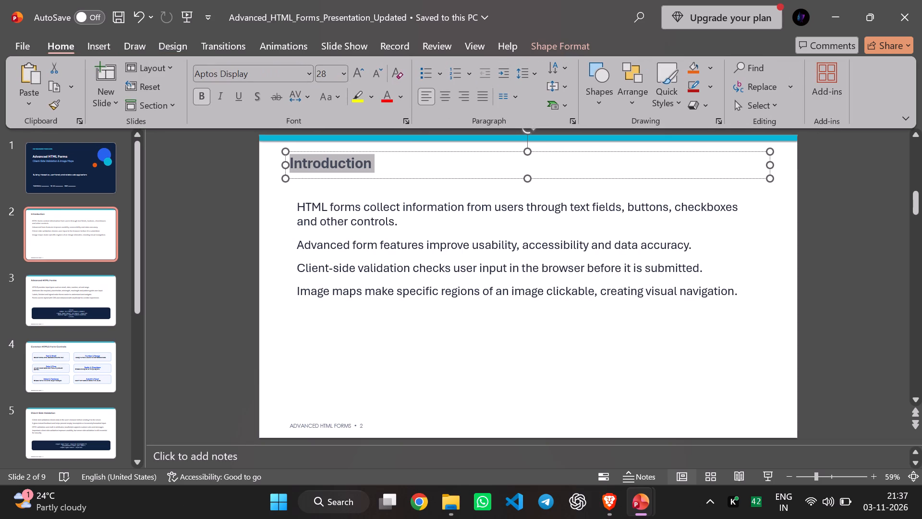
left_click(451, 92)
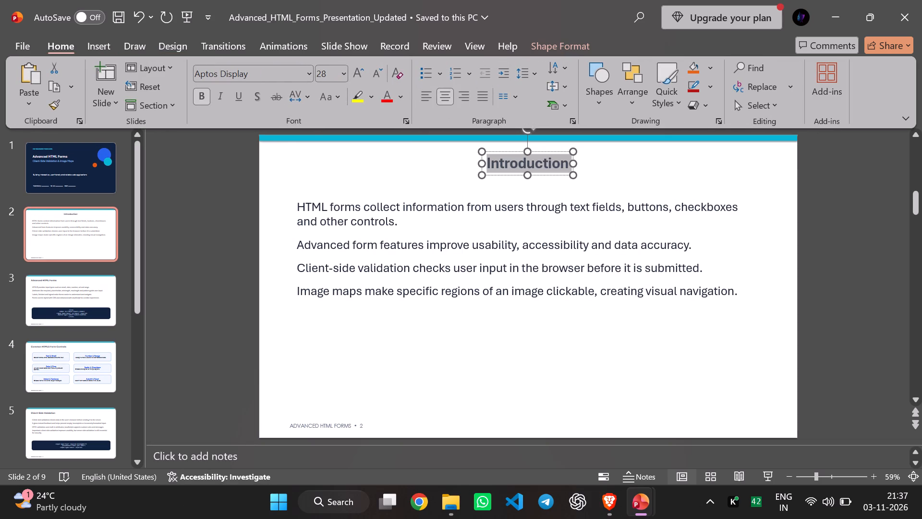
left_click(524, 164)
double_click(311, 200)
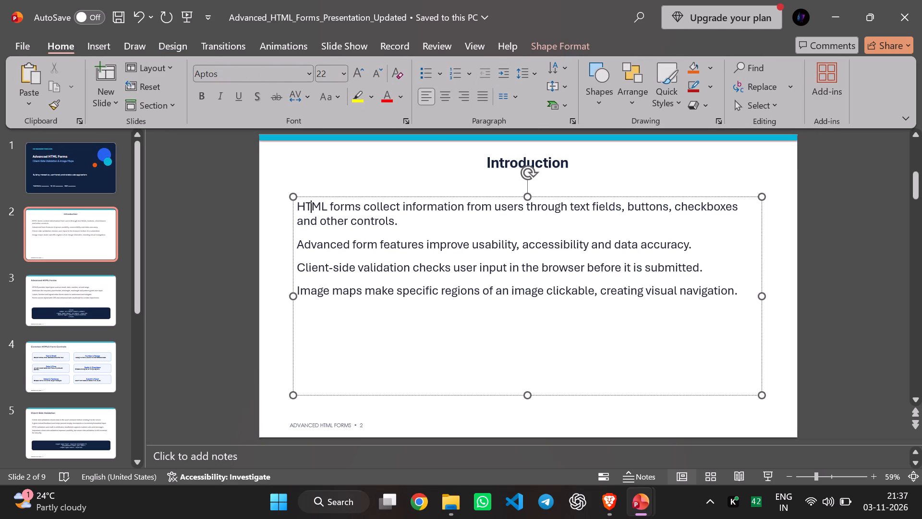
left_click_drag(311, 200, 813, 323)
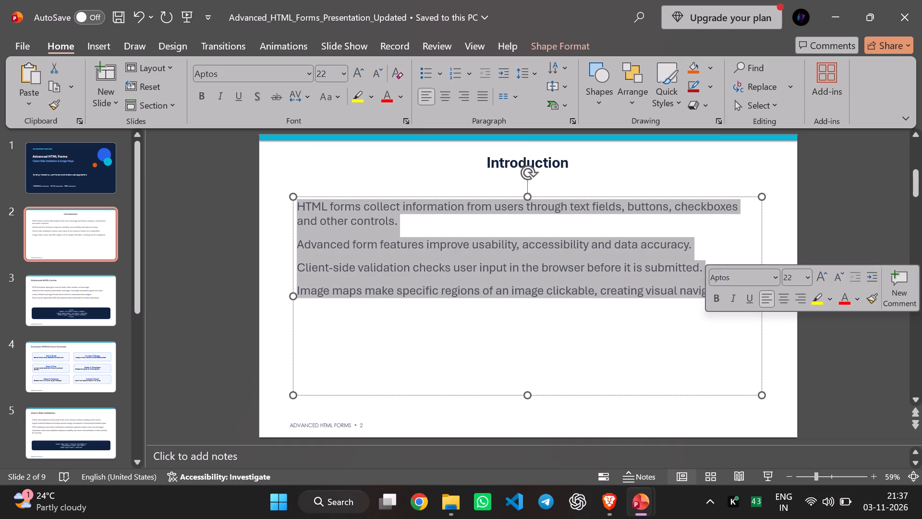
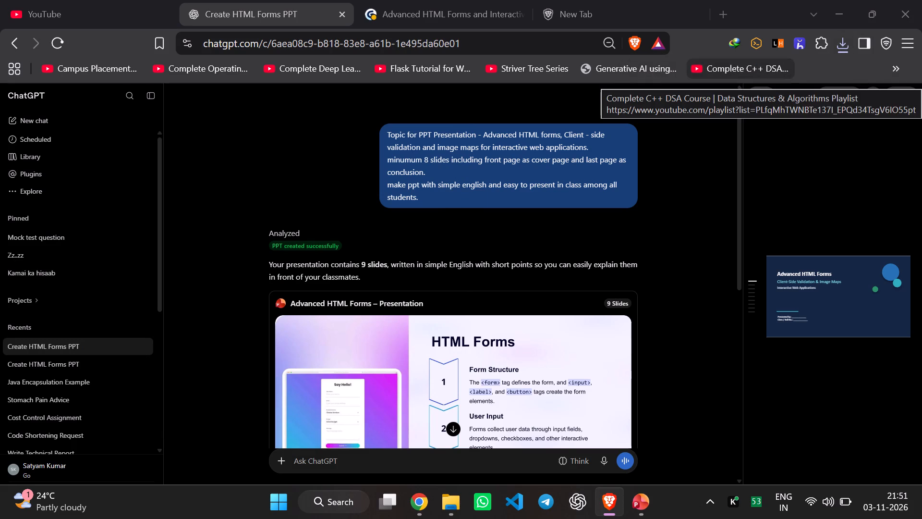
left_click(577, 64)
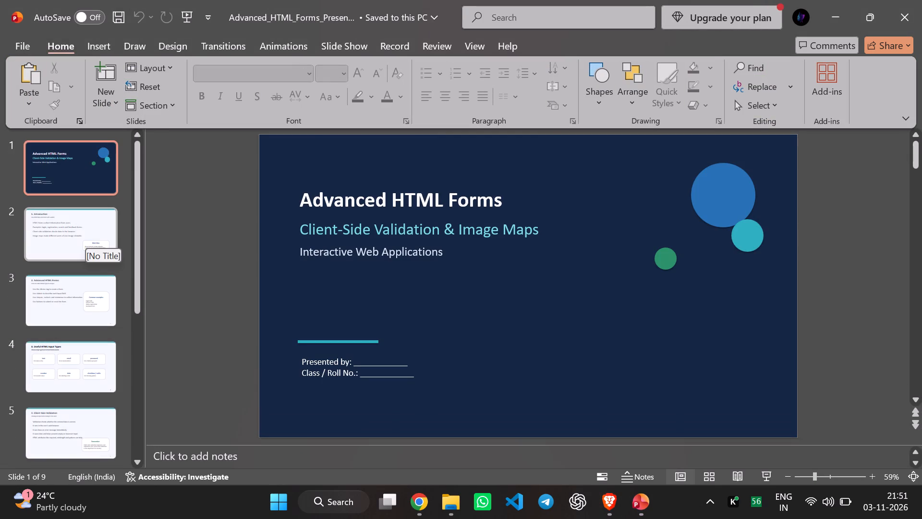
Review the downloaded presentation's slides from the introduction through the conclusion and go back to the cover.
left_click(85, 234)
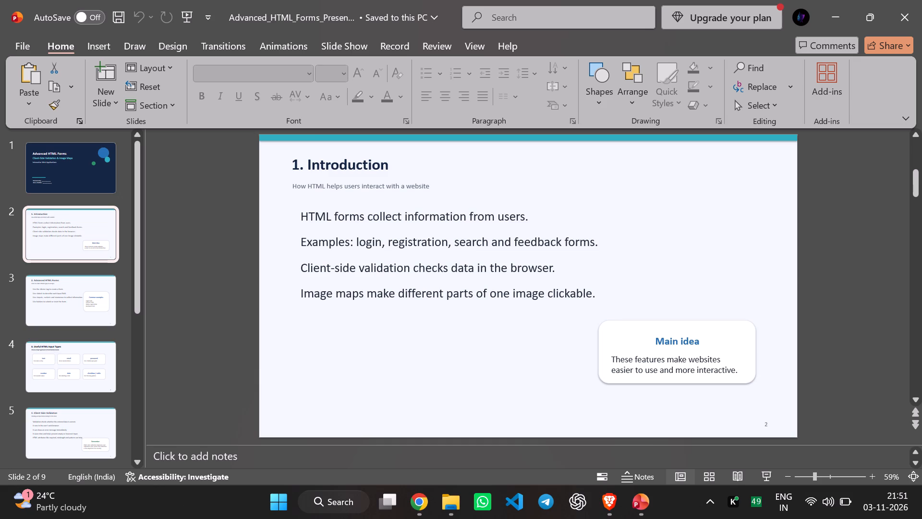
key("Down")
key("Down")
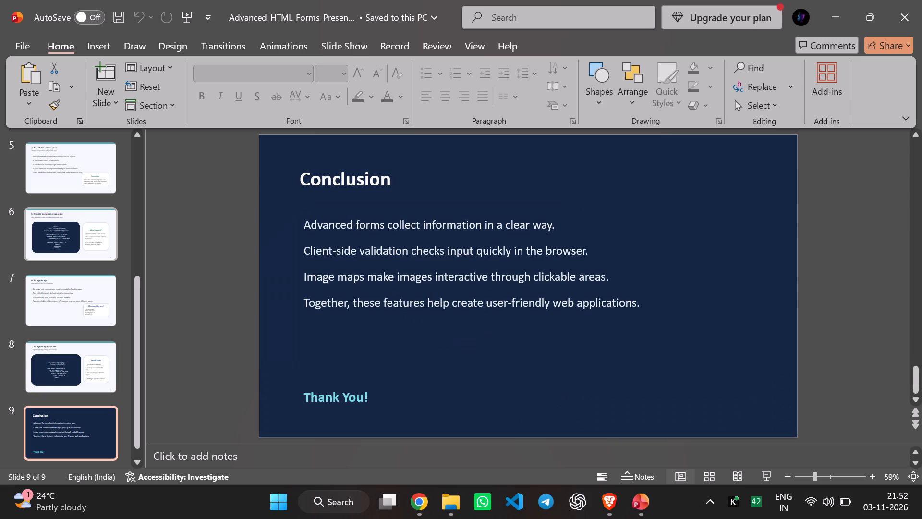
key("Up")
key("Up")
key("Up")
key("Up")
key("Up")
key("Up")
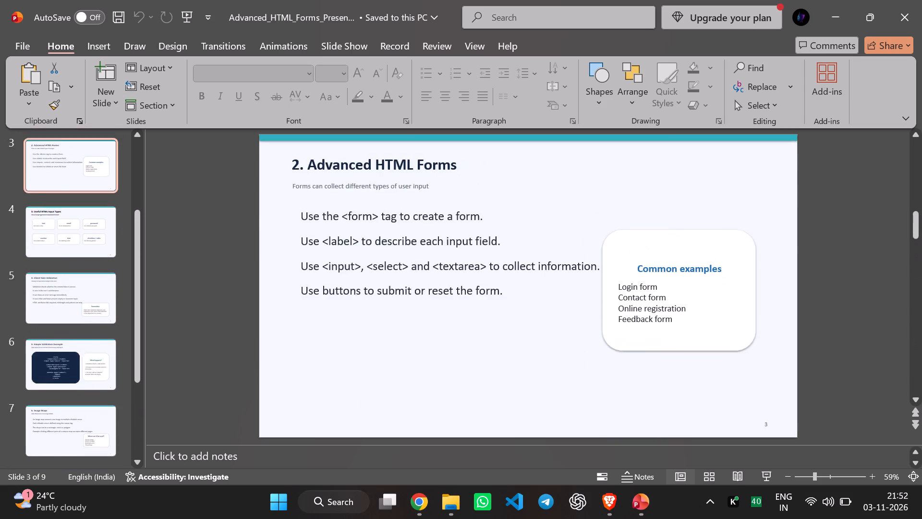
key("Up")
key("Up")
key("Up")
key("Up")
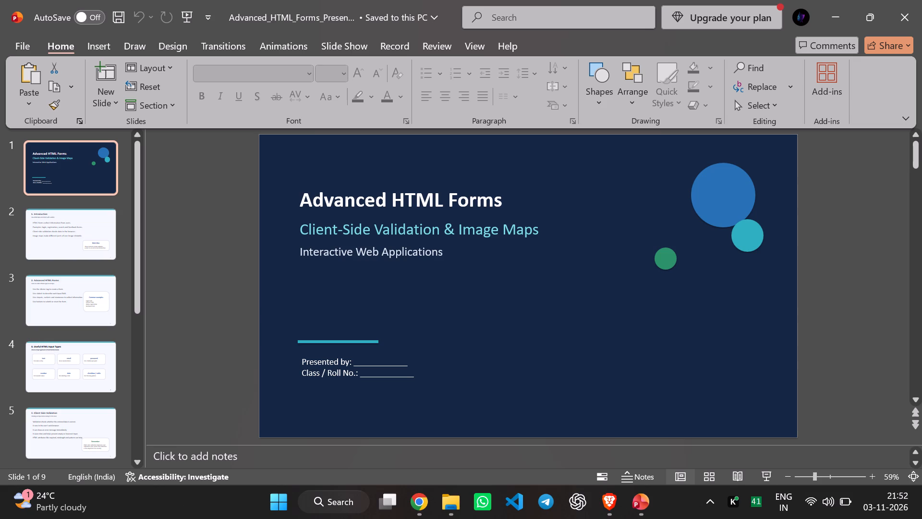
Try the black and purple-gradient built-in themes, check the Introduction slide, and apply the dark charcoal theme to the presentation.
left_click(510, 331)
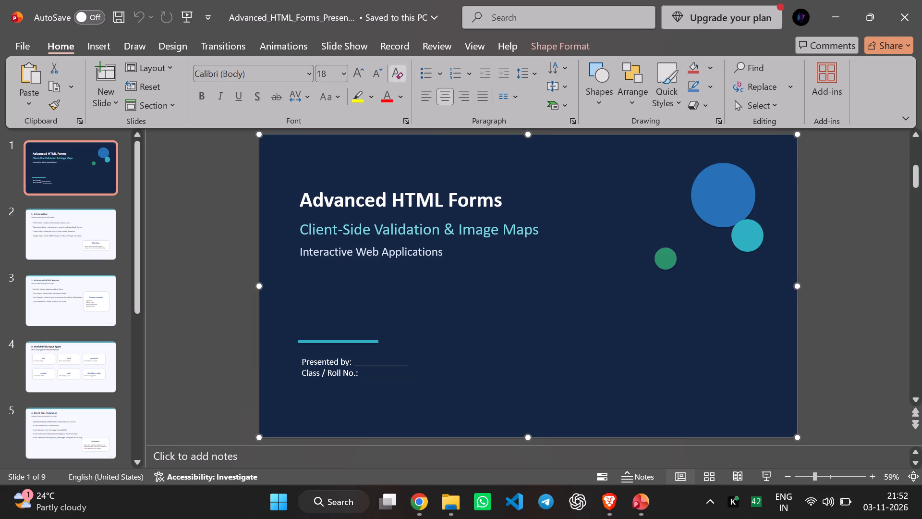
left_click(282, 40)
left_click(233, 44)
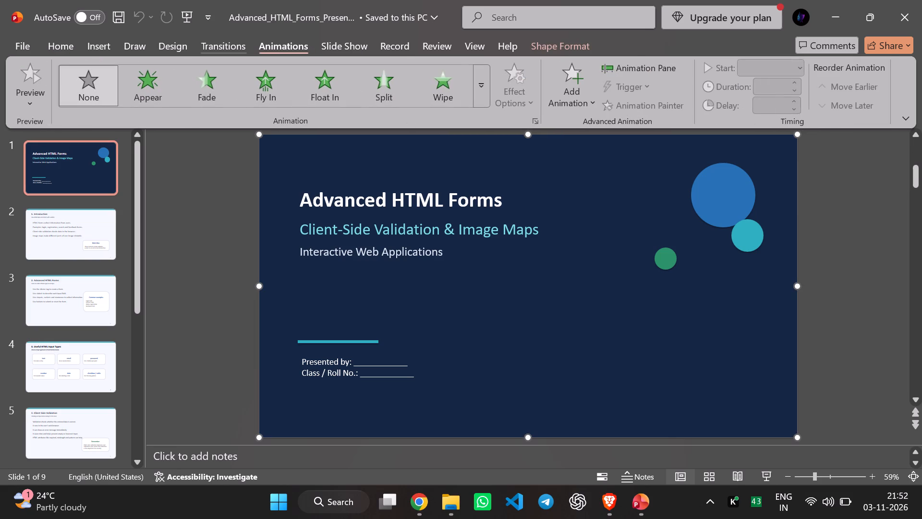
left_click(178, 44)
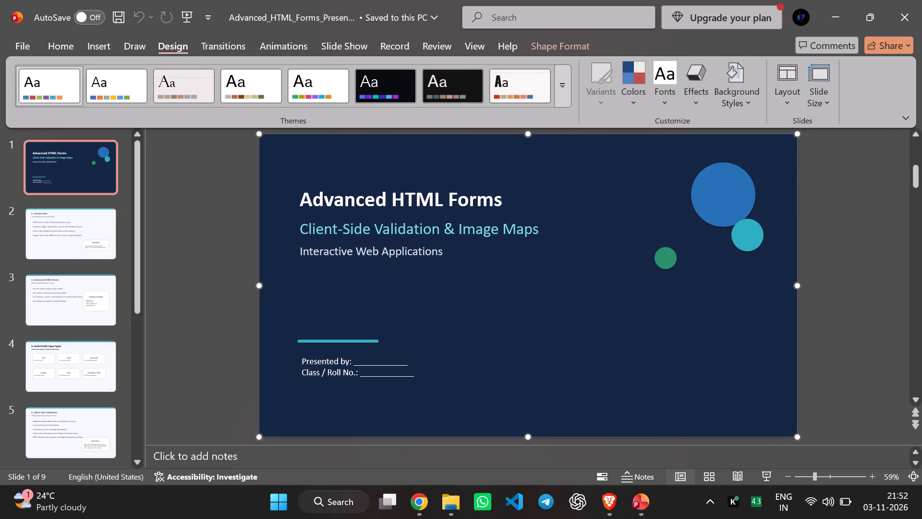
left_click(469, 77)
left_click(560, 86)
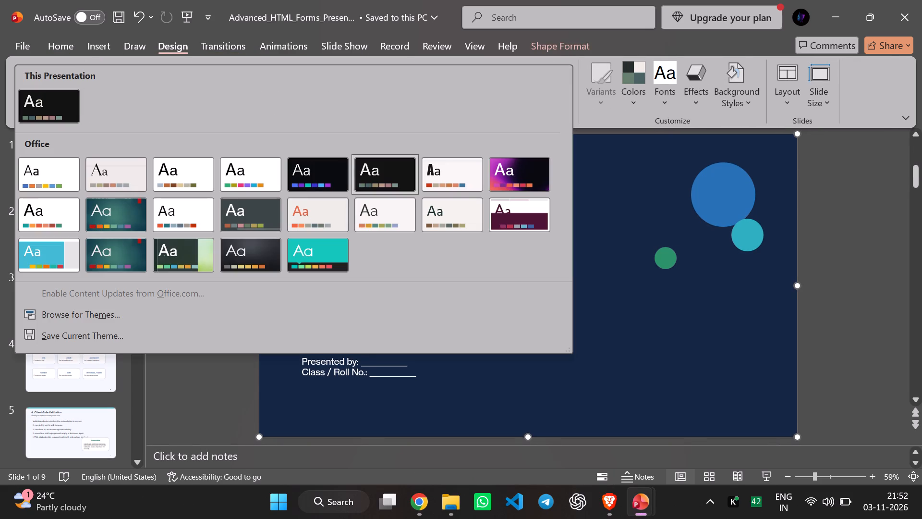
left_click(496, 157)
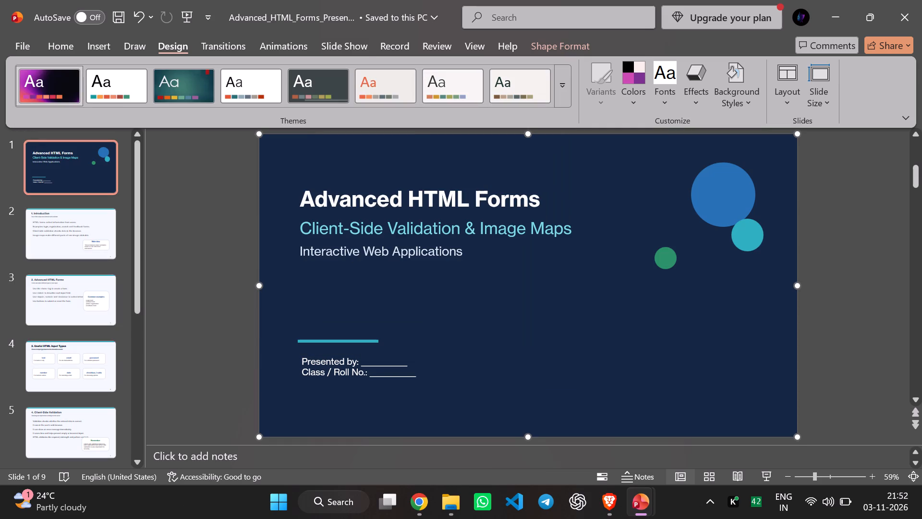
left_click(121, 237)
left_click(104, 237)
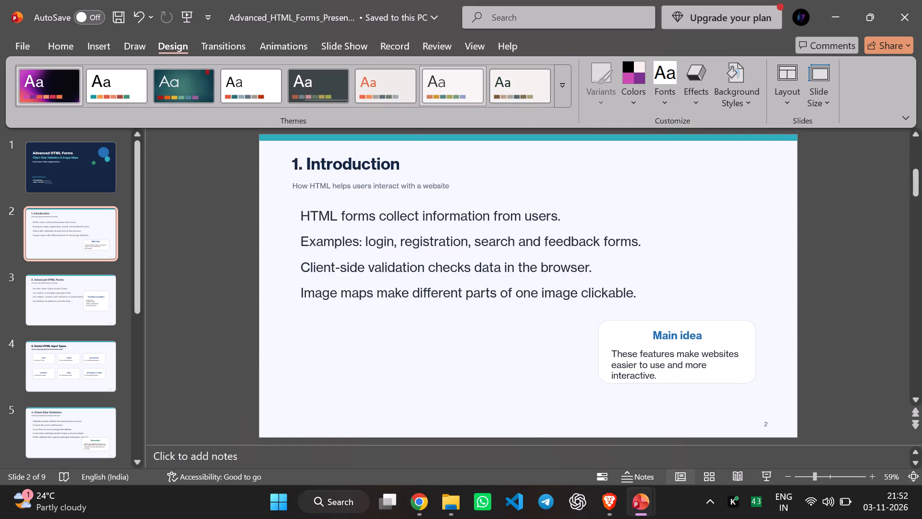
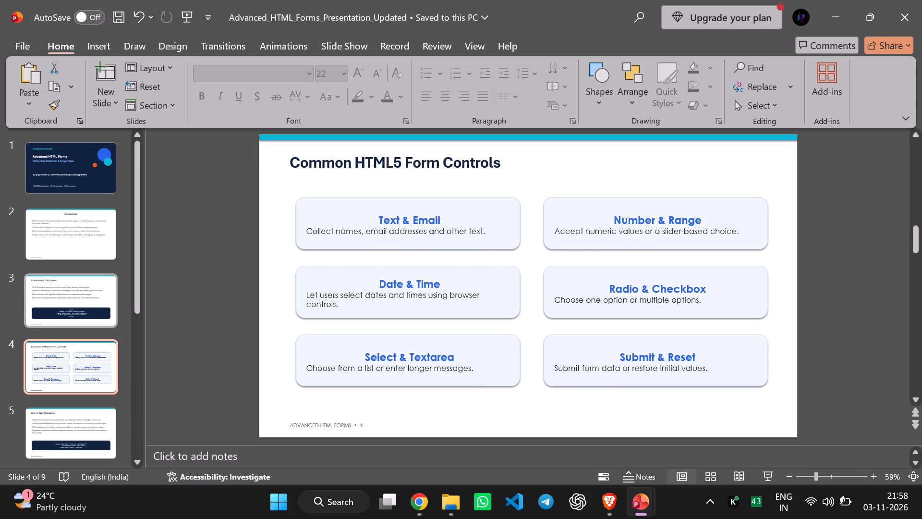
left_click(49, 277)
left_click_drag(73, 247, 121, 252)
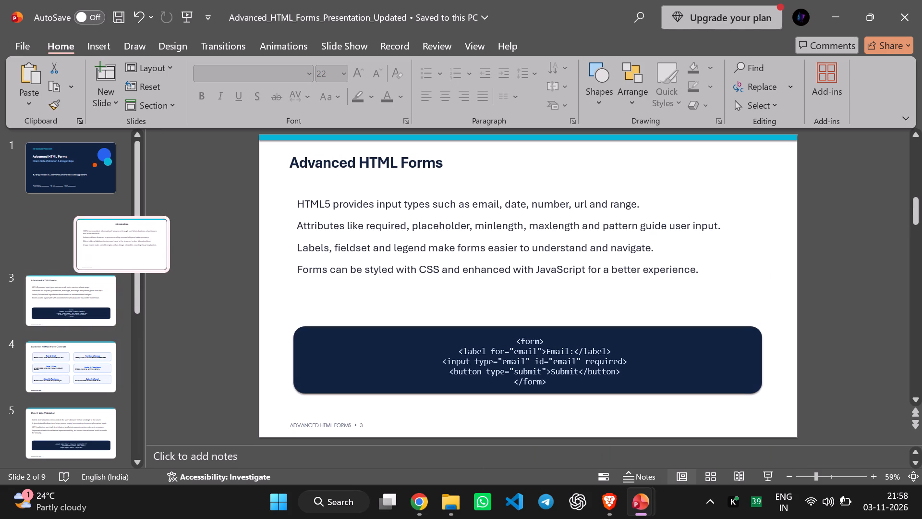
left_click_drag(121, 252, 80, 244)
left_click(82, 307)
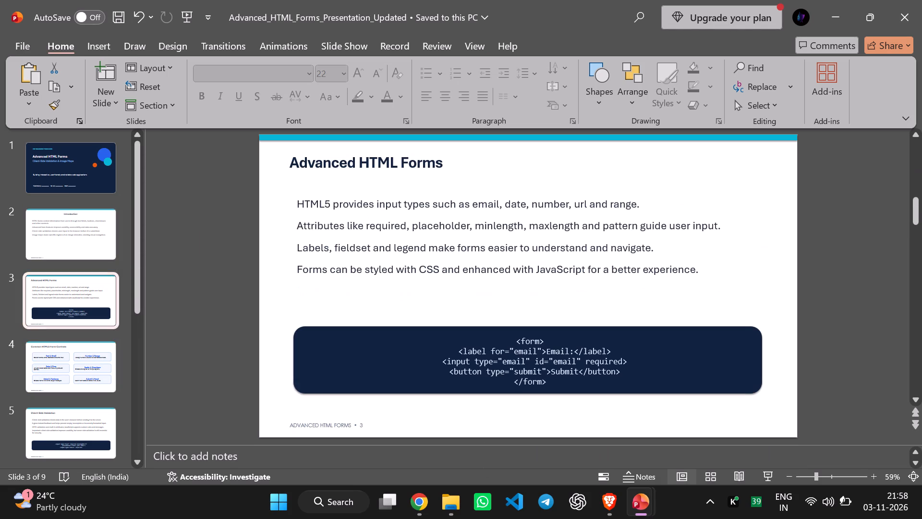
left_click(78, 250)
key("Down")
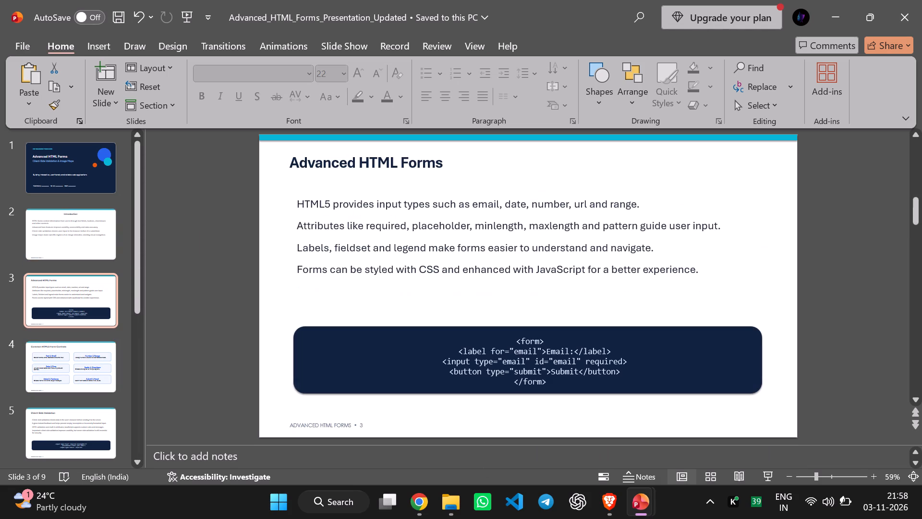
key("Down")
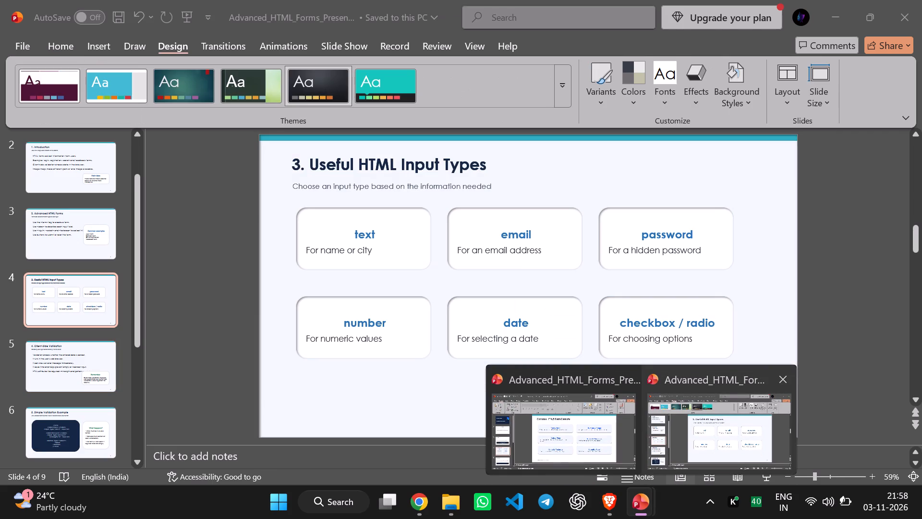
Review the original presentation from Introduction to Client-Side Validation and compare its validation slide with the updated version's.
left_click(661, 445)
left_click(54, 185)
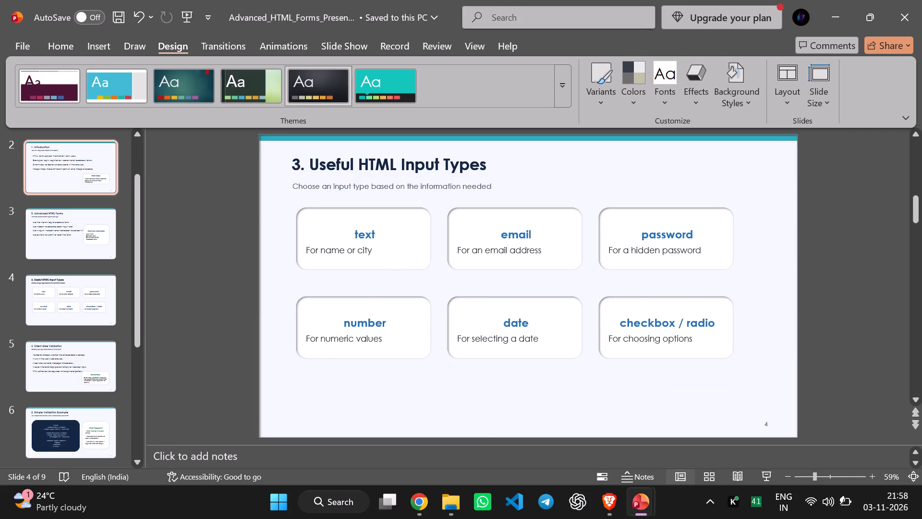
key("Down")
key("Down")
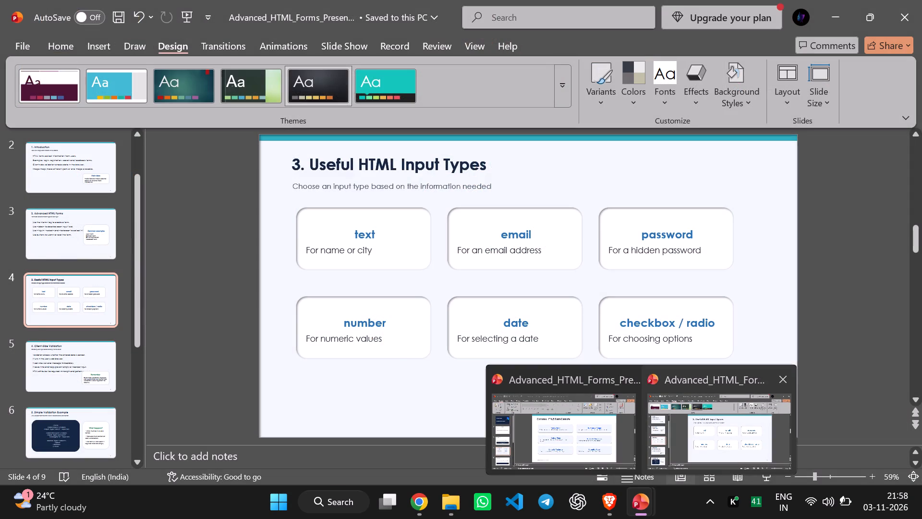
left_click(86, 293)
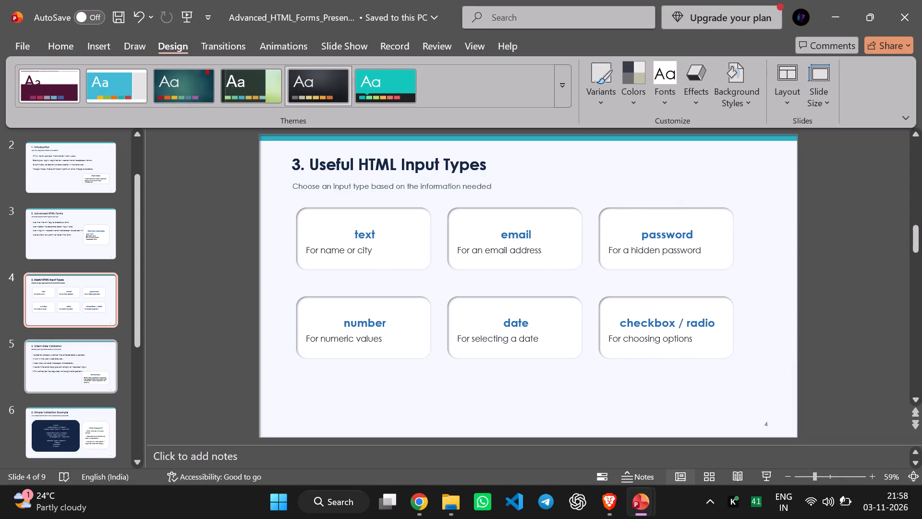
left_click(76, 351)
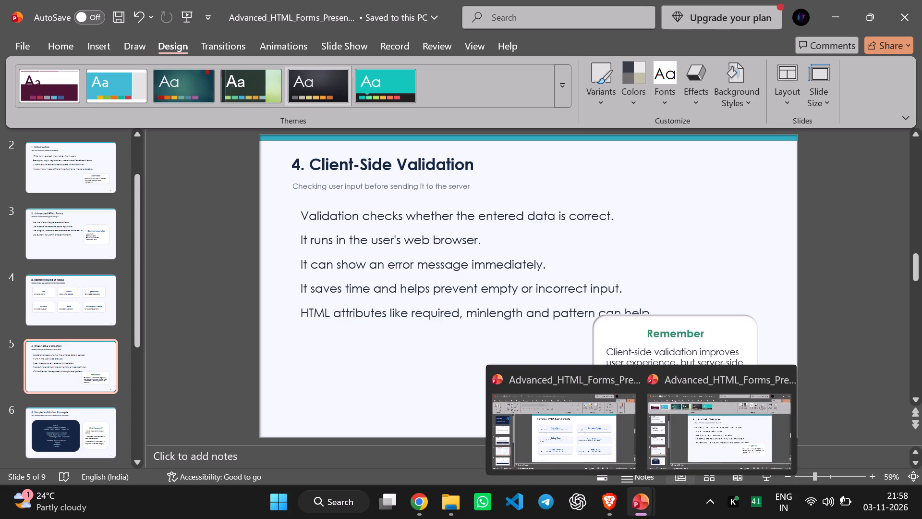
left_click(708, 417)
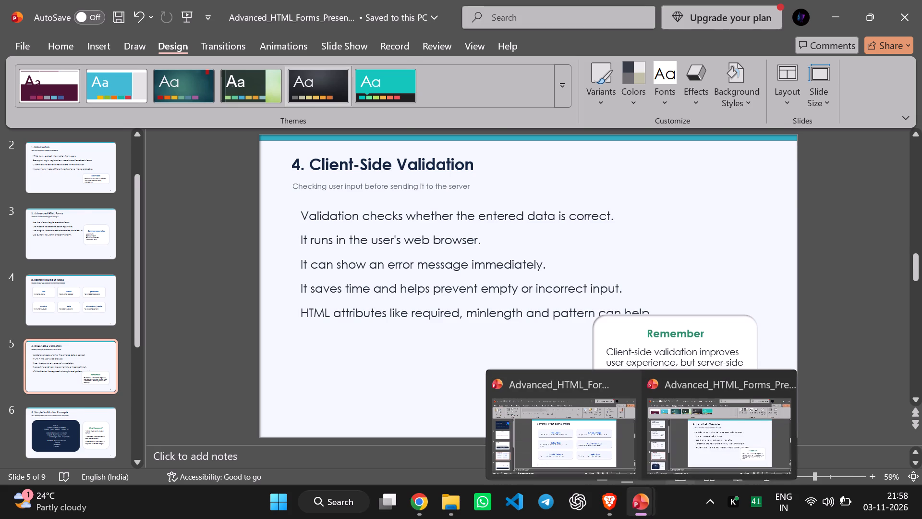
left_click(610, 429)
key("Down")
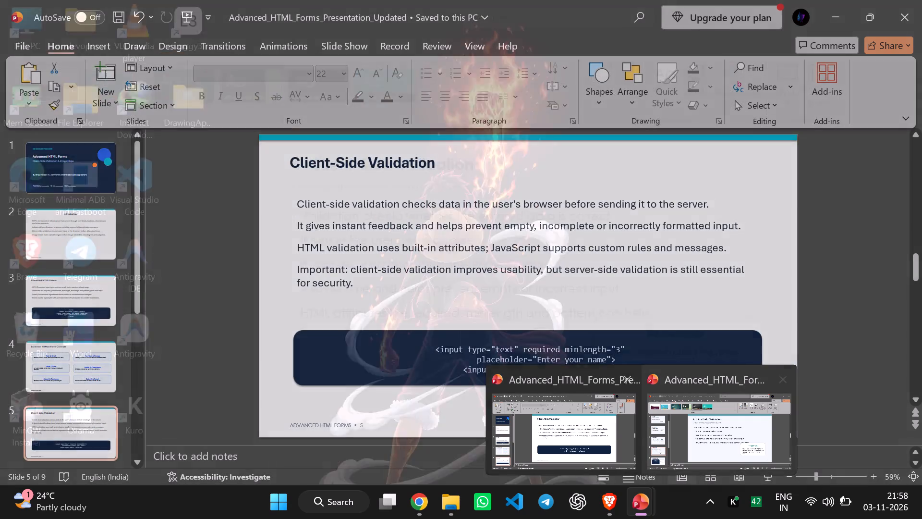
Compare the validation example, validation types and image map slides between the original and updated presentations.
left_click(667, 438)
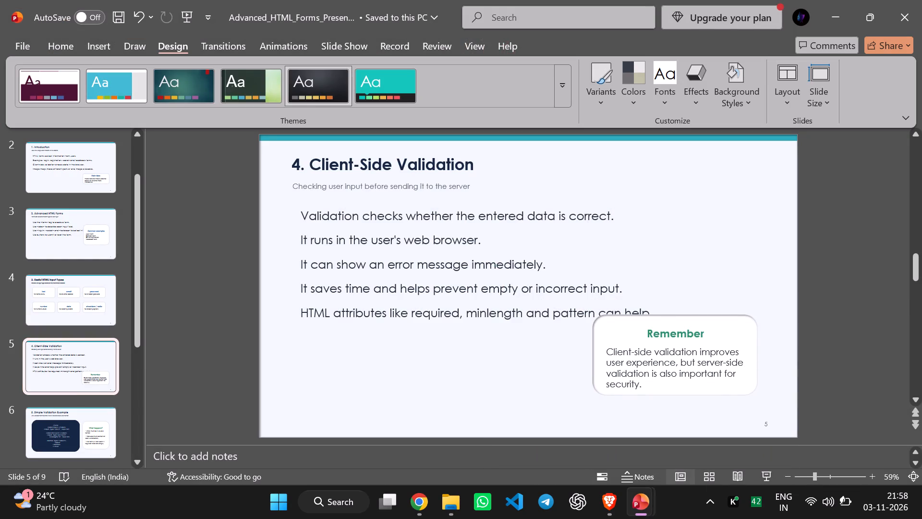
key("Down")
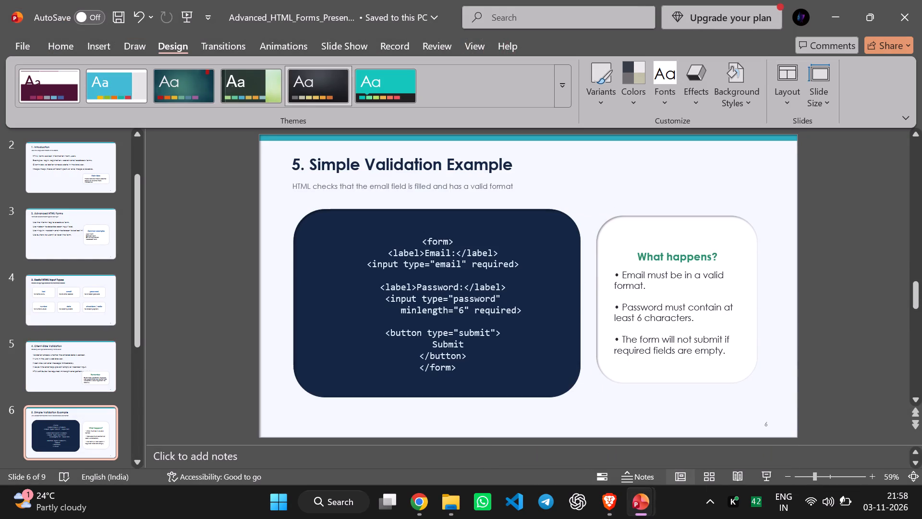
left_click(574, 437)
key("Down")
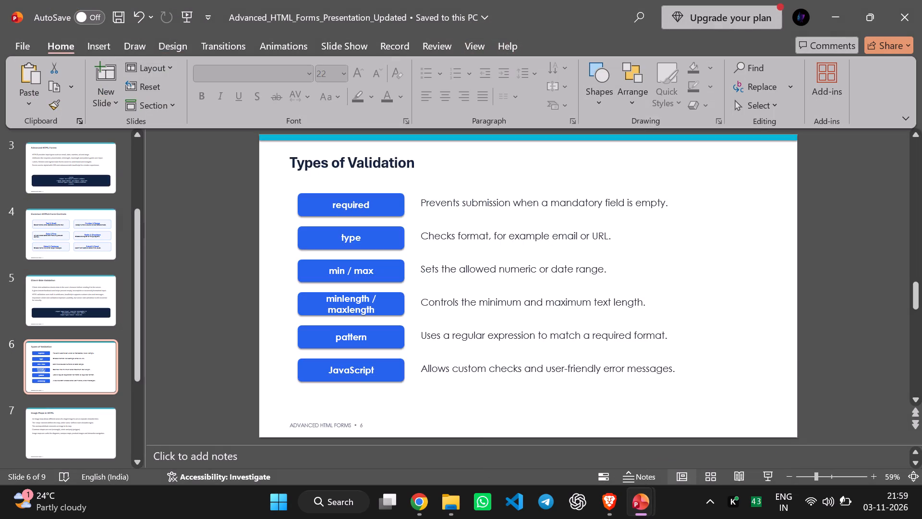
key("Down")
key("Down")
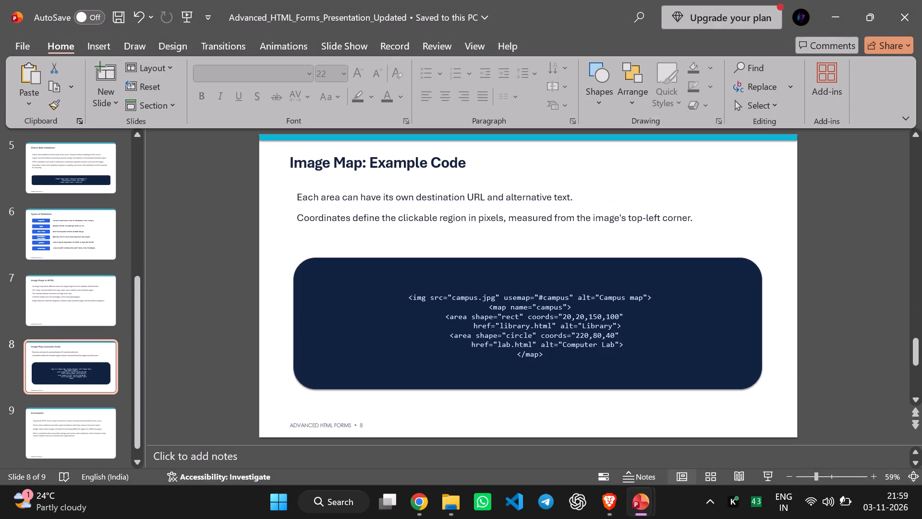
left_click(685, 436)
key("Down")
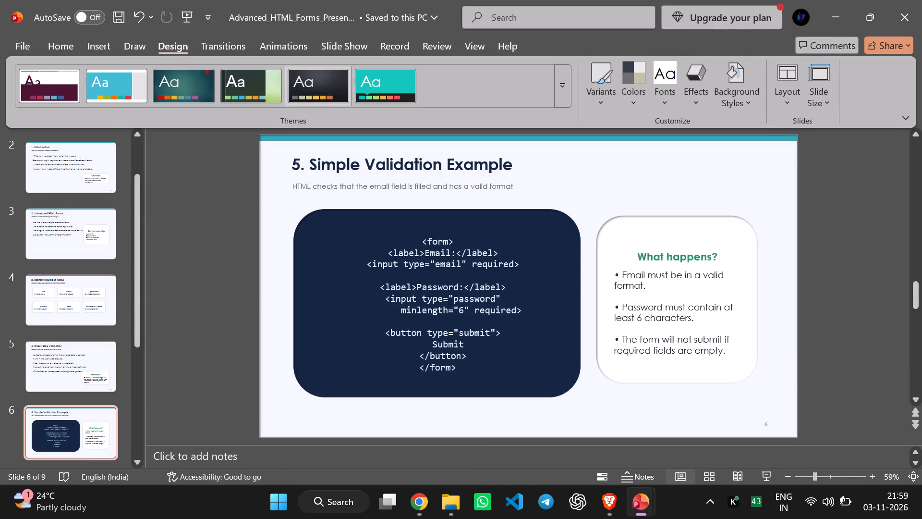
key("Down")
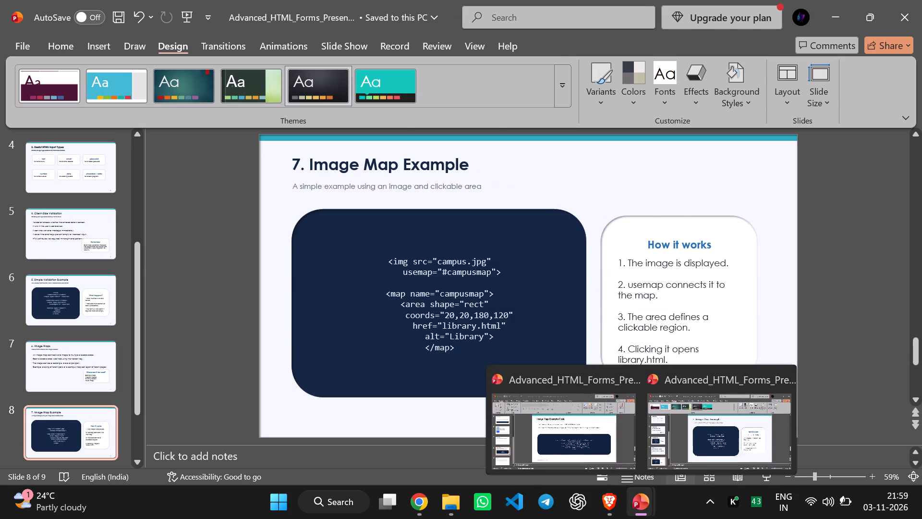
Compare the Conclusion slides of the updated and original presentations.
left_click(590, 429)
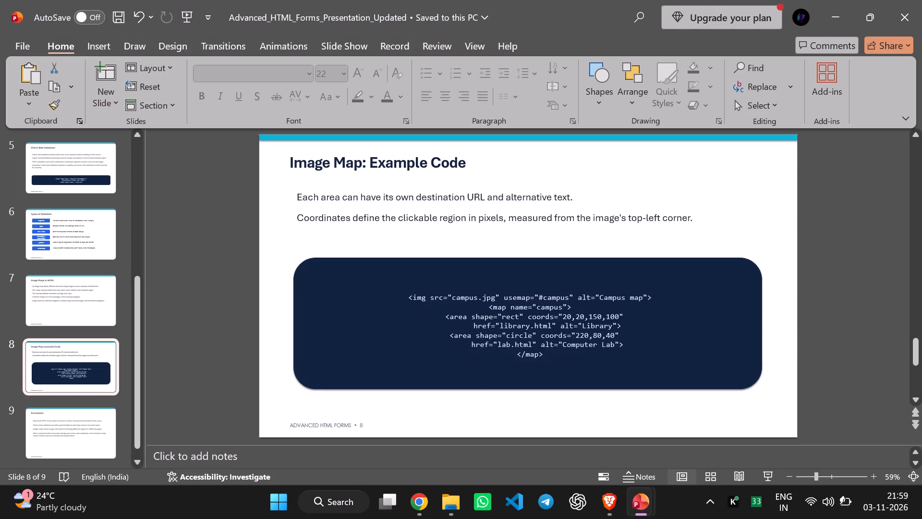
key("Down")
key("Down")
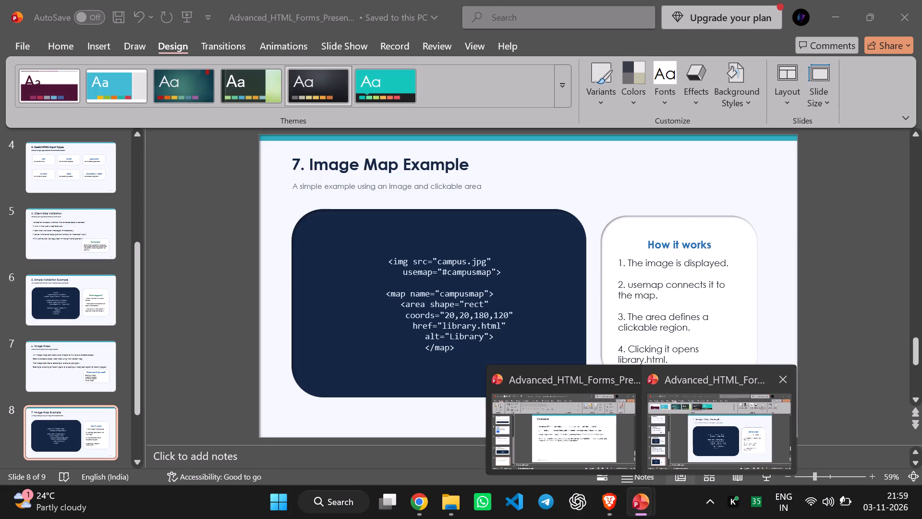
left_click(688, 453)
key("Down")
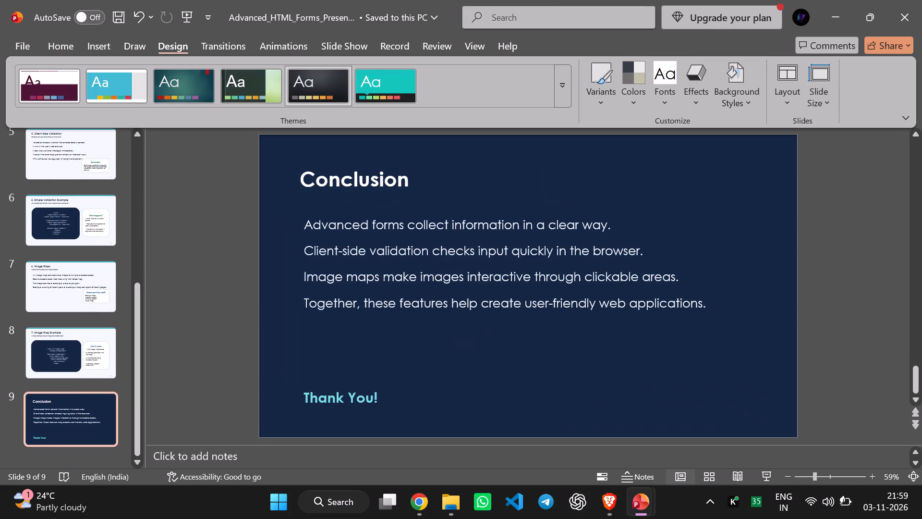
left_click(573, 441)
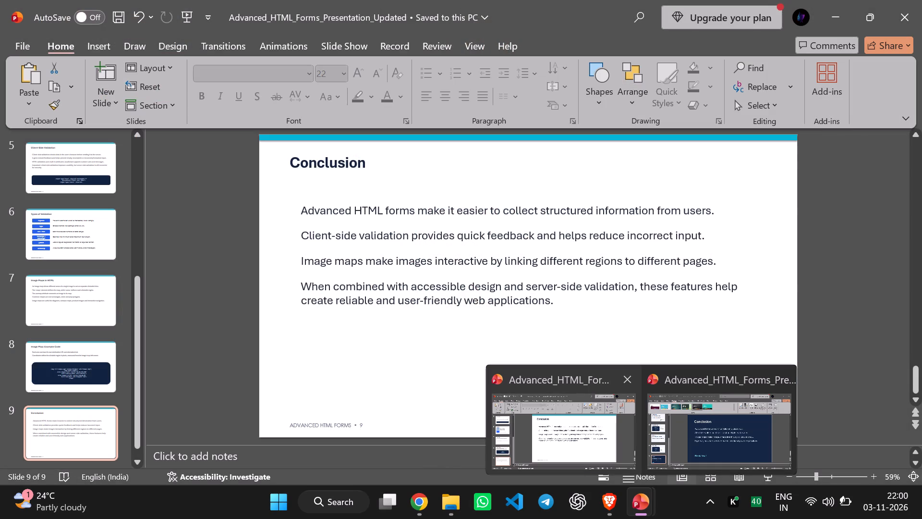
left_click(575, 425)
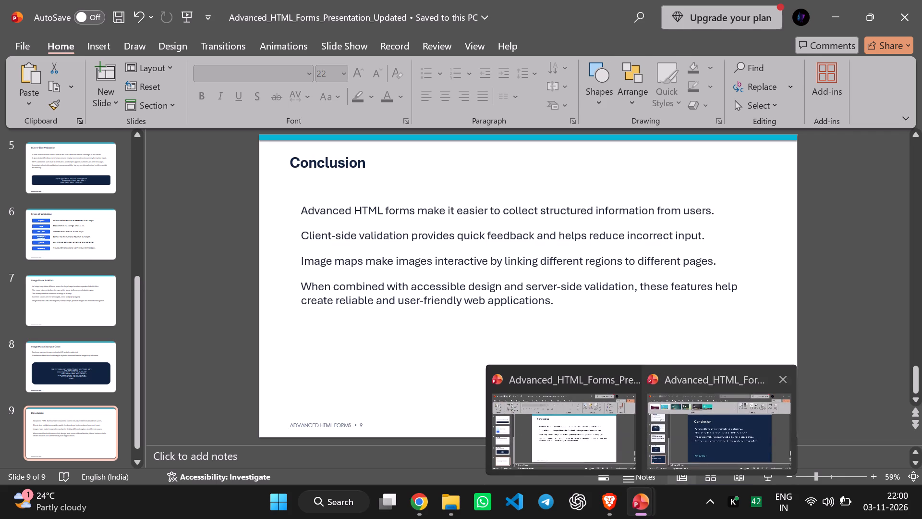
left_click(703, 399)
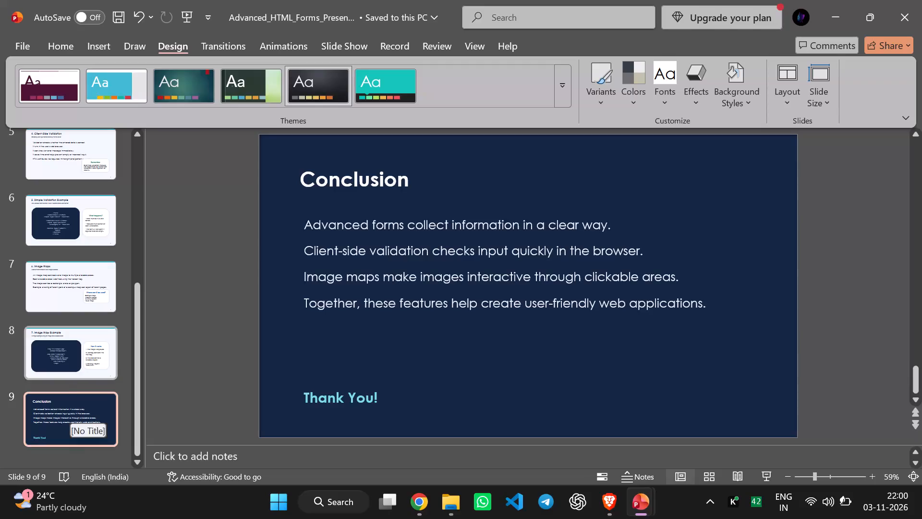
Re-examine the Image Map Example and Conclusion slides in the original presentation.
left_click(71, 351)
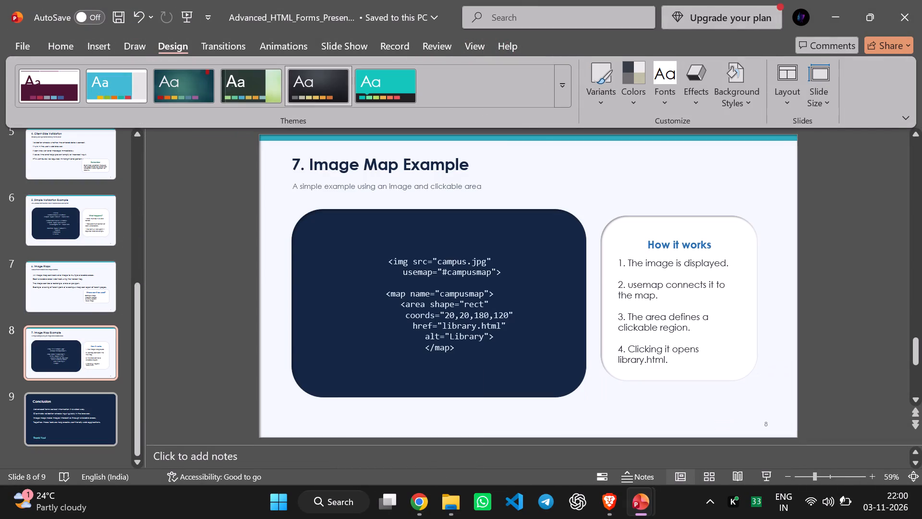
left_click(90, 401)
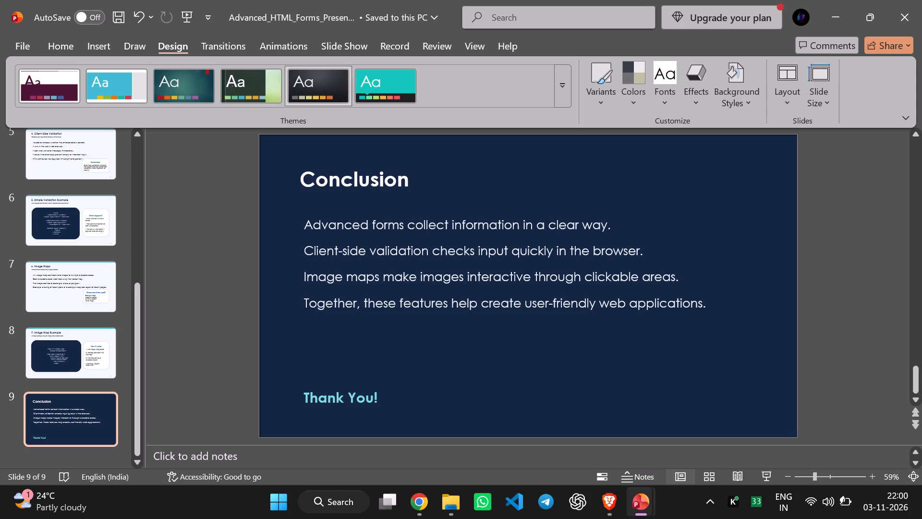
left_click(58, 358)
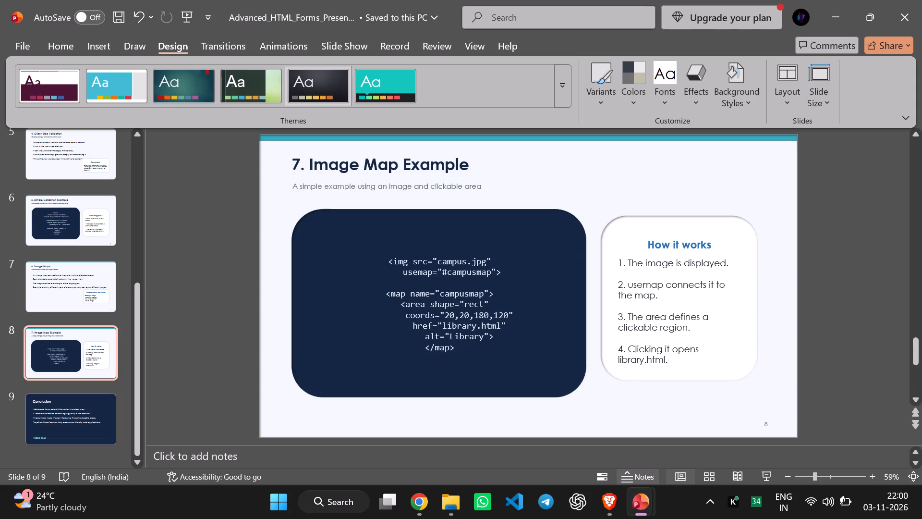
left_click(711, 384)
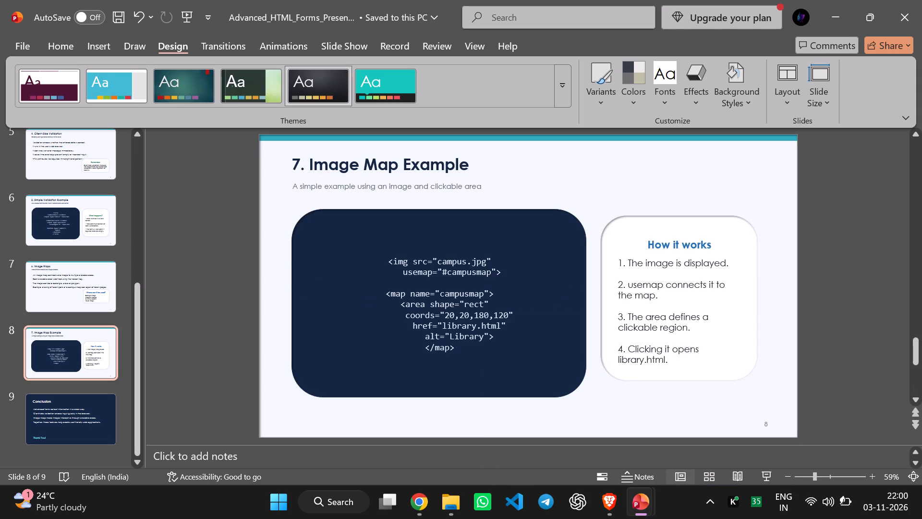
Re-examine the original presentation's Image Map Example, Simple Validation Example, Introduction and Conclusion slides.
left_click(649, 319)
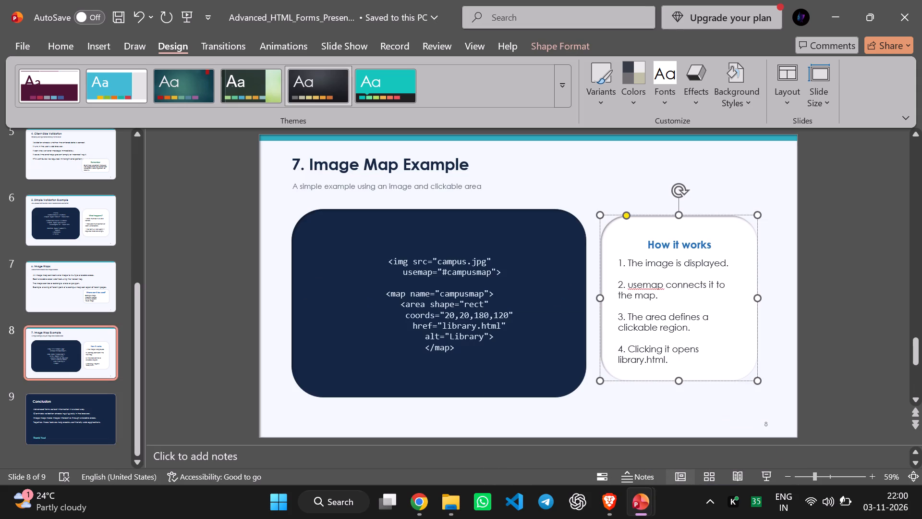
left_click(603, 212)
left_click(677, 214)
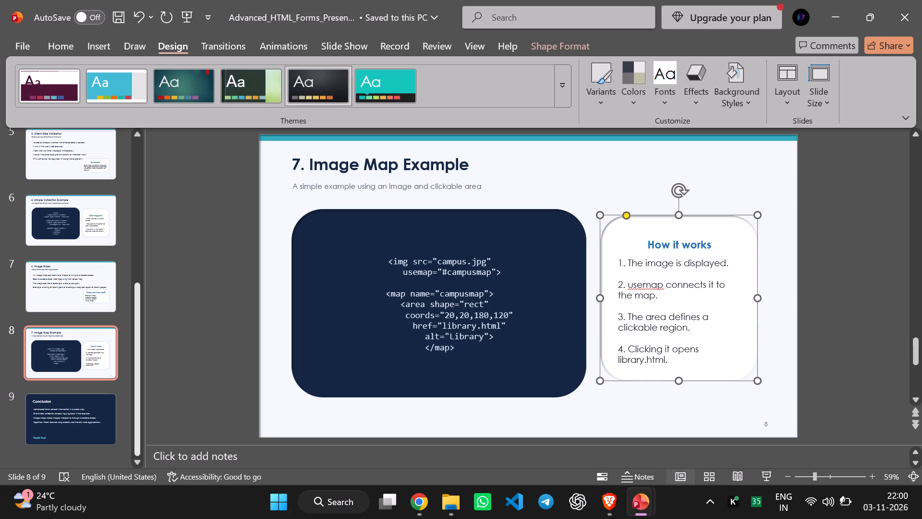
left_click(80, 283)
left_click(69, 251)
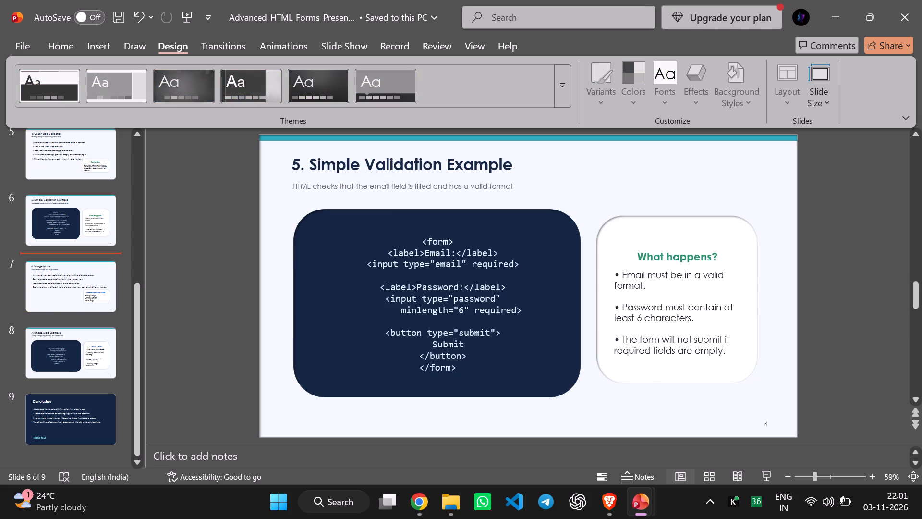
left_click(73, 235)
scroll(73, 235, "up", 3)
left_click(73, 235)
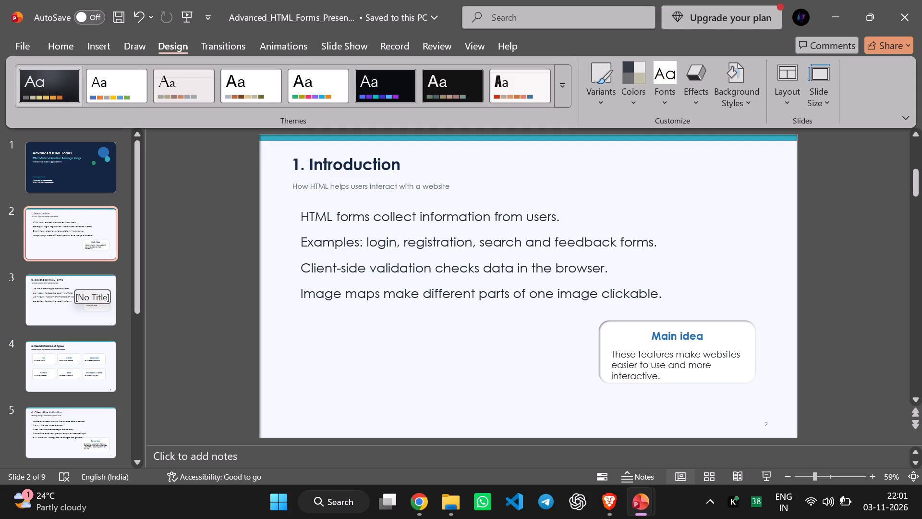
scroll(74, 329, "down", 4)
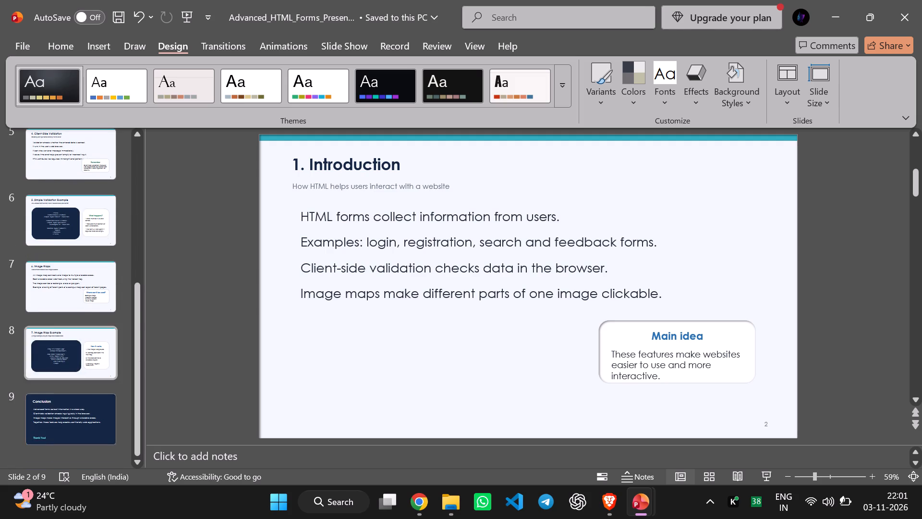
left_click(67, 410)
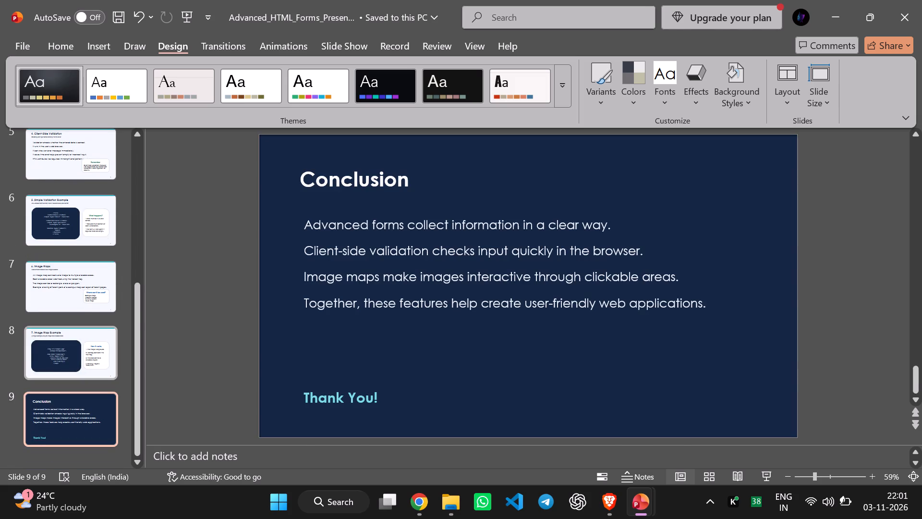
scroll(80, 351, "up", 3)
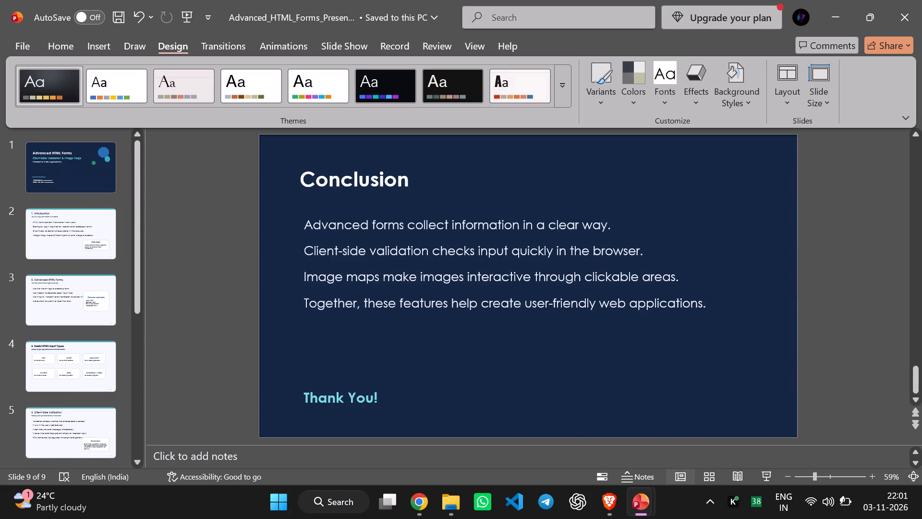
left_click(74, 194)
left_click(71, 228)
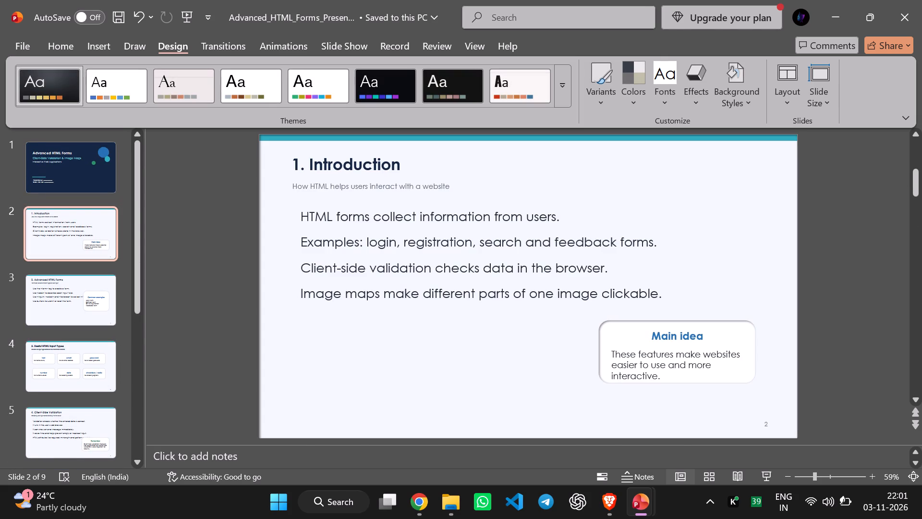
Compare the Introduction and Advanced HTML Forms slides between the updated and original presentations.
left_click(603, 420)
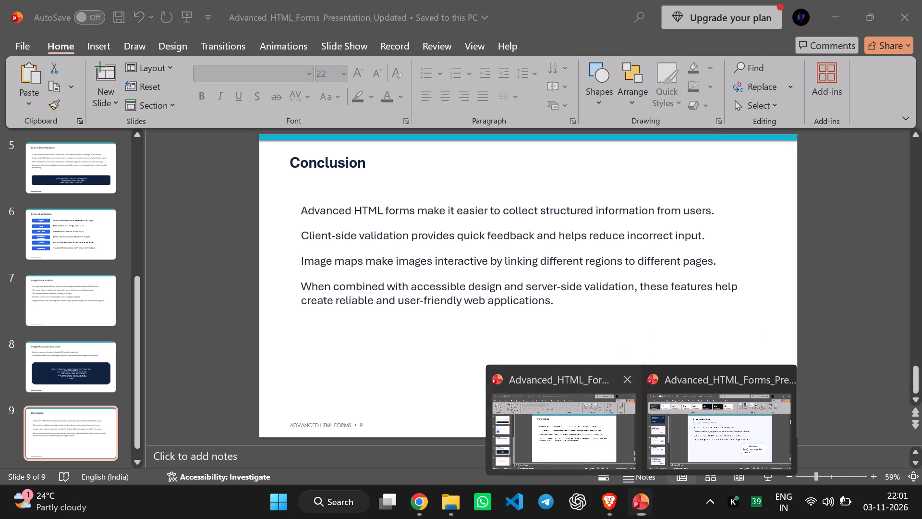
scroll(58, 219, "up", 4)
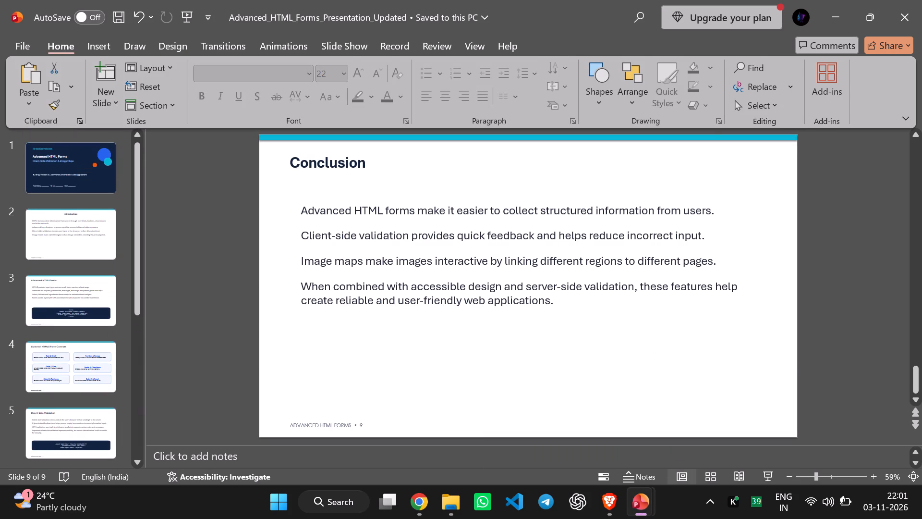
left_click(69, 224)
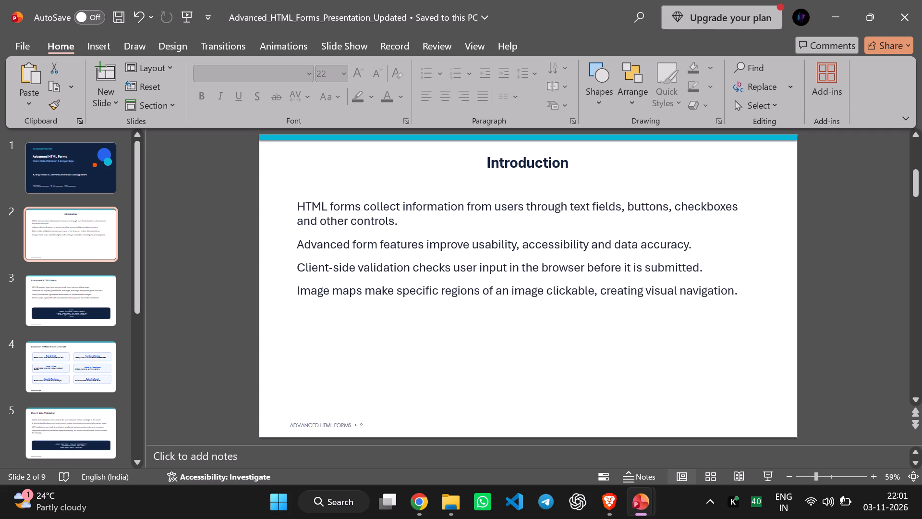
left_click(59, 312)
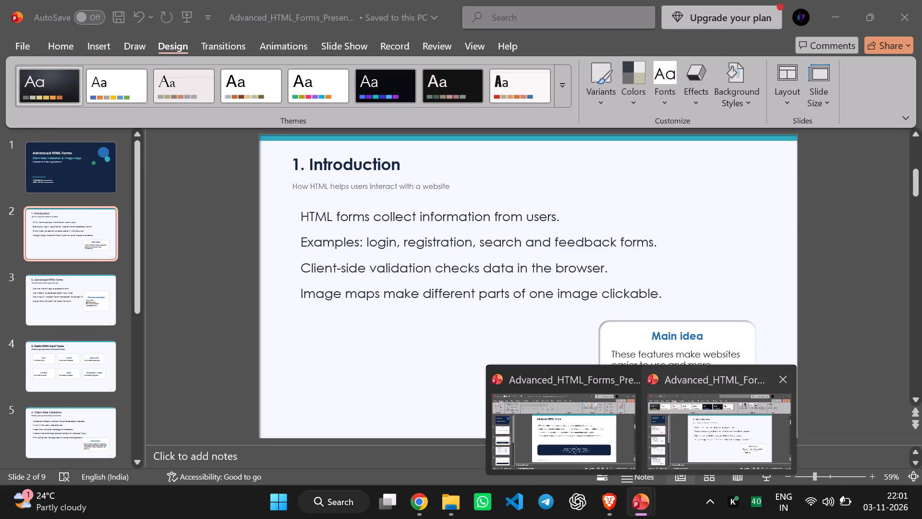
left_click(675, 444)
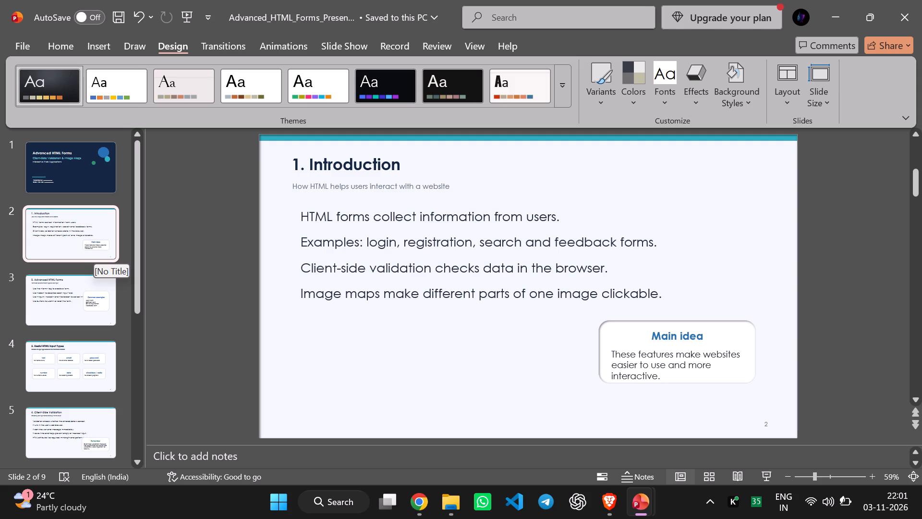
left_click(83, 279)
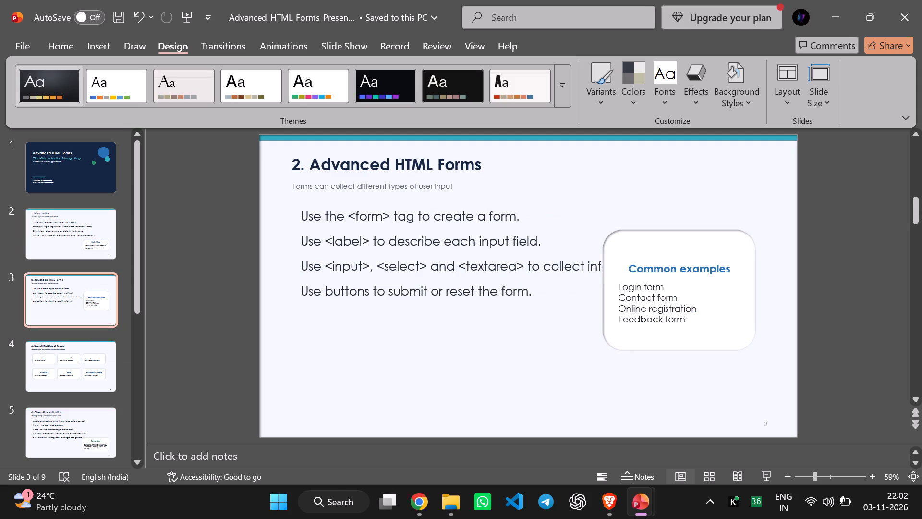
left_click(68, 366)
left_click(63, 308)
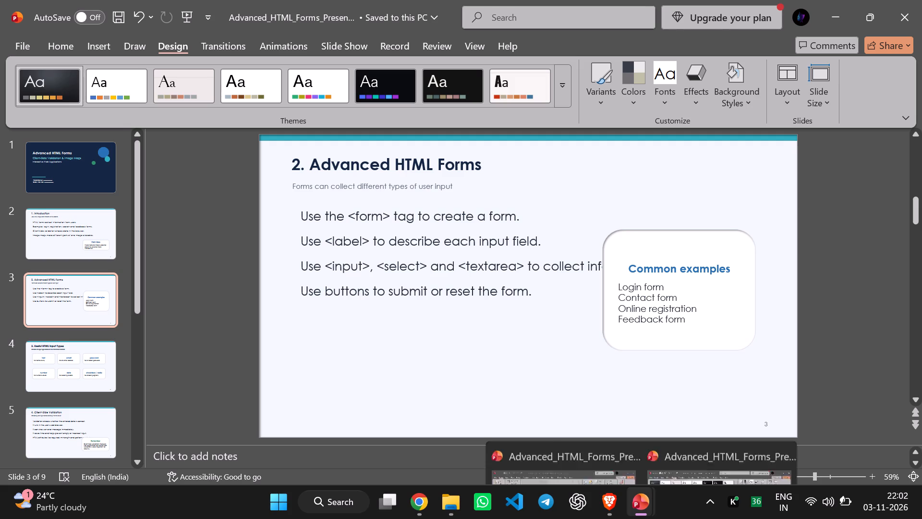
left_click(581, 446)
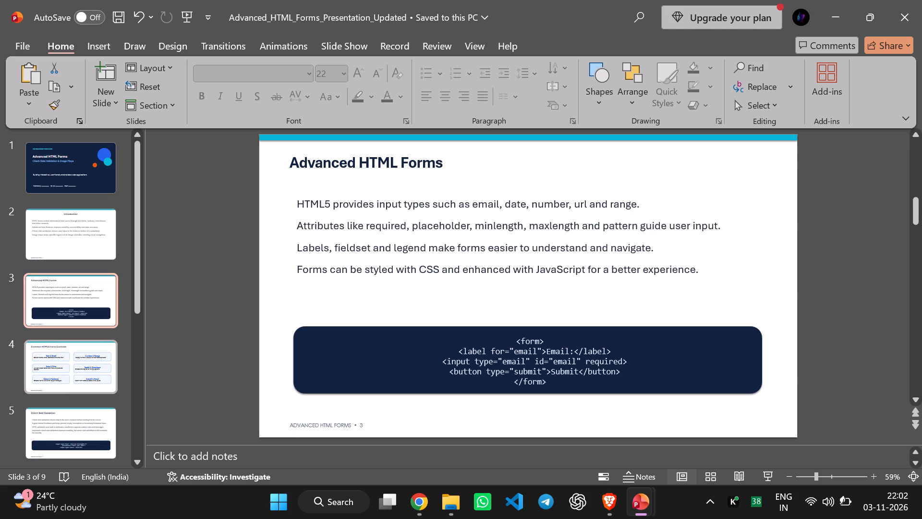
left_click(61, 354)
left_click(65, 299)
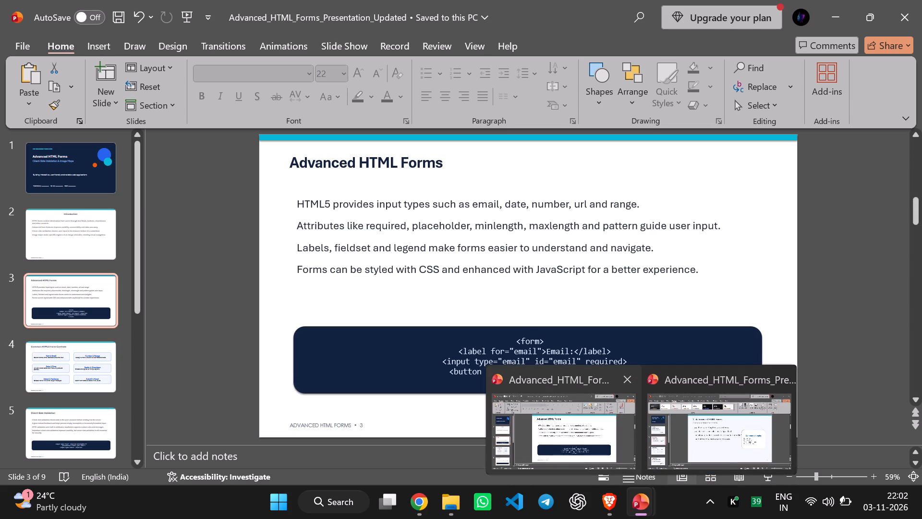
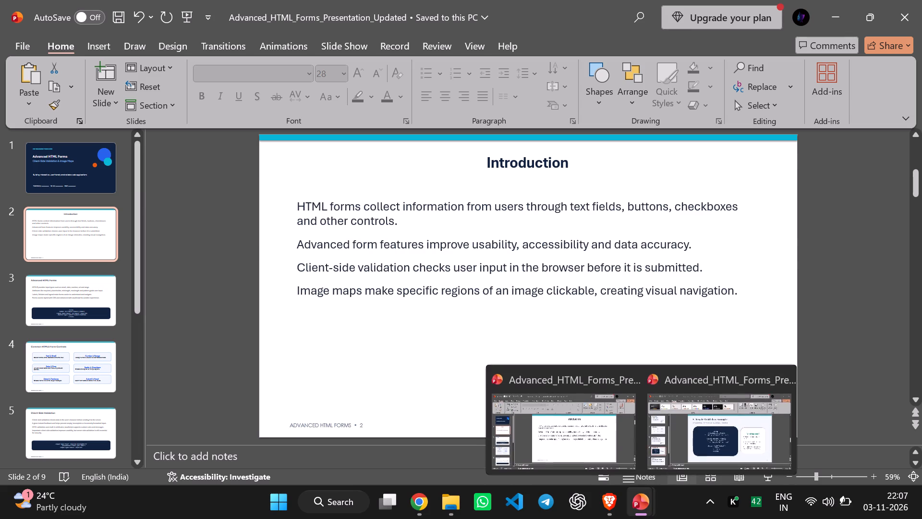
left_click(714, 430)
scroll(73, 180, "up", 4)
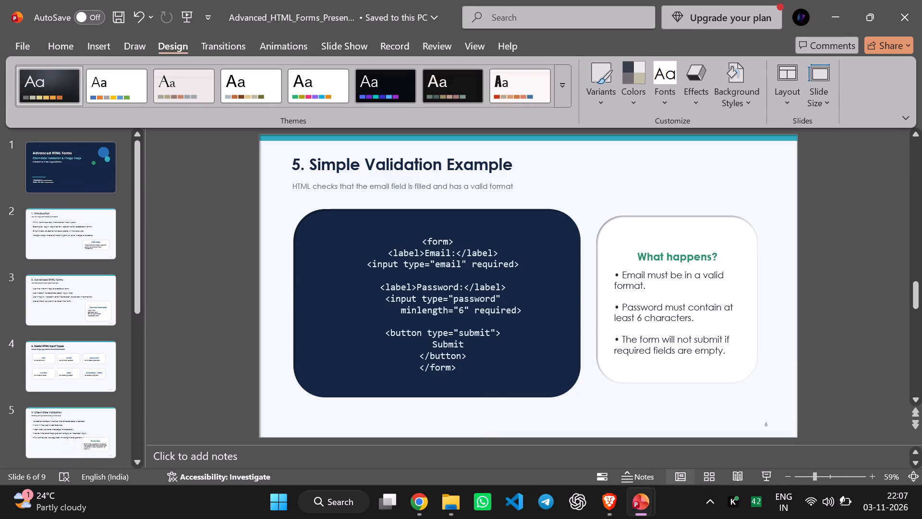
left_click(80, 222)
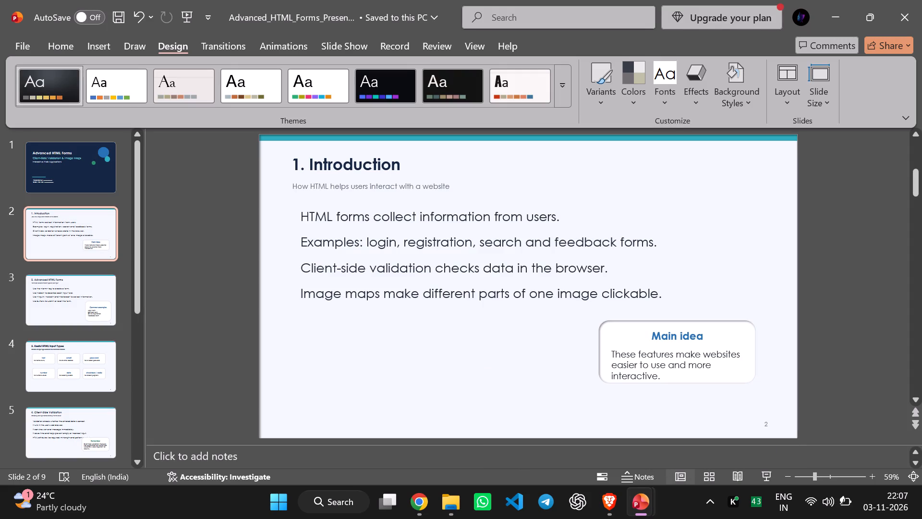
left_click(65, 299)
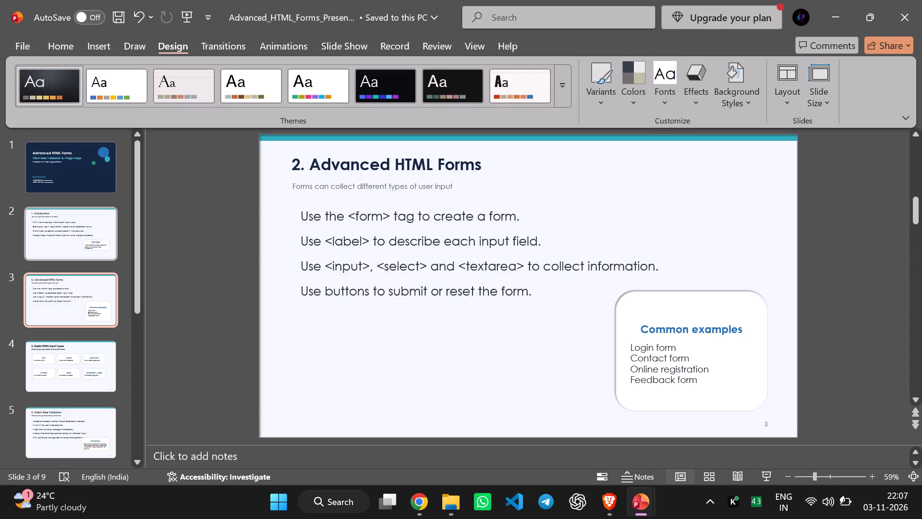
left_click(68, 246)
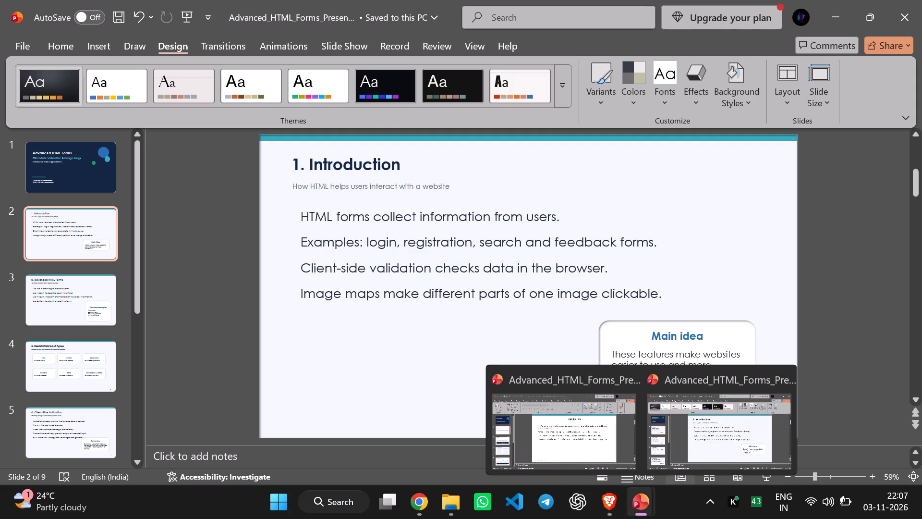
left_click(600, 445)
scroll(102, 300, "up", 1)
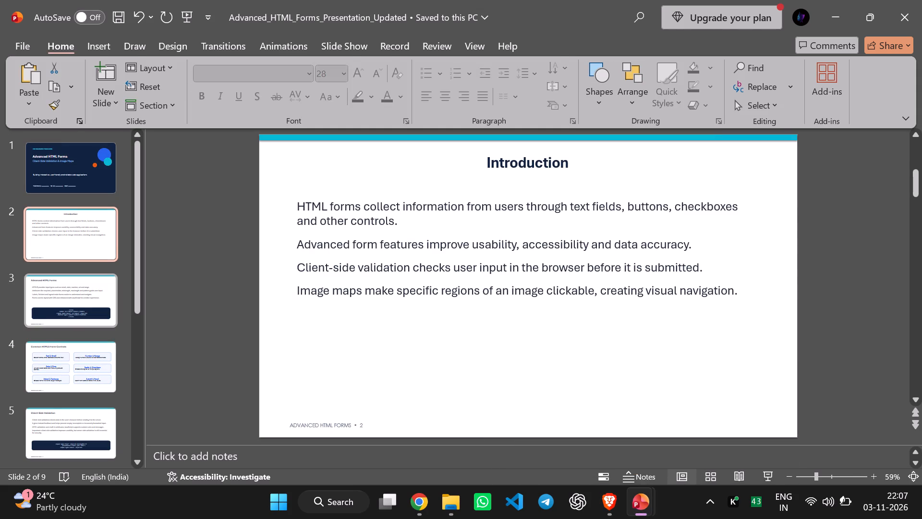
Review the first four slides of the updated presentation, from the title slide to Common HTML5 Form Controls.
scroll(102, 300, "up", 1)
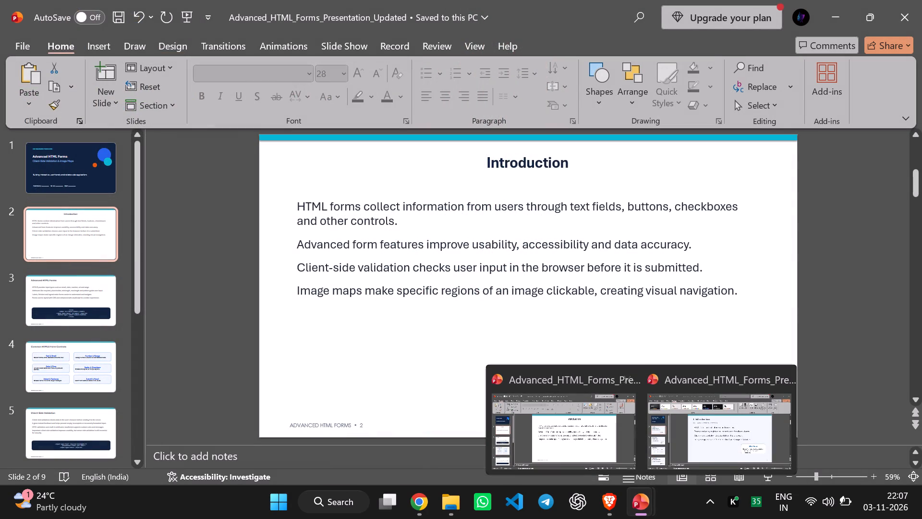
left_click(55, 284)
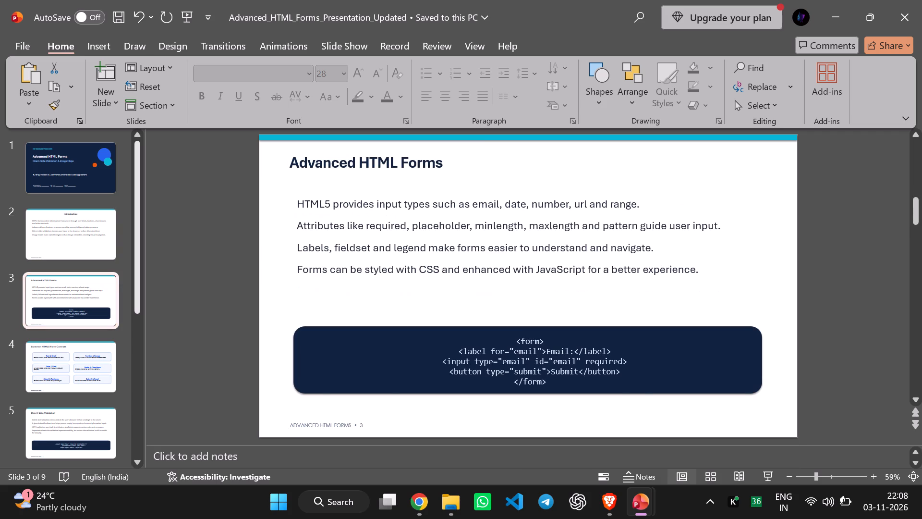
key("Down")
key("Down")
key("Up")
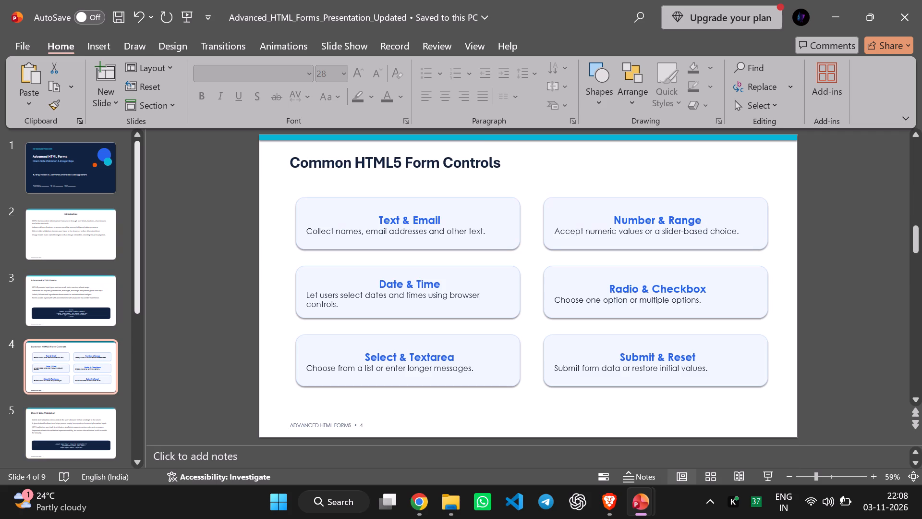
key("Up")
key("Up")
key("Up")
key("Up")
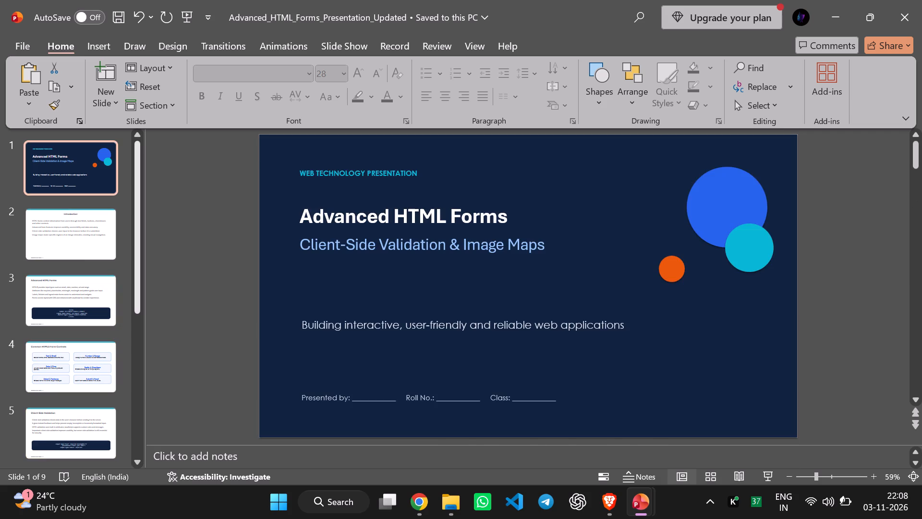
key("Down")
key("Up")
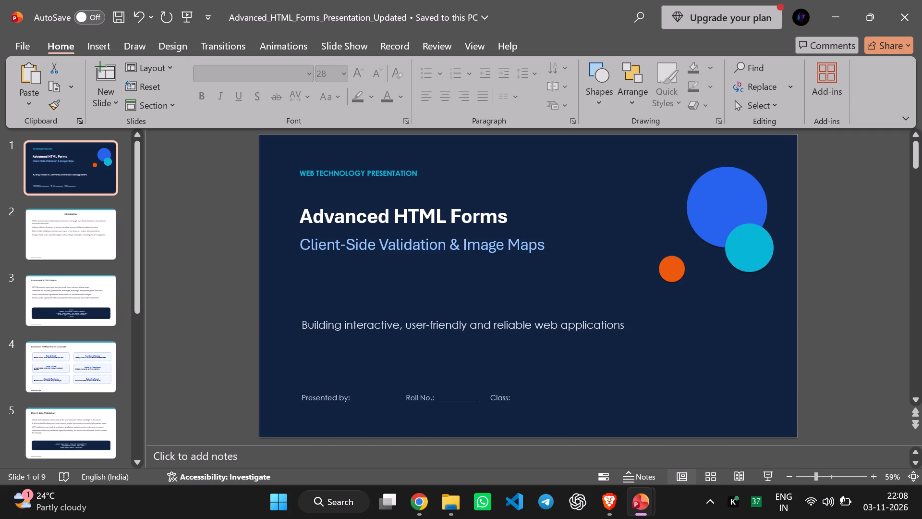
left_click(58, 226)
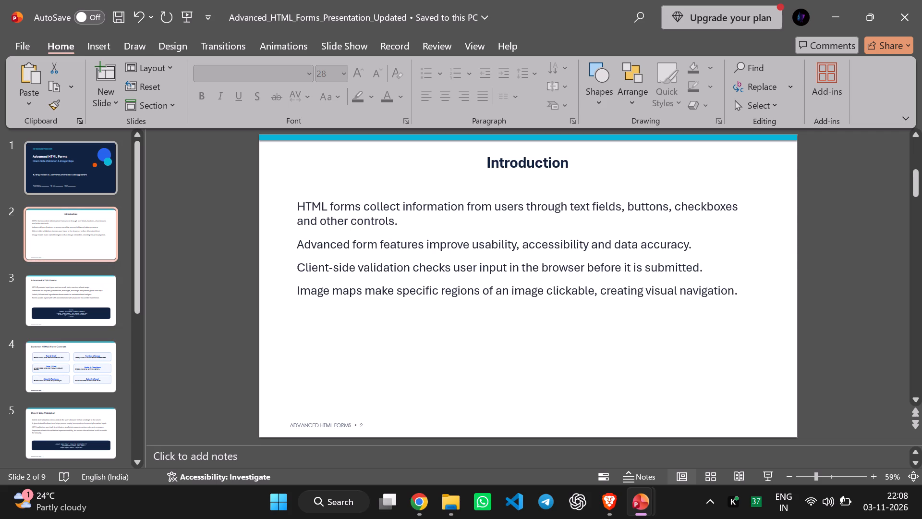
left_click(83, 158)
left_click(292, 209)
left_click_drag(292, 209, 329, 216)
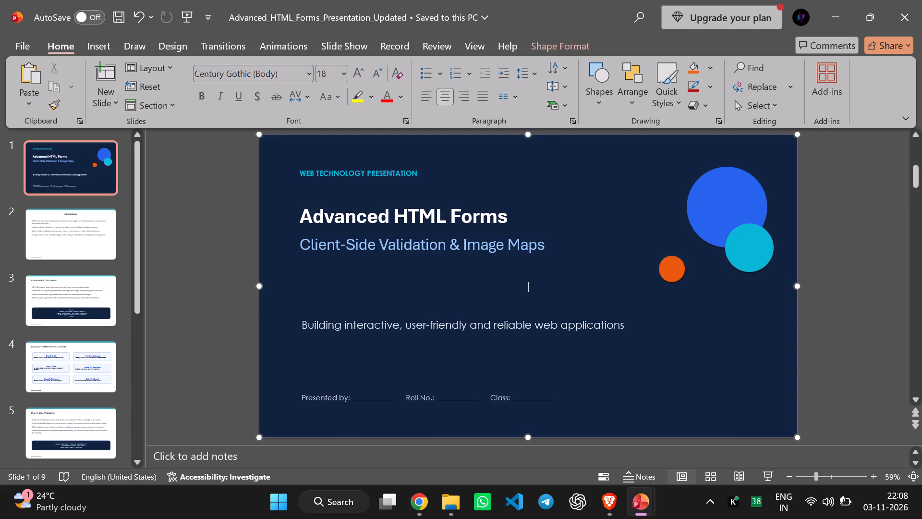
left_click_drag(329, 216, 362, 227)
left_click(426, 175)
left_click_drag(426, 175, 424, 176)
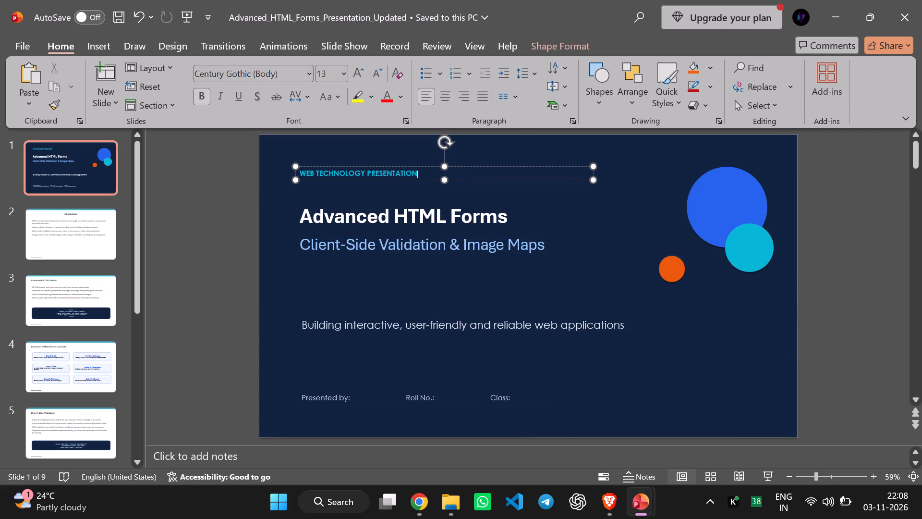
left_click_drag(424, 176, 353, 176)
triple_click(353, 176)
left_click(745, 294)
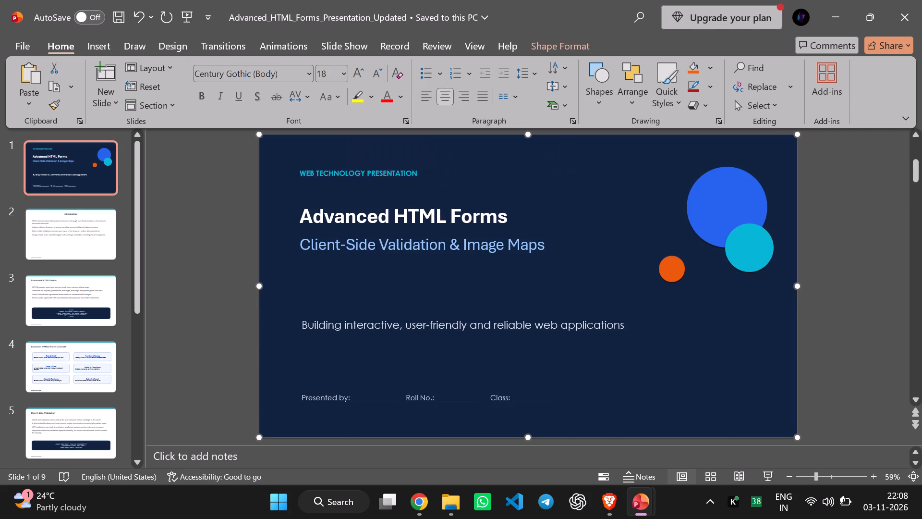
Try the plain white design theme on the presentation, and apply the purple-and-black gradient theme instead.
left_click(526, 43)
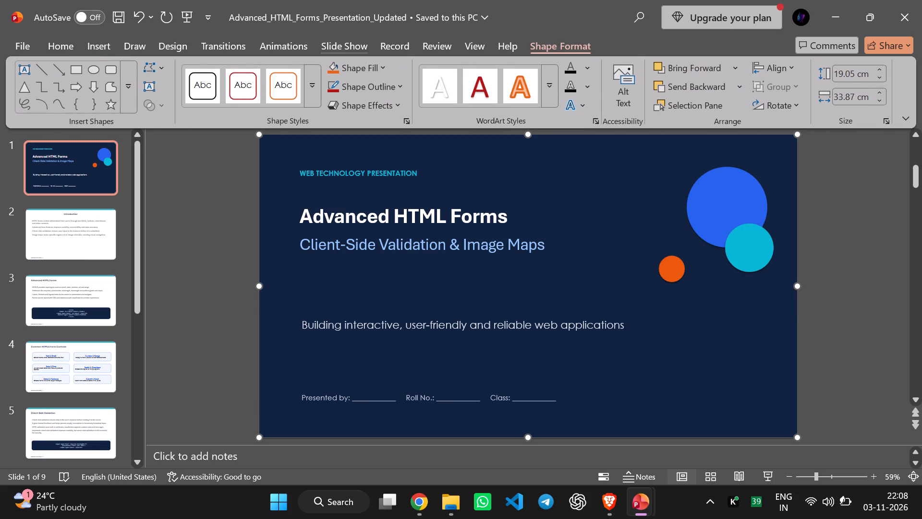
left_click(286, 43)
left_click(234, 47)
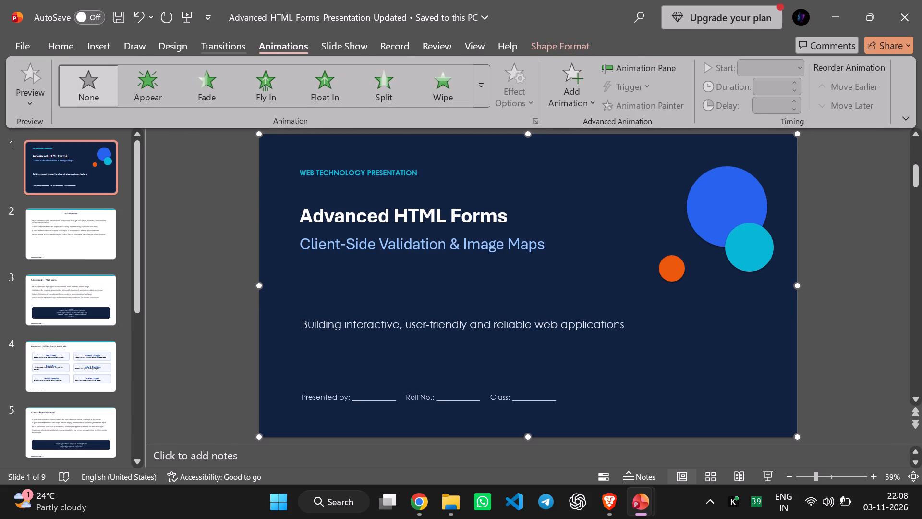
left_click(170, 49)
left_click(173, 84)
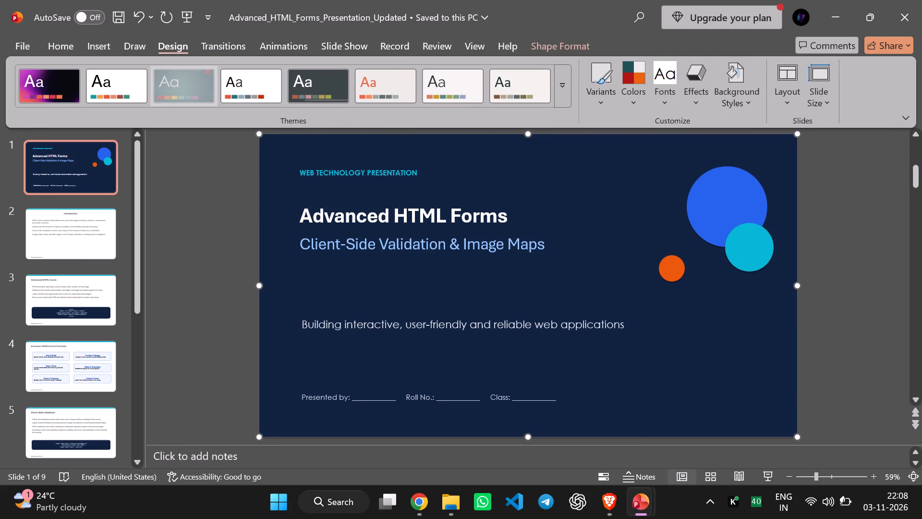
left_click(120, 92)
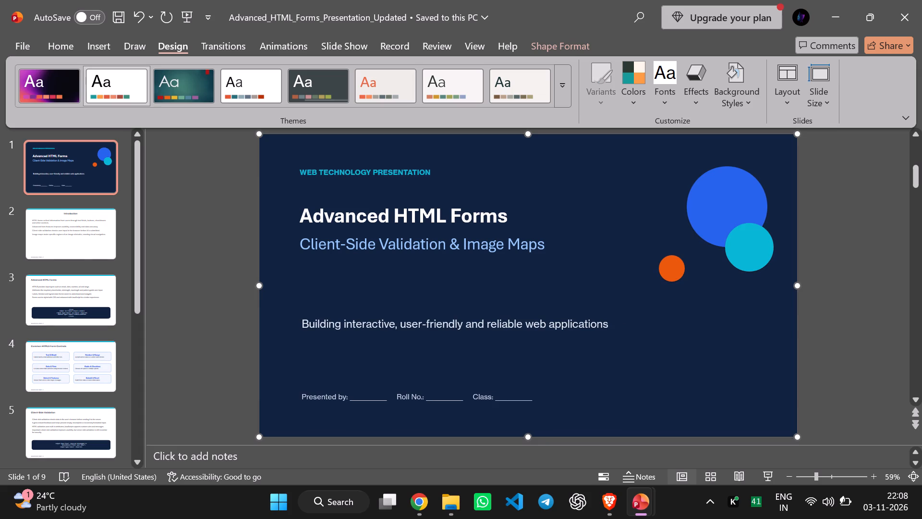
left_click(68, 89)
Check how slides 1 to 4 look with the applied theme.
left_click(75, 218)
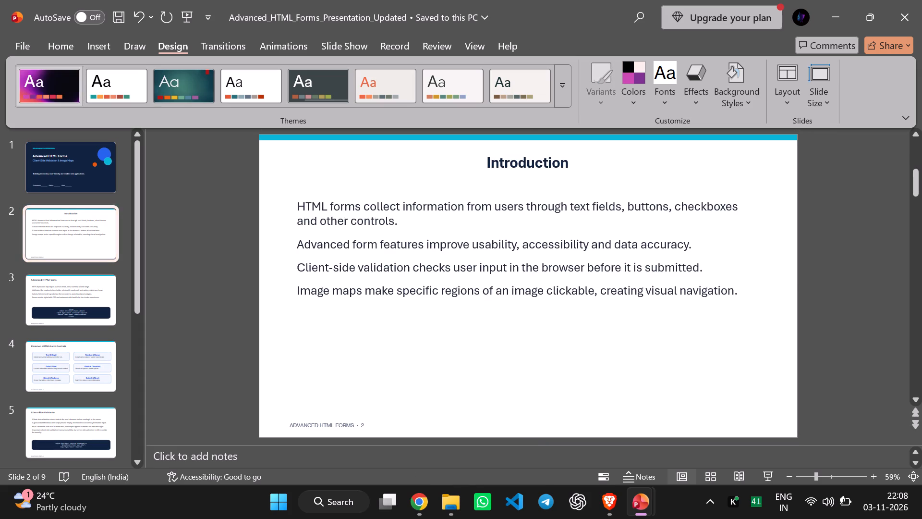
key("Down")
key("Down")
key("Down")
key("Up")
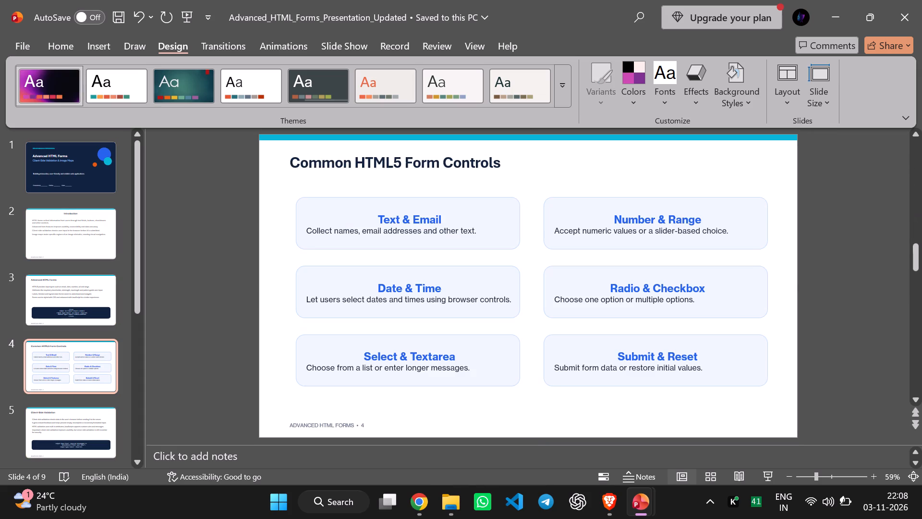
scroll(75, 218, "up", 3)
left_click(97, 165)
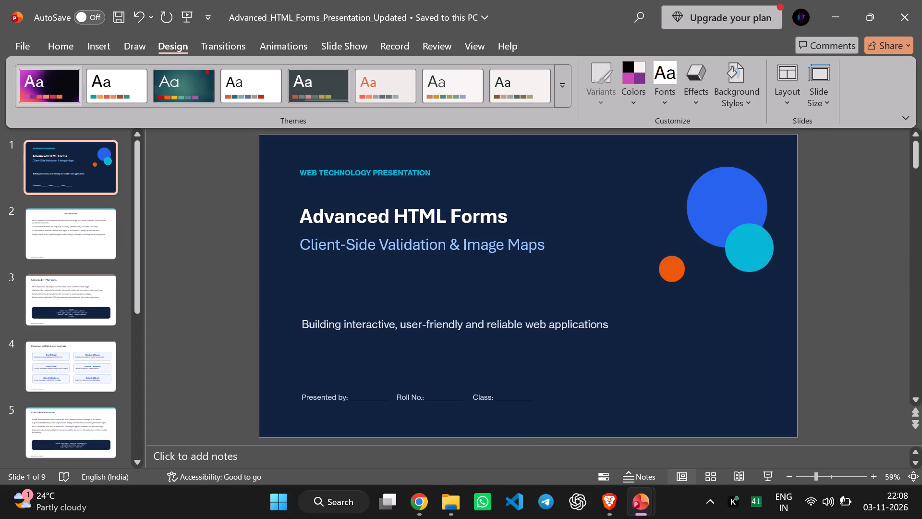
Delete the "WEB TECHNOLOGY PRESENTATION" text box from the title slide.
left_click(75, 49)
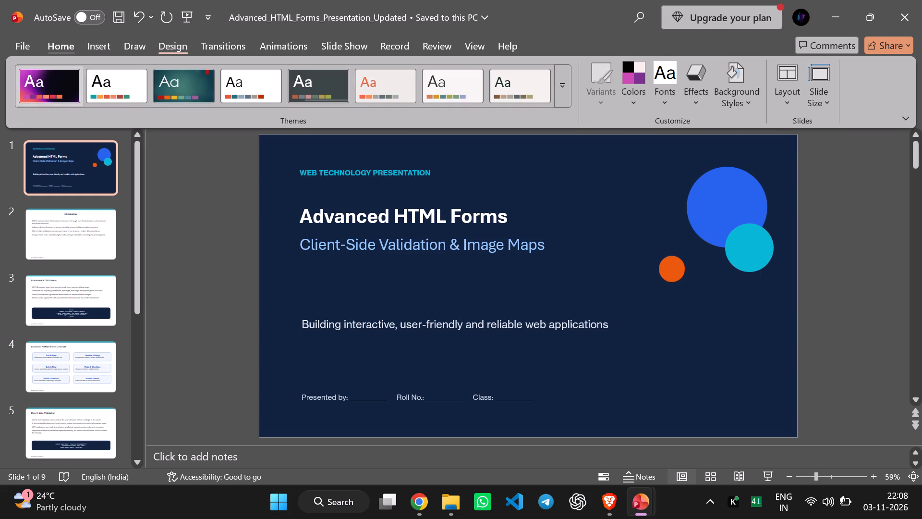
left_click(351, 167)
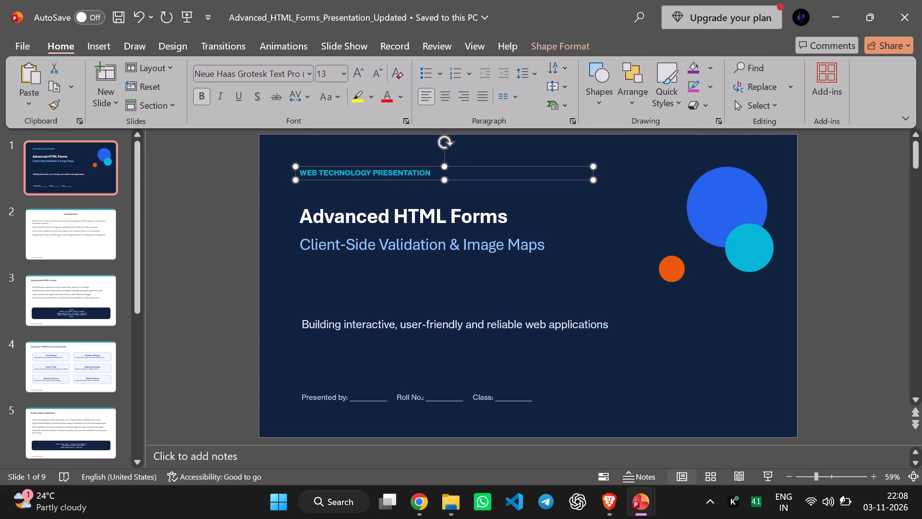
left_click(481, 173)
key("BackSpace")
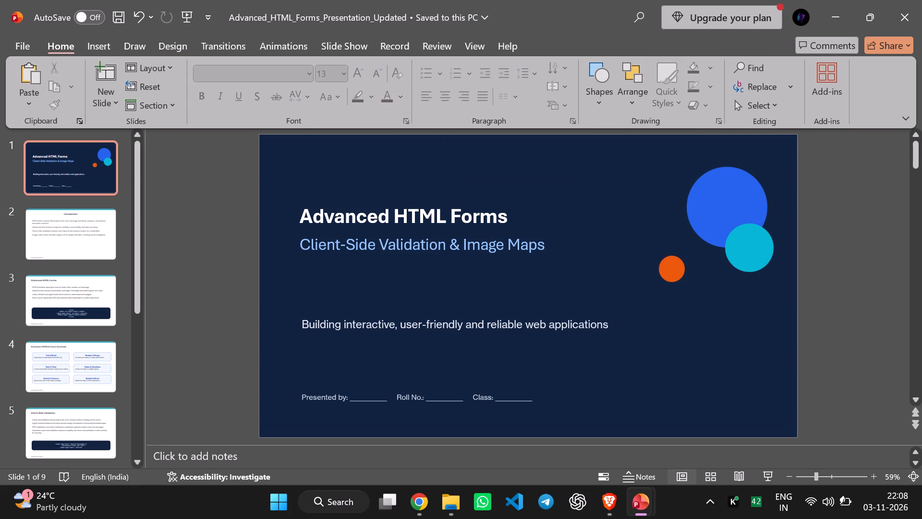
Delete the overlapping cyan and blue decorative circles from the title slide.
left_click(738, 228)
key("backslash")
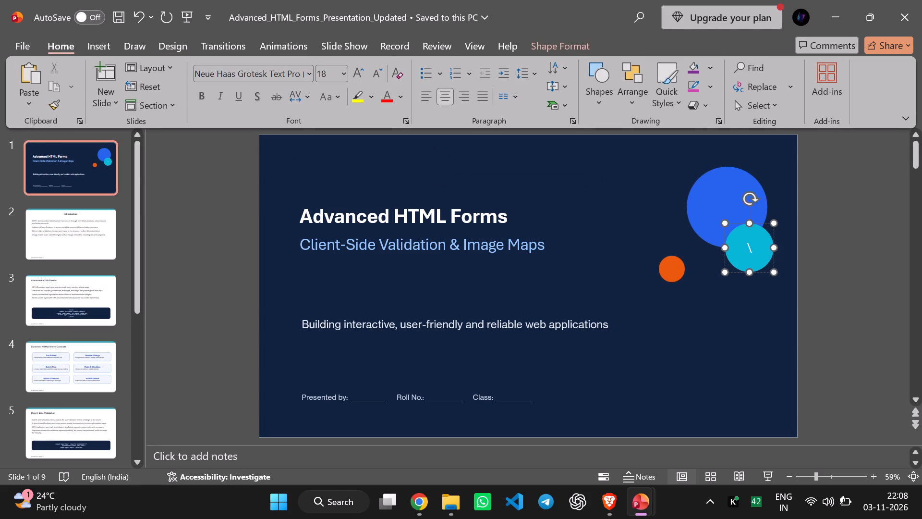
left_click(738, 228)
key("BackSpace")
left_click(731, 220)
key("BackSpace")
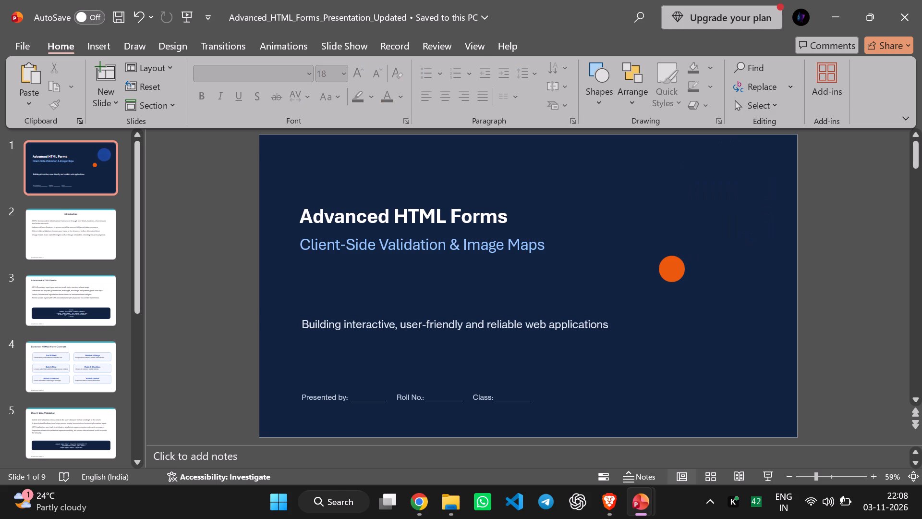
Delete the title and subtitle text, the orange circle and the "Building interactive…" tagline from the title slide.
left_click(665, 273)
key("BackSpace")
left_click(673, 270)
key("BackSpace")
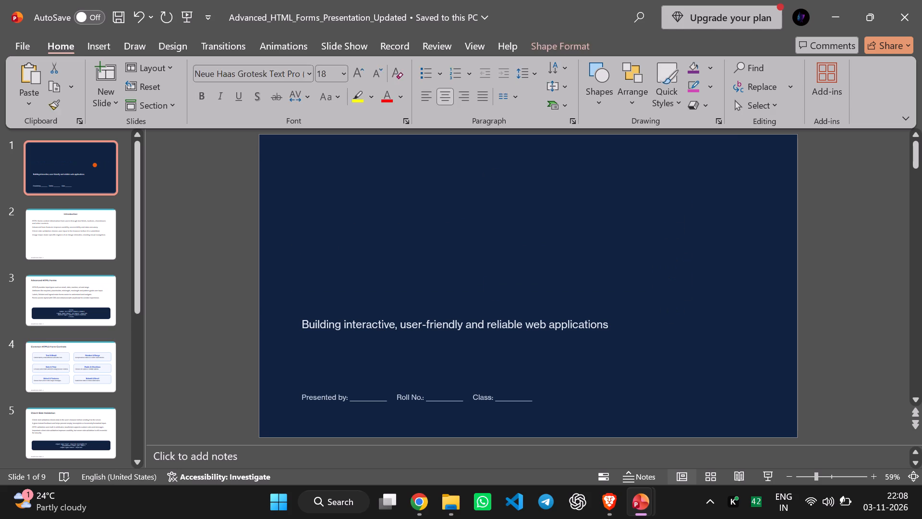
left_click(570, 317)
key("BackSpace")
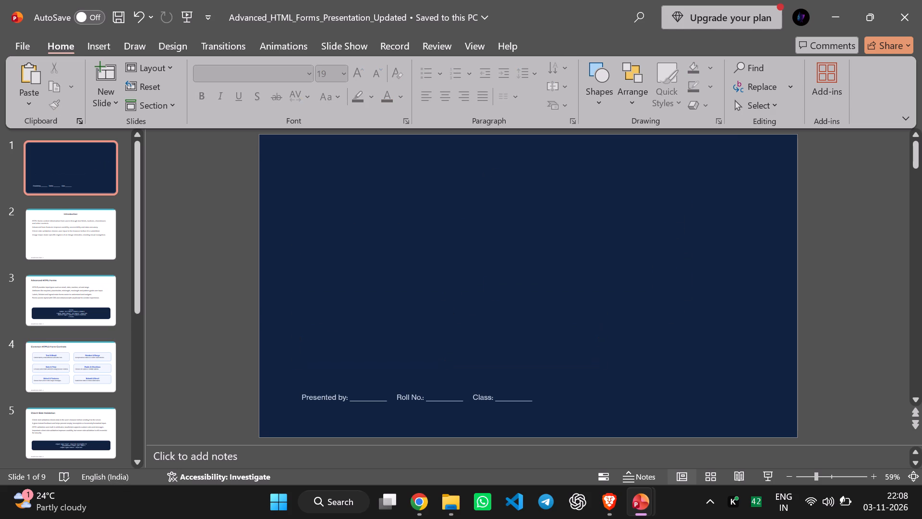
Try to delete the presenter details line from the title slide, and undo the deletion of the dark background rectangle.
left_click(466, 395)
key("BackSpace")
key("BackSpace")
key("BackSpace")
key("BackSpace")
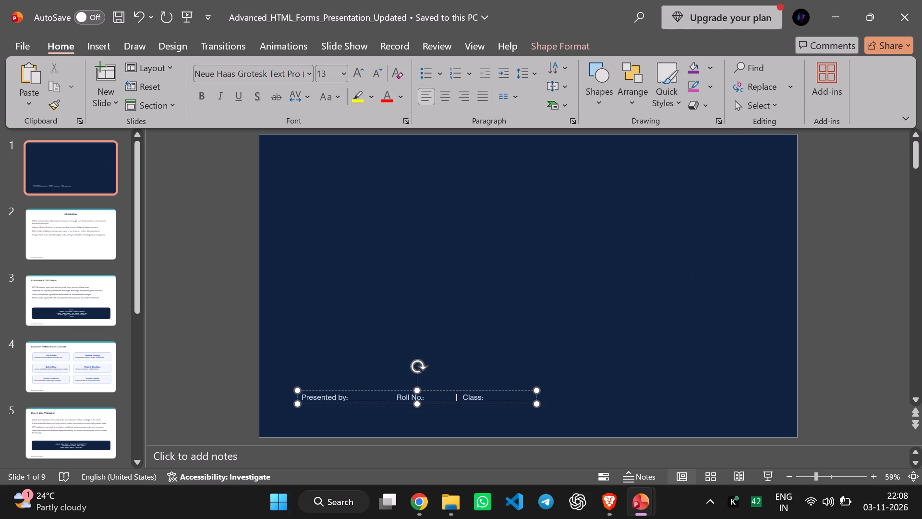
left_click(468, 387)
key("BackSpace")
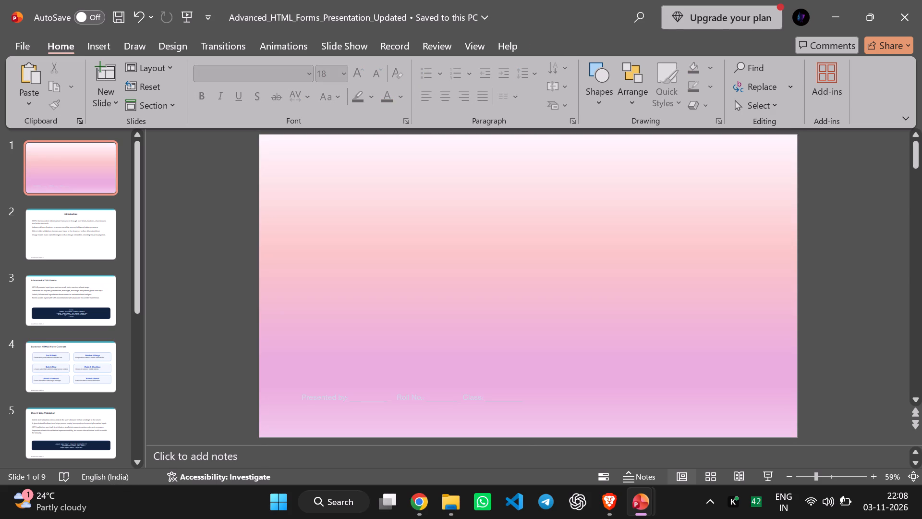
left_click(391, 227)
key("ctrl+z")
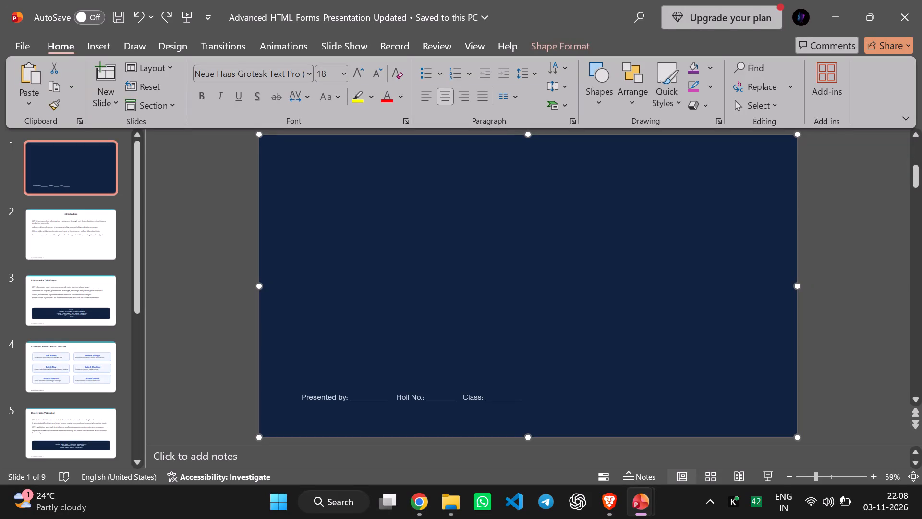
Delete the text box with the "Presented by", "Roll No." and "Class" blanks from the title slide.
left_click(315, 398)
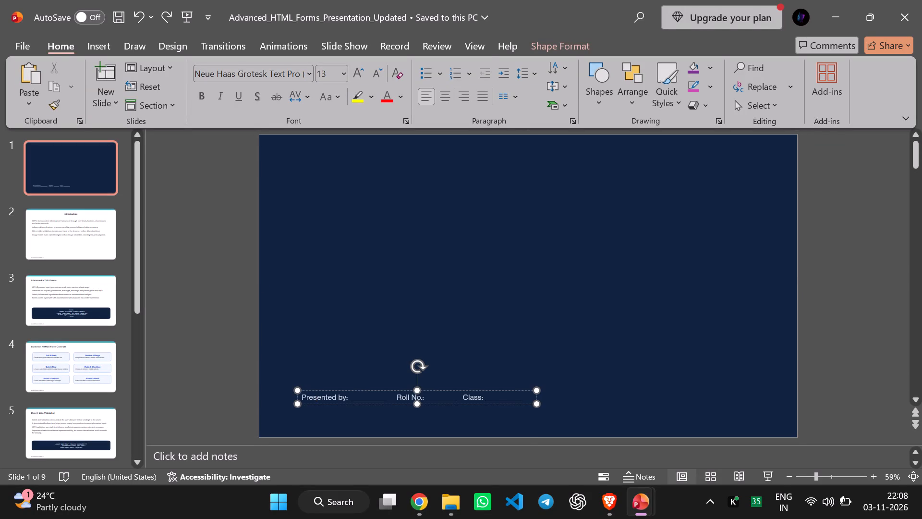
left_click(313, 387)
left_click(312, 395)
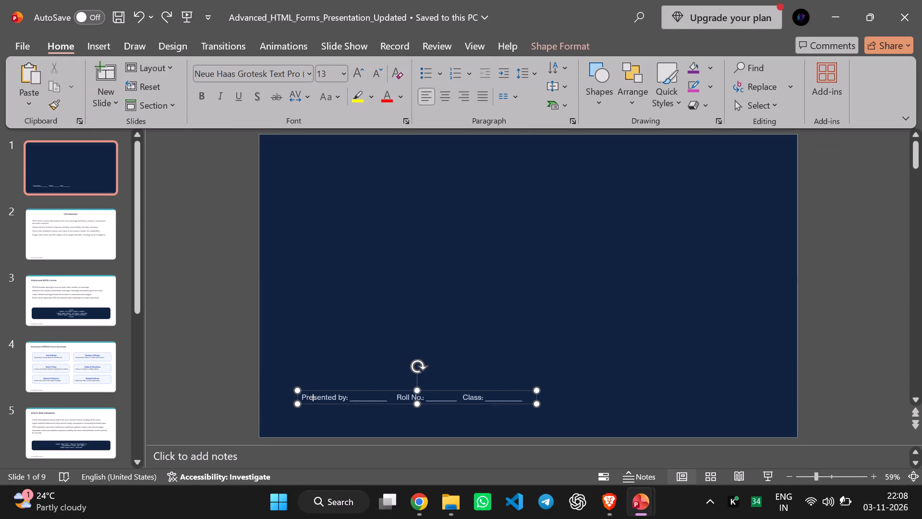
left_click(309, 390)
key("BackSpace")
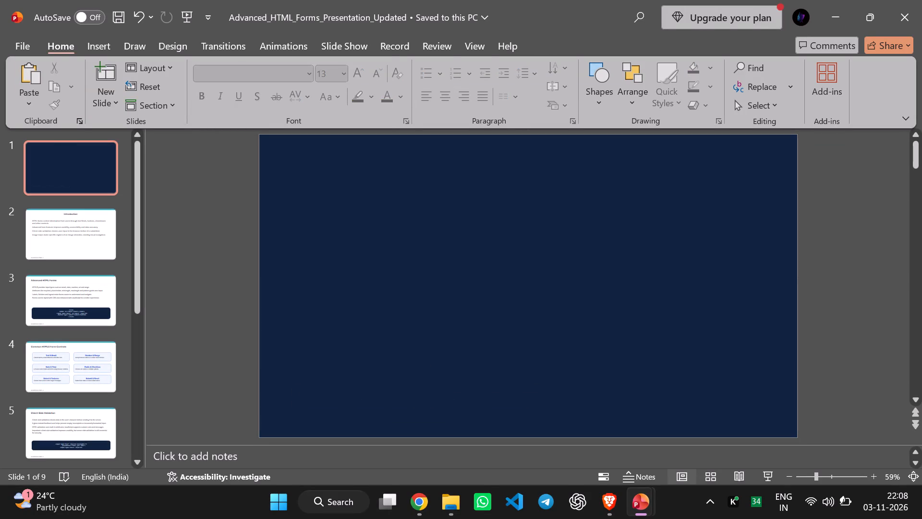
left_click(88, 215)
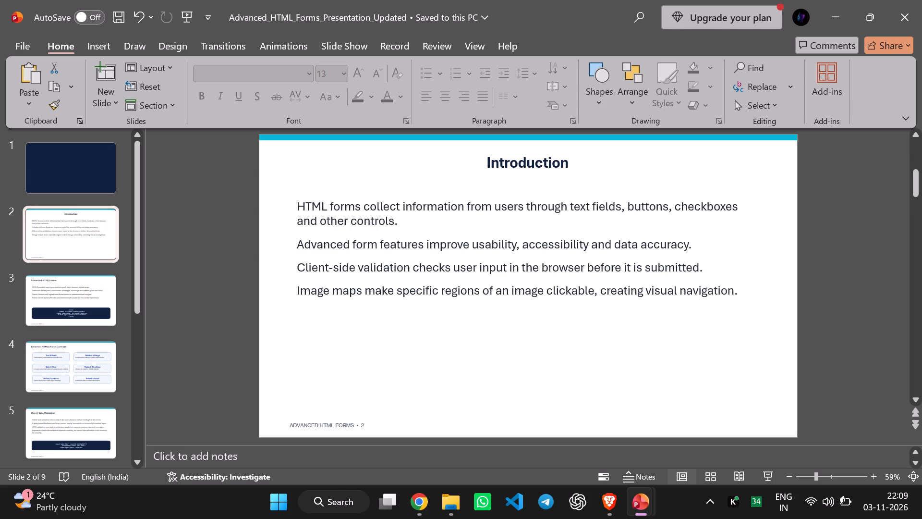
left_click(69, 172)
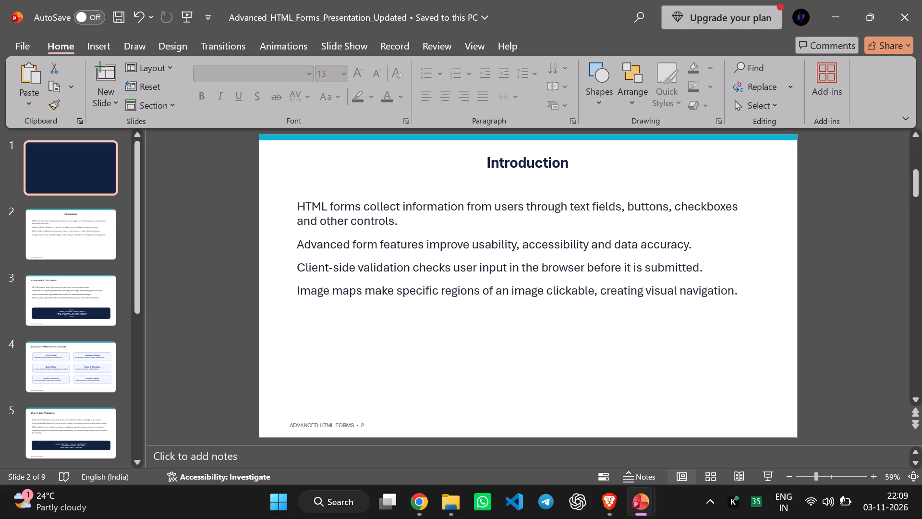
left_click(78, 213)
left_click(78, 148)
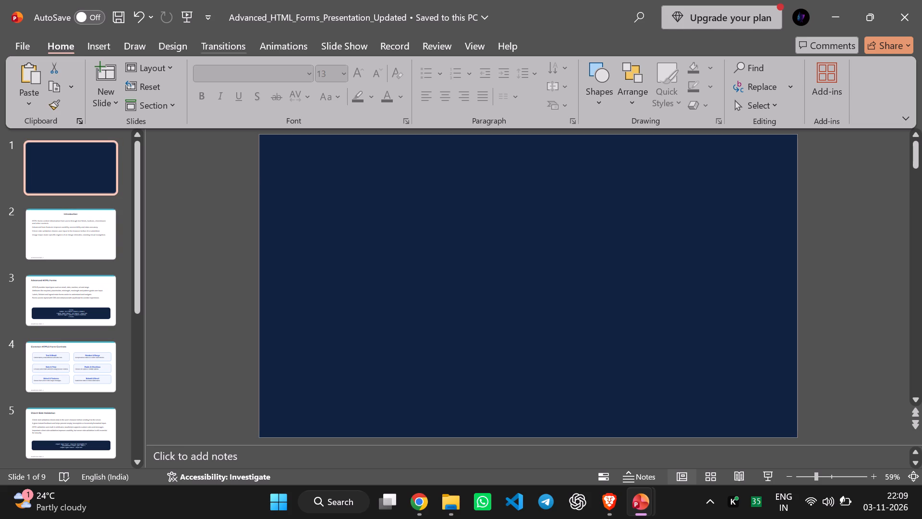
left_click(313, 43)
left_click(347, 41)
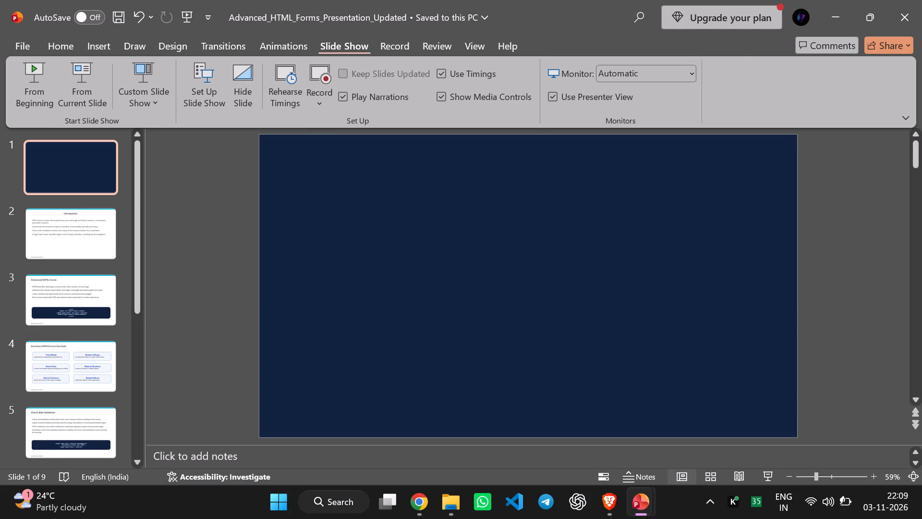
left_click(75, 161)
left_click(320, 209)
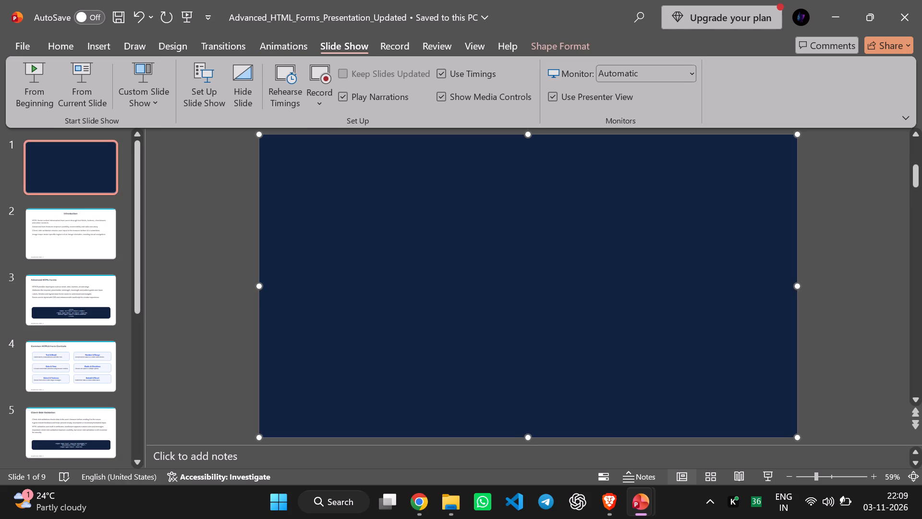
Delete the dark blue background rectangle from the title slide.
key("BackSpace")
left_click(363, 174)
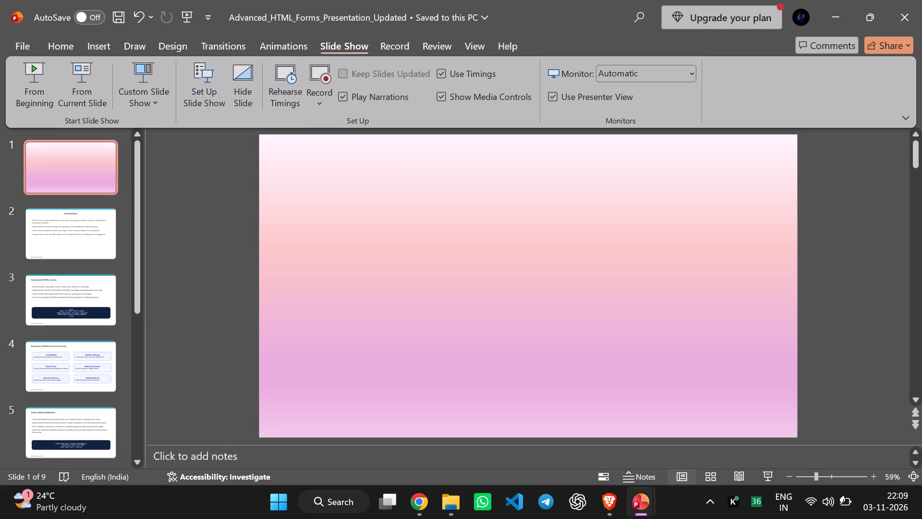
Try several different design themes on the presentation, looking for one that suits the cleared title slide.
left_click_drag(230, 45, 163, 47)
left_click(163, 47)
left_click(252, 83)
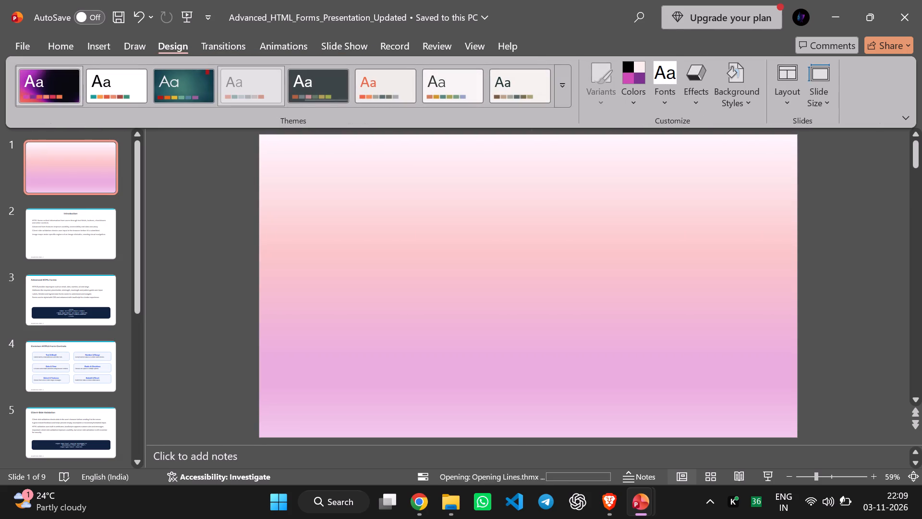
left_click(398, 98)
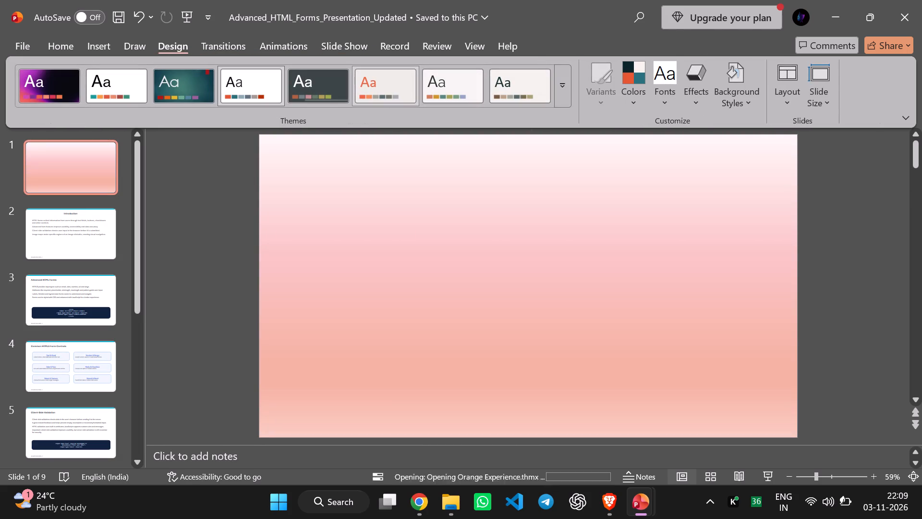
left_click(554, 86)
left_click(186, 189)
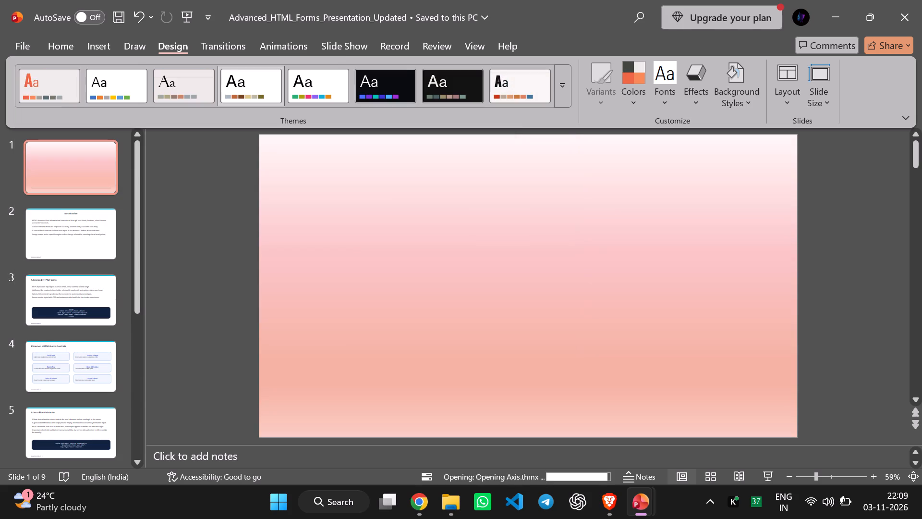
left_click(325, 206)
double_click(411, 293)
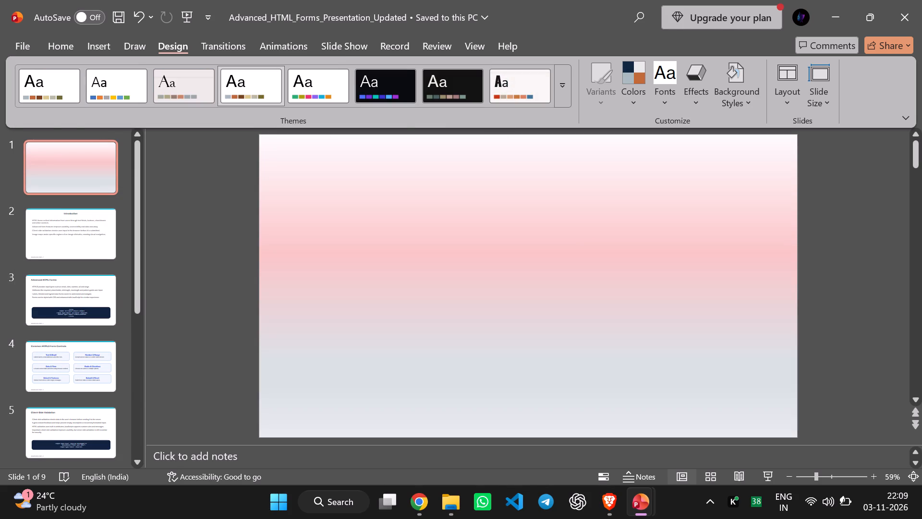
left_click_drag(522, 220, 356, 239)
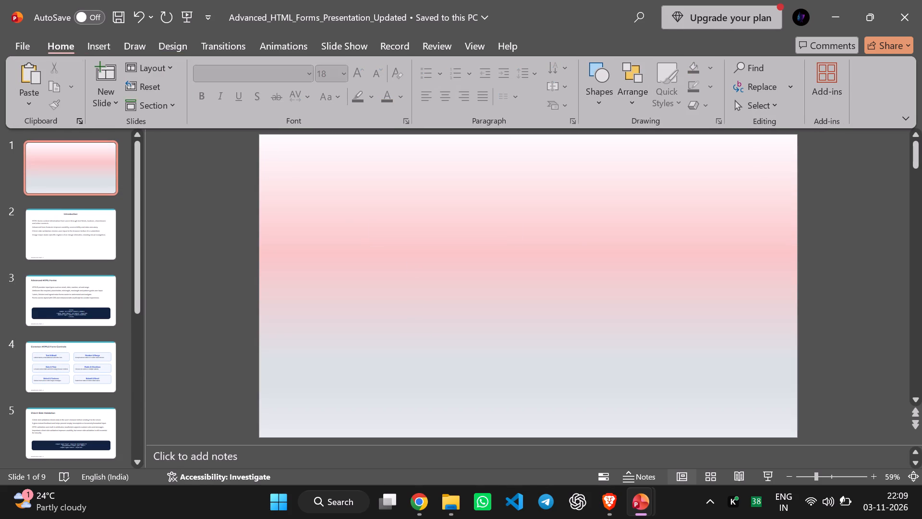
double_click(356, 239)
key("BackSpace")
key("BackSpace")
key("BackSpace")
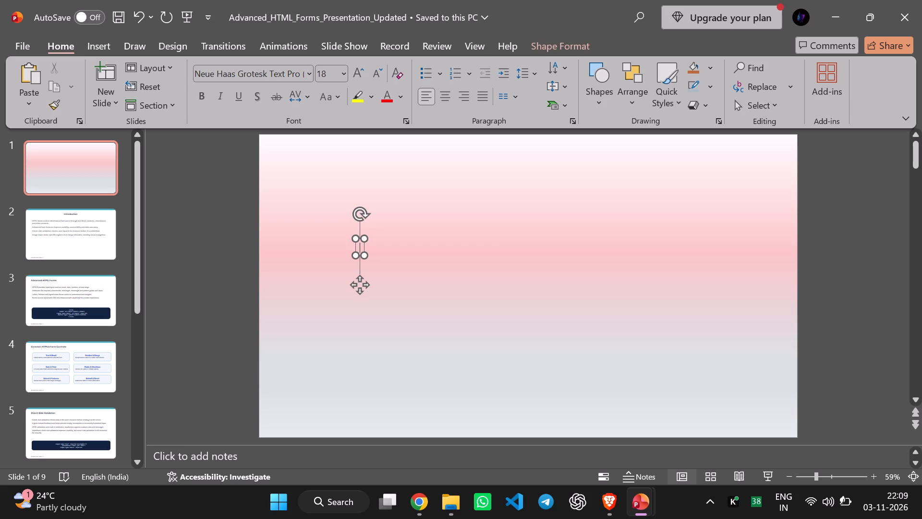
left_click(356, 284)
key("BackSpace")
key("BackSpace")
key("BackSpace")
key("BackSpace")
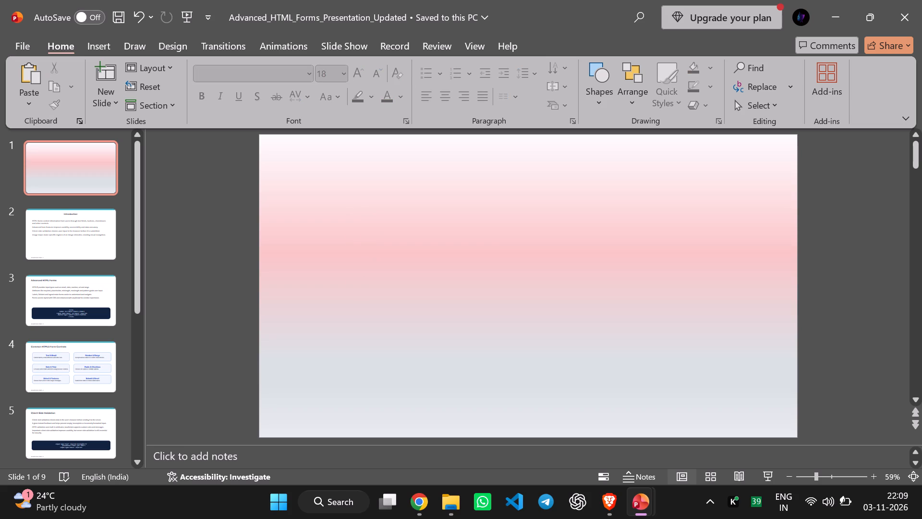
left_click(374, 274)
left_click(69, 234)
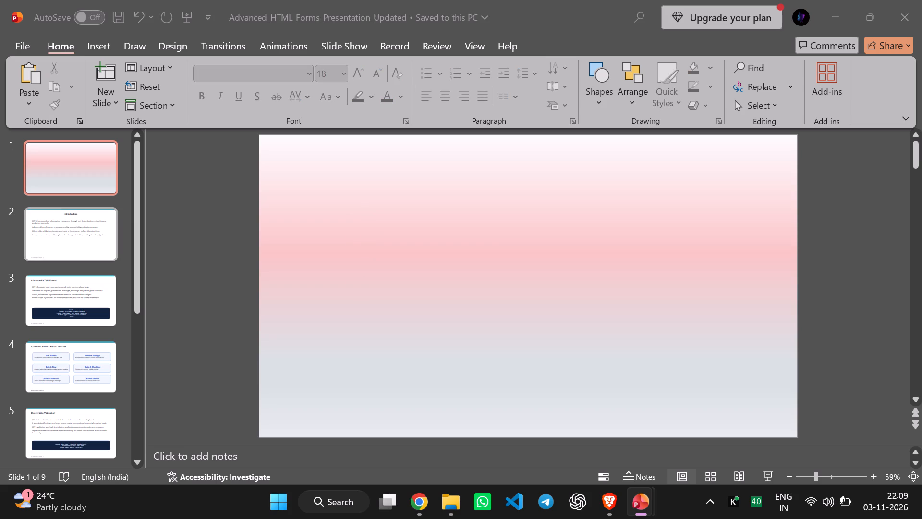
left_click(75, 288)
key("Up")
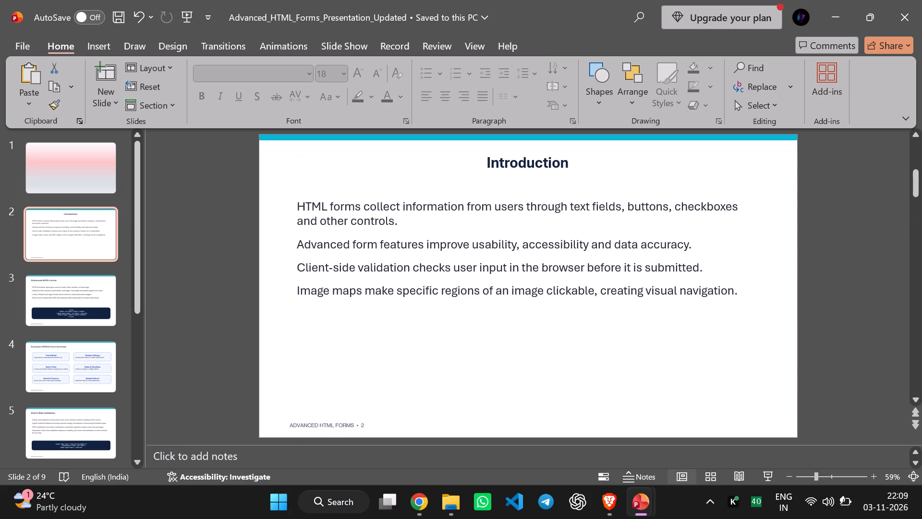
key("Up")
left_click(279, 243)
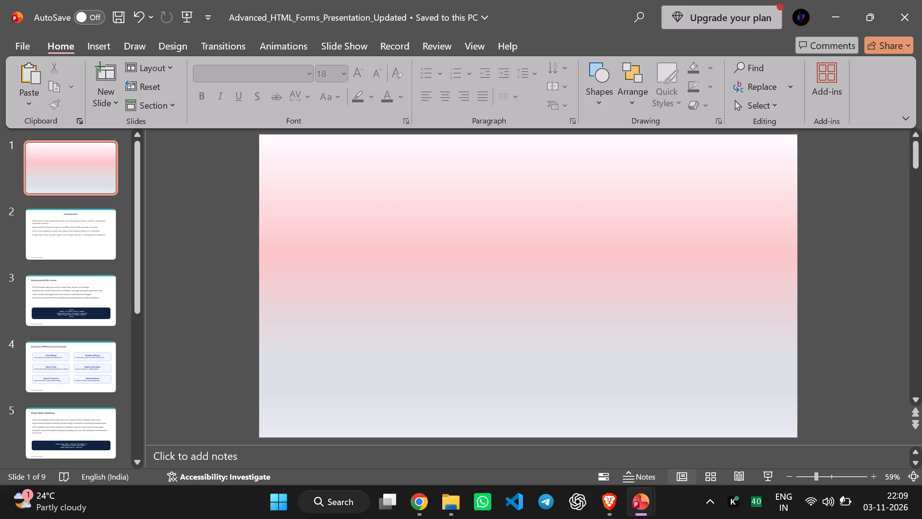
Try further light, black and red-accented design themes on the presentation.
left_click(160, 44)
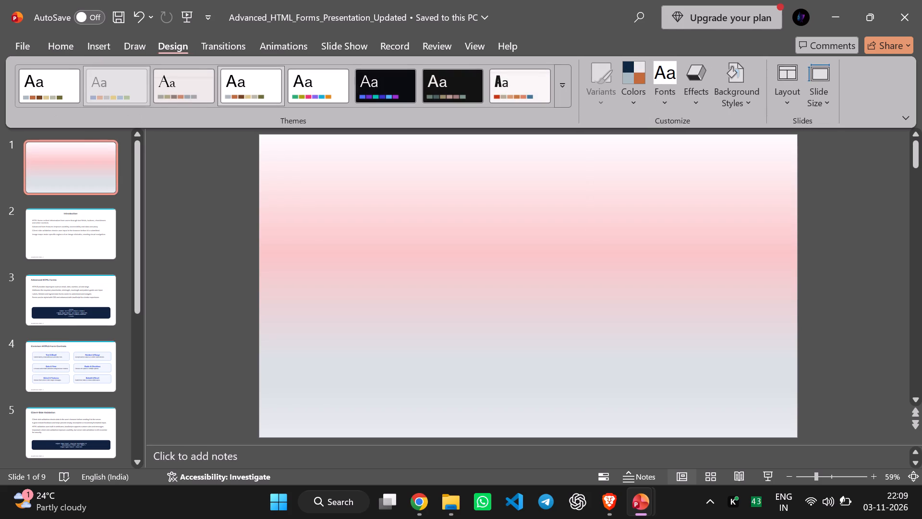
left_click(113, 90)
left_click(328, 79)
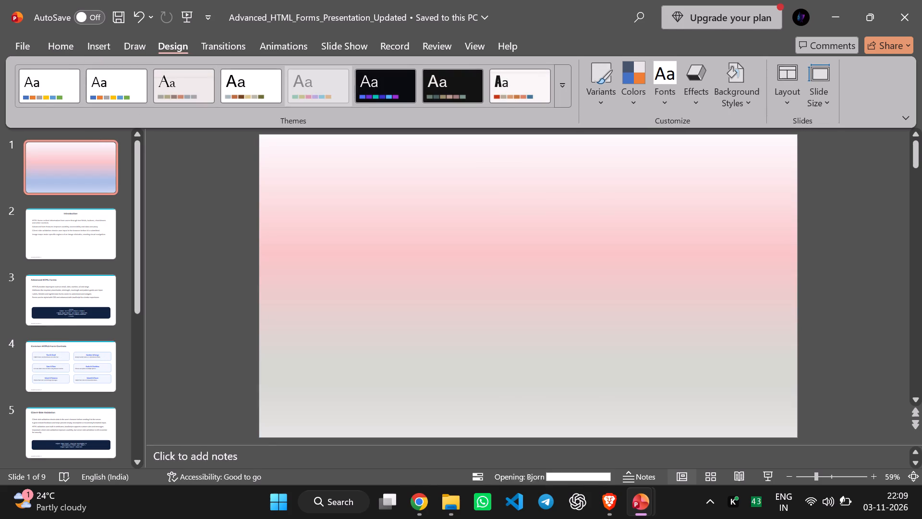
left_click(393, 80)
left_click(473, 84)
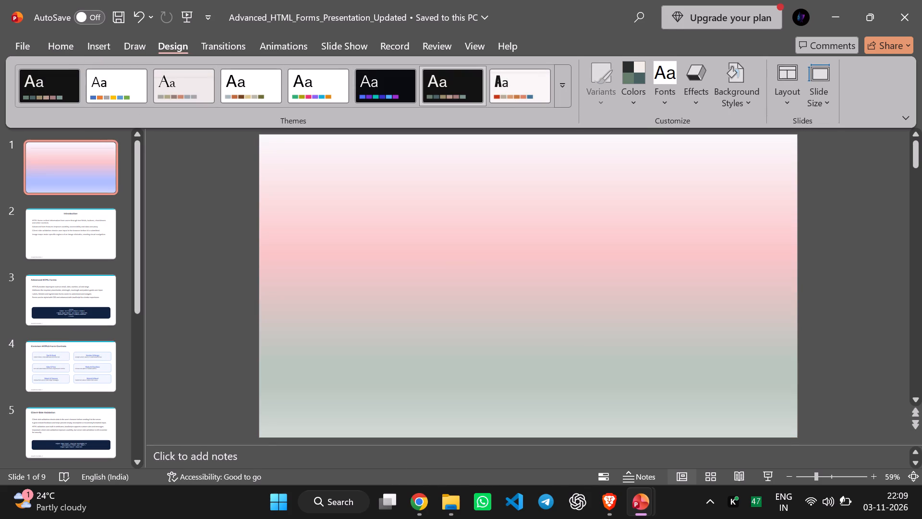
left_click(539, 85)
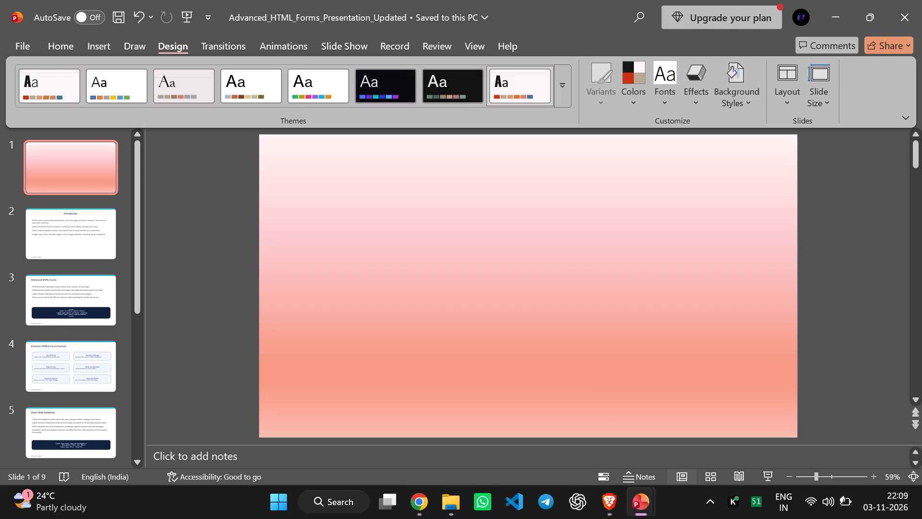
Apply the white Office Theme with blue, orange and yellow accents to the presentation.
double_click(133, 90)
left_click_drag(91, 90, 64, 89)
triple_click(64, 89)
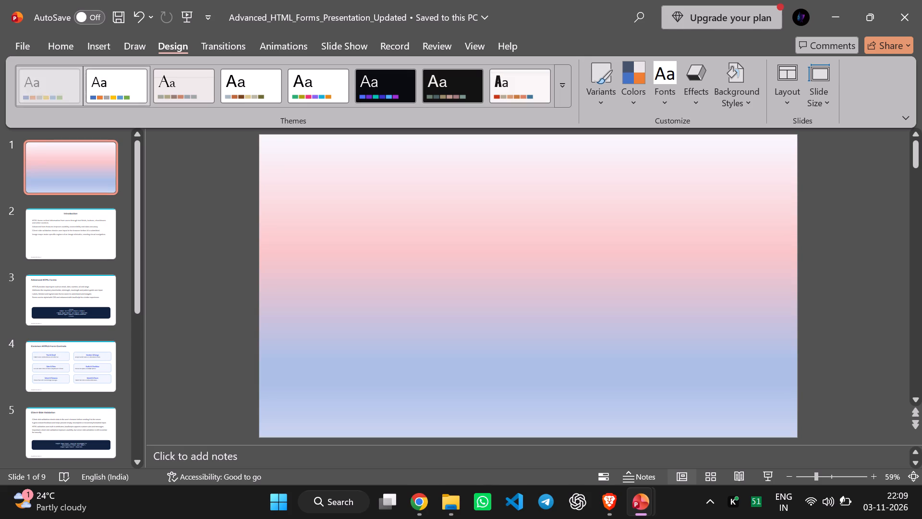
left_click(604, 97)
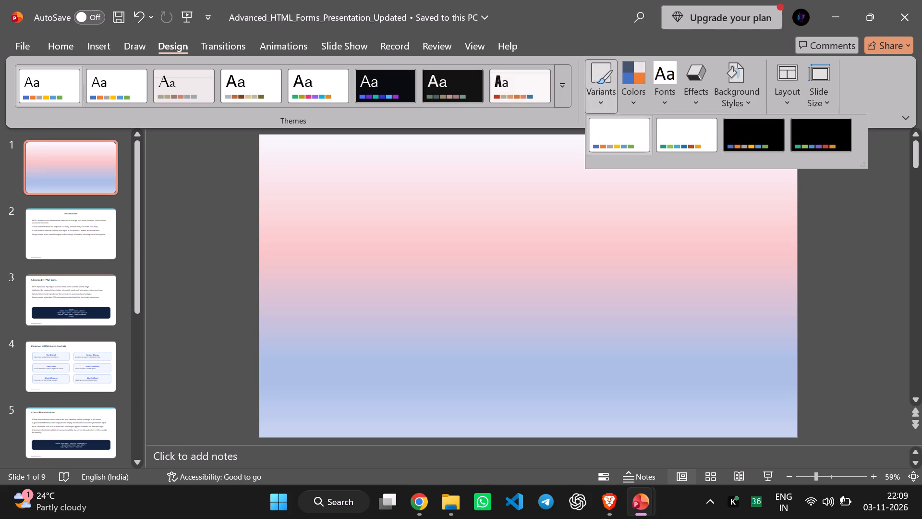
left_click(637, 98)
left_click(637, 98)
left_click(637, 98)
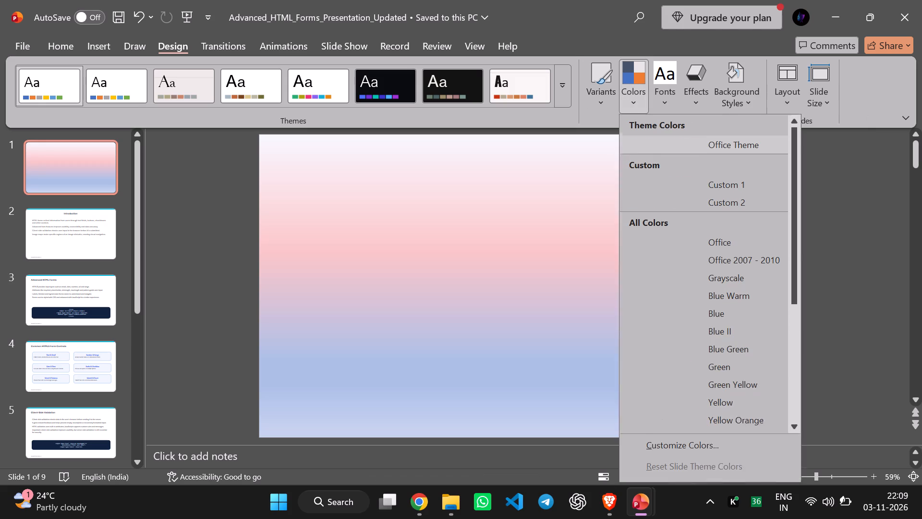
Set the theme fonts to the Custom 3 pair, with Times New Roman for both headings and body, and check slide 2.
left_click(667, 98)
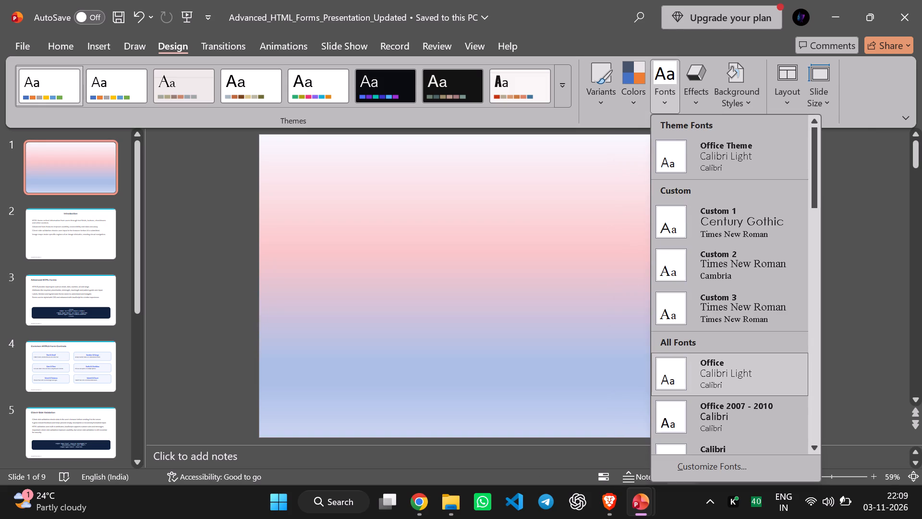
left_click(715, 299)
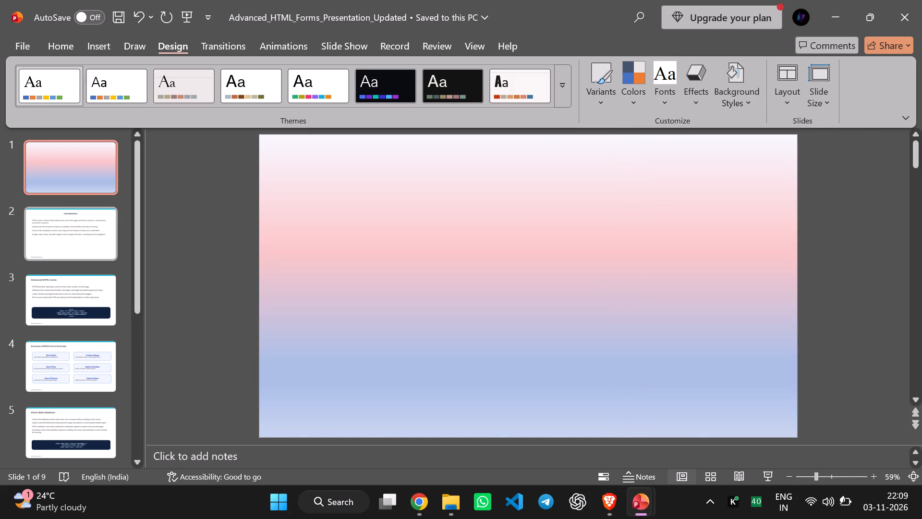
left_click(85, 216)
key("Down")
key("Up")
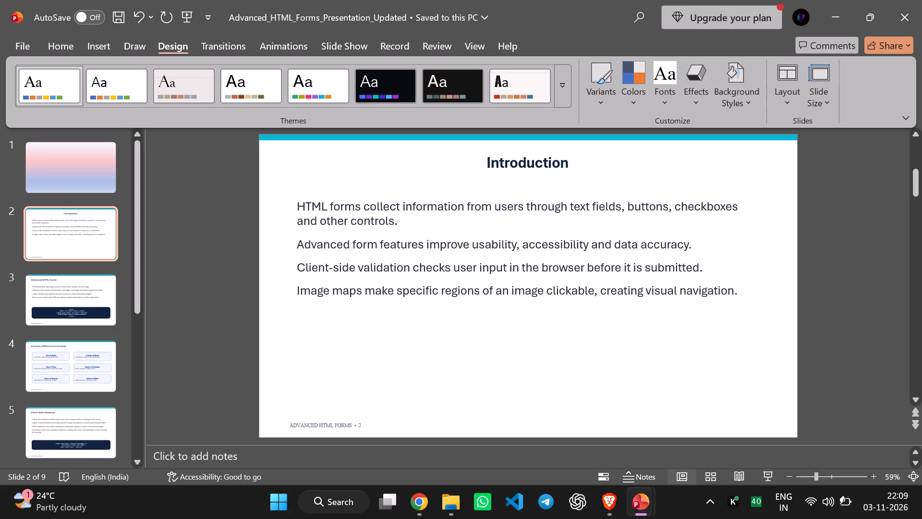
key("Up")
Save the presentation.
key("ctrl+s")
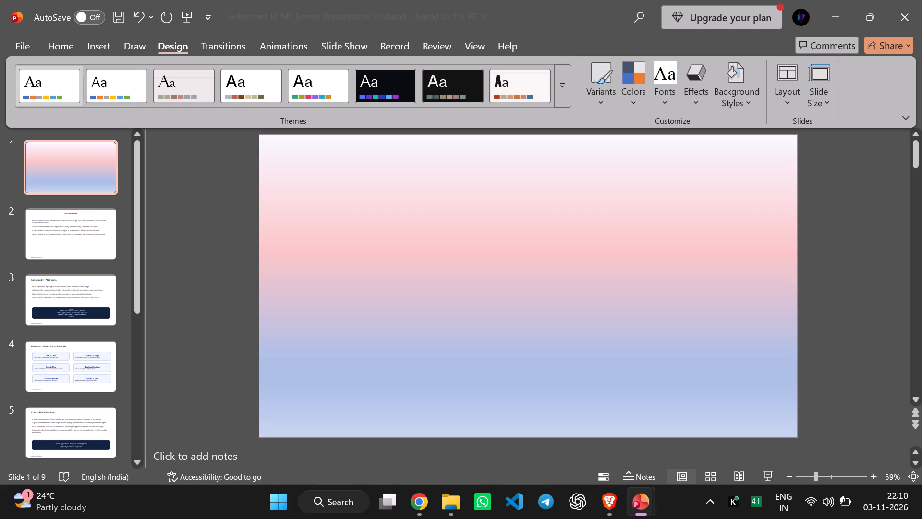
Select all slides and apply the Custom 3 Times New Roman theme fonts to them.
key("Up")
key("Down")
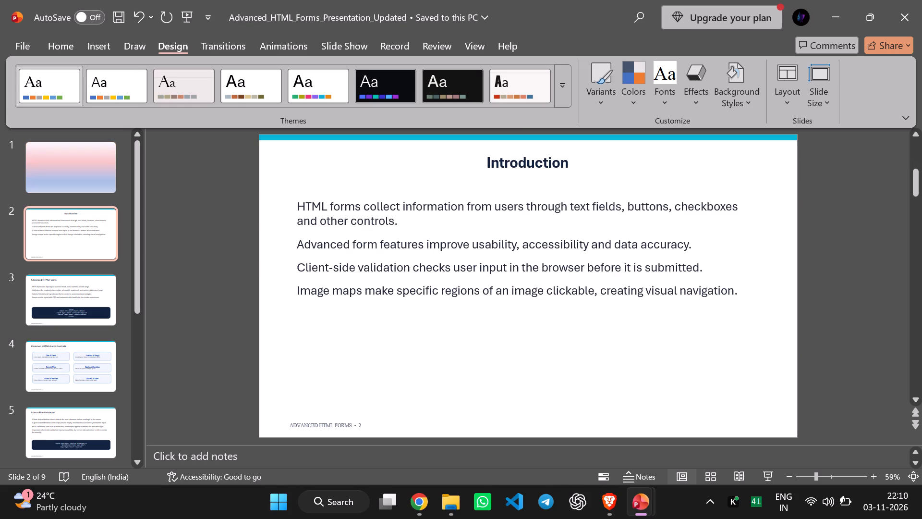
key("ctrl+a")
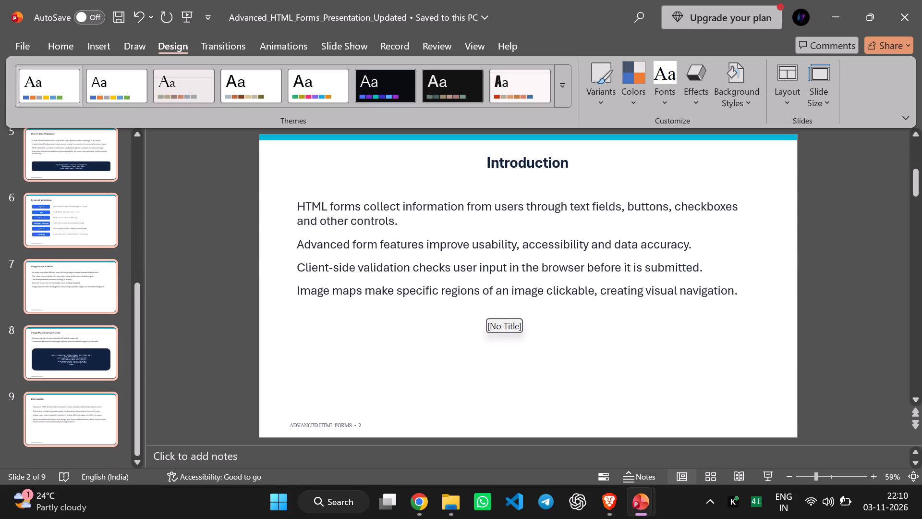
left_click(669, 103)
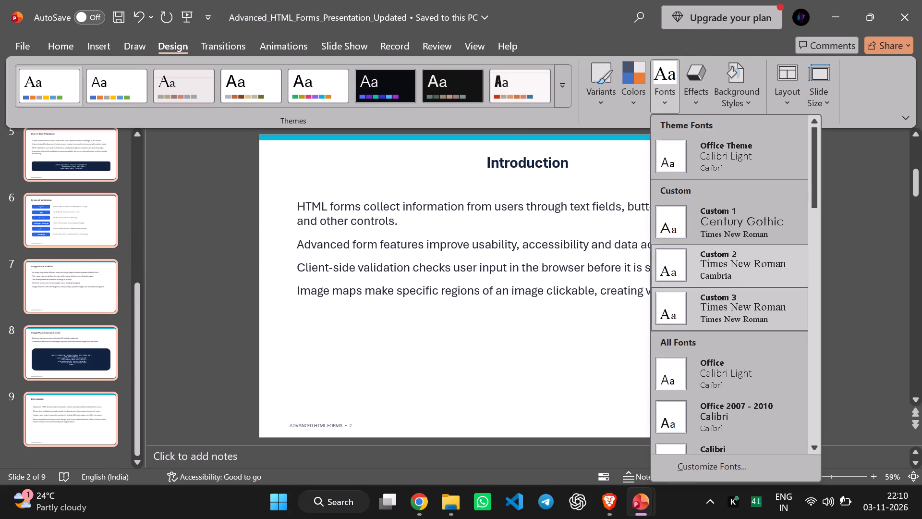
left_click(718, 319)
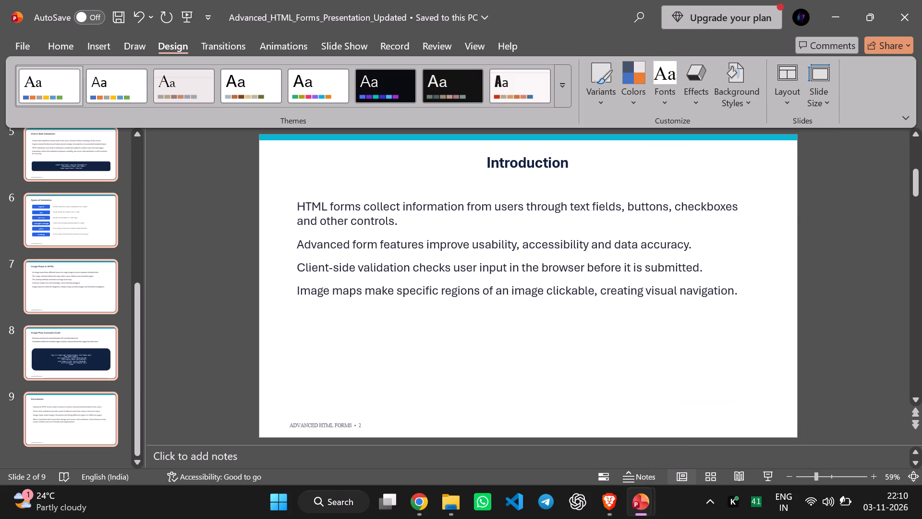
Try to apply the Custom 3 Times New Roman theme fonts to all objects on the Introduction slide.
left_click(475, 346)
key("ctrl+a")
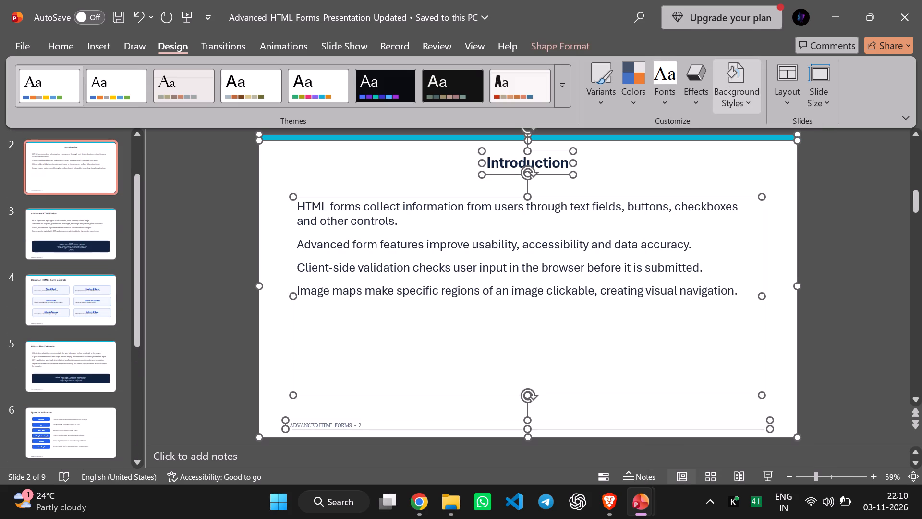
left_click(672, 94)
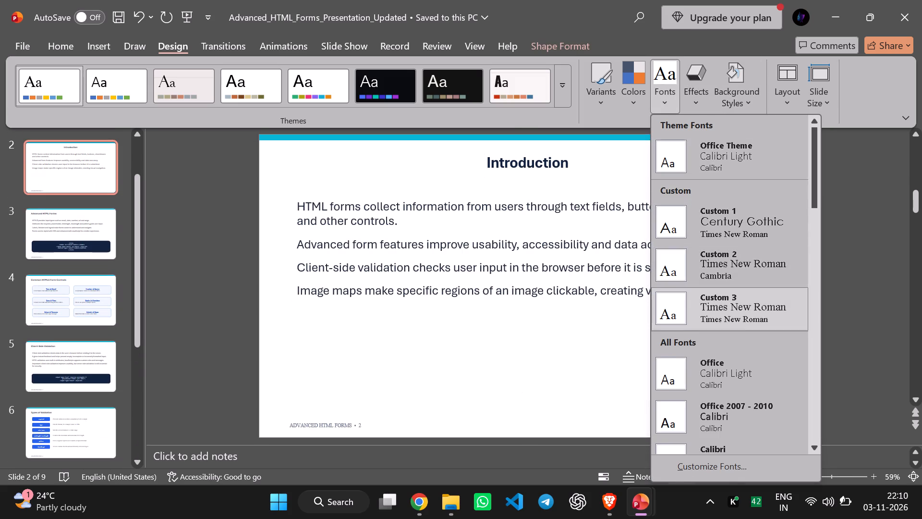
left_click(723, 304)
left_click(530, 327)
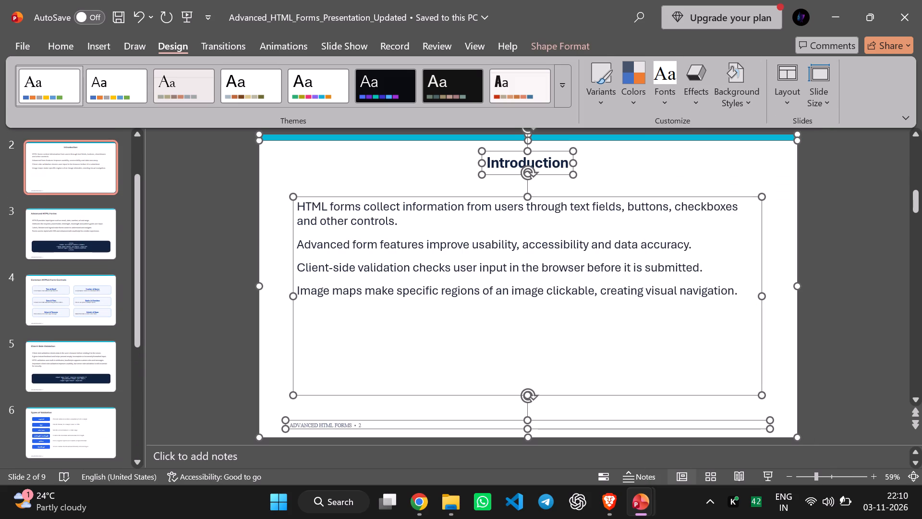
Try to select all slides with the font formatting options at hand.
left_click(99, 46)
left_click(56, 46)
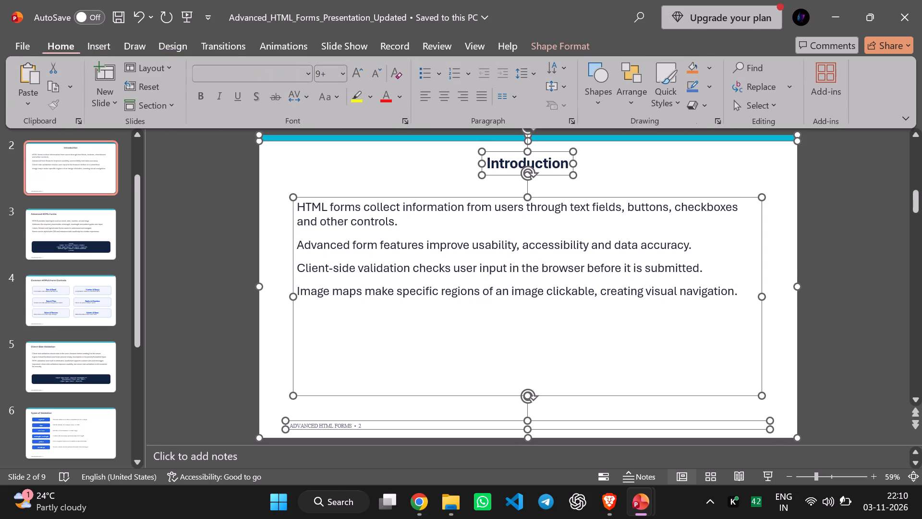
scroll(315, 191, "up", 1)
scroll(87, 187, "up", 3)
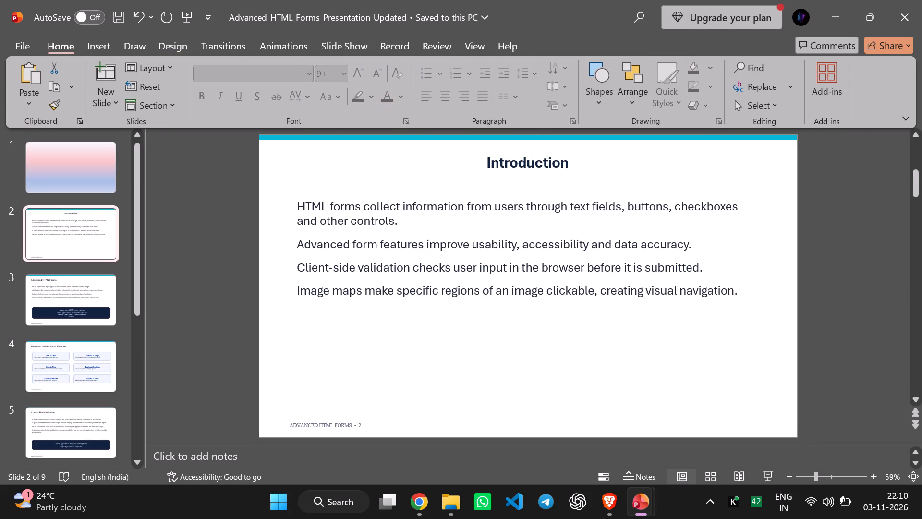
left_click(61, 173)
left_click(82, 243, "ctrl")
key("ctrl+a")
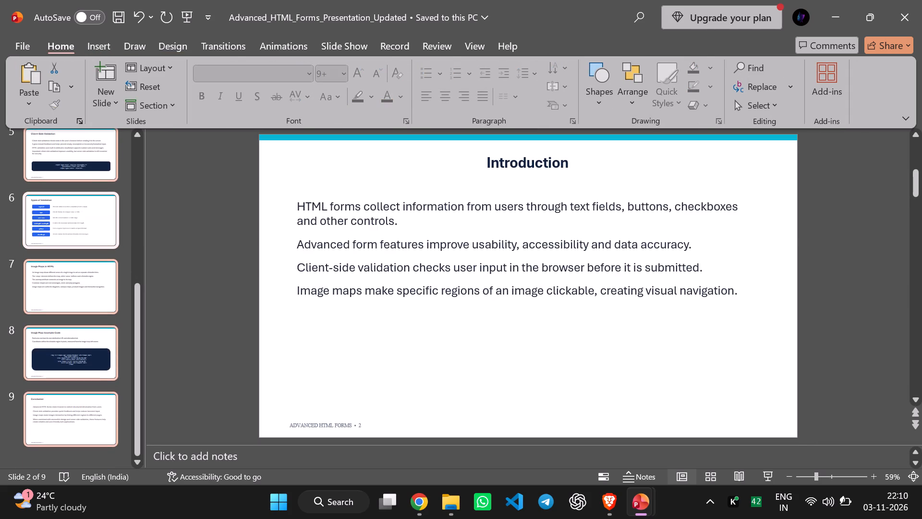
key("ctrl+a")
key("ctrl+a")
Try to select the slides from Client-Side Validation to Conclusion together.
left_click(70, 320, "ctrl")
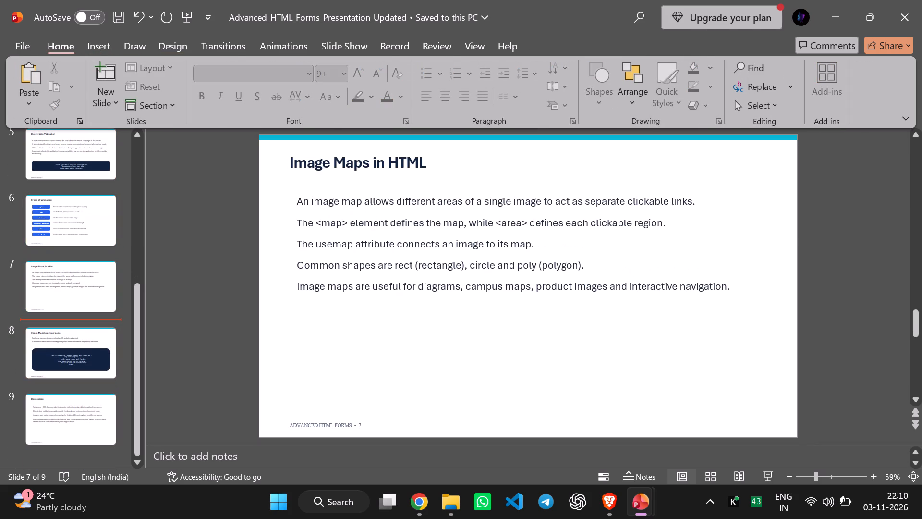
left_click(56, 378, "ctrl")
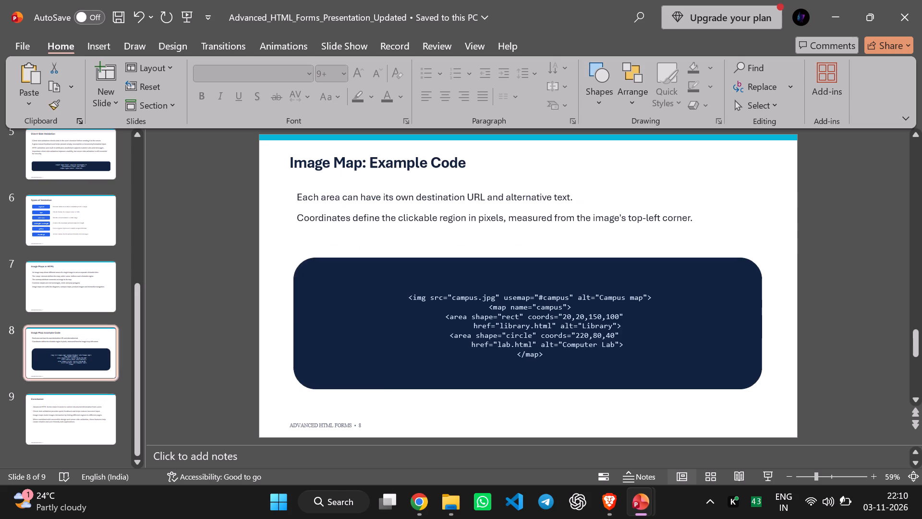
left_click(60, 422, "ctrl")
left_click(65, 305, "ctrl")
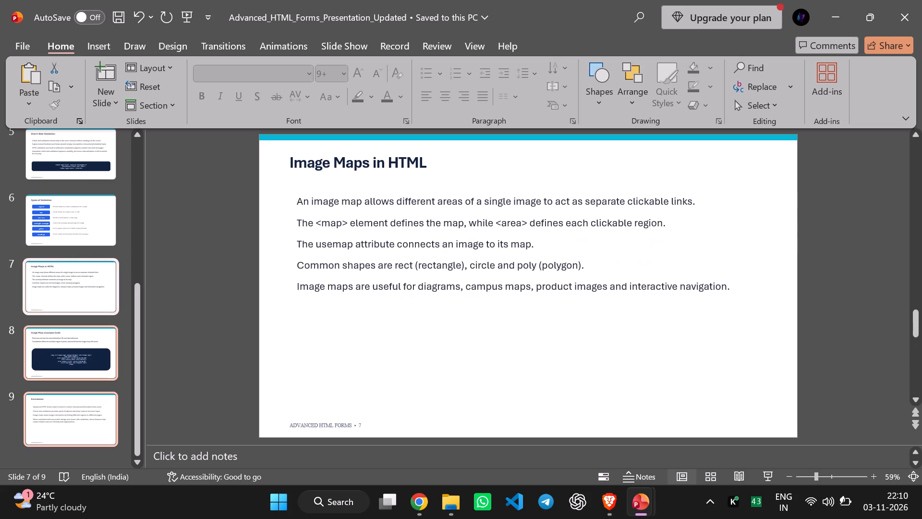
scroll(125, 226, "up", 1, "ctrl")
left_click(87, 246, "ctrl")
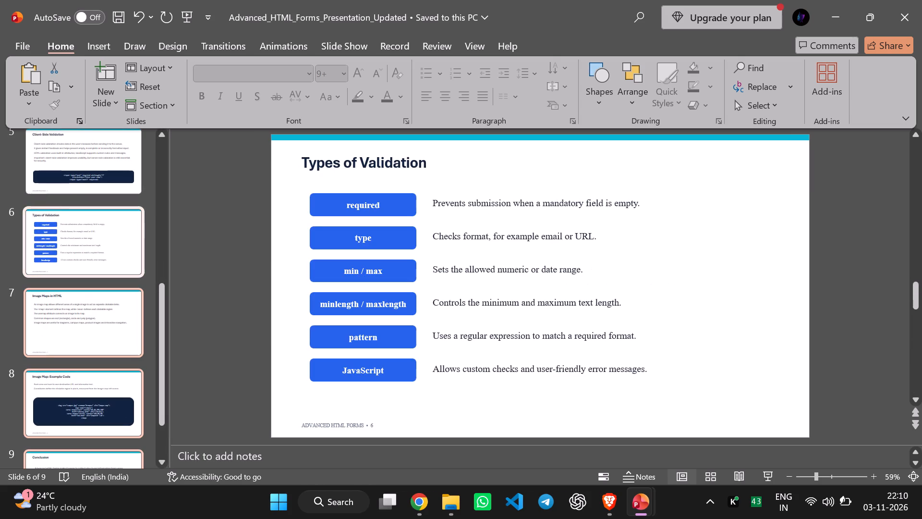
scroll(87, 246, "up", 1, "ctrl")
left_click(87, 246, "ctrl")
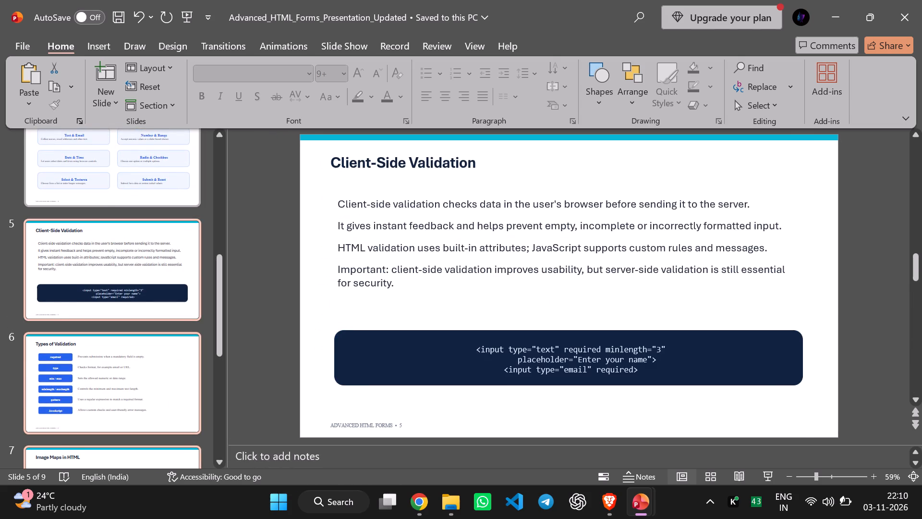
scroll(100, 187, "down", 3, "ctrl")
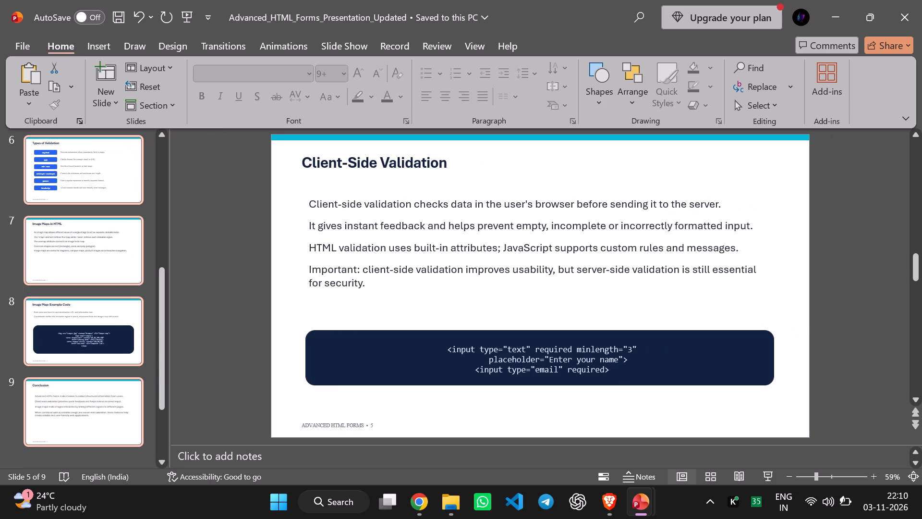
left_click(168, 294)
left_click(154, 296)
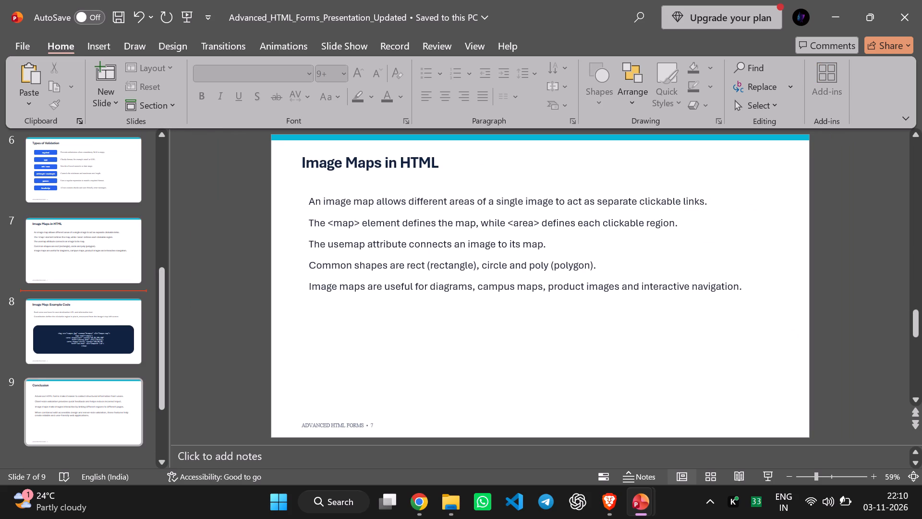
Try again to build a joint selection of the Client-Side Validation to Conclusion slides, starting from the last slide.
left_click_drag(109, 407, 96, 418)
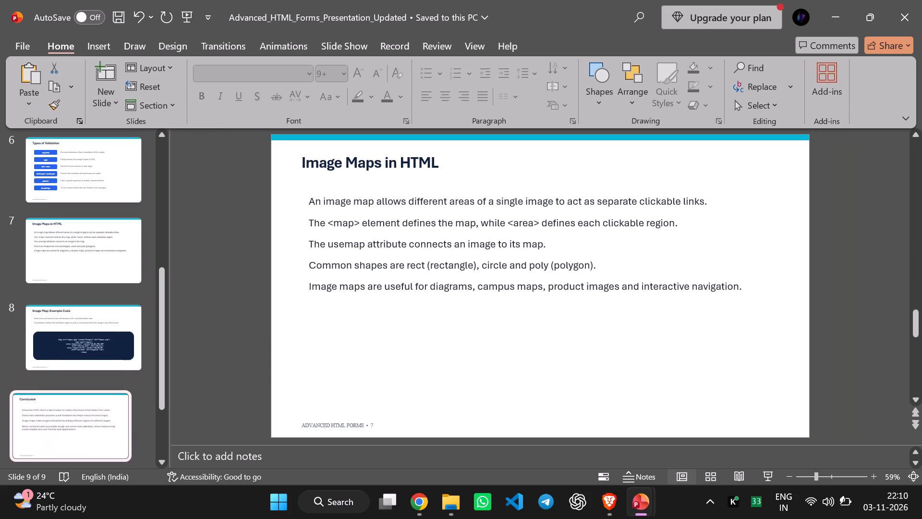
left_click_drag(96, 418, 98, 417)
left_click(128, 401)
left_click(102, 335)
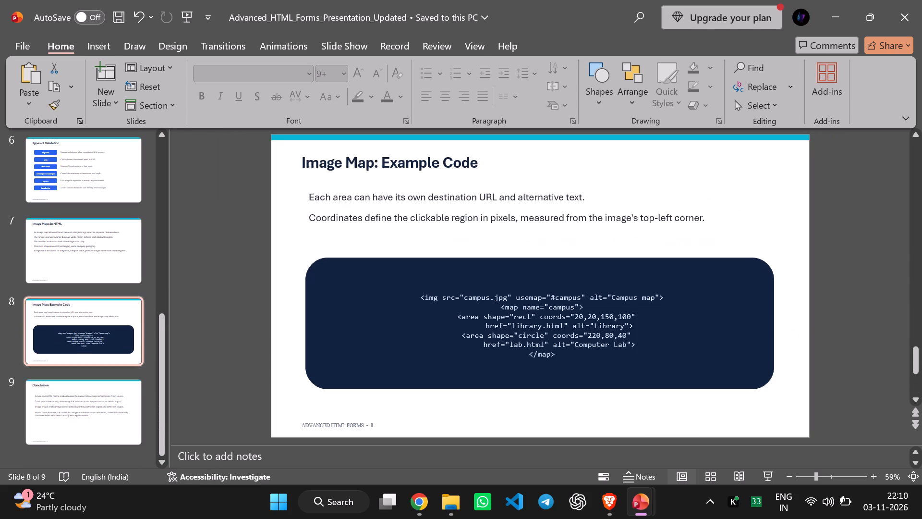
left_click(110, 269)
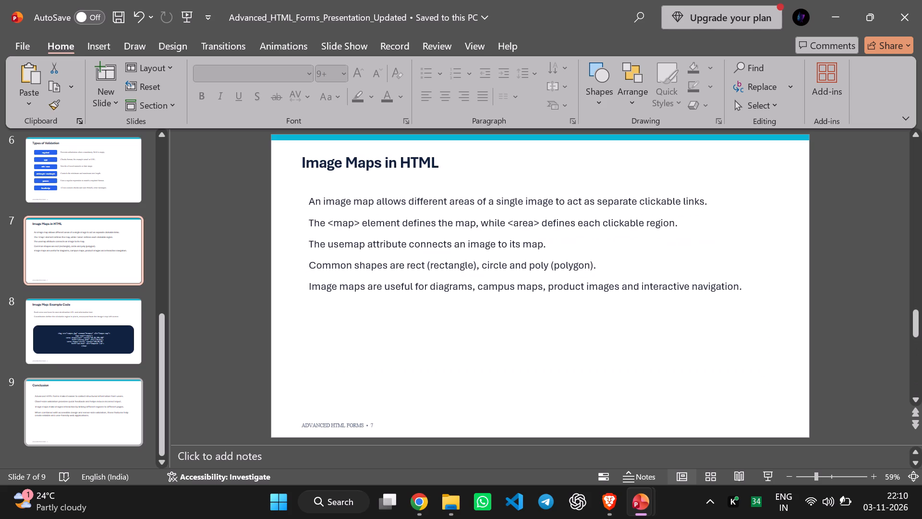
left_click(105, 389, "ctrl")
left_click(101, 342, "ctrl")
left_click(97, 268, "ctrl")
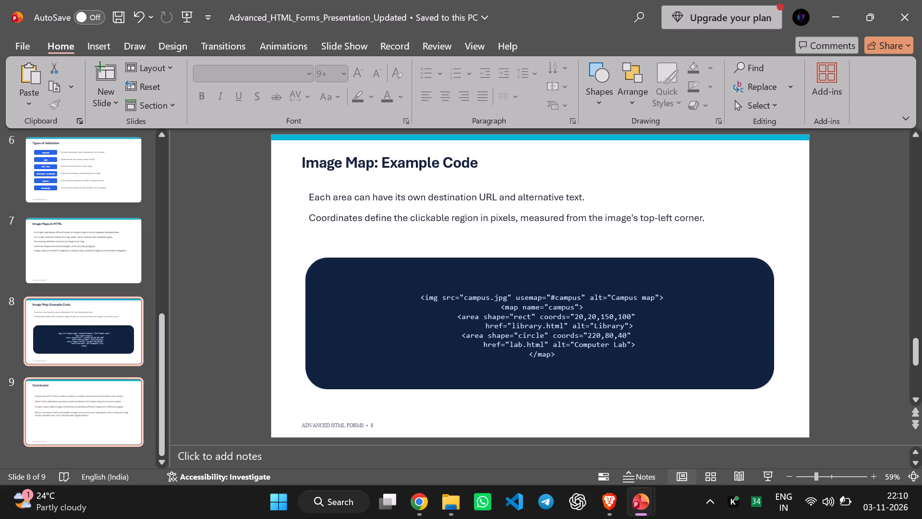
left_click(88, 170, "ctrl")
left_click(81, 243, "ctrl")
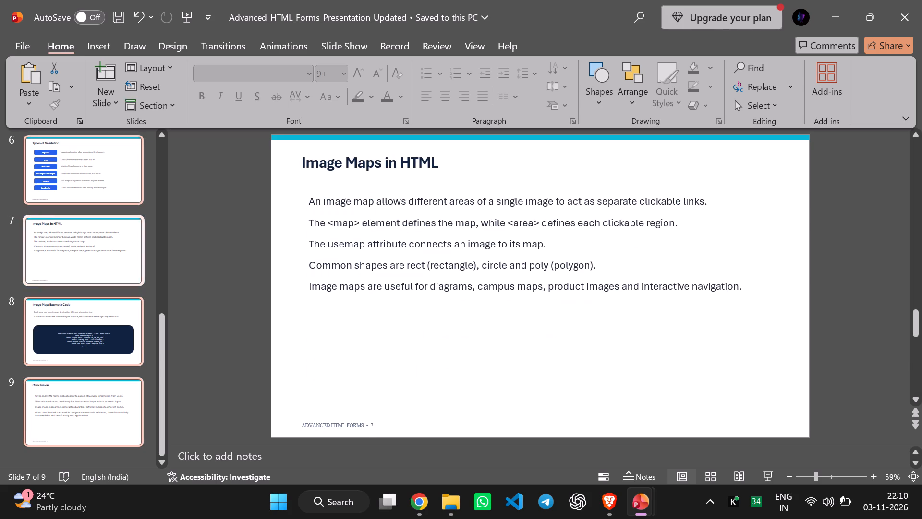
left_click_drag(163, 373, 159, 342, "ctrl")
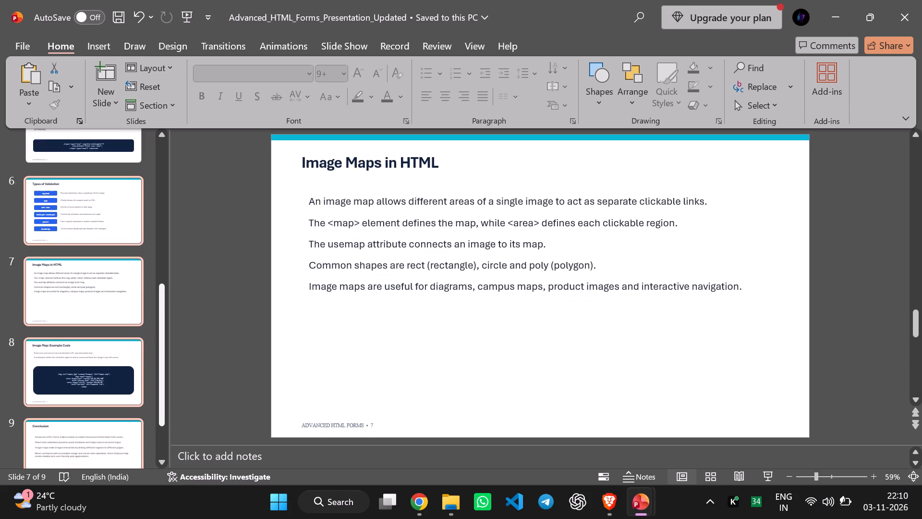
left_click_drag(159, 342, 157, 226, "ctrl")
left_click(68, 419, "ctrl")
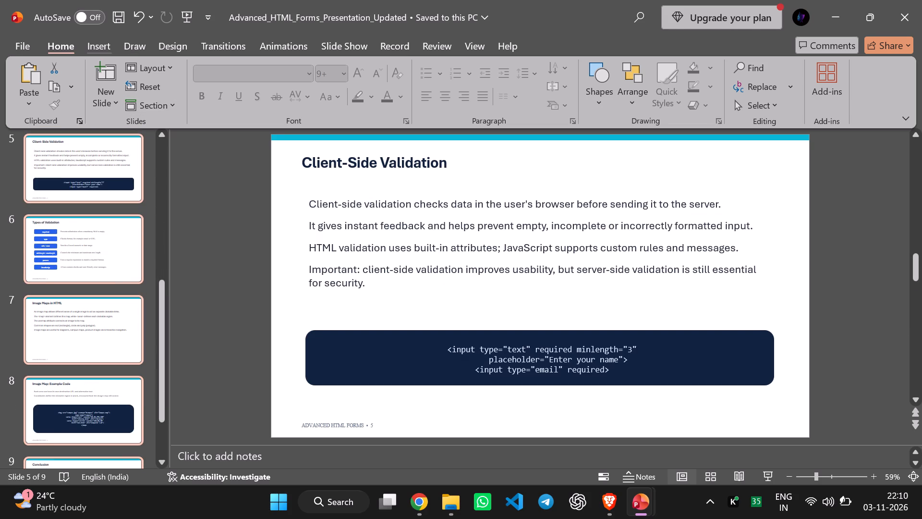
Select all objects on the Client-Side Validation slide and set their font to Times New Roman (Headings).
left_click(343, 170)
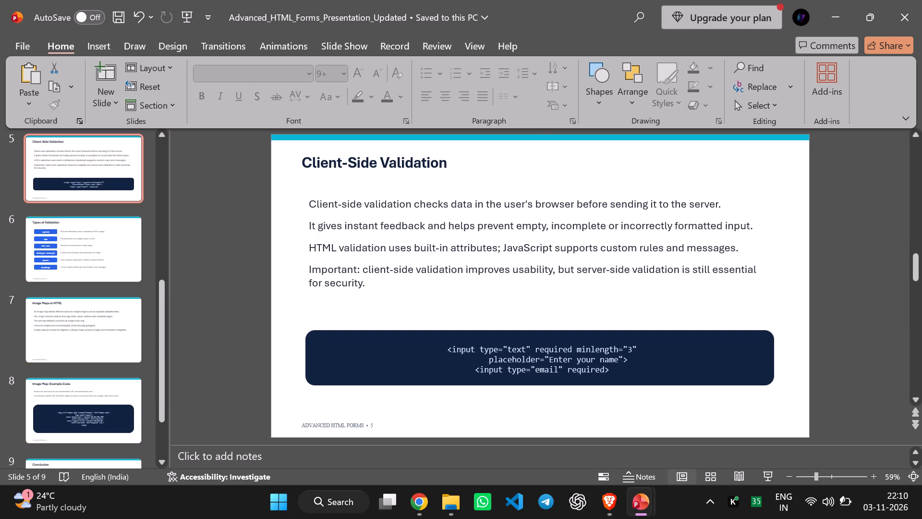
key("ctrl+a")
left_click(335, 199)
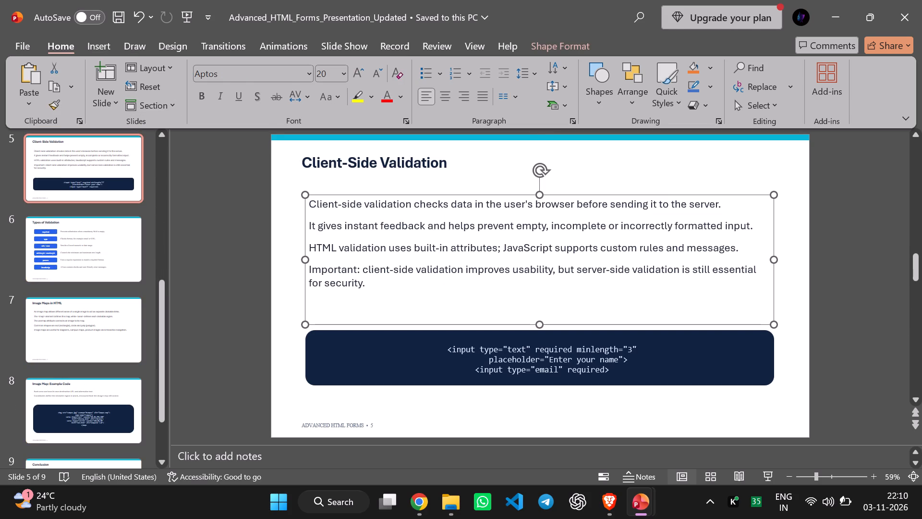
left_click(296, 196)
key("ctrl+a")
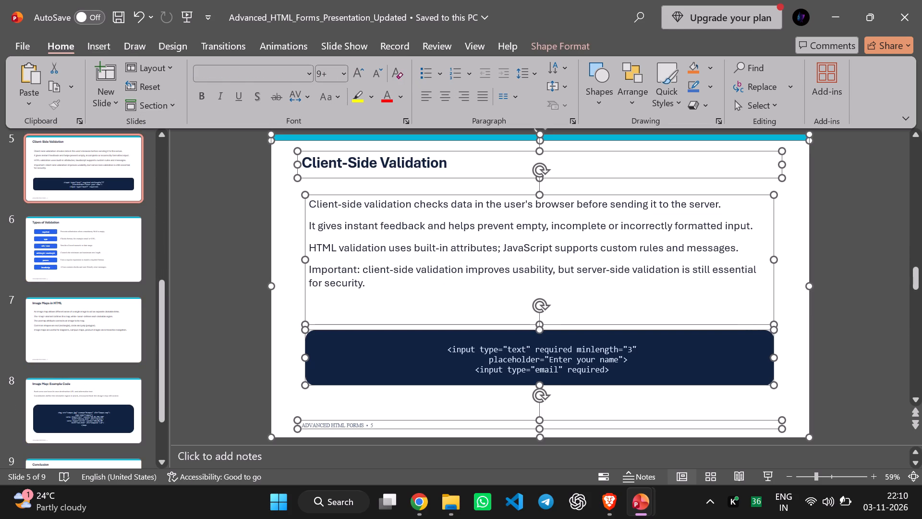
left_click(310, 75)
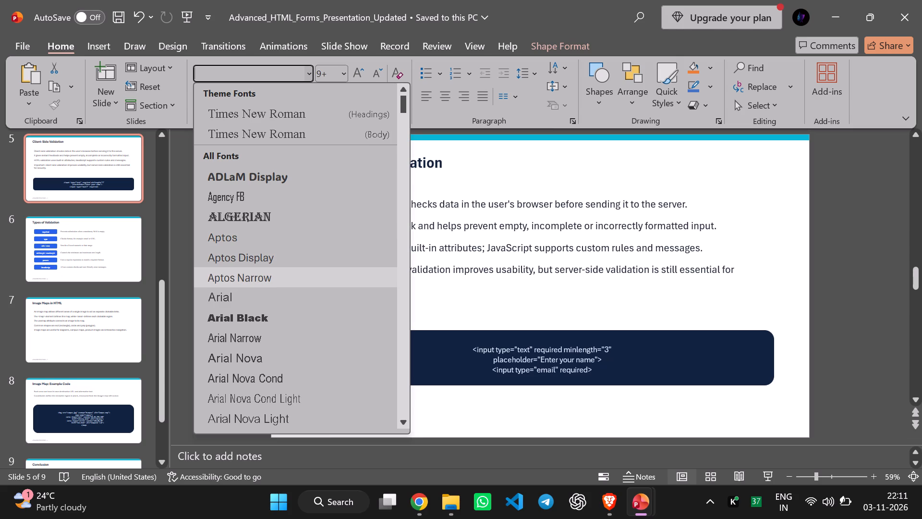
scroll(243, 366, "down", 3)
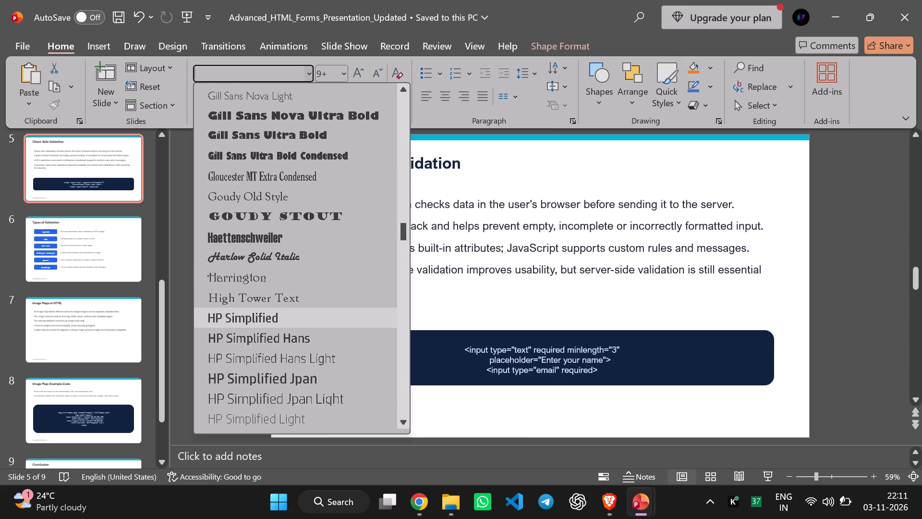
scroll(276, 271, "up", 2)
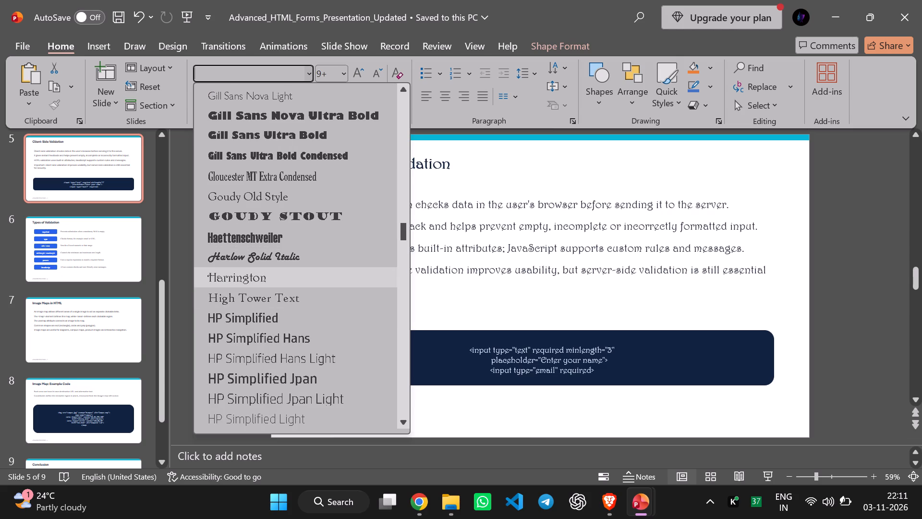
scroll(276, 271, "up", 2)
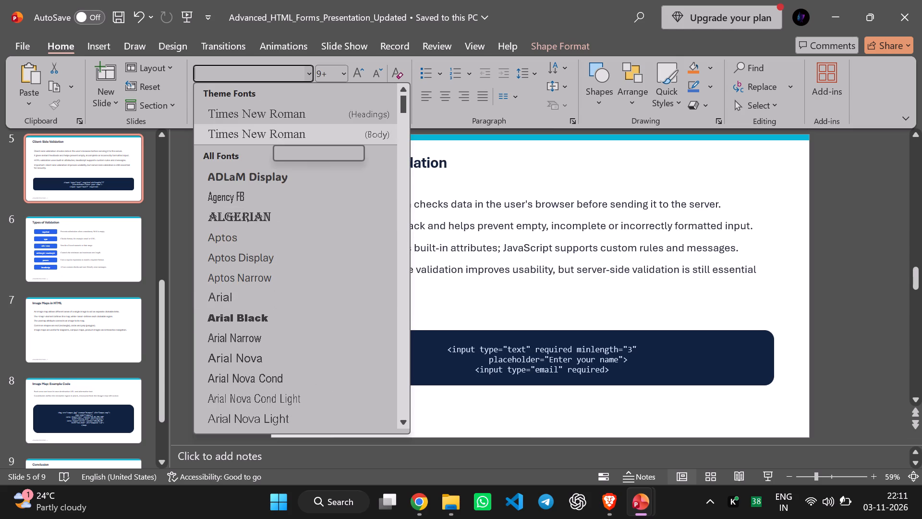
left_click(273, 130)
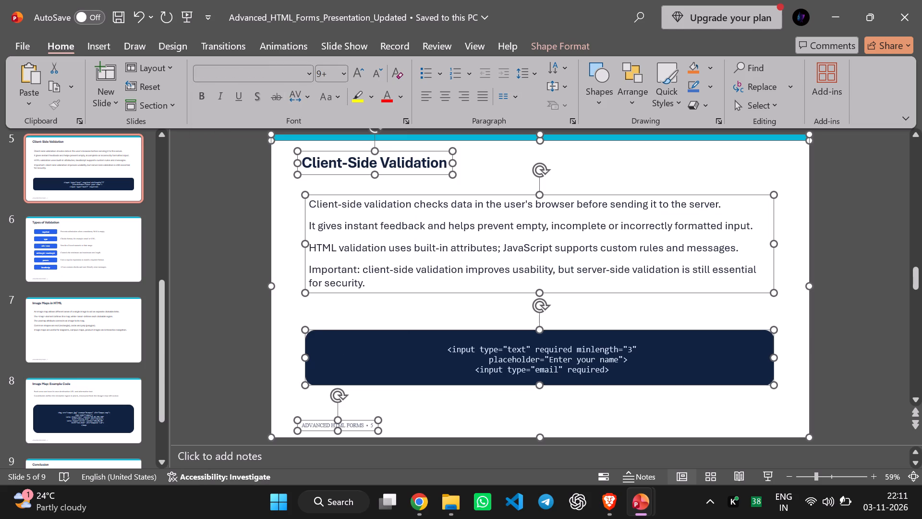
left_click(305, 71)
left_click(264, 111)
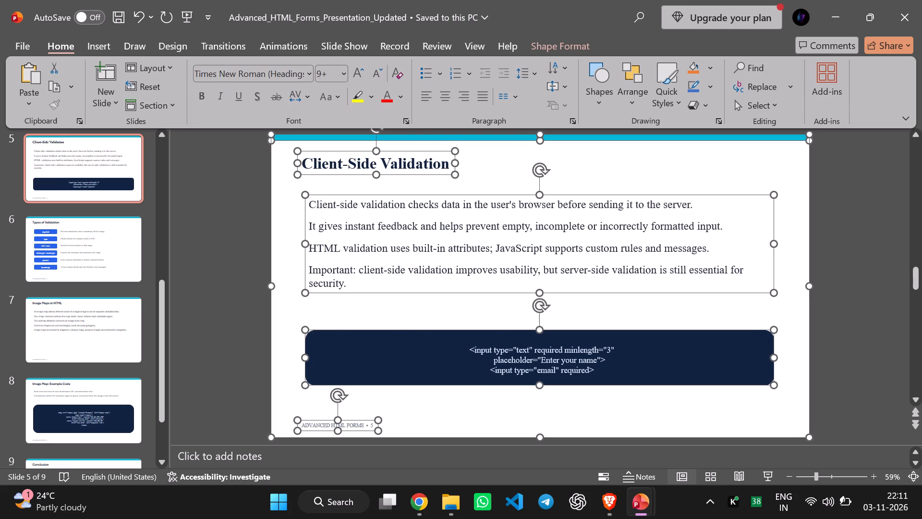
left_click(286, 259)
Go to the blank title slide and bring up the options for inserting content.
scroll(113, 181, "up", 3)
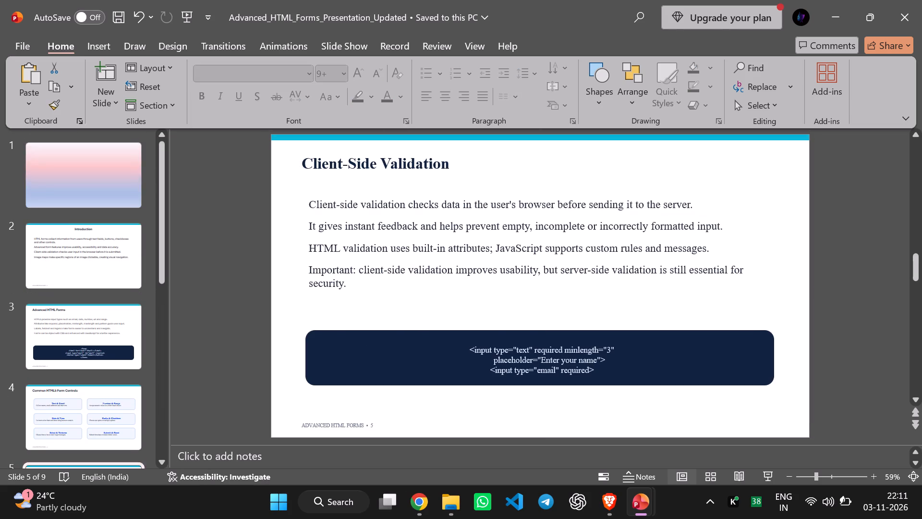
left_click(74, 180)
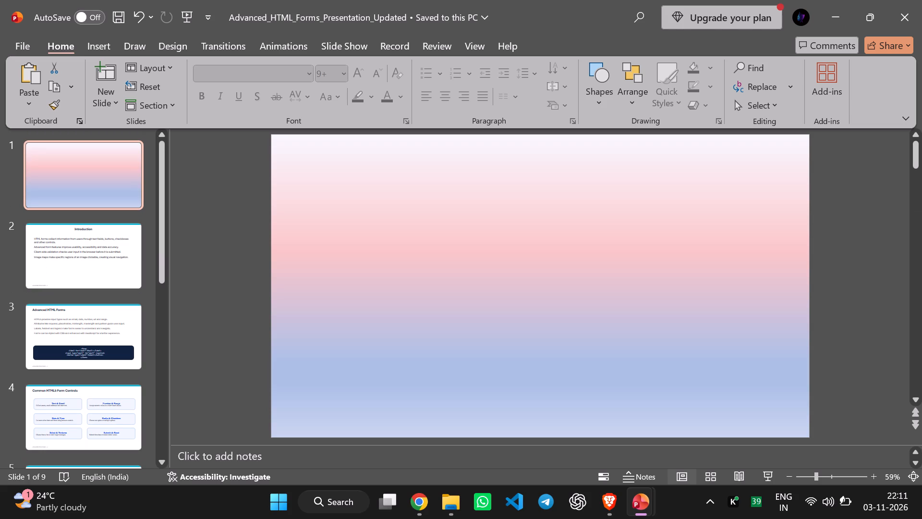
left_click(208, 43)
left_click(101, 44)
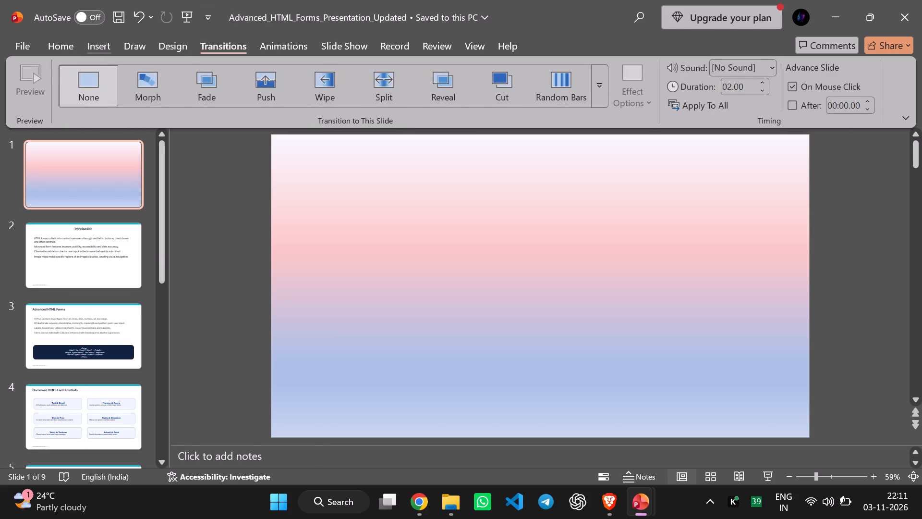
scroll(100, 224, "up", 1)
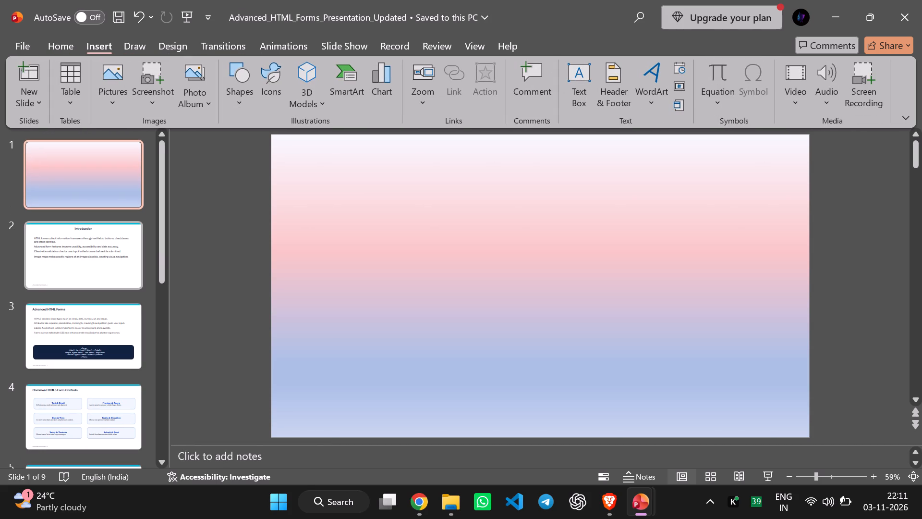
Switch to File Explorer and open the DOCUMENTS folder on New Volume (D:).
left_click(455, 502)
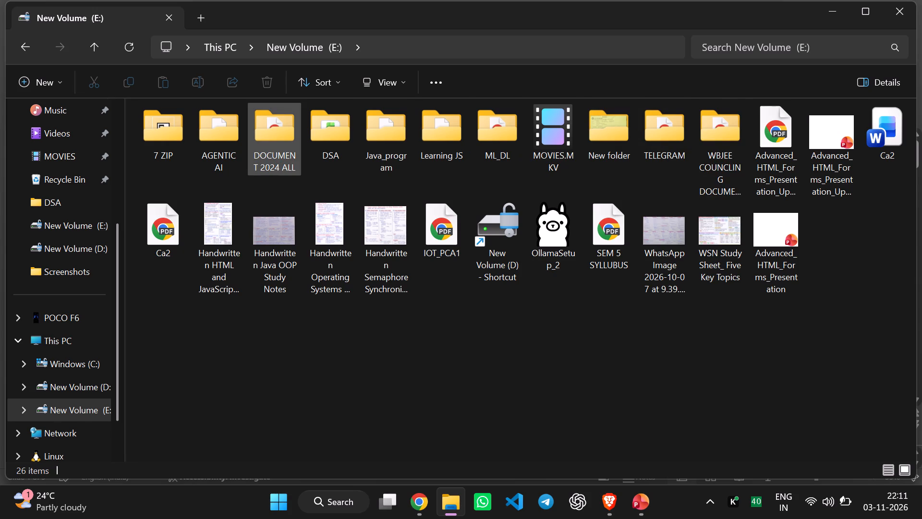
left_click(91, 389)
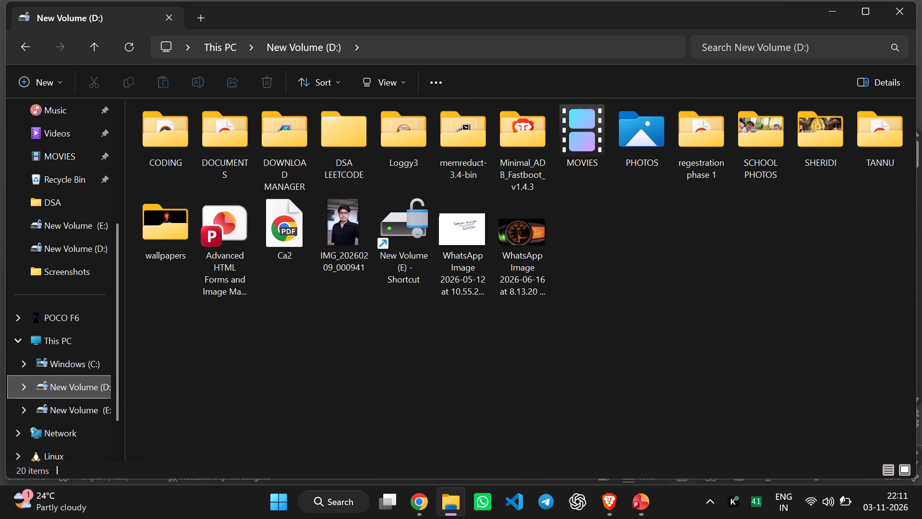
double_click(236, 145)
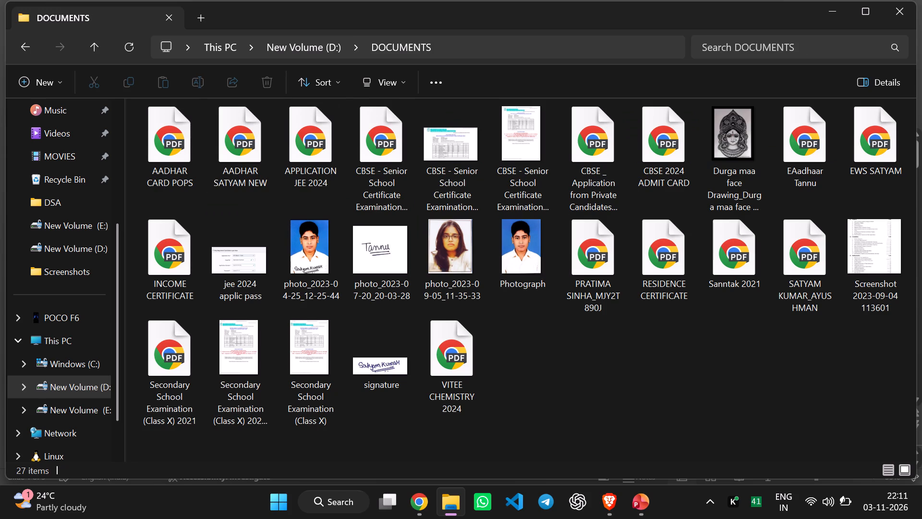
Leave the DOCUMENTS folder, go to New Volume (E:) and open its TELEGRAM folder.
left_click(23, 50)
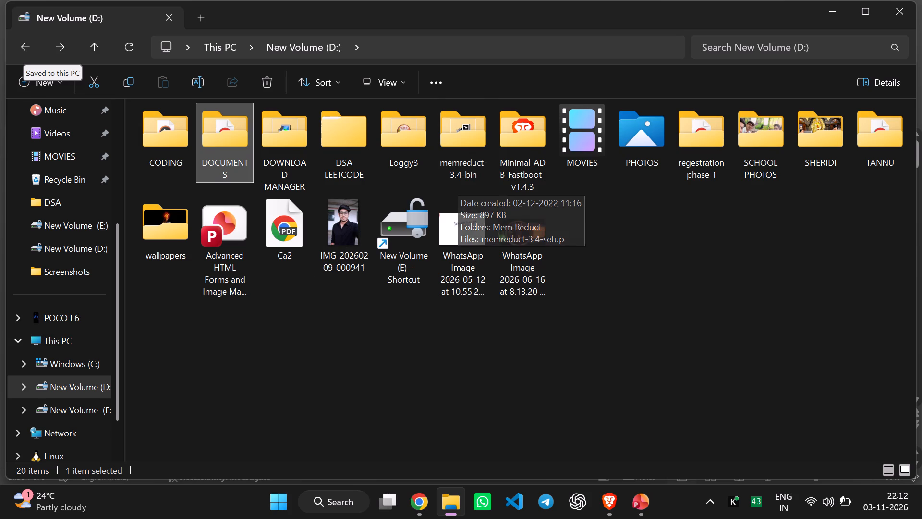
left_click(73, 406)
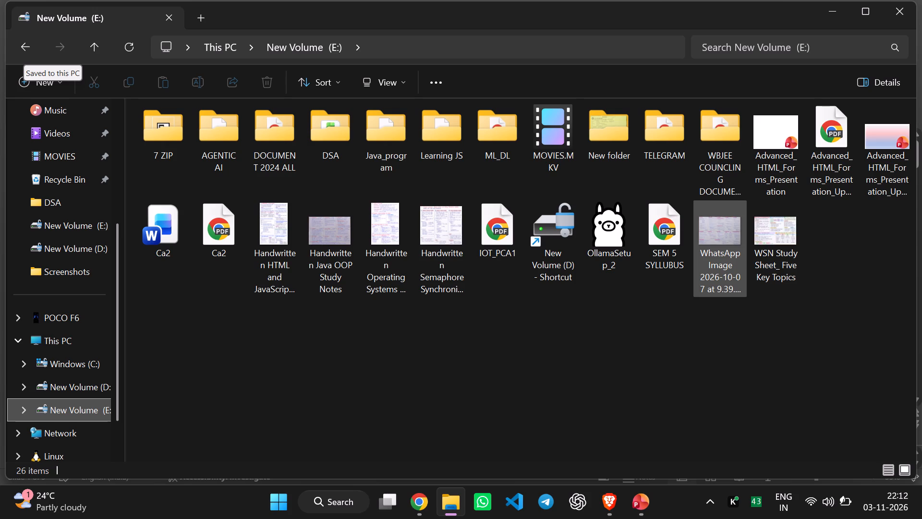
double_click(672, 141)
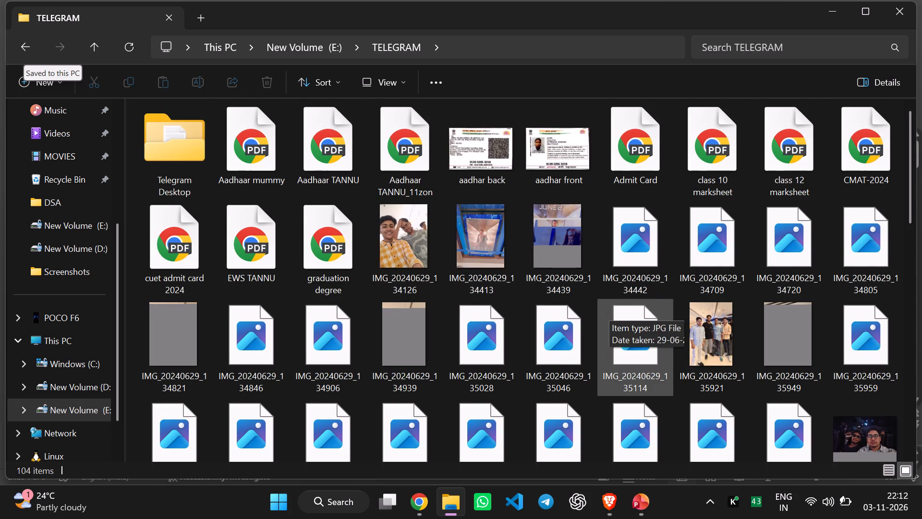
Look through the images and documents in the TELEGRAM folder, down to the end and back to the beginning.
scroll(629, 333, "down", 5)
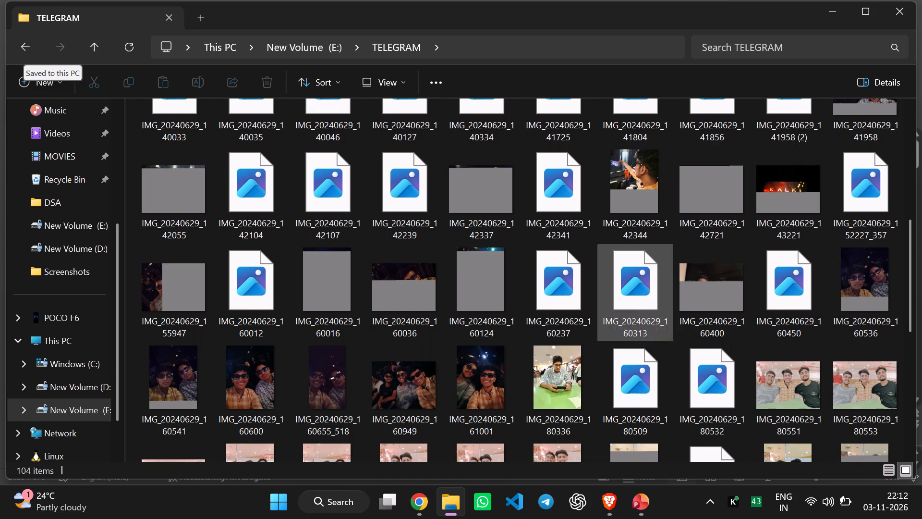
scroll(629, 333, "down", 6)
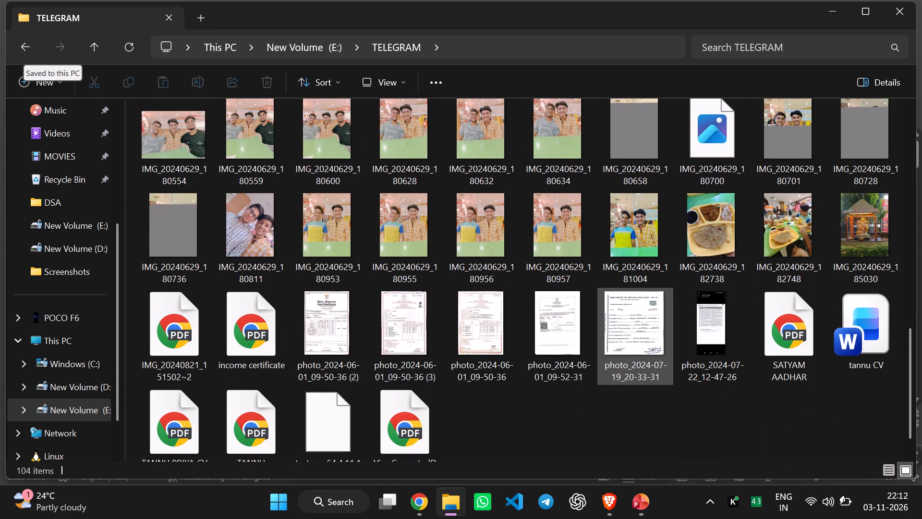
scroll(629, 333, "right", 1)
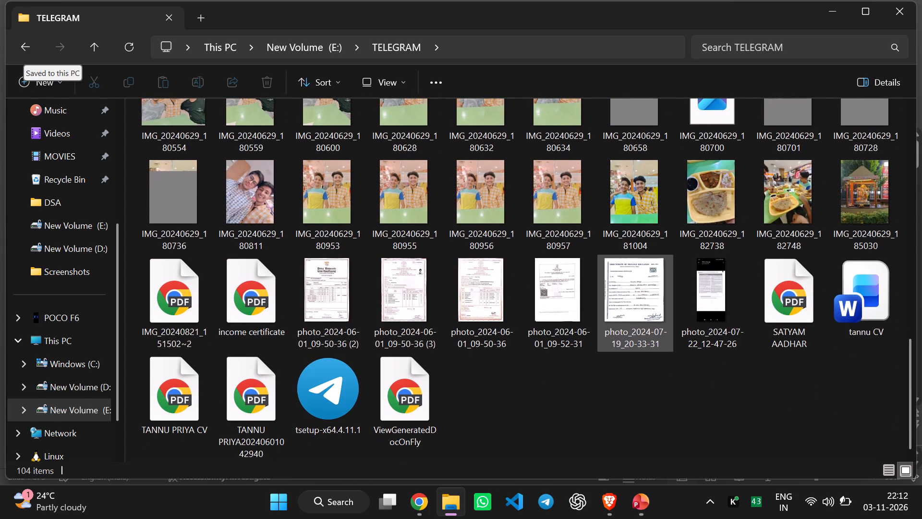
scroll(540, 392, "up", 1)
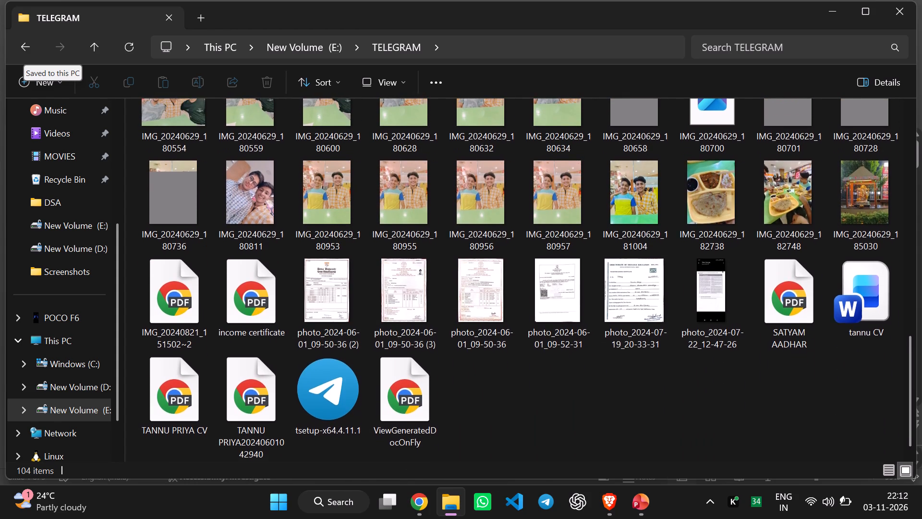
scroll(540, 392, "up", 5)
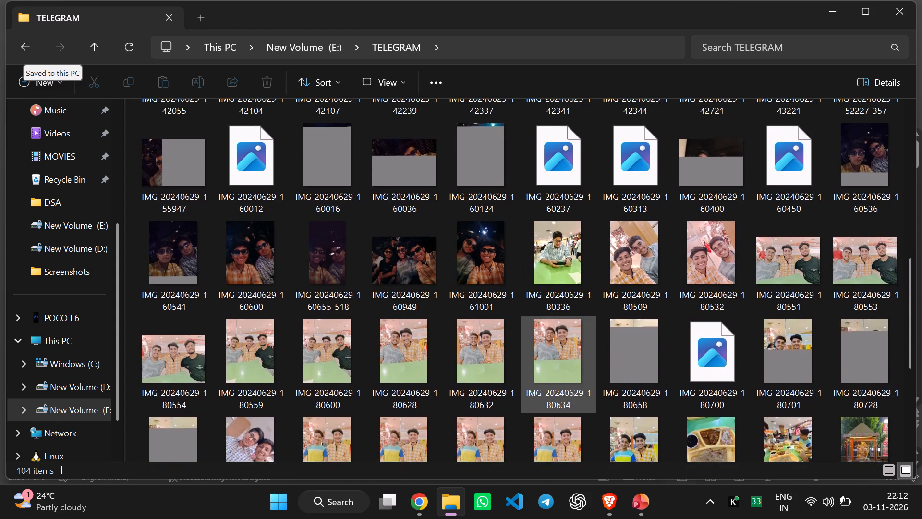
scroll(540, 392, "up", 10)
Check the contents of the Telegram Desktop subfolder and go back to the root of New Volume (E:).
double_click(192, 158)
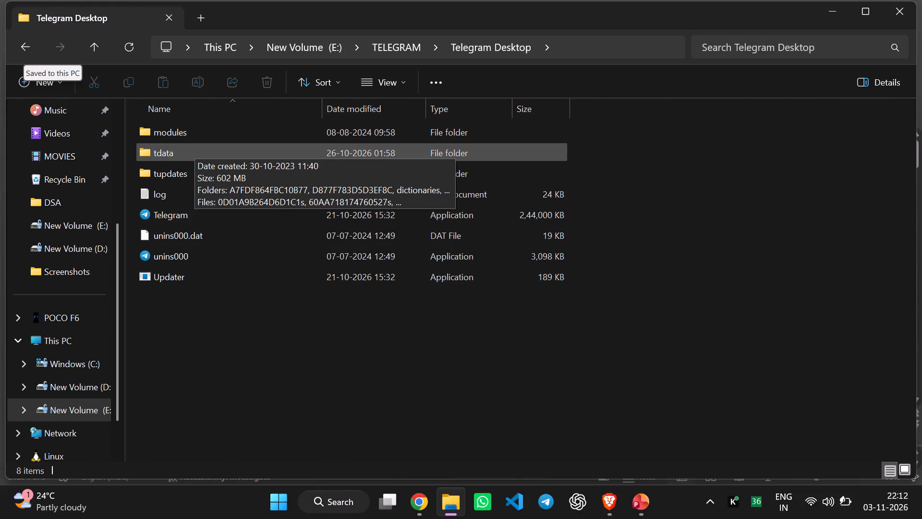
left_click(17, 43)
left_click(17, 43)
Close File Explorer and return to the blank title slide of the Advanced_HTML_Forms_Presentation_Updated presentation in PowerPoint.
left_click(900, 11)
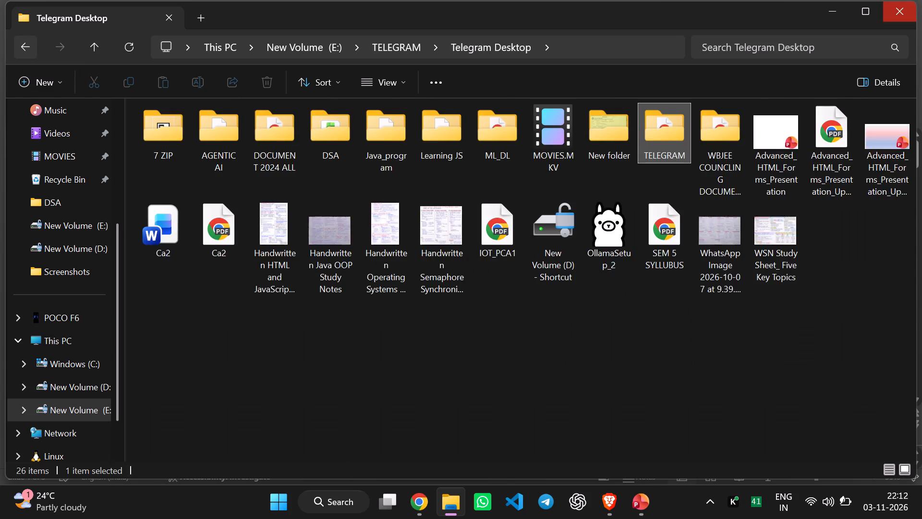
left_click(619, 219)
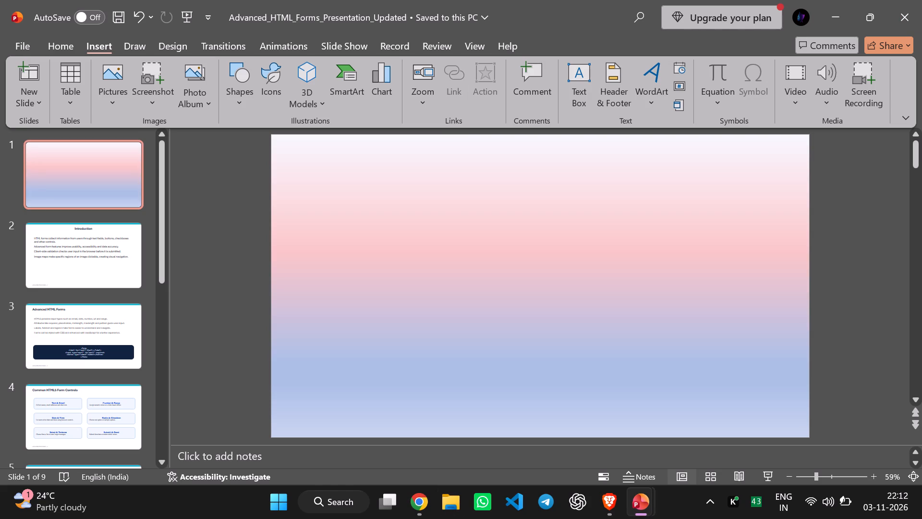
left_click(419, 148)
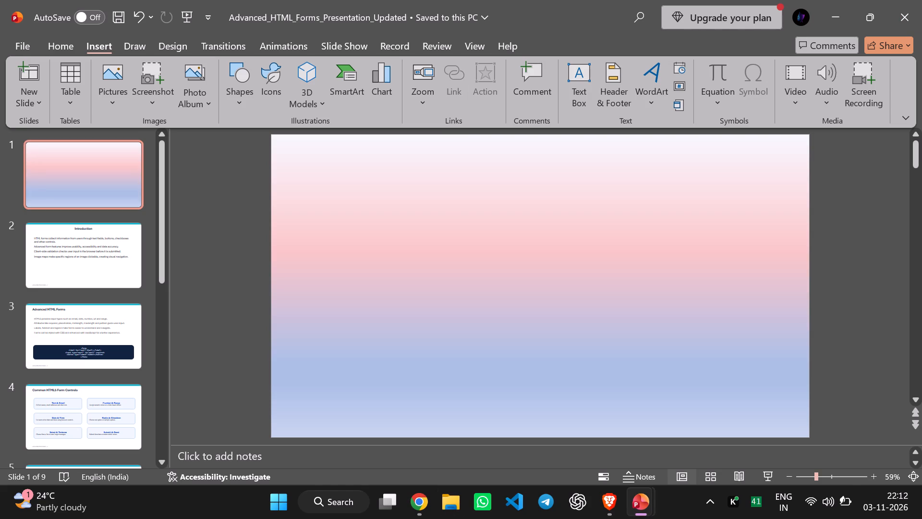
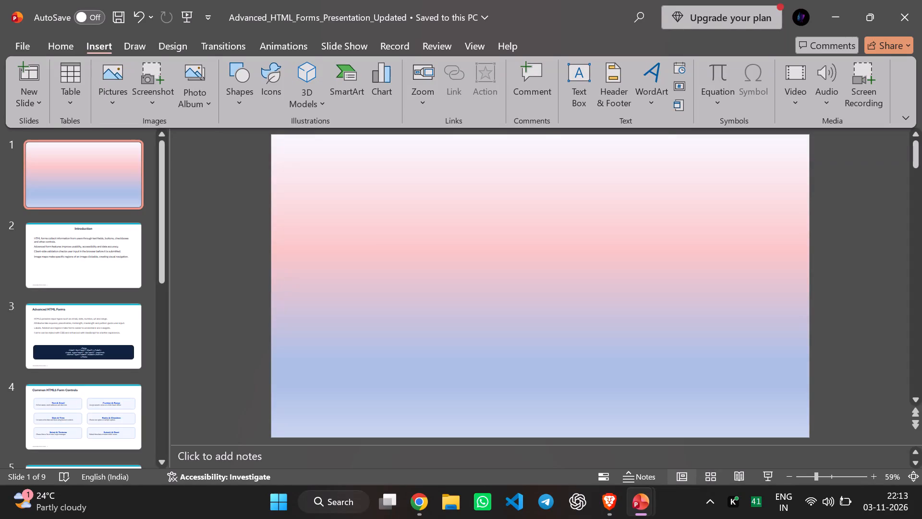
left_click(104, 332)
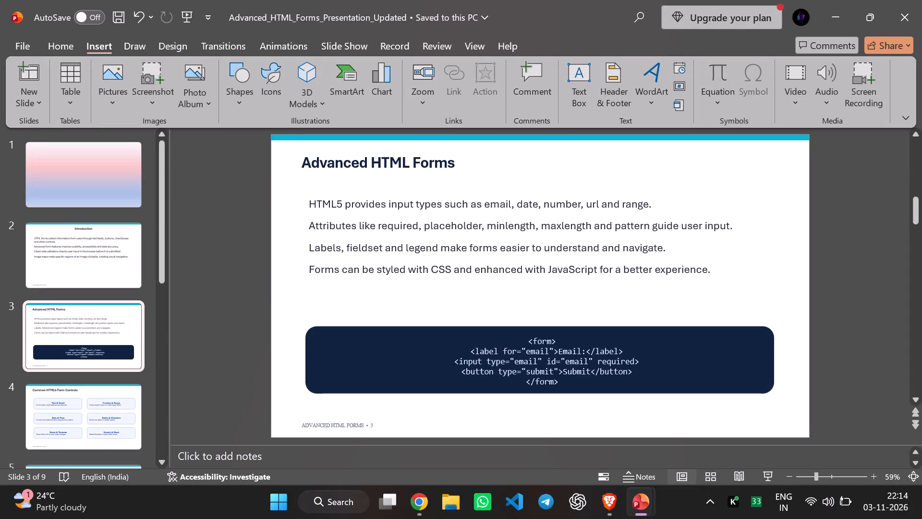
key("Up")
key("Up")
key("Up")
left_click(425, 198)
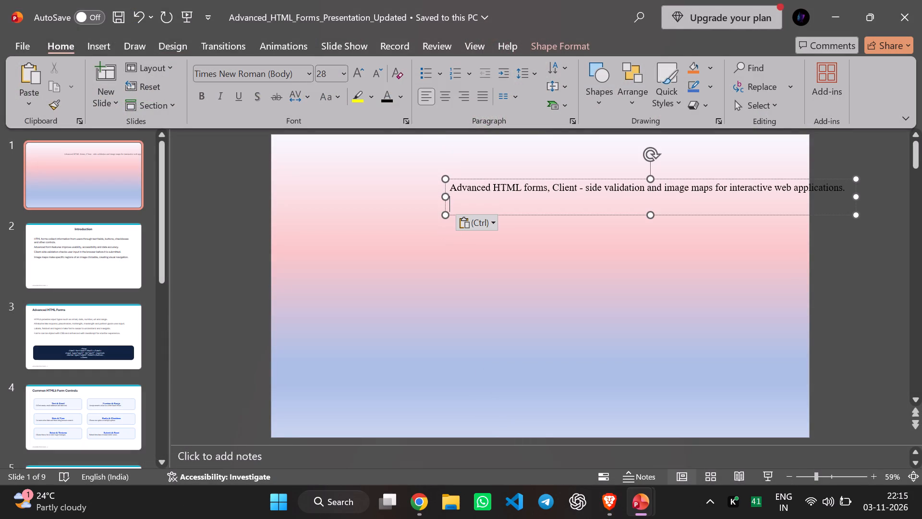
Move the title text box towards the middle of the slide and enlarge its text to size 32.
left_click_drag(527, 218, 419, 205)
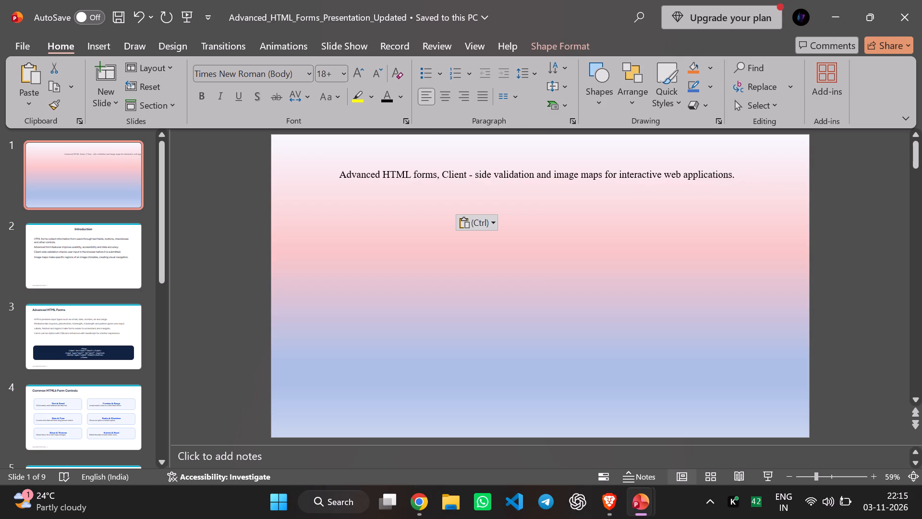
left_click_drag(419, 205, 426, 210)
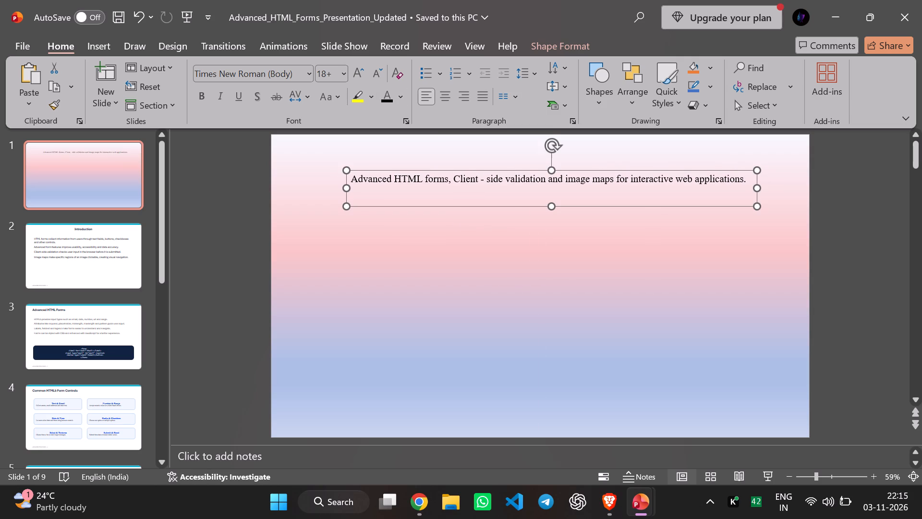
left_click(345, 74)
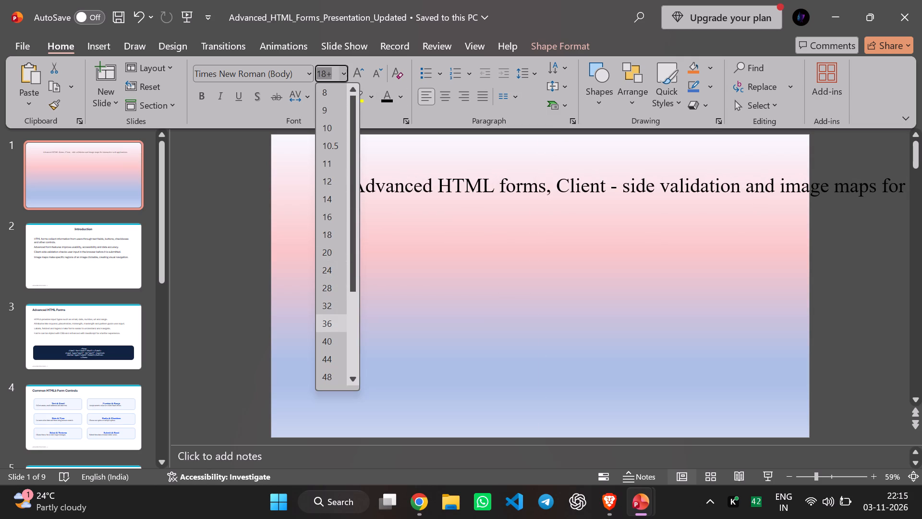
left_click(325, 304)
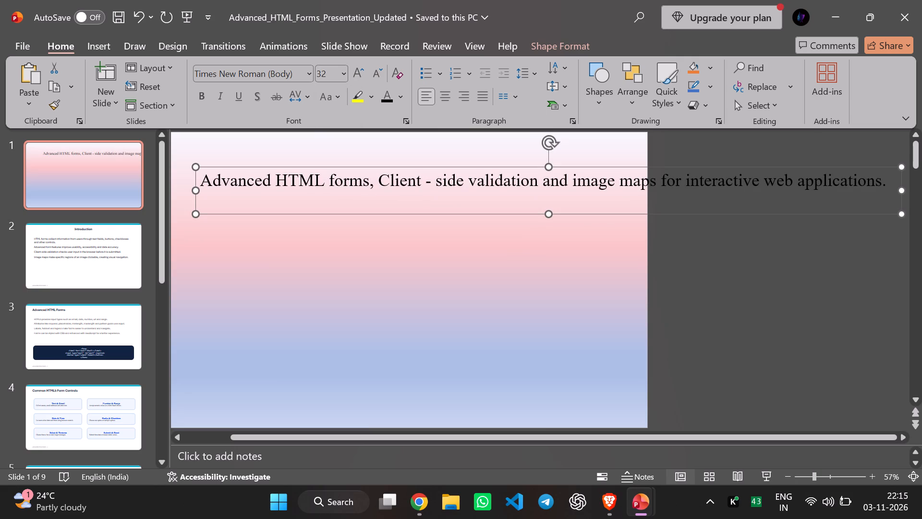
left_click(451, 101)
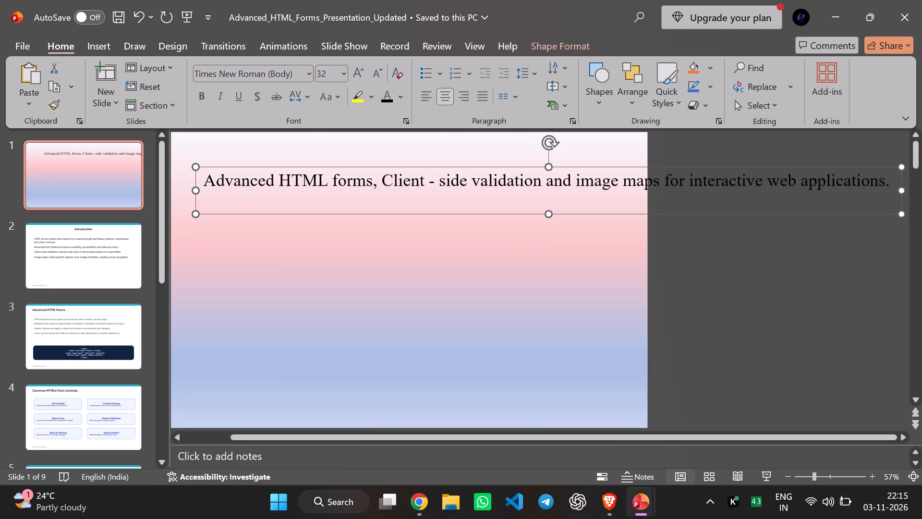
left_click(428, 100)
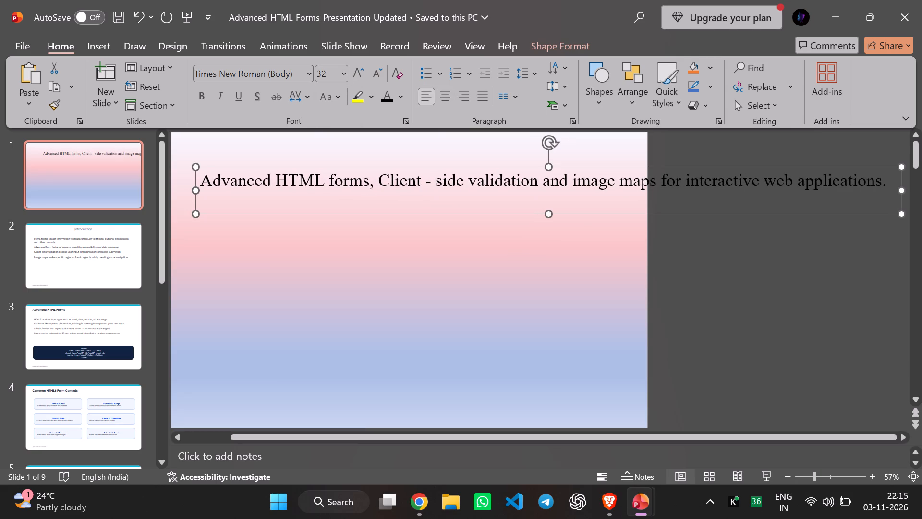
Break the title into two centred lines before "interactive" and place its text box across the top of the slide.
left_click(679, 180)
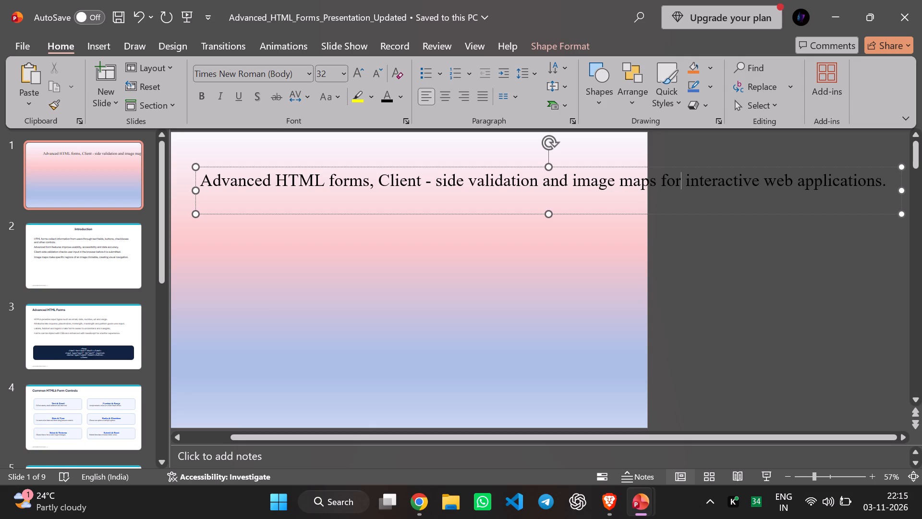
key("shift+Return")
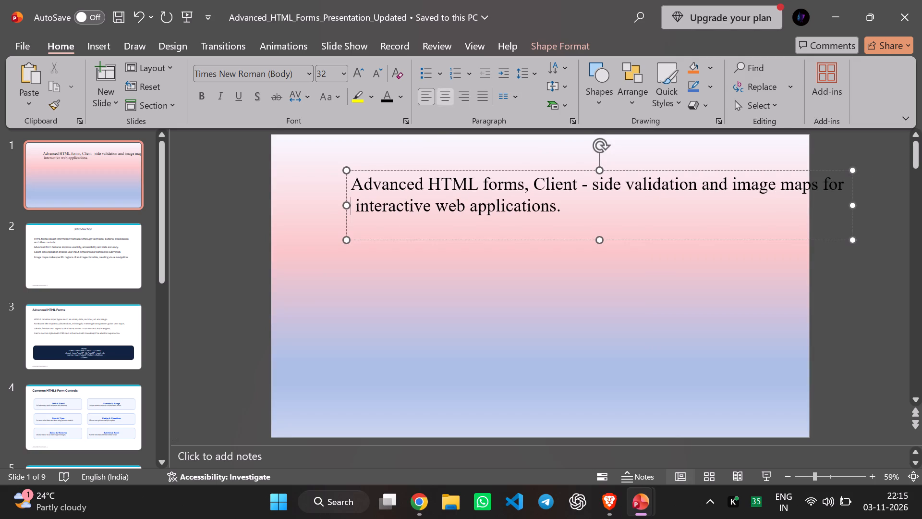
left_click(449, 101)
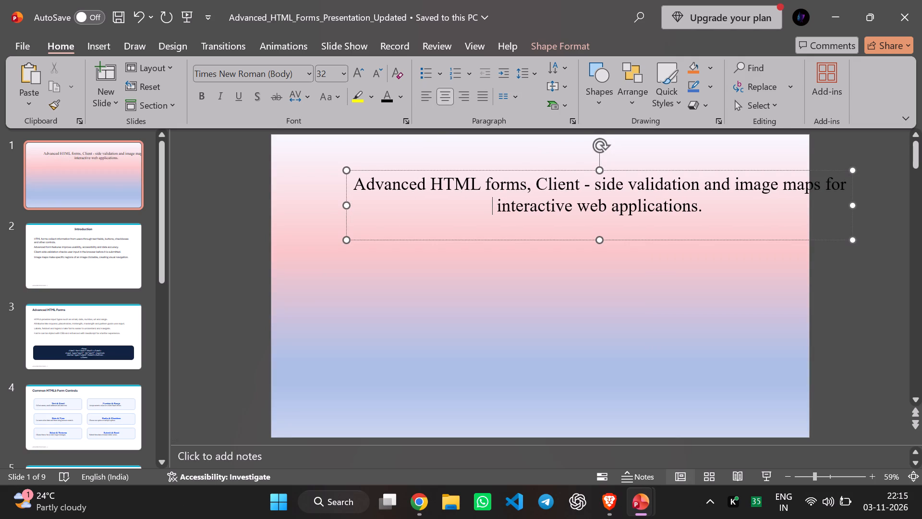
left_click_drag(564, 243, 508, 226)
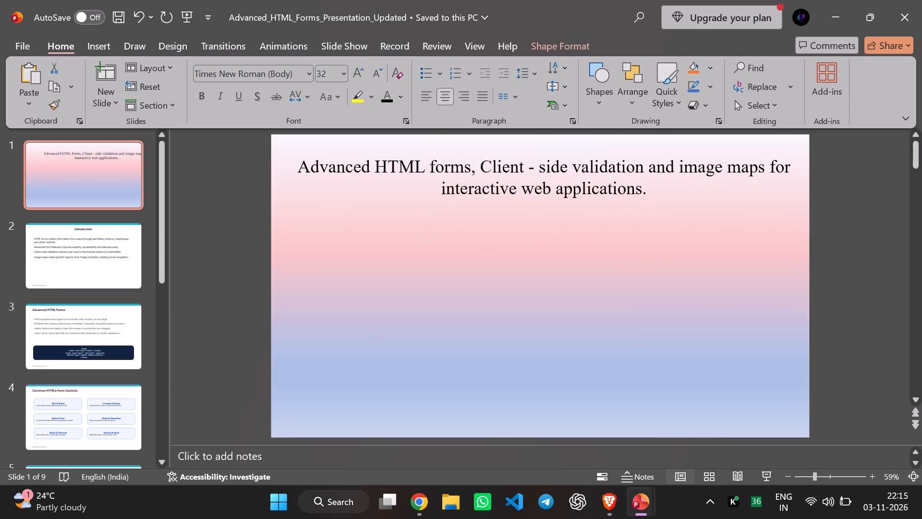
left_click_drag(508, 226, 509, 229)
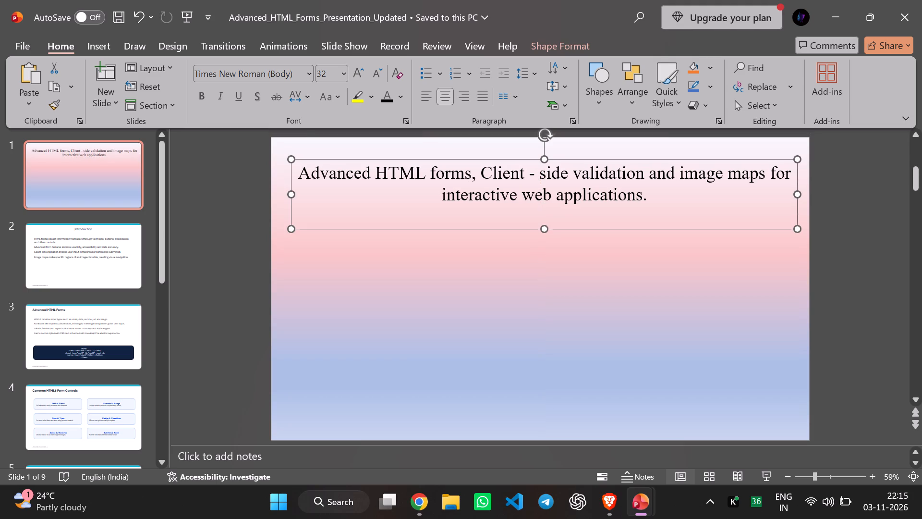
left_click(522, 272)
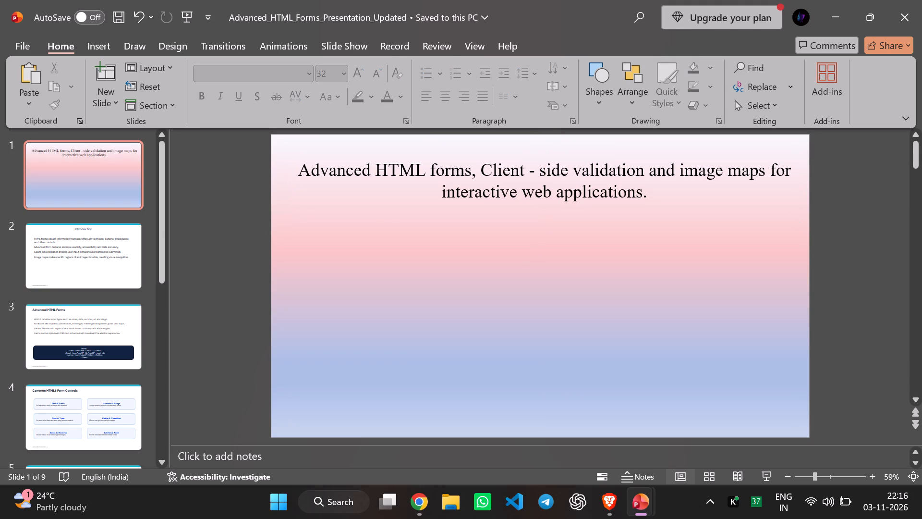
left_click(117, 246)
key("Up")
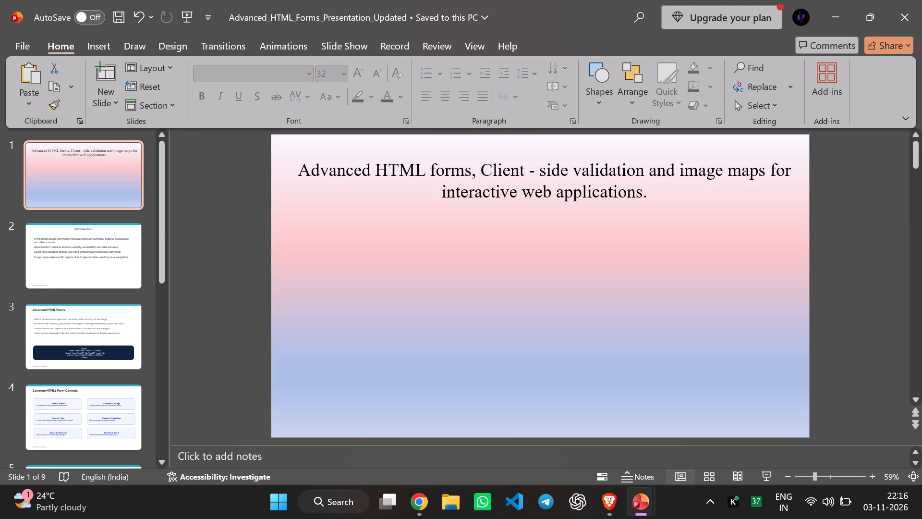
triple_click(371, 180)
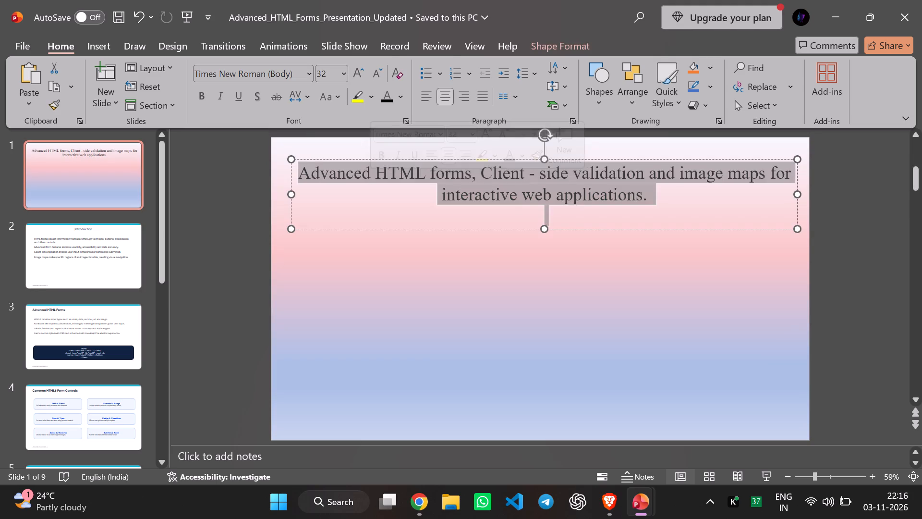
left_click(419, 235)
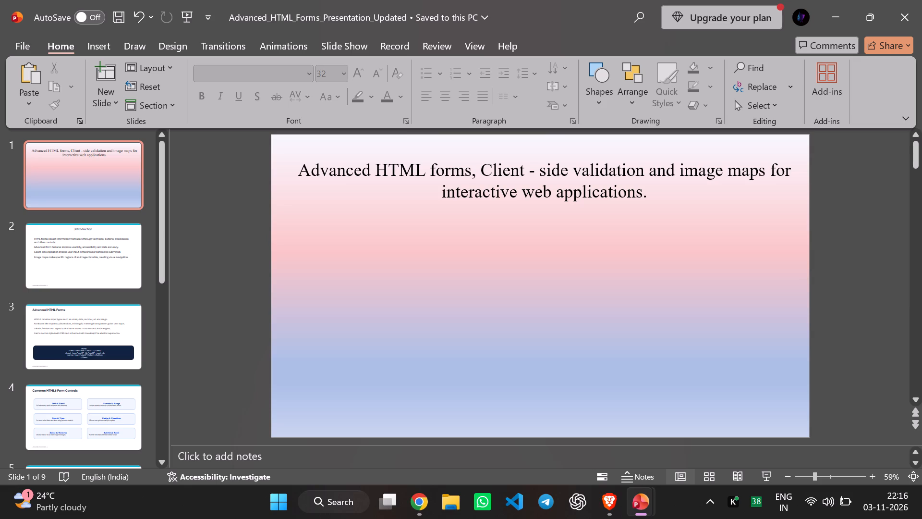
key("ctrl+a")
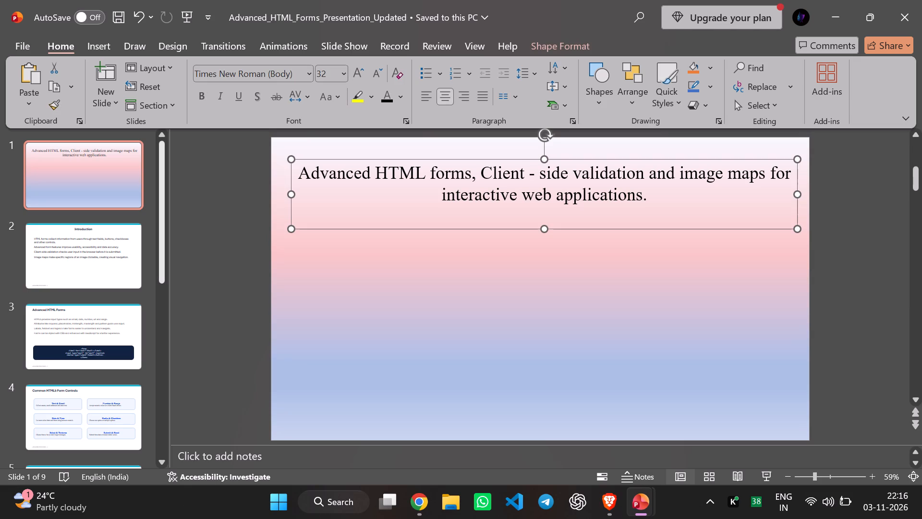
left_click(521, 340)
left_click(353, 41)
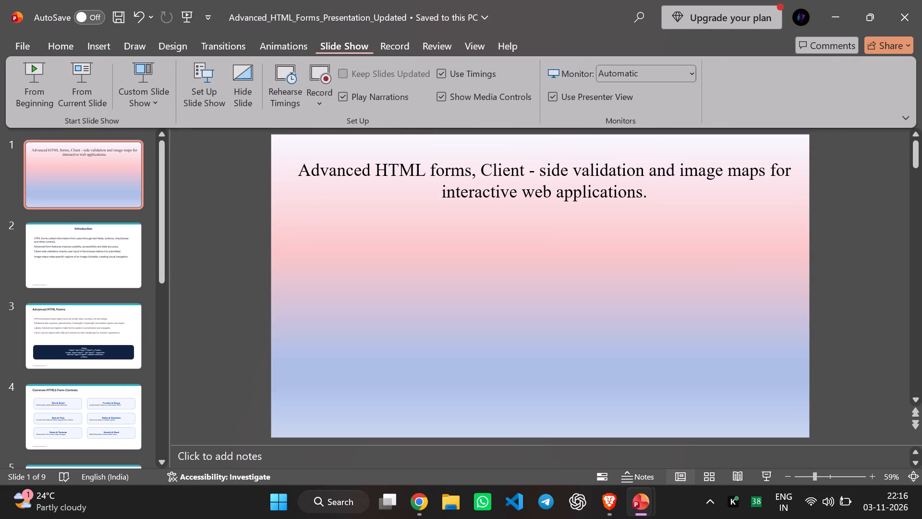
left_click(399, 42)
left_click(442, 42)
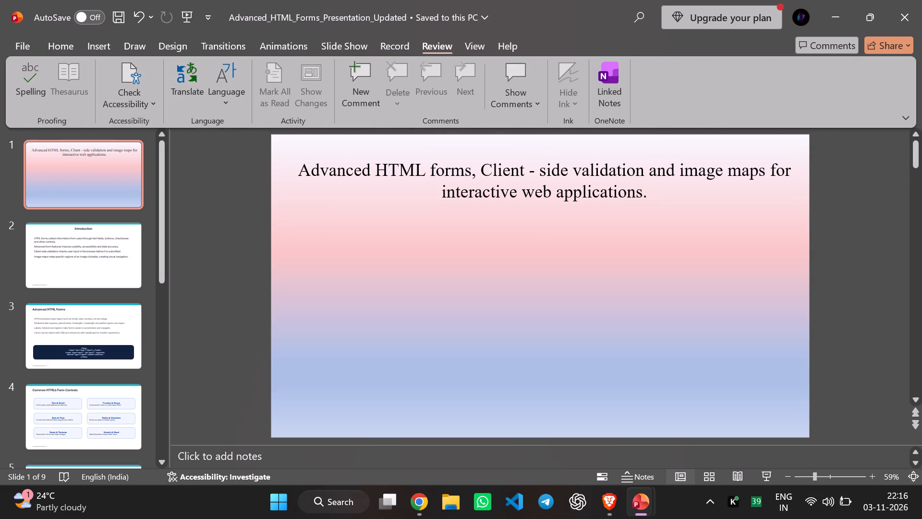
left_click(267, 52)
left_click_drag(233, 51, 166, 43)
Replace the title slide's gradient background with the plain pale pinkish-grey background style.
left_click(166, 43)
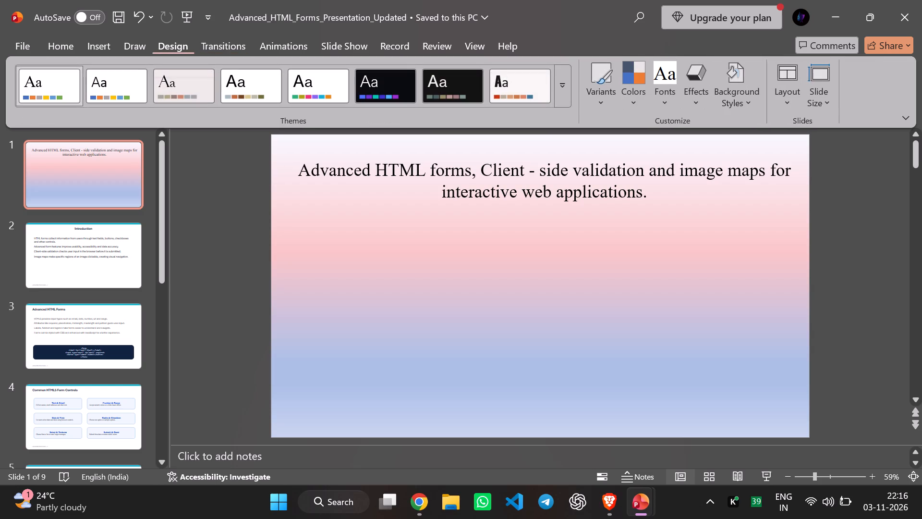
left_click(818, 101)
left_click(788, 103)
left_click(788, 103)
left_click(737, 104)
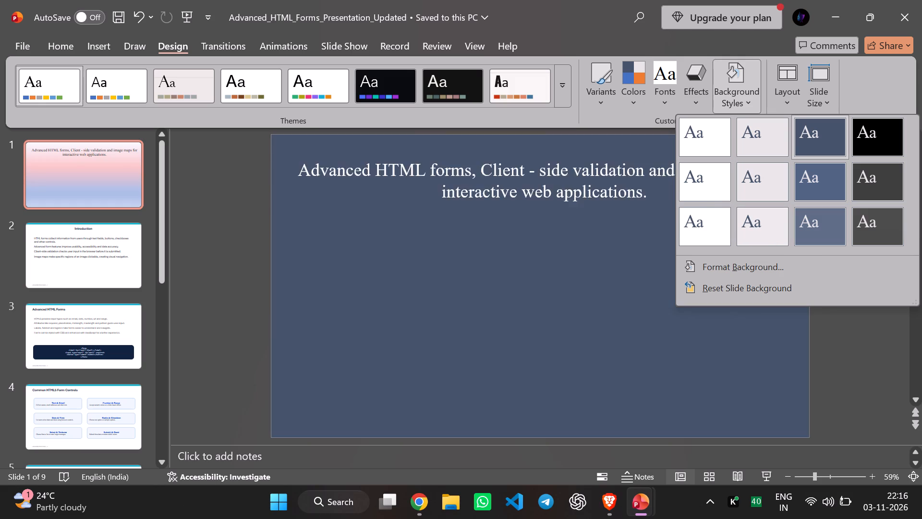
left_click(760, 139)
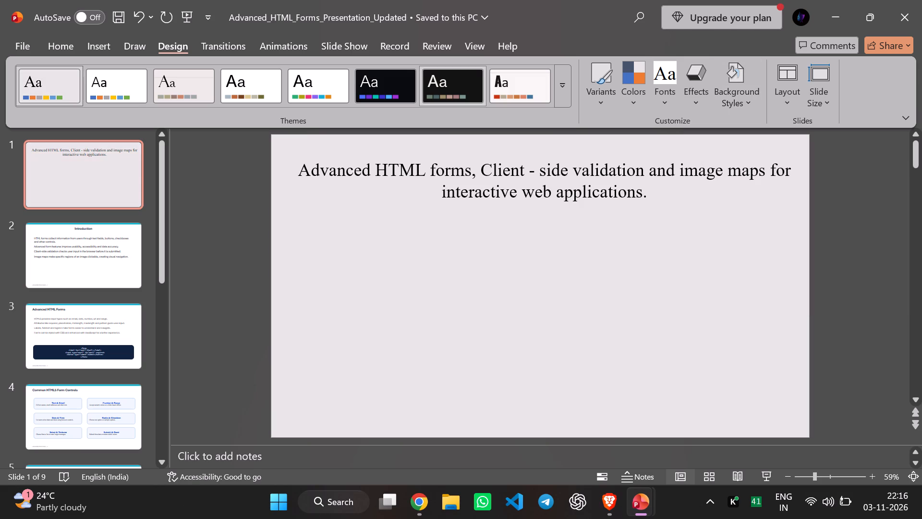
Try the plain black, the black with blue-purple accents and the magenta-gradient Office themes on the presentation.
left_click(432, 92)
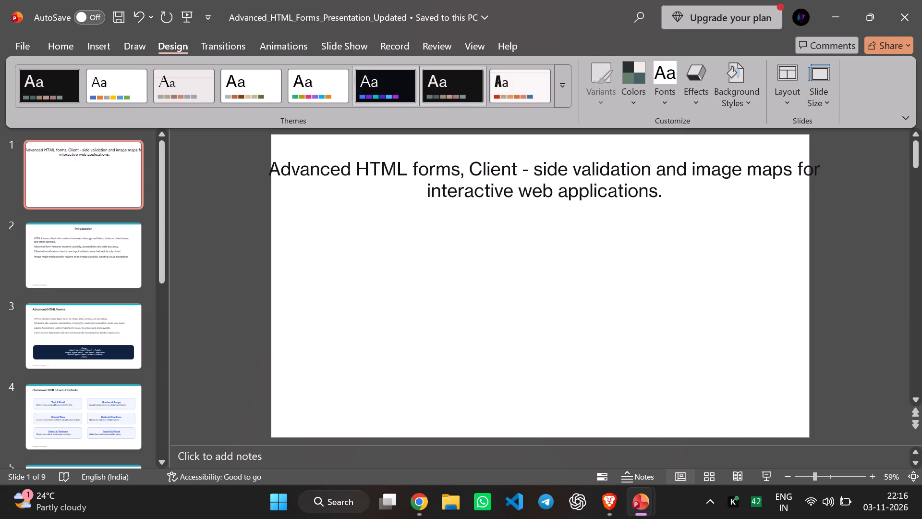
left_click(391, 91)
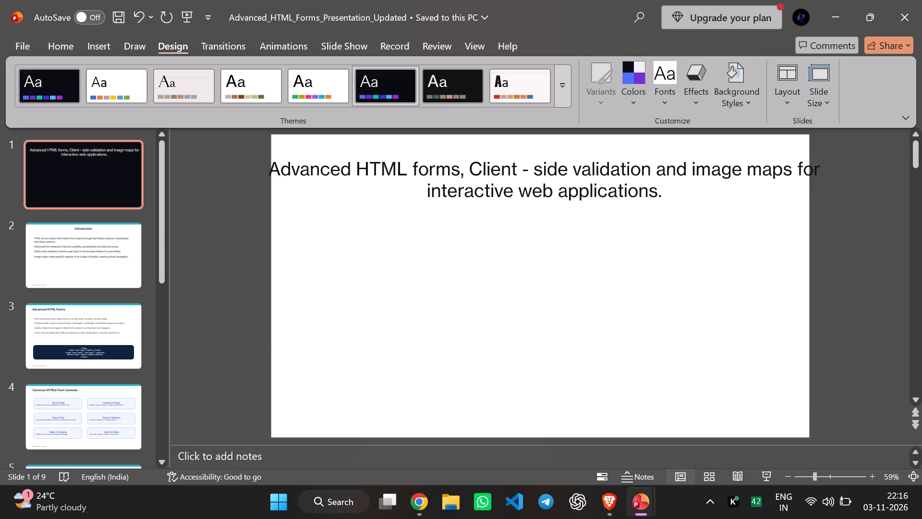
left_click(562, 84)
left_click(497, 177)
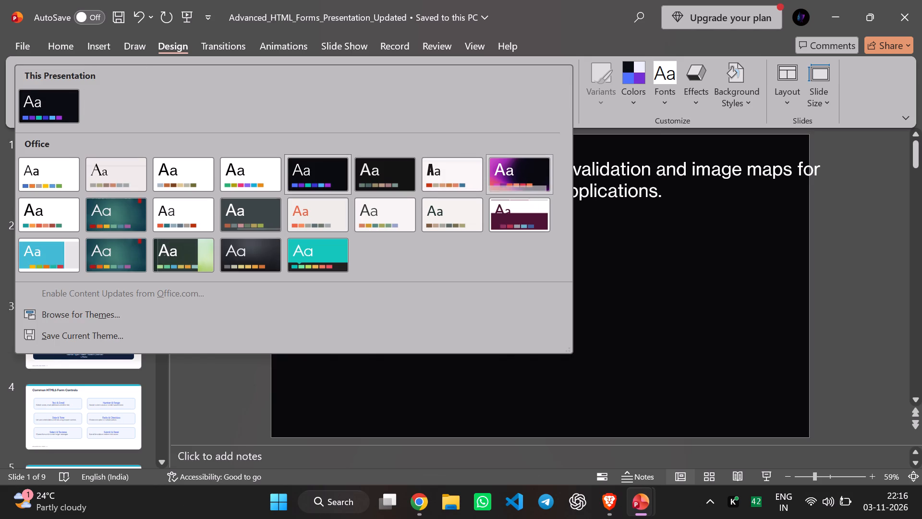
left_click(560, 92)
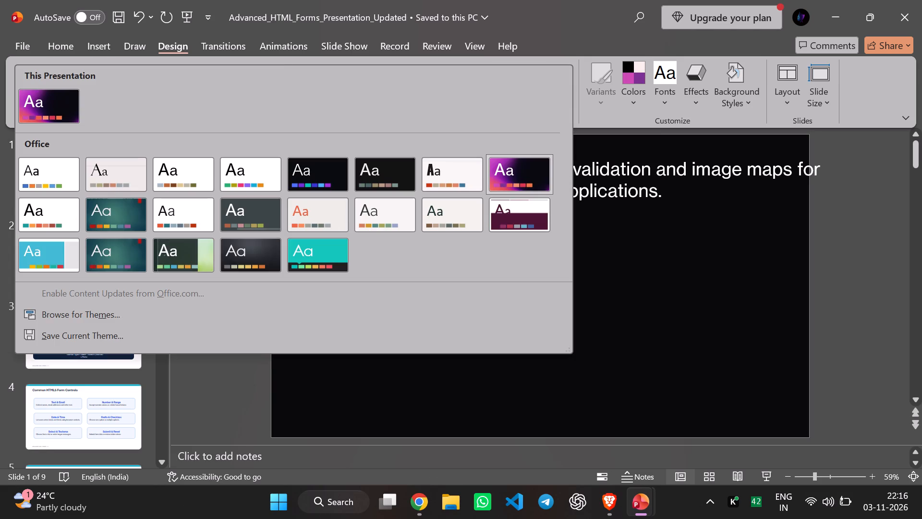
Apply the teal-green theme with the red ribbon and check it on the slides following the title.
left_click(122, 247)
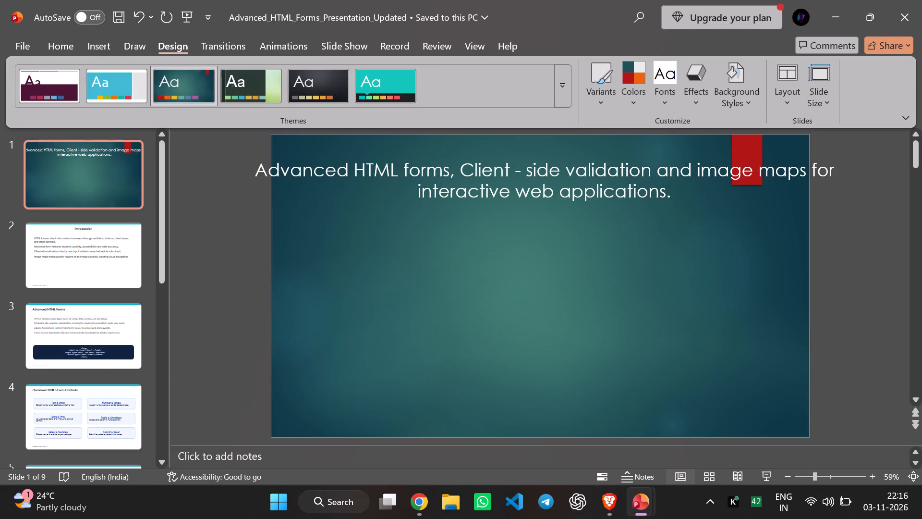
left_click(74, 275)
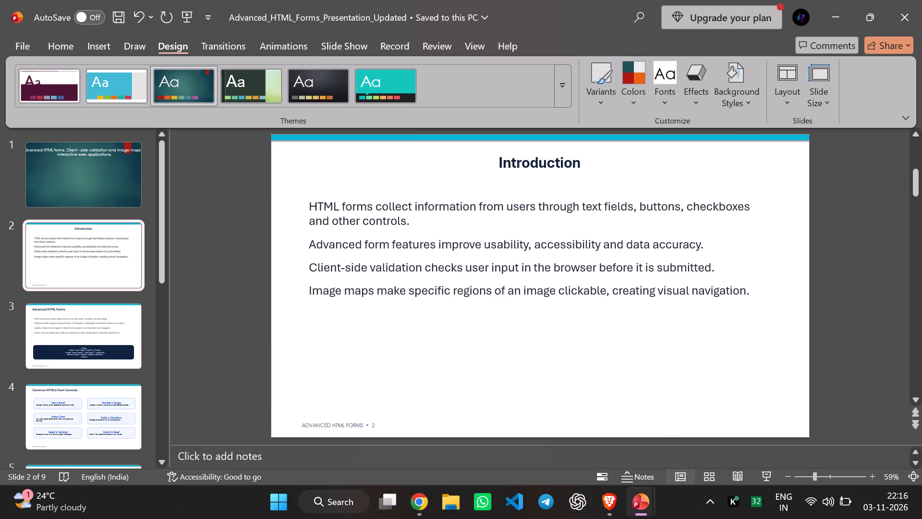
key("Down")
key("Down")
key("Up")
key("Up")
key("Up")
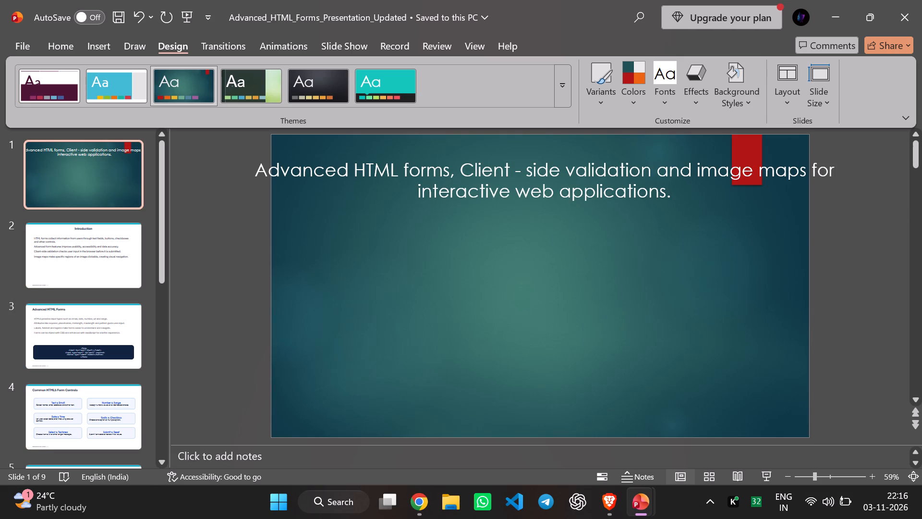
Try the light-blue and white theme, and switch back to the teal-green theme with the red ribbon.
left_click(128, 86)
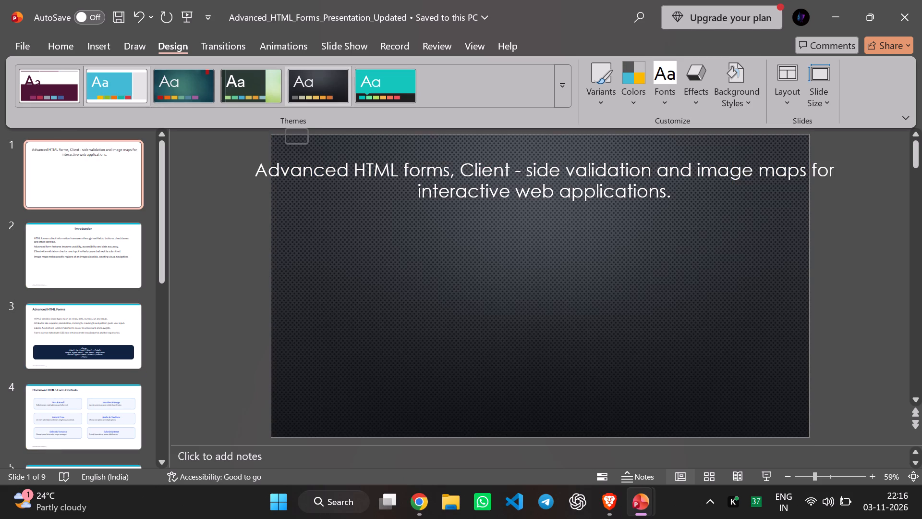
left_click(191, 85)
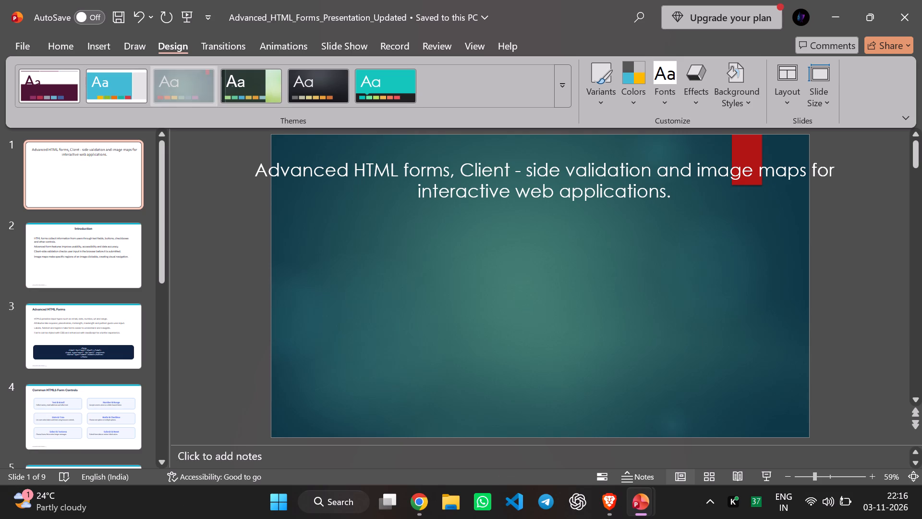
Set the title slide's heading text to the Times New Roman font.
triple_click(582, 195)
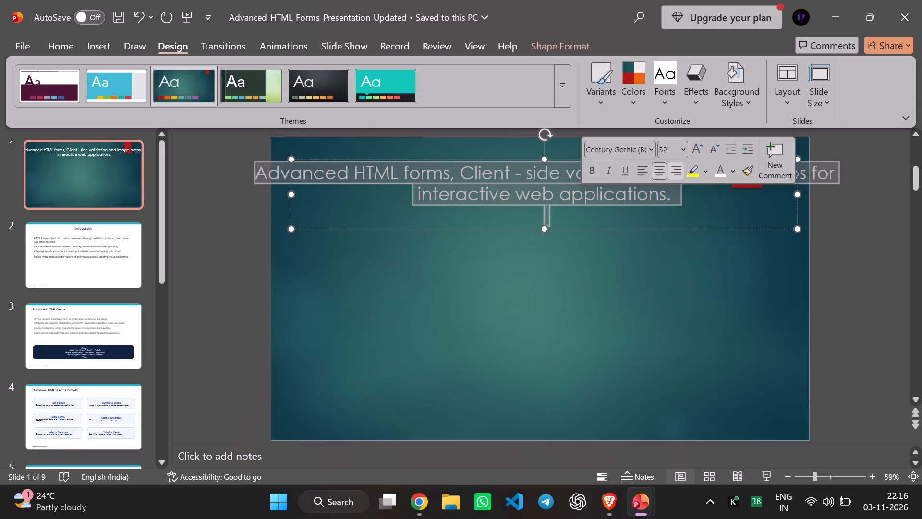
left_click(653, 148)
scroll(648, 192, "up", 5)
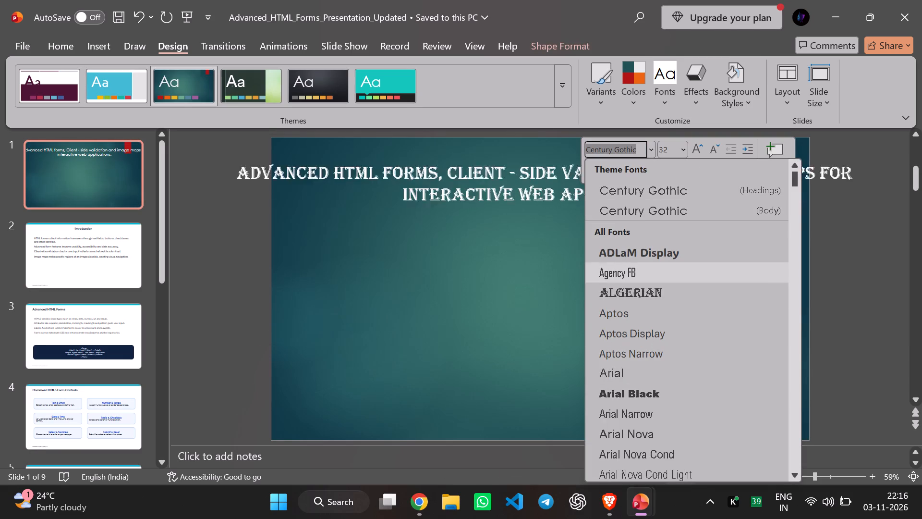
scroll(635, 336, "down", 1)
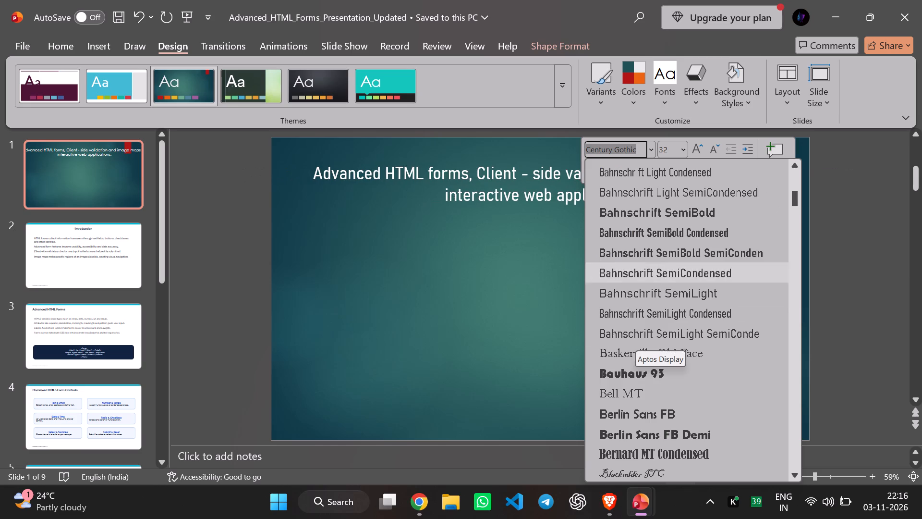
scroll(679, 282, "up", 6)
key("BackSpace")
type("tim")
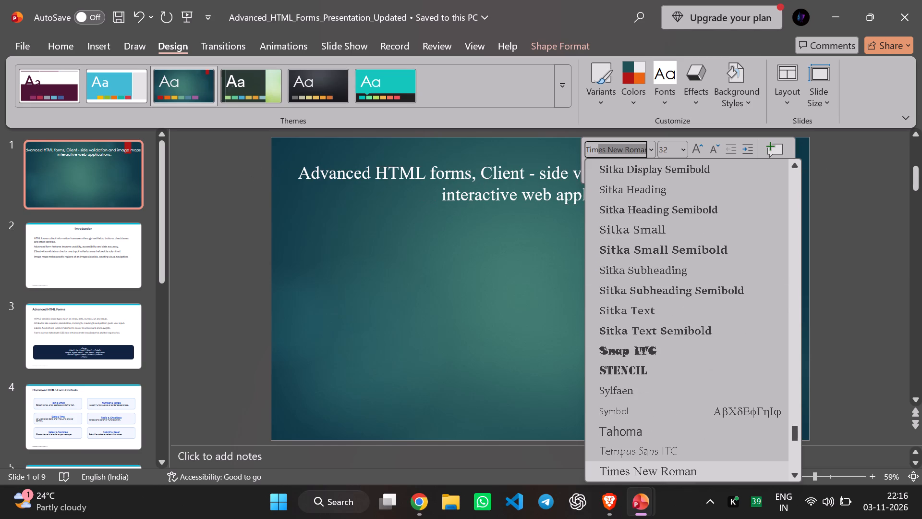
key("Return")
left_click(642, 242)
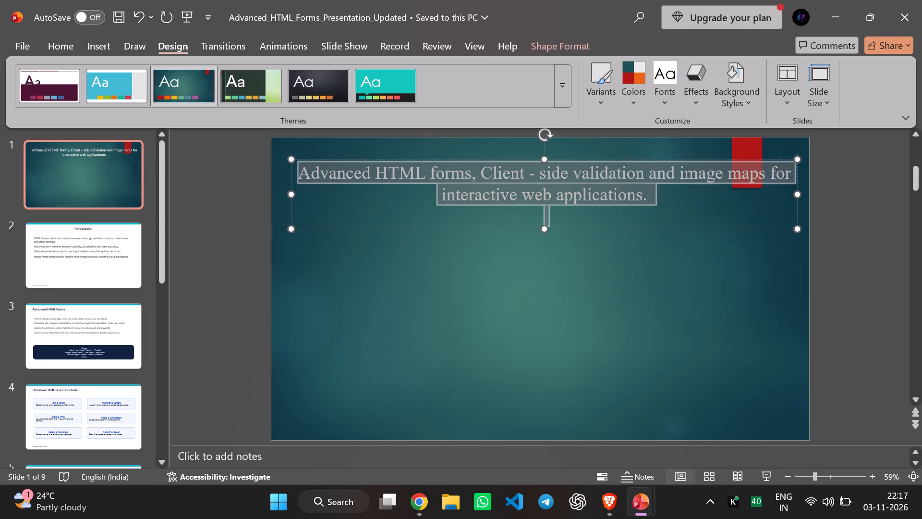
left_click(702, 246)
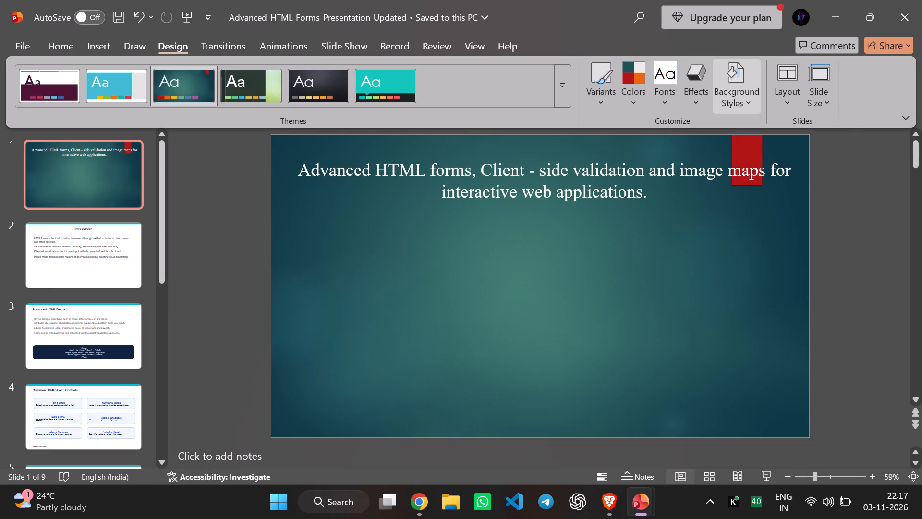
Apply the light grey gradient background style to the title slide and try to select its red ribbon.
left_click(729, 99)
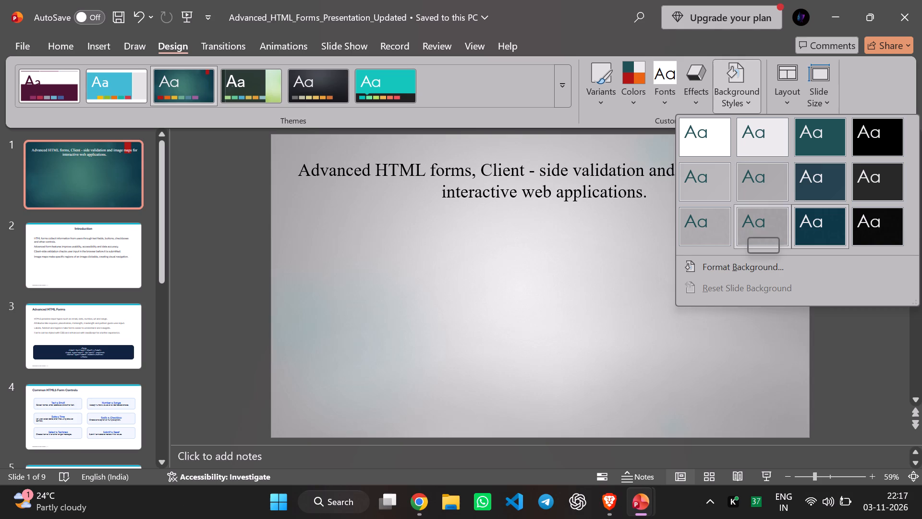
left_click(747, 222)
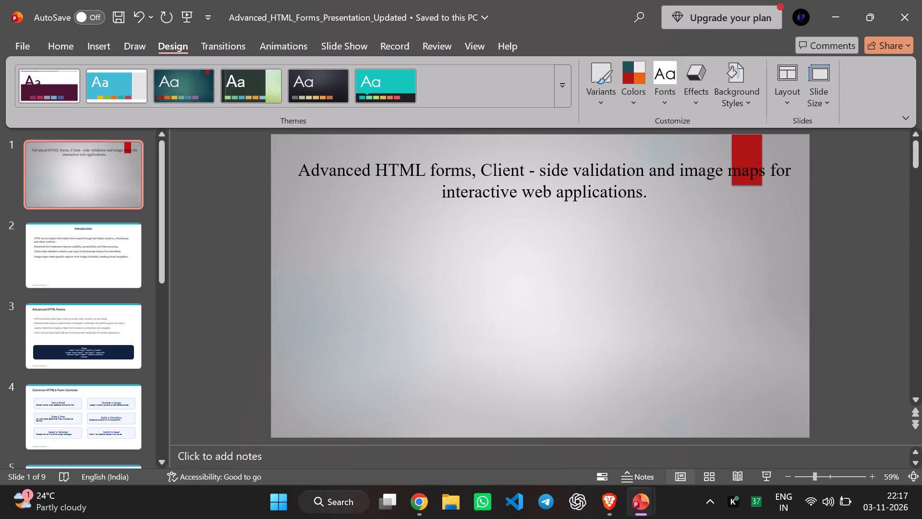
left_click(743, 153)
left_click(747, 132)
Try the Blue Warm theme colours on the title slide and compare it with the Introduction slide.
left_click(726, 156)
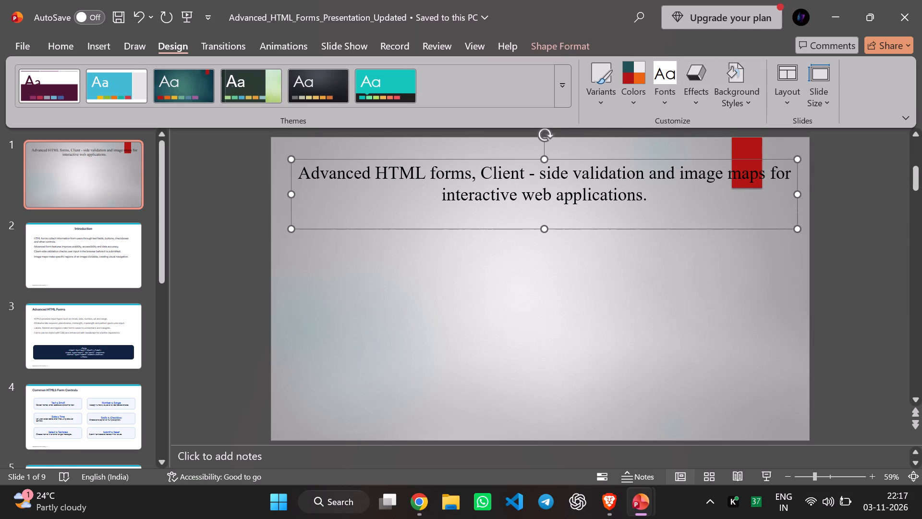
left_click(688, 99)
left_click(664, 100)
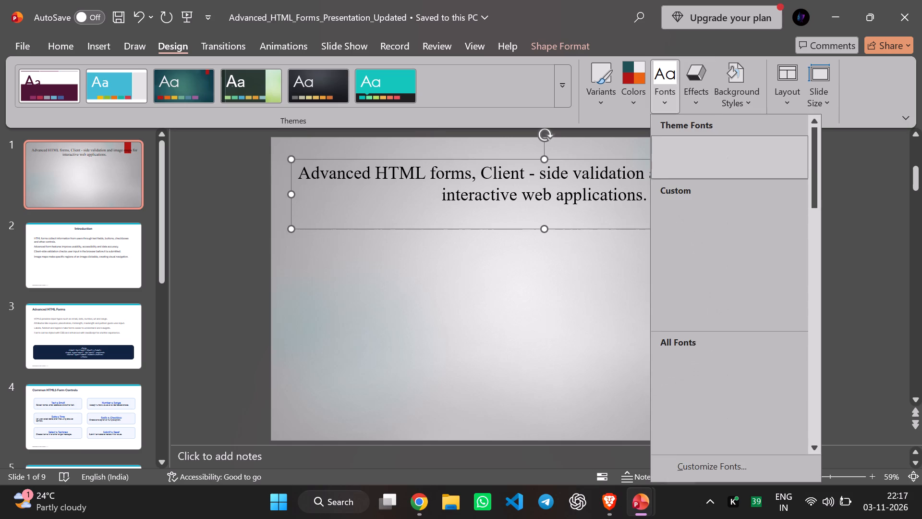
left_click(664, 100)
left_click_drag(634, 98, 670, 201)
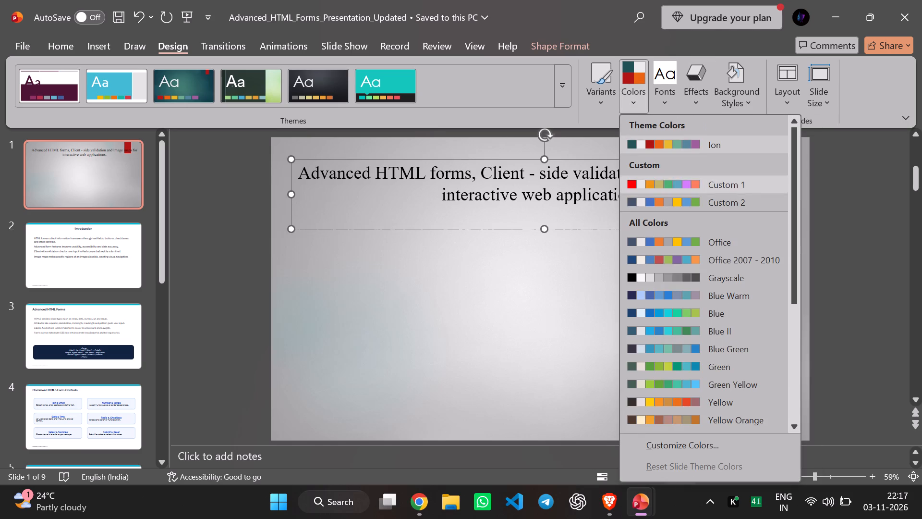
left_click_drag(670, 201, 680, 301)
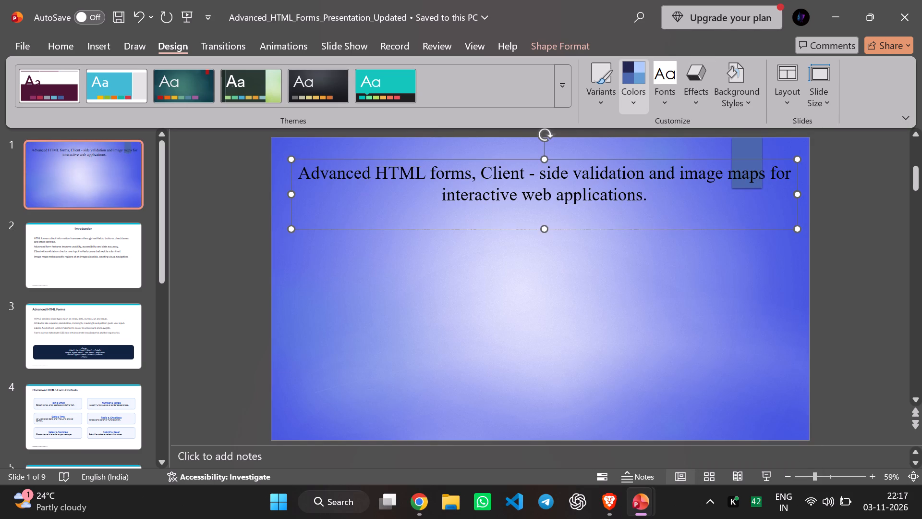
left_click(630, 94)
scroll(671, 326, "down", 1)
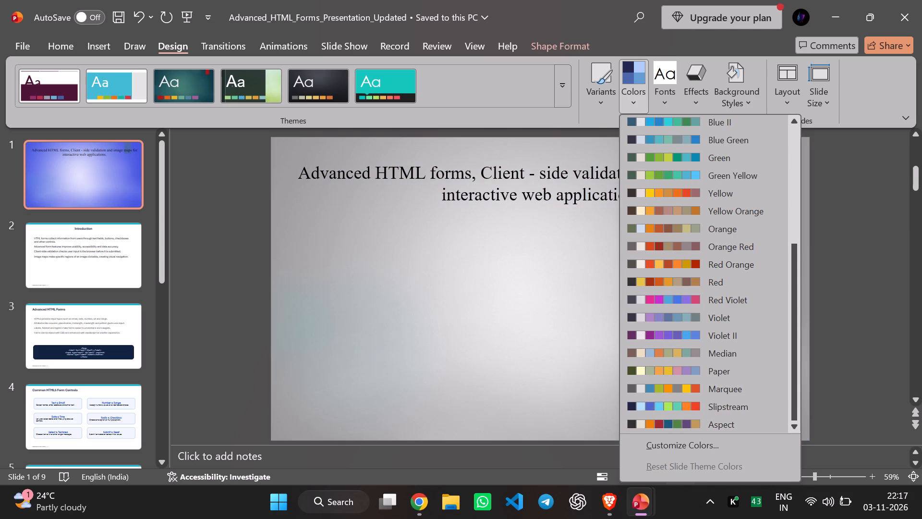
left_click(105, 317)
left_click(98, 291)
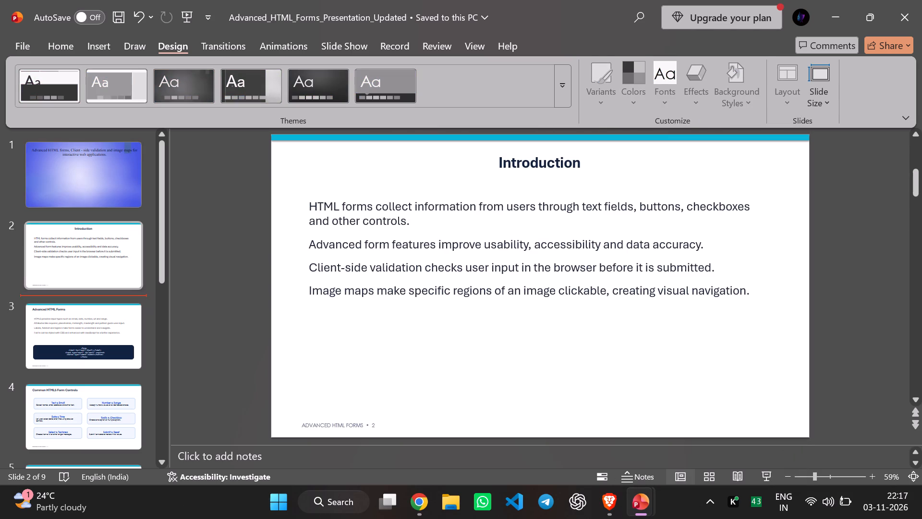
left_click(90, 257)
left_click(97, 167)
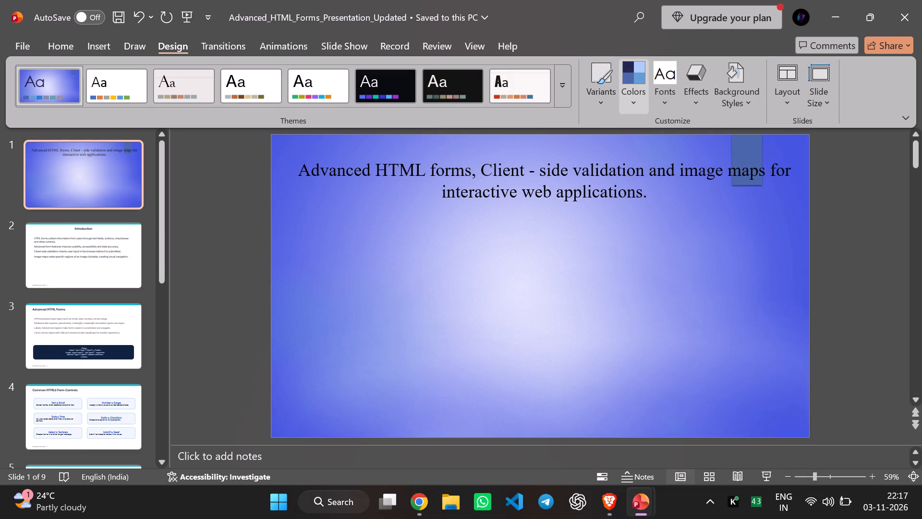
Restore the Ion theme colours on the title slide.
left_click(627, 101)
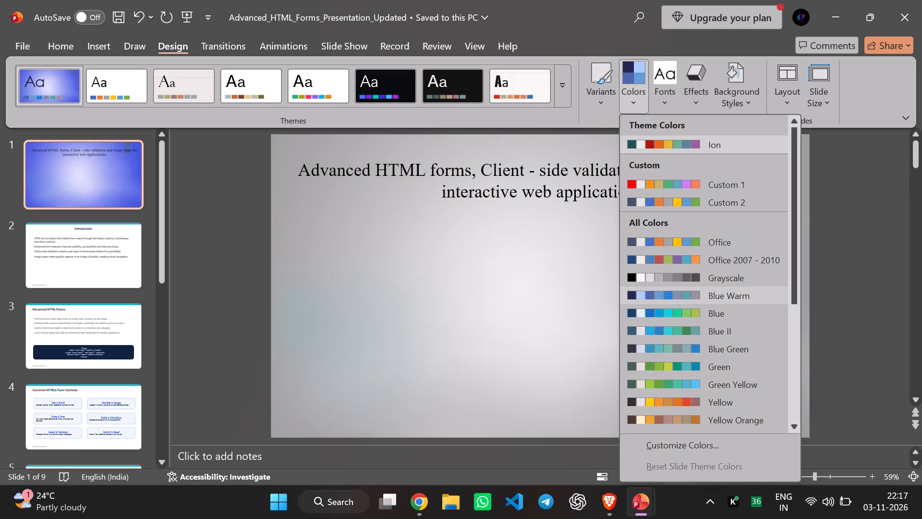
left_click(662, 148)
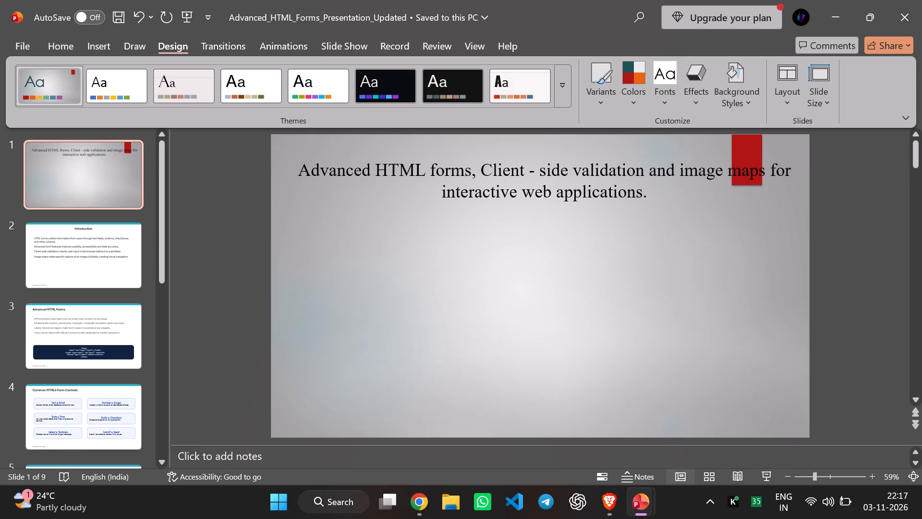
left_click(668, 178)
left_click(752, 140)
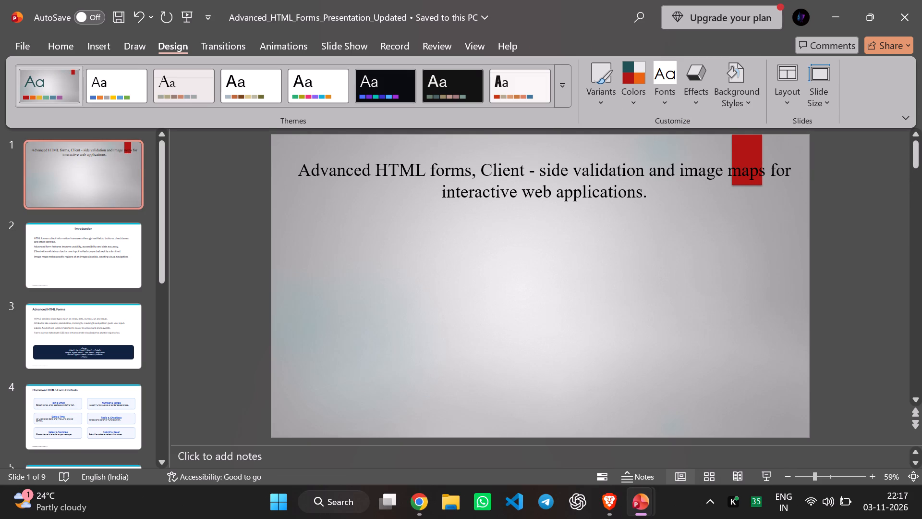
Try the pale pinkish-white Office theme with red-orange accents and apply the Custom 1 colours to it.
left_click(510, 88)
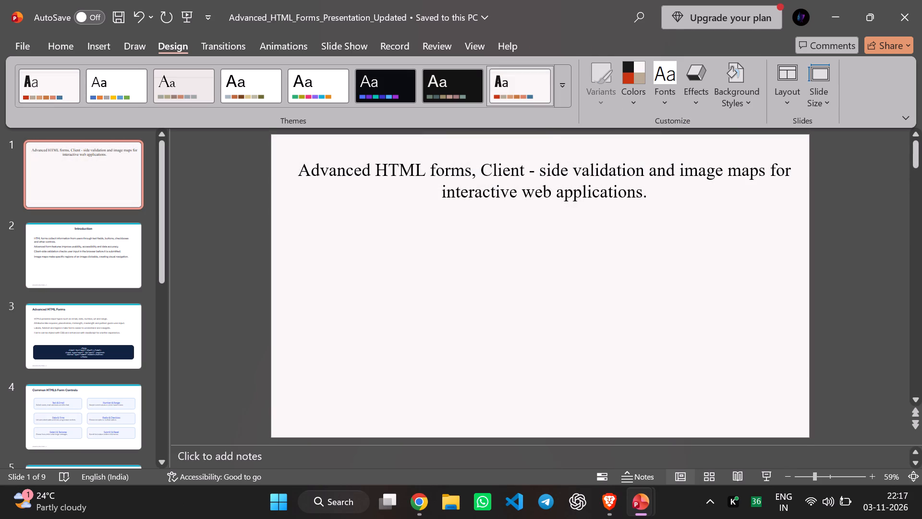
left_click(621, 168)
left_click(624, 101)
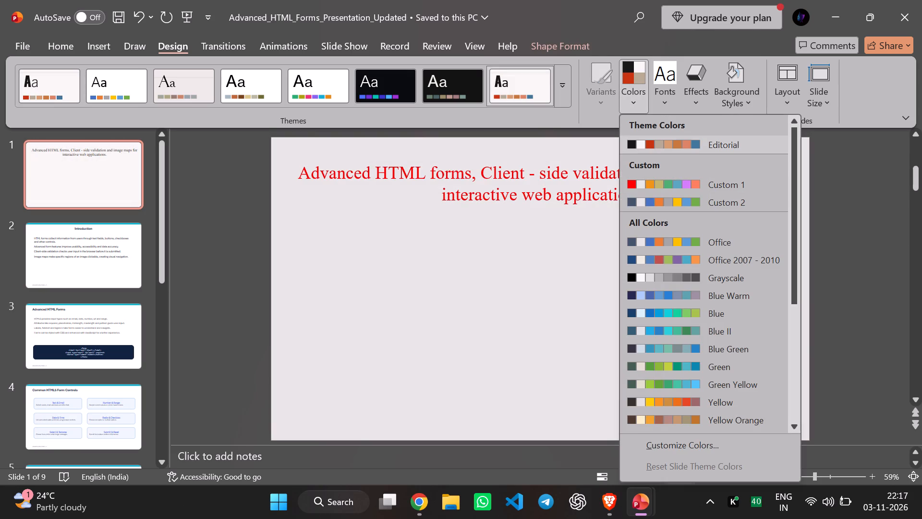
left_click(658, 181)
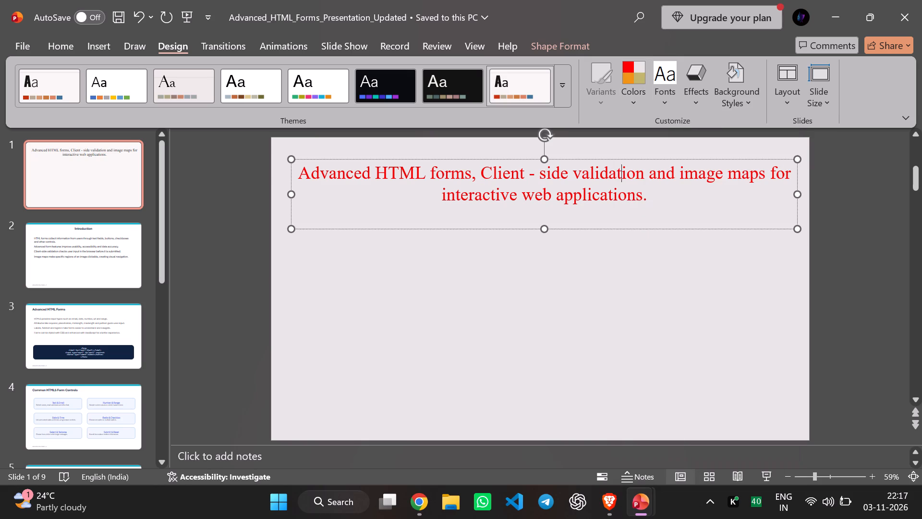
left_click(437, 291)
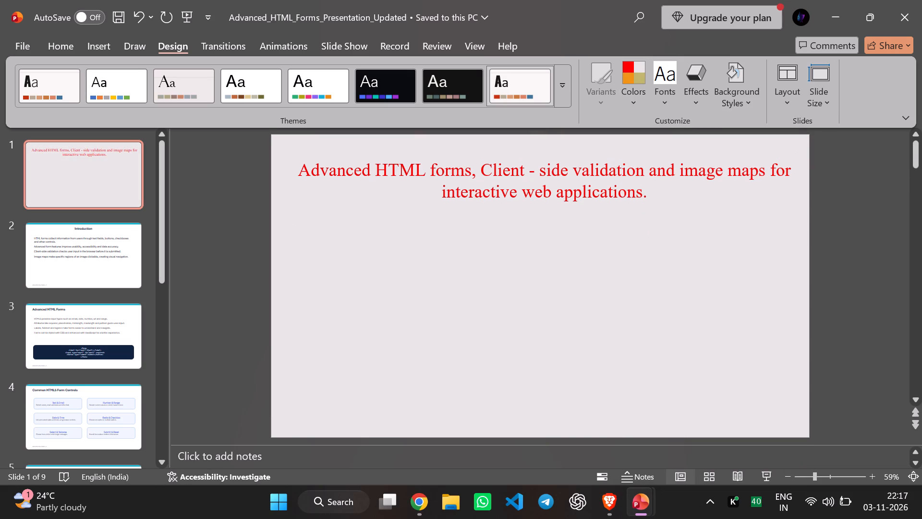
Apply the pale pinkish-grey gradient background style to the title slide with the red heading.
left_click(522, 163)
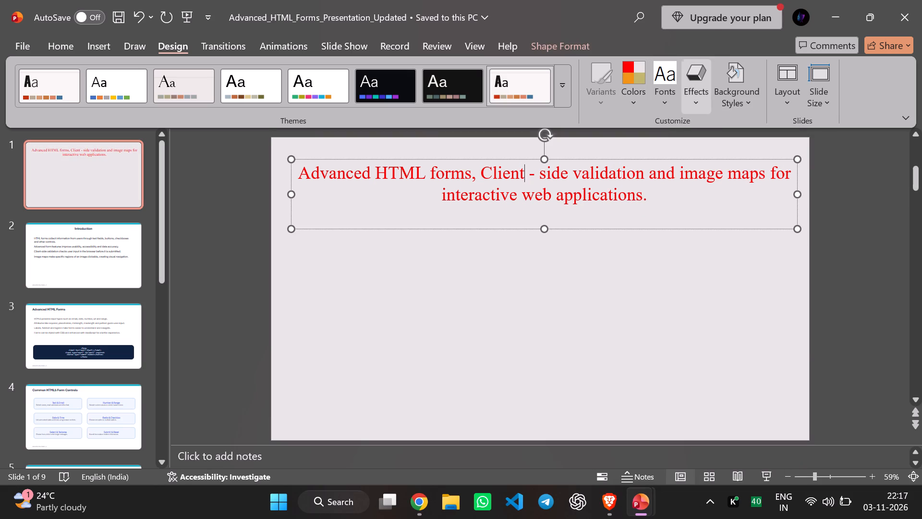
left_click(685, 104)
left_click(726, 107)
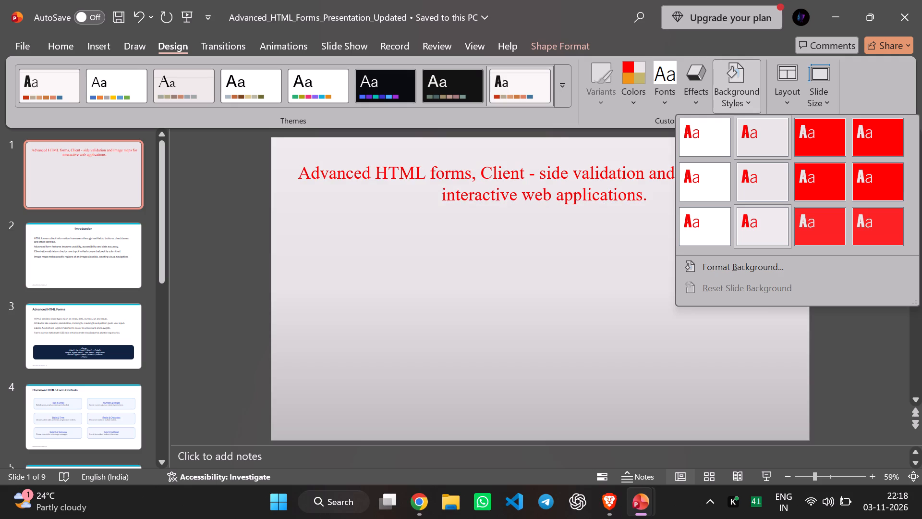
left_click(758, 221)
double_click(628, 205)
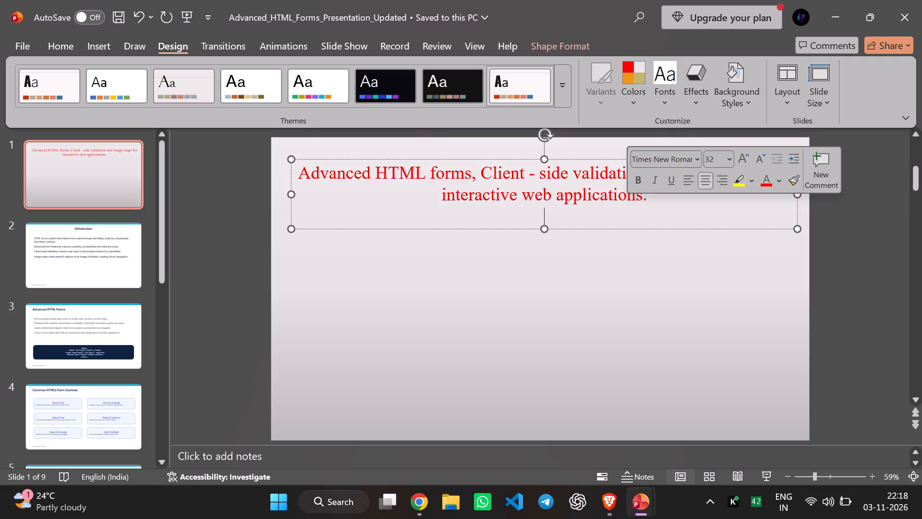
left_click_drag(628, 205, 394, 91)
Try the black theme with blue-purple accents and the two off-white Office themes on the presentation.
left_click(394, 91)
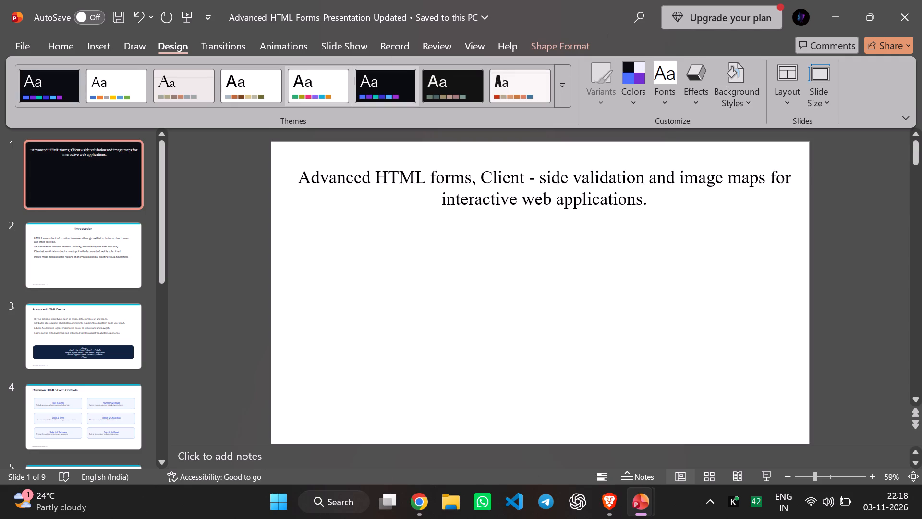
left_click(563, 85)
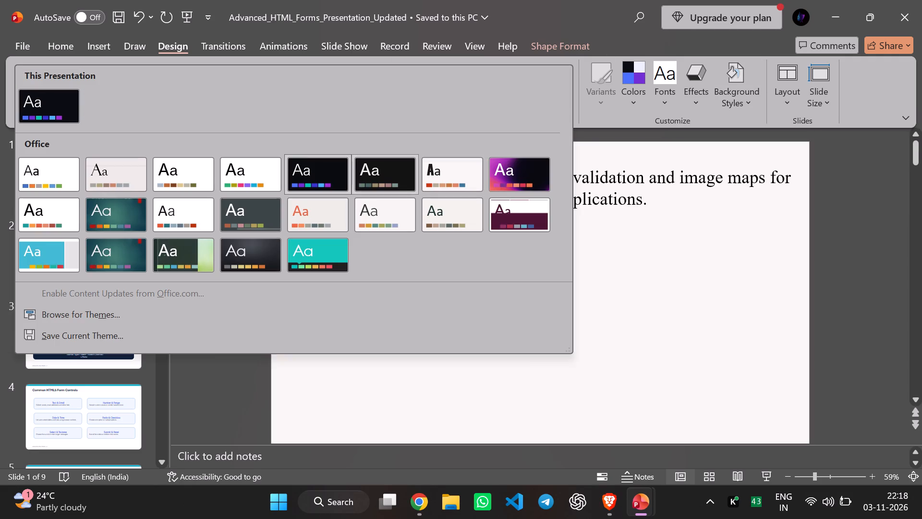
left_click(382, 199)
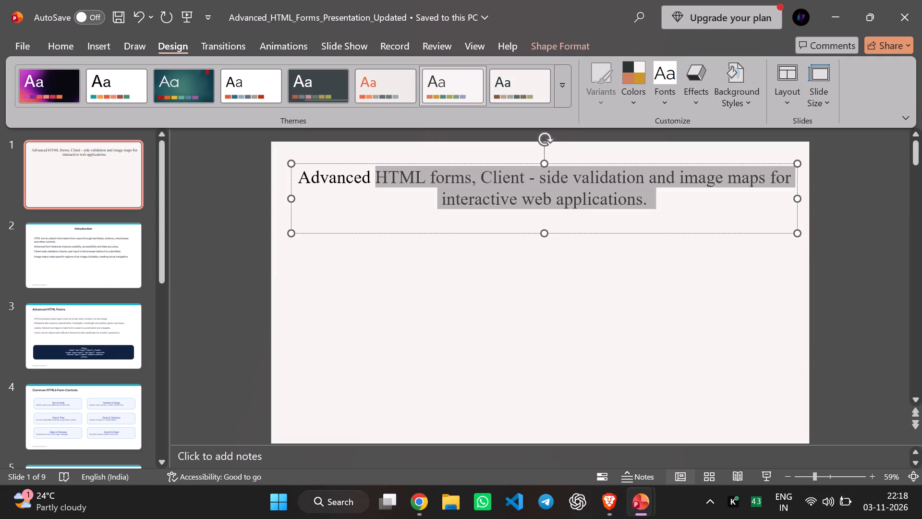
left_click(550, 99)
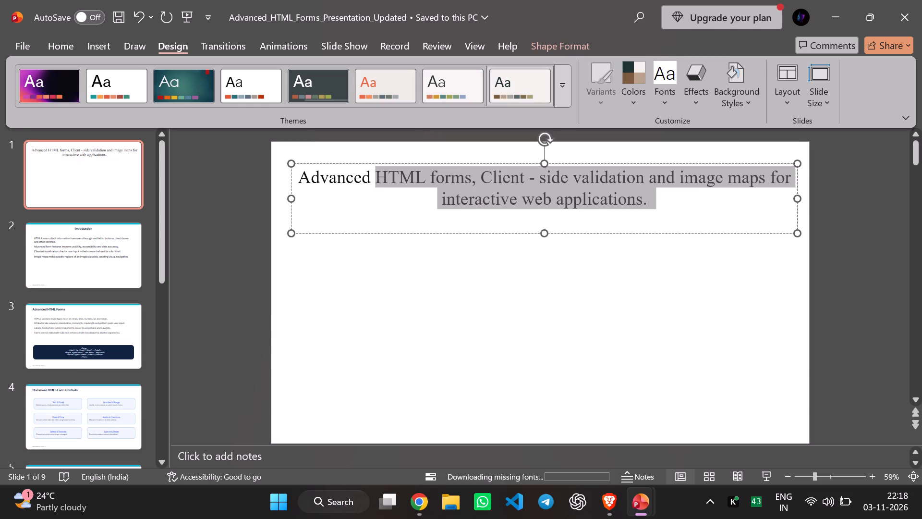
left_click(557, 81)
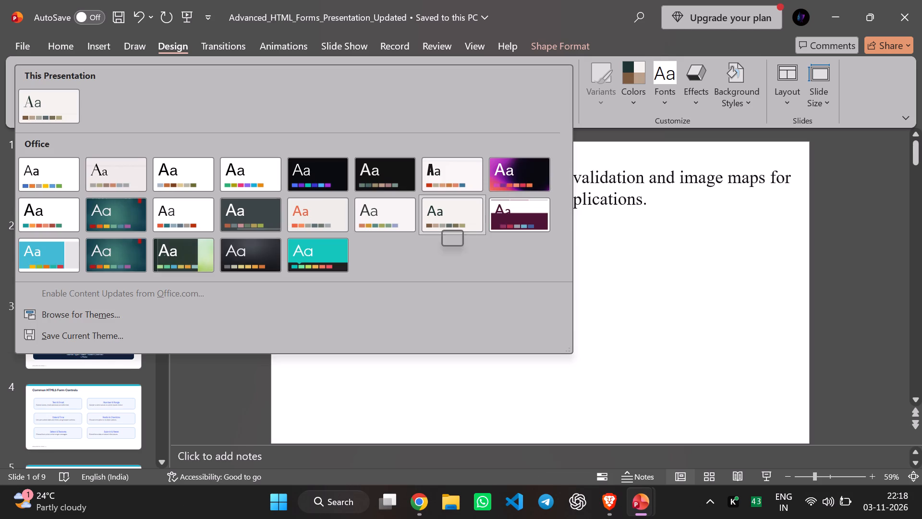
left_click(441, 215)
Apply the white and dark plum Office theme with the coloured bars along the slide's upper edge.
left_click(560, 85)
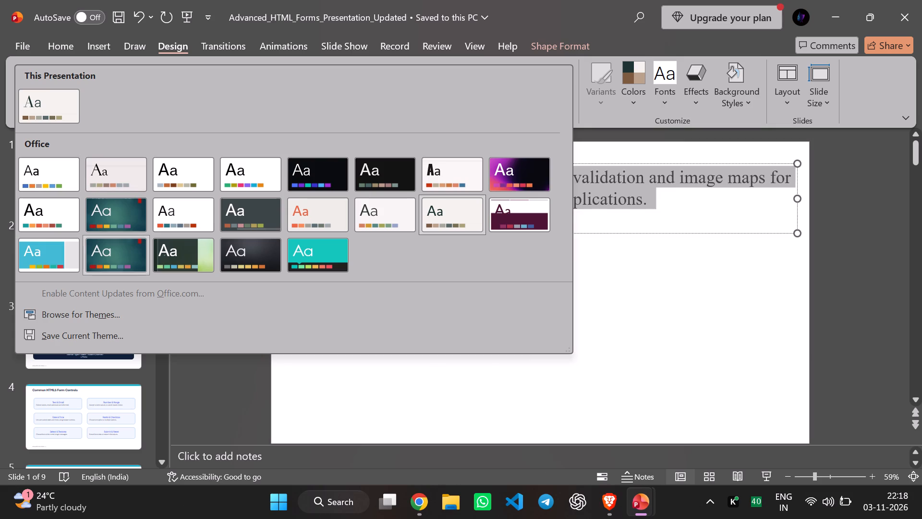
scroll(196, 233, "down", 1)
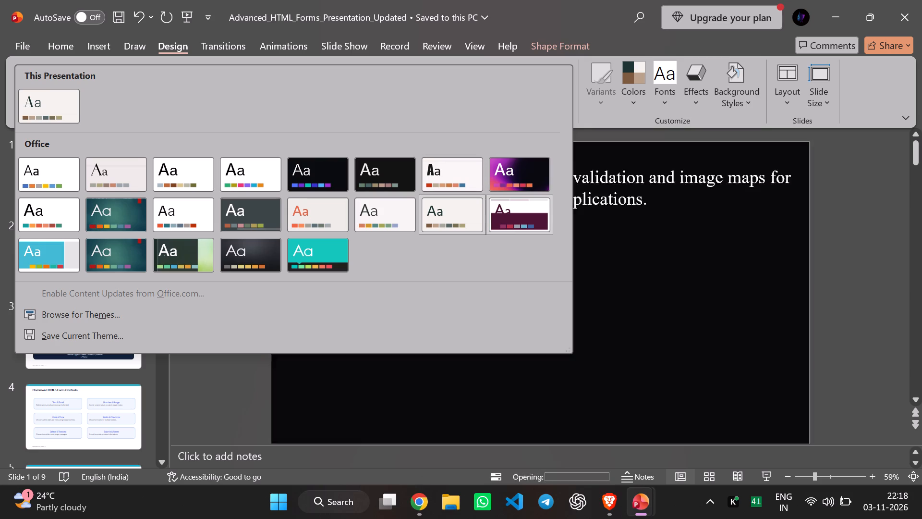
left_click(509, 211)
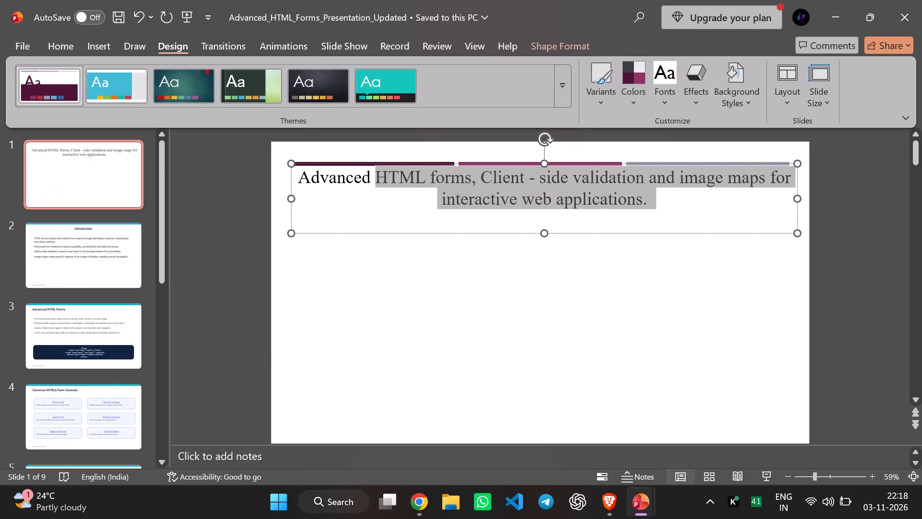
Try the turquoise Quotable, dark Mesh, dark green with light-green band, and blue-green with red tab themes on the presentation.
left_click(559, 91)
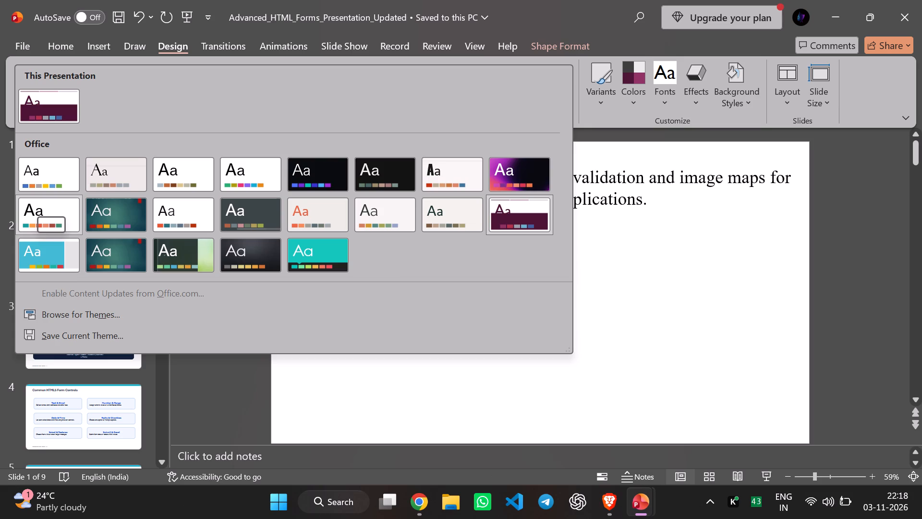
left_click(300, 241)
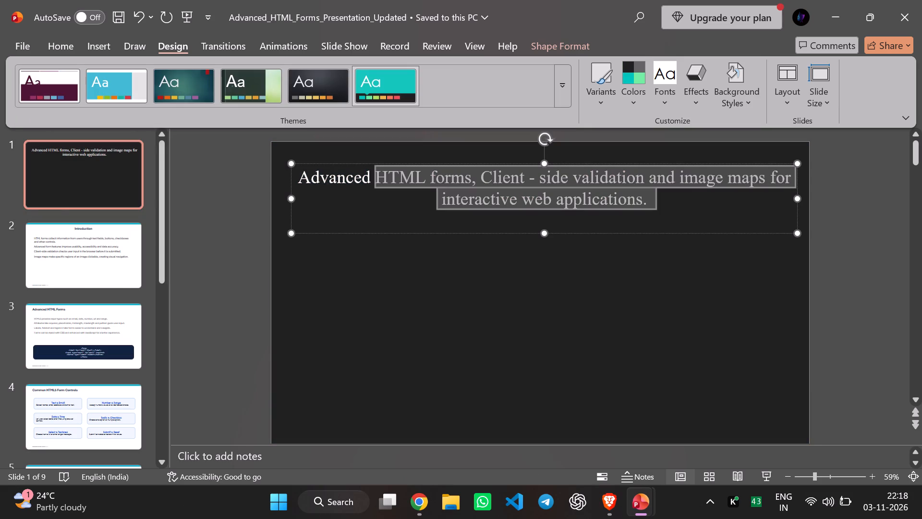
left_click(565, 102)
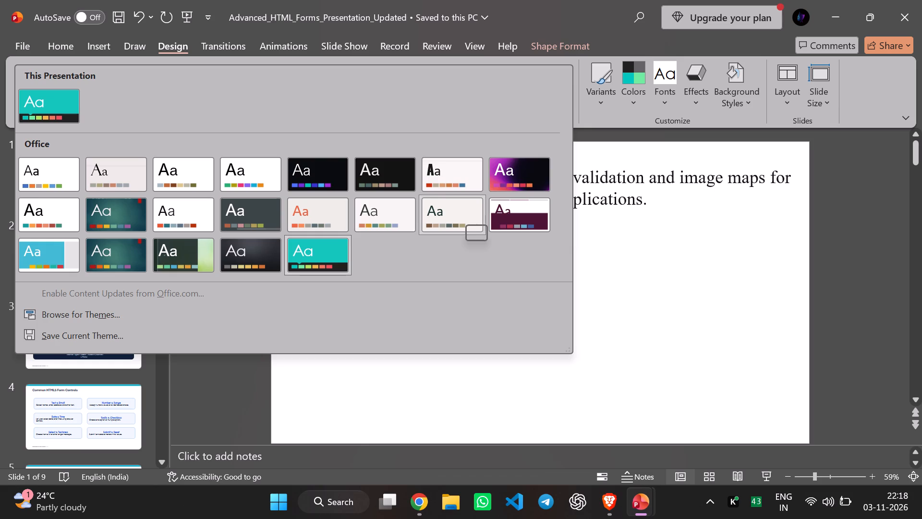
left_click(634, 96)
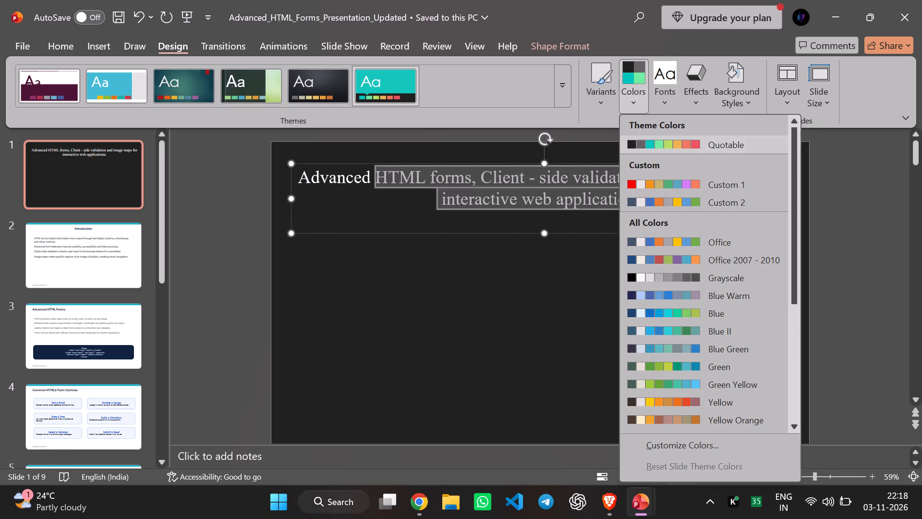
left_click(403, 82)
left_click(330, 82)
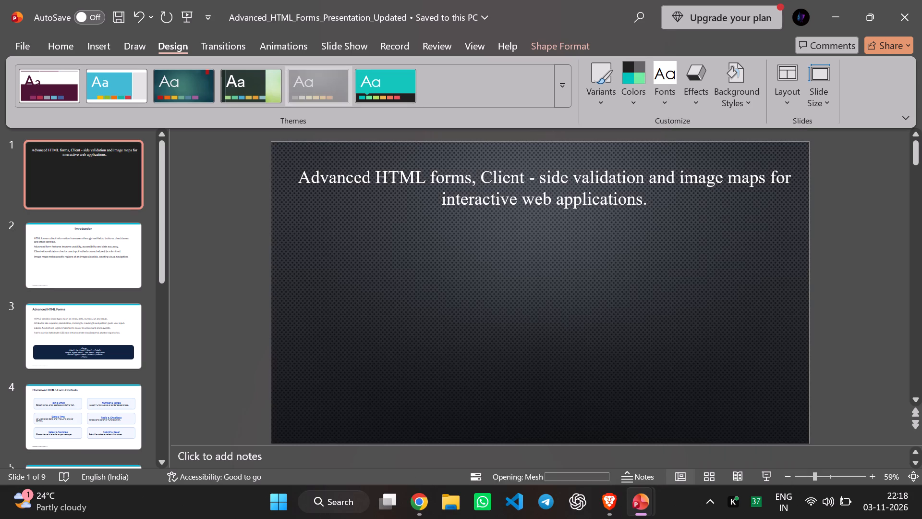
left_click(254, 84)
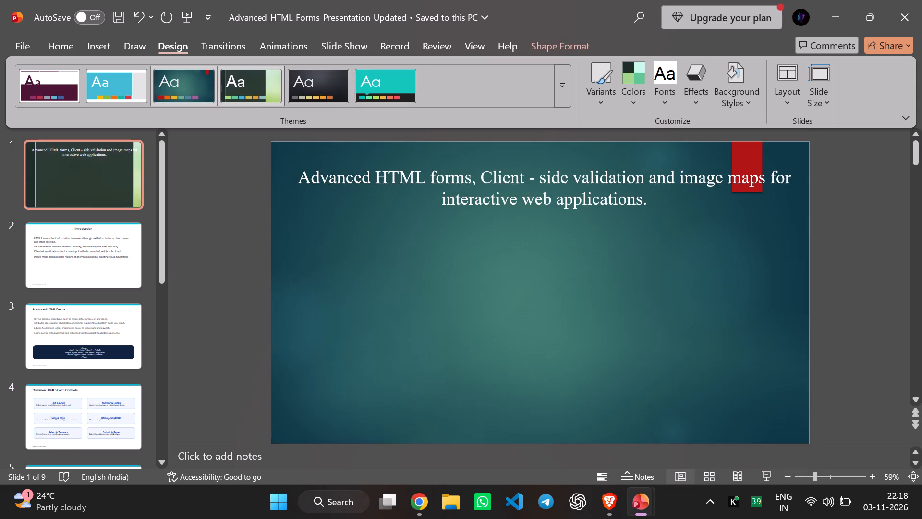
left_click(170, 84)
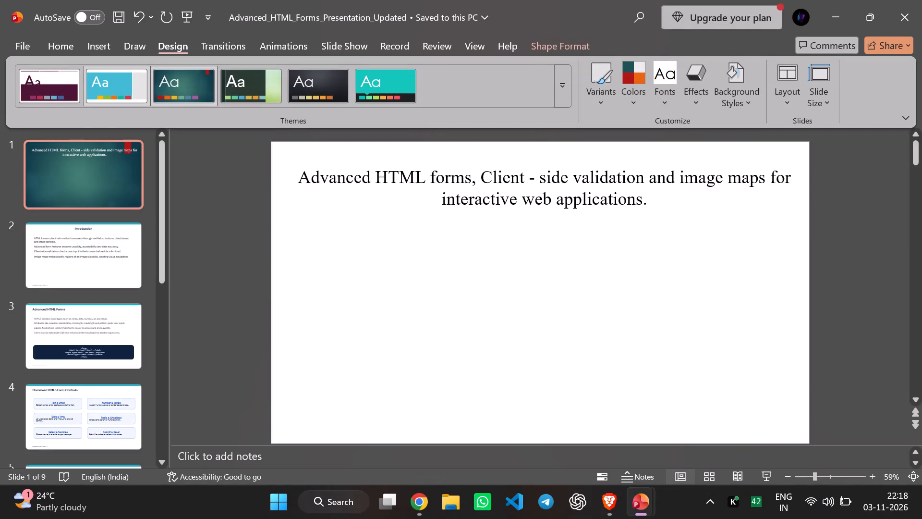
Apply the blue and pale grey Frame theme to the presentation.
left_click(125, 84)
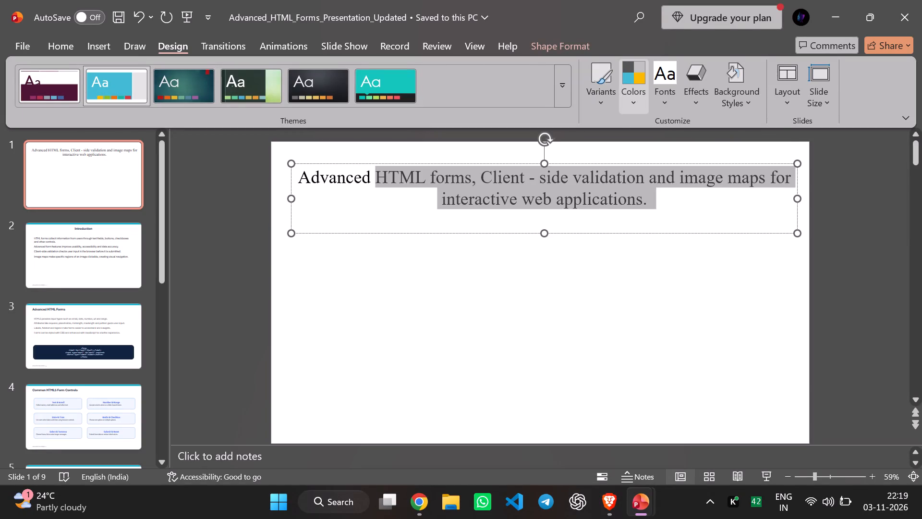
left_click(634, 101)
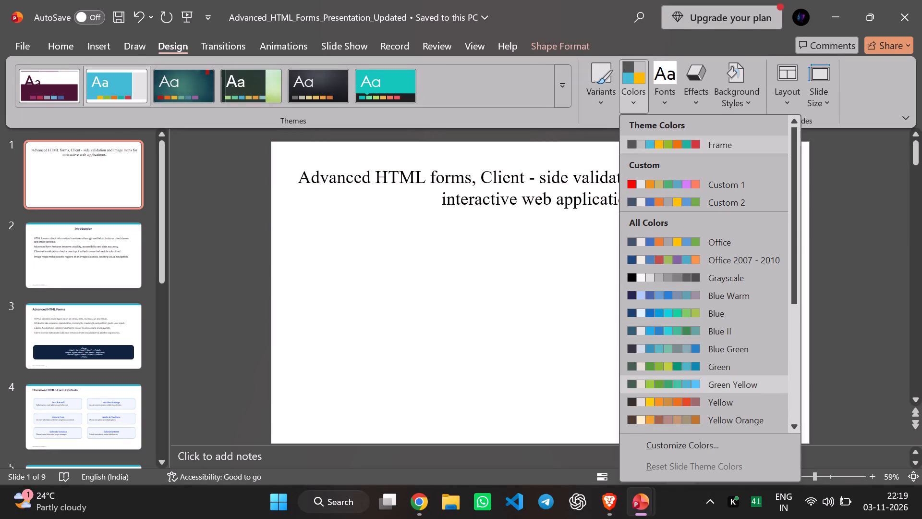
Apply the light grey gradient background style to the title slide.
left_click(734, 108)
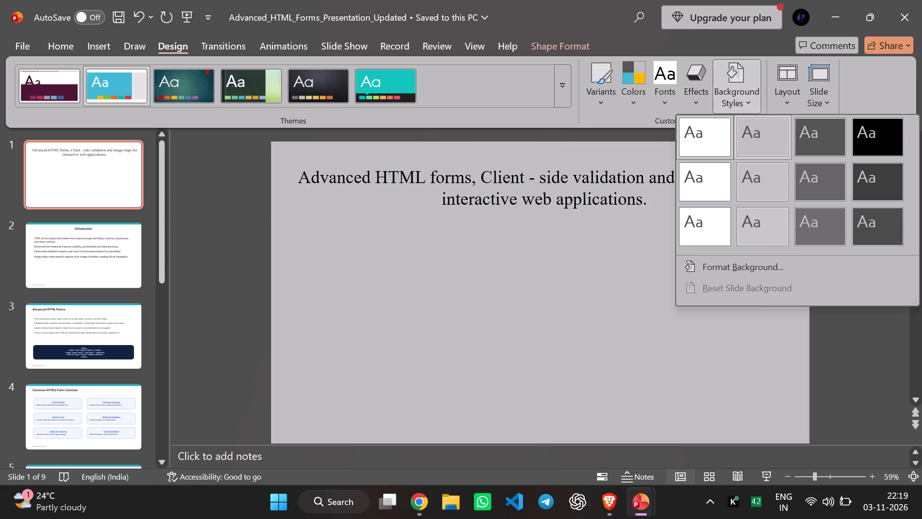
left_click(761, 216)
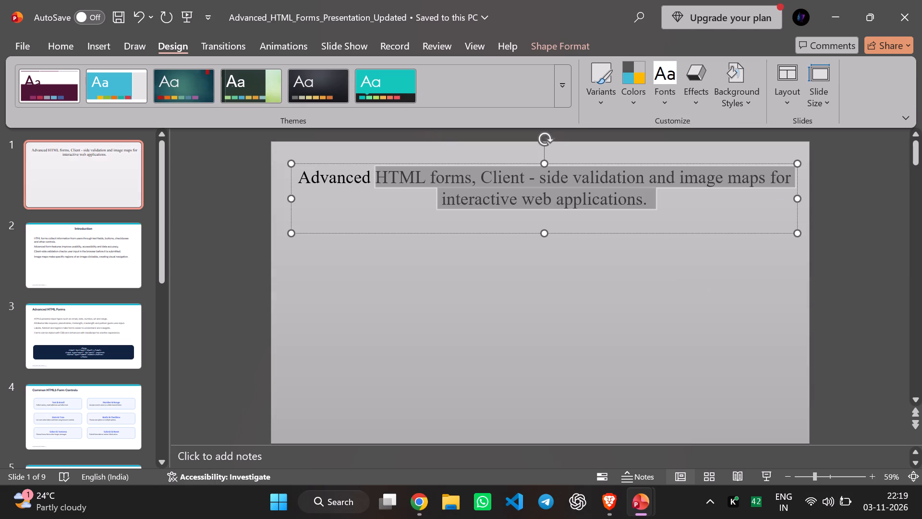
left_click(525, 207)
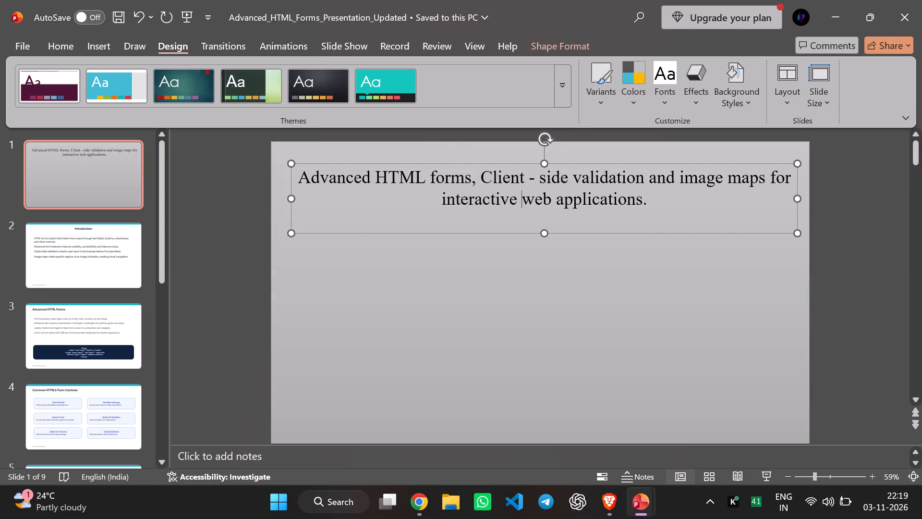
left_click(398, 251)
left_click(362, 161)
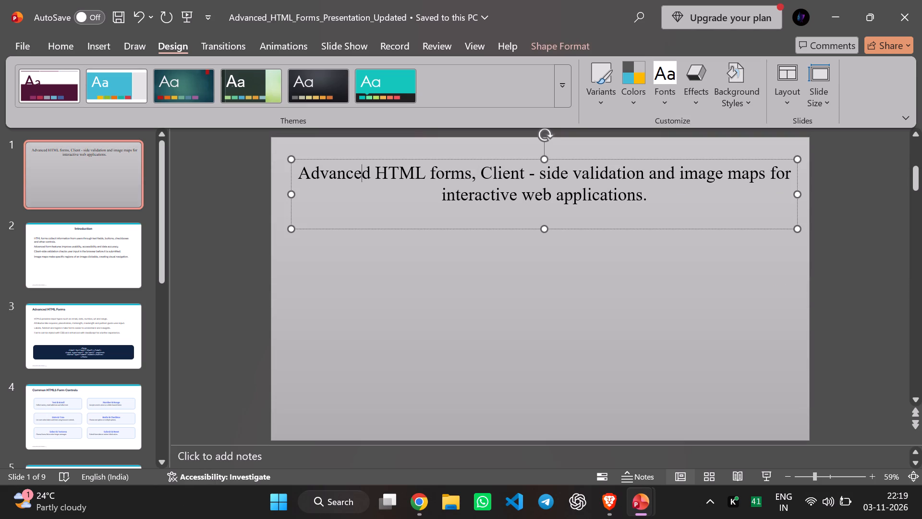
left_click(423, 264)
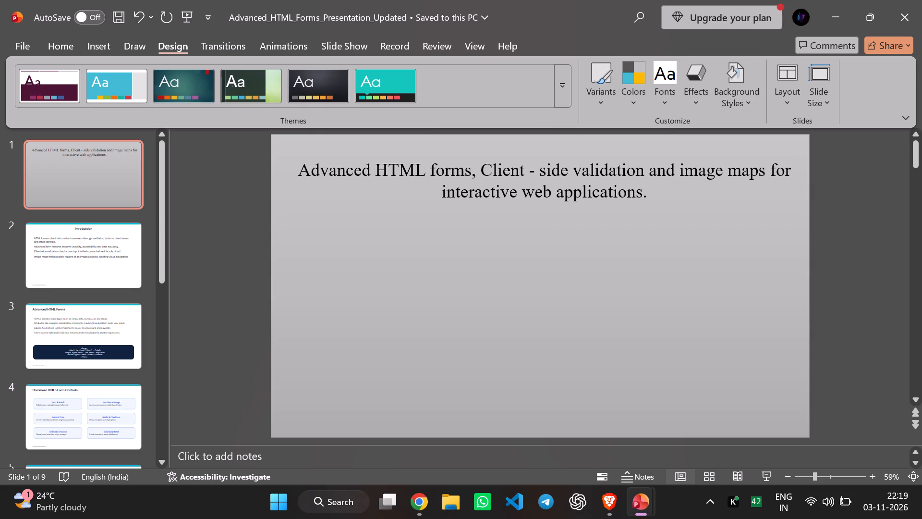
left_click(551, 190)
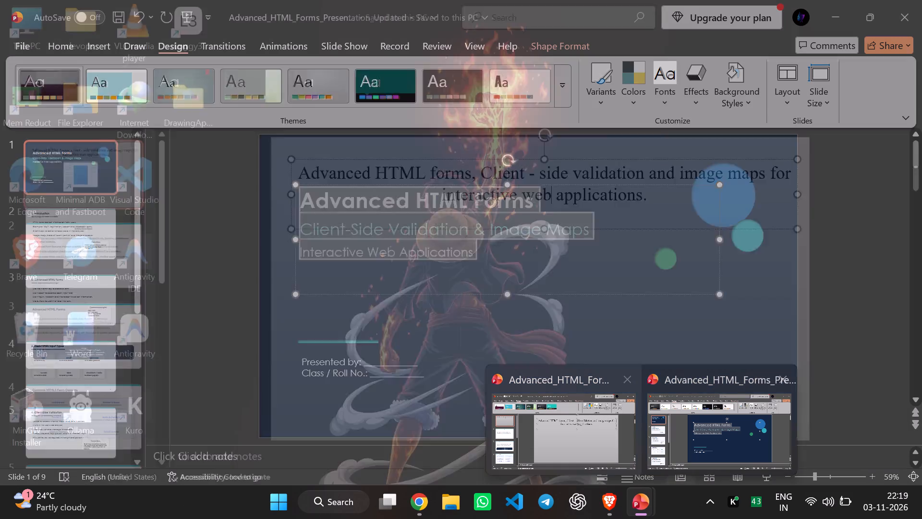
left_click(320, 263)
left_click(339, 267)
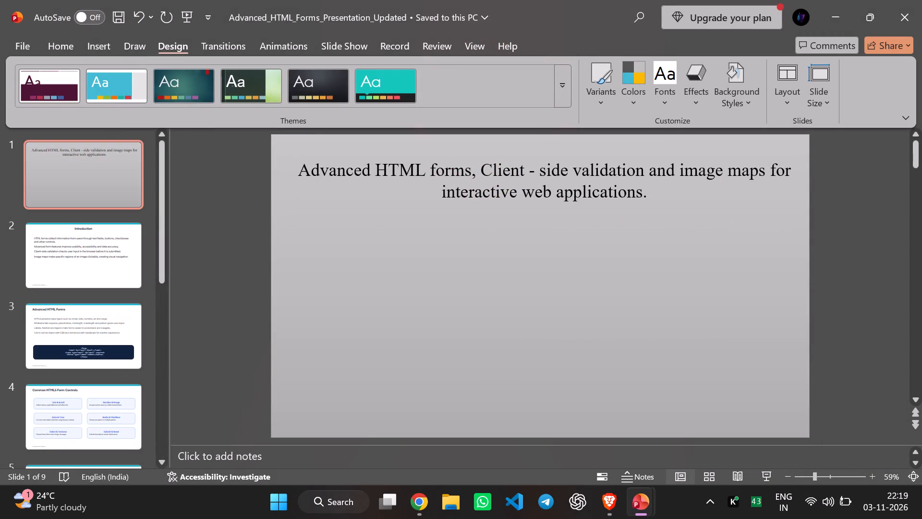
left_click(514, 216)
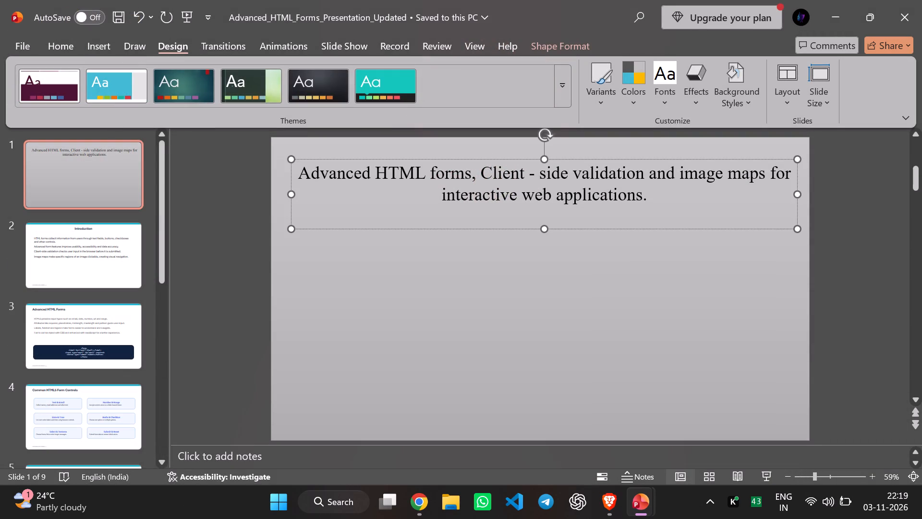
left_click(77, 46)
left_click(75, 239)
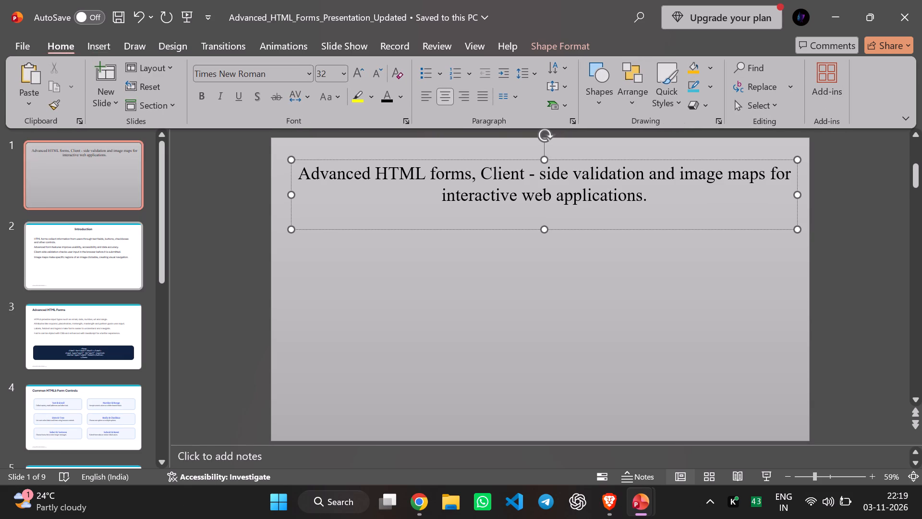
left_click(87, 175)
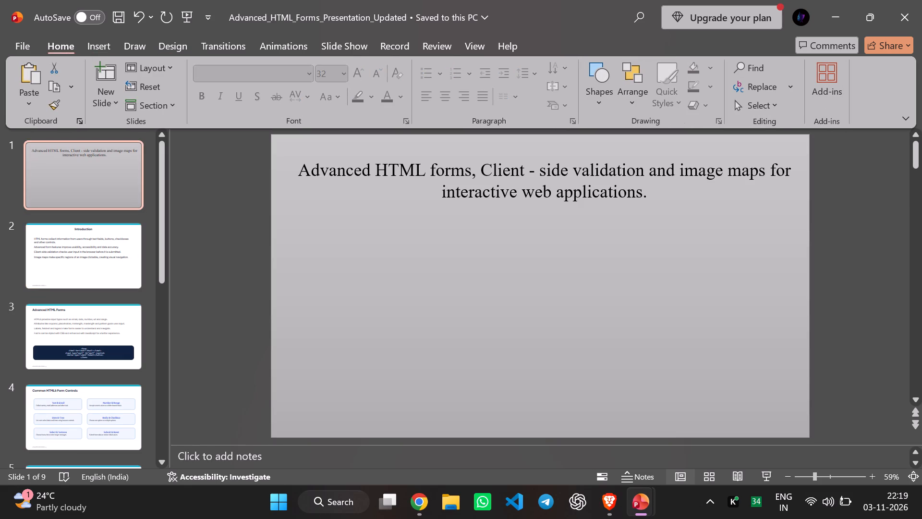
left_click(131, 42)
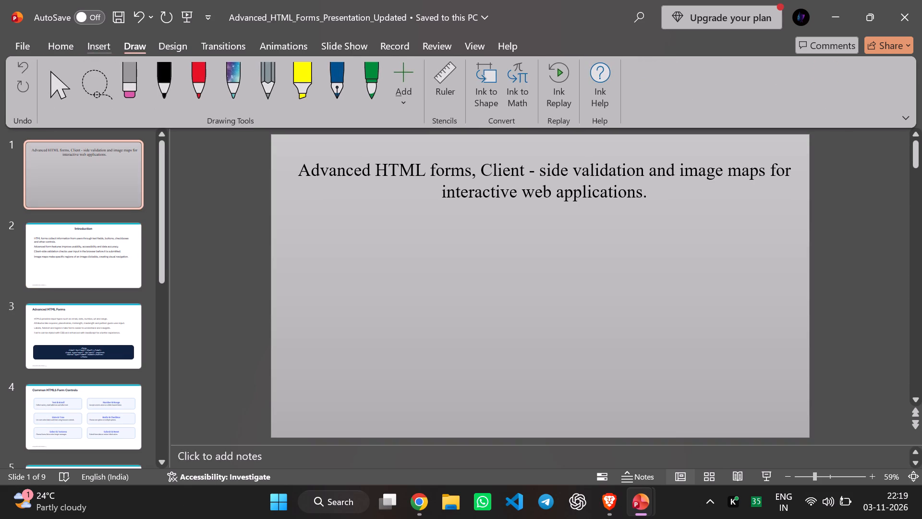
Insert a text box below the title slide's heading with the label lines "NAME –" and "UNIV ROLL NO –".
left_click(100, 42)
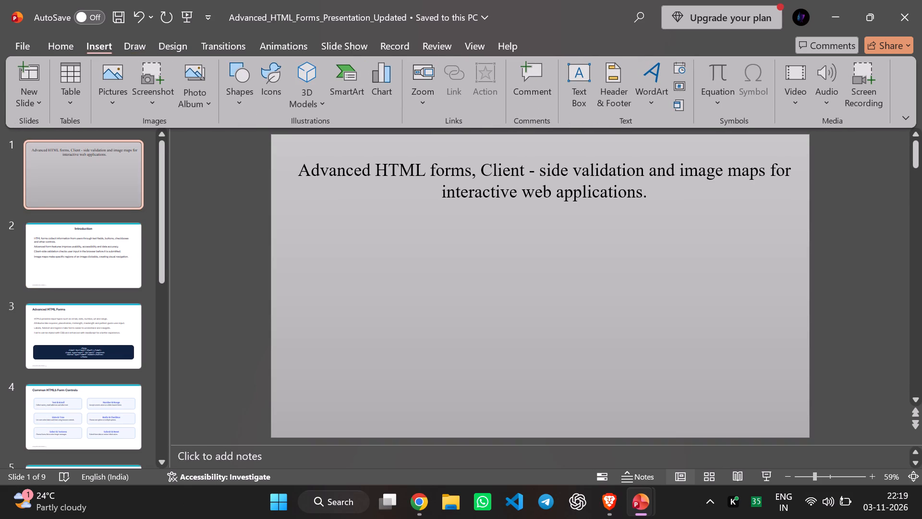
left_click(578, 95)
left_click(297, 249)
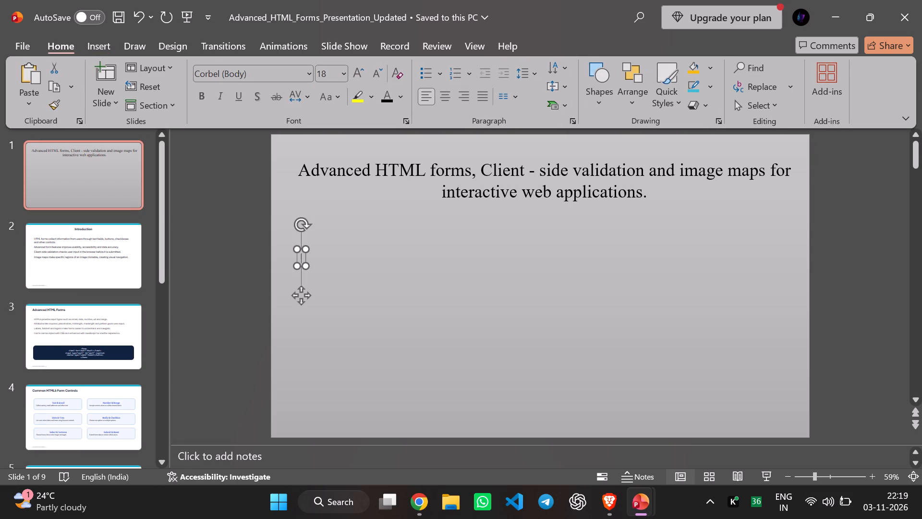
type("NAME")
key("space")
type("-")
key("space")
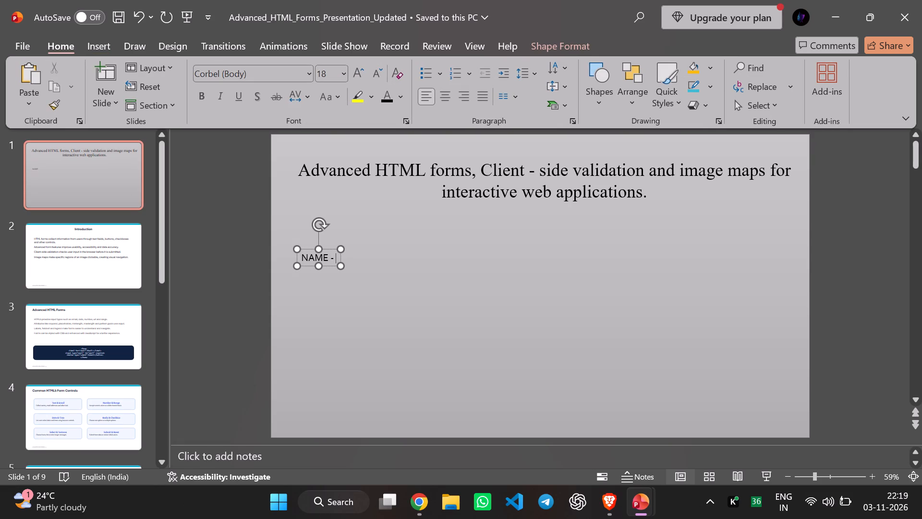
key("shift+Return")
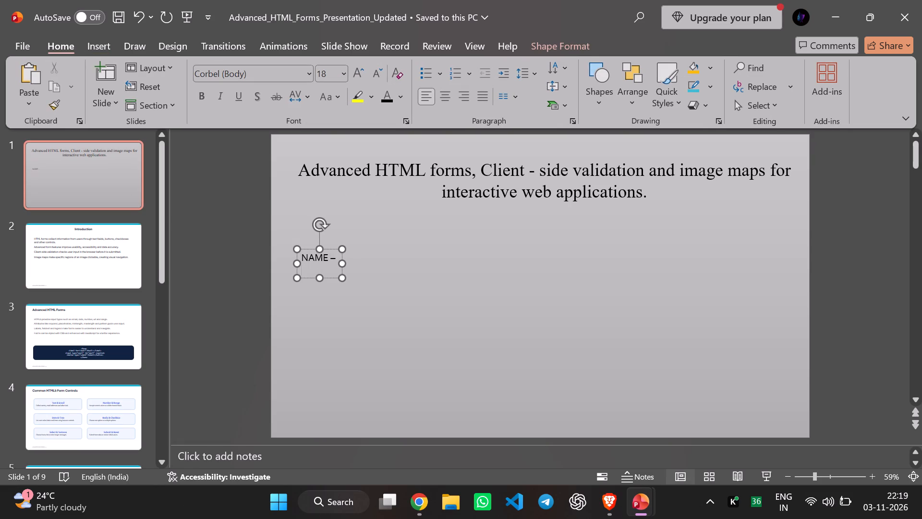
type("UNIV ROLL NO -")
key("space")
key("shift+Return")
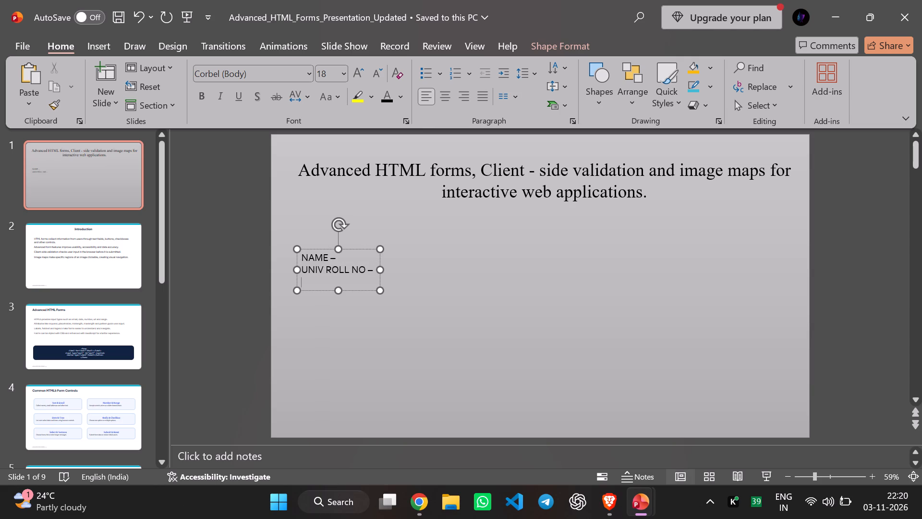
Add the label lines "SUBJECT –", "SUBJECT CODE –" and "SEMESTER –" to the text box, followed by an empty line.
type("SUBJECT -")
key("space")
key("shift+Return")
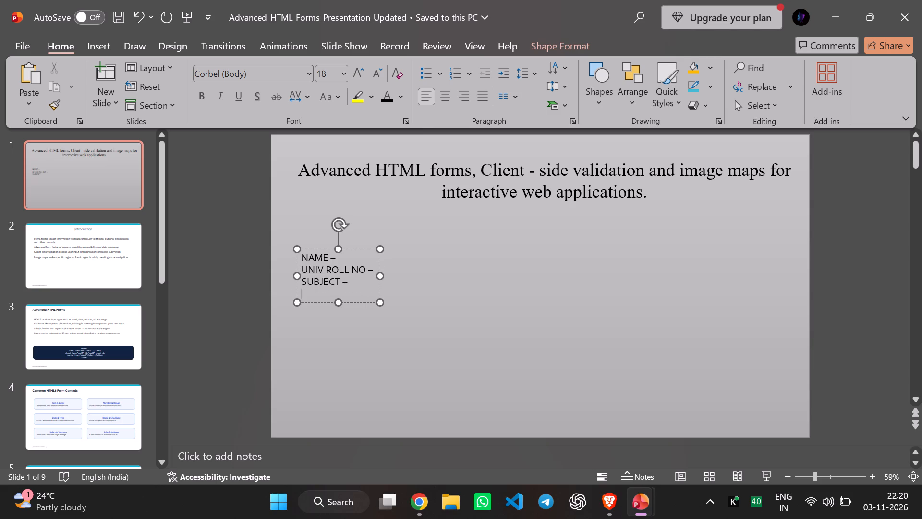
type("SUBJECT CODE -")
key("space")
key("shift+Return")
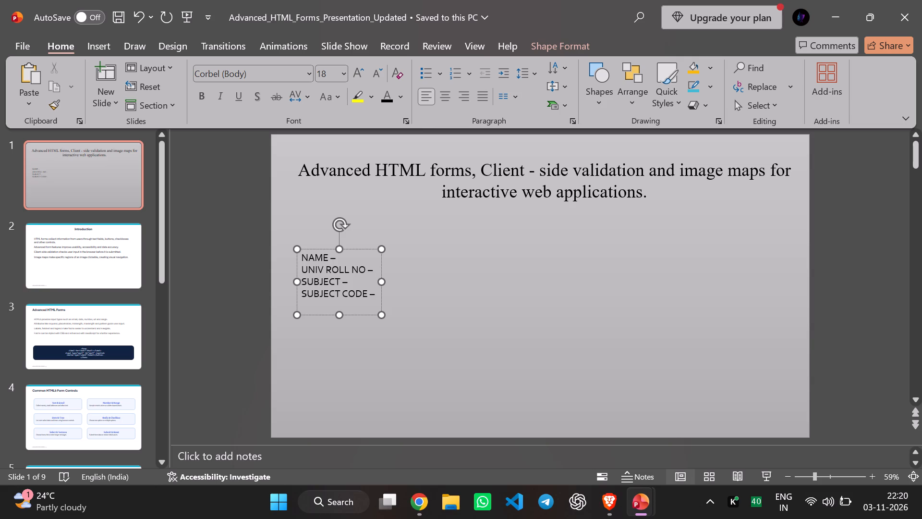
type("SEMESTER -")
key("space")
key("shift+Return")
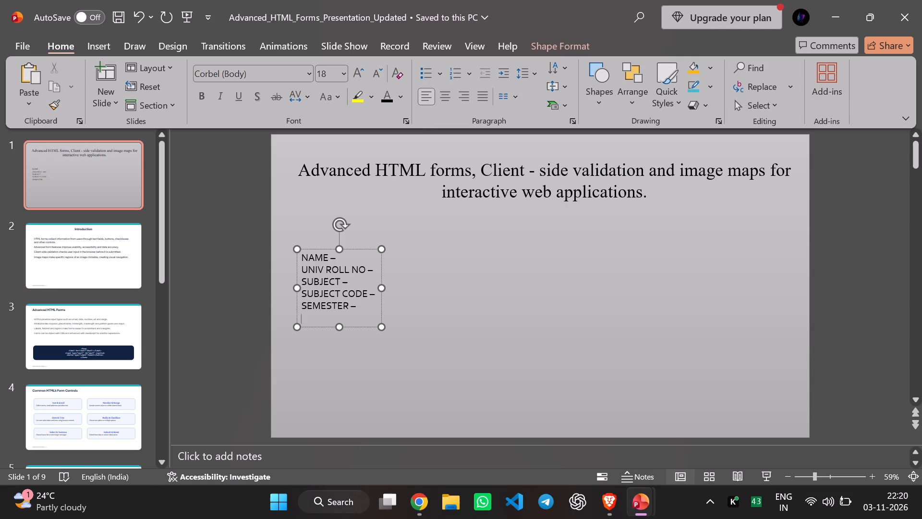
Widen the student details text box to nearly the full width of the heading above it.
left_click(350, 312)
left_click(328, 321)
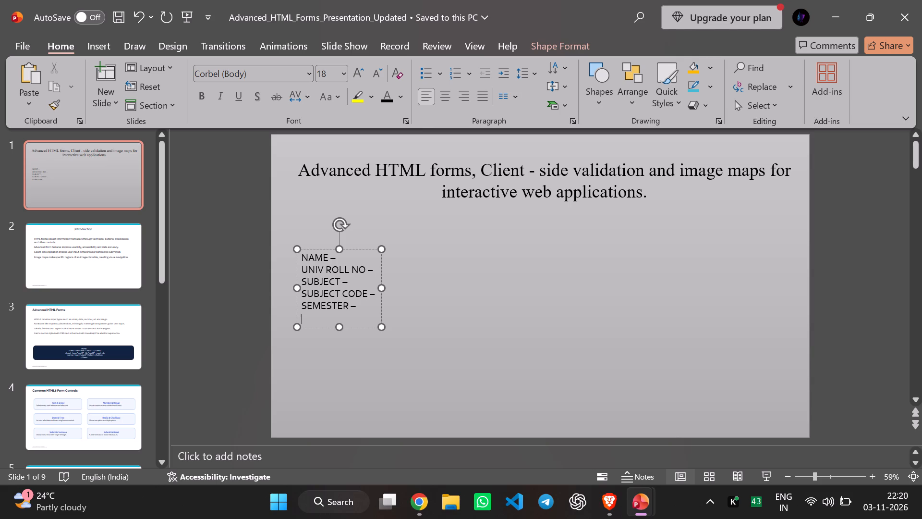
left_click(328, 321)
left_click(325, 322)
left_click_drag(379, 326, 585, 418)
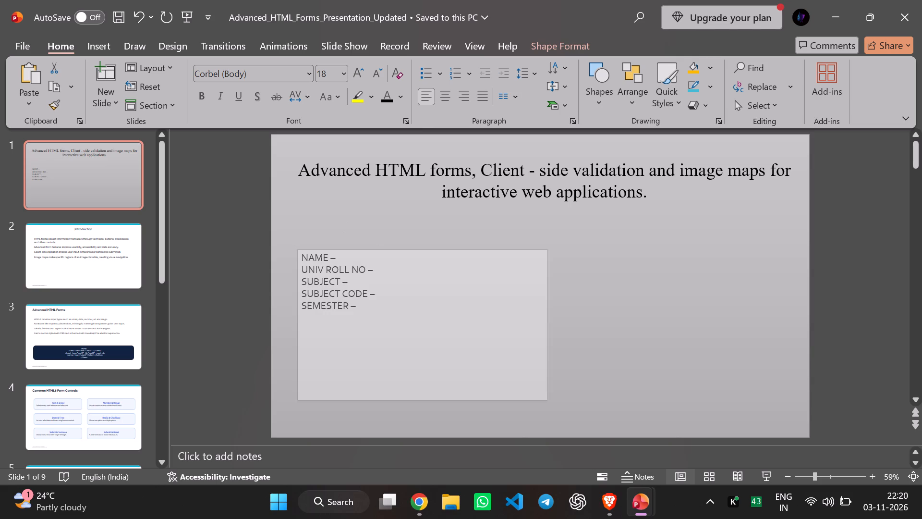
left_click_drag(585, 418, 776, 418)
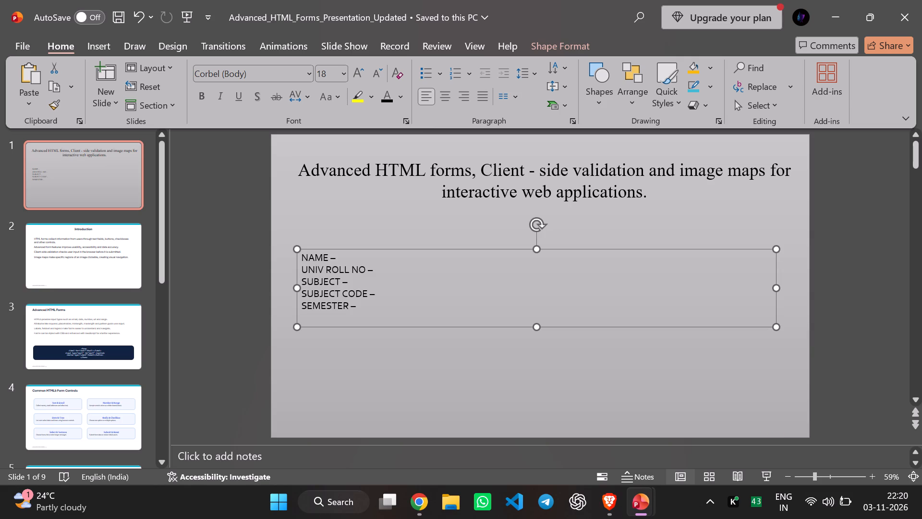
Set the font to Times New Roman in the student details text box.
left_click(401, 297)
left_click(308, 73)
left_click(282, 173)
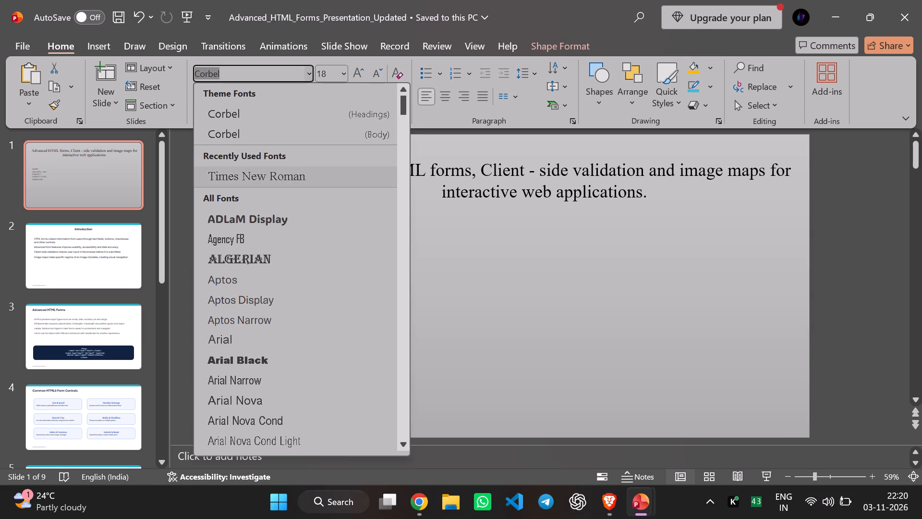
Set the student details text box to font size 36 with 1.5 line spacing.
left_click_drag(344, 73, 334, 257)
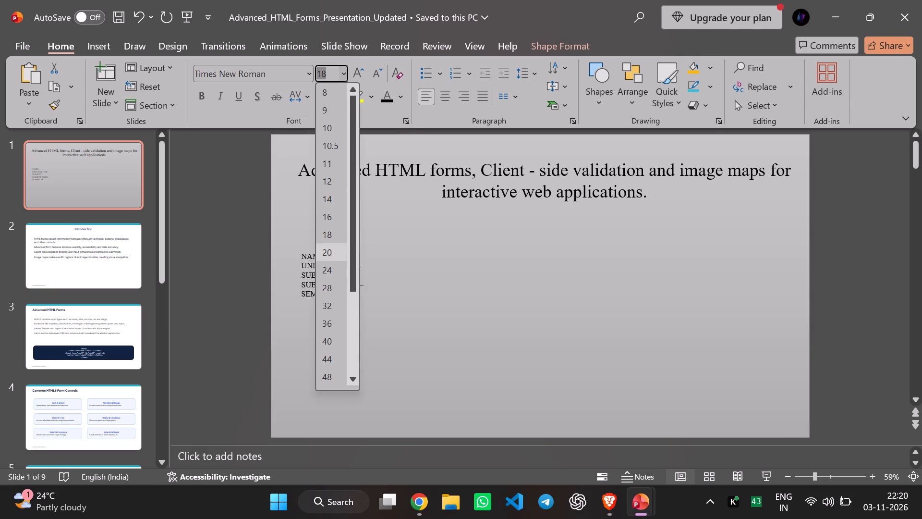
left_click_drag(334, 257, 328, 325)
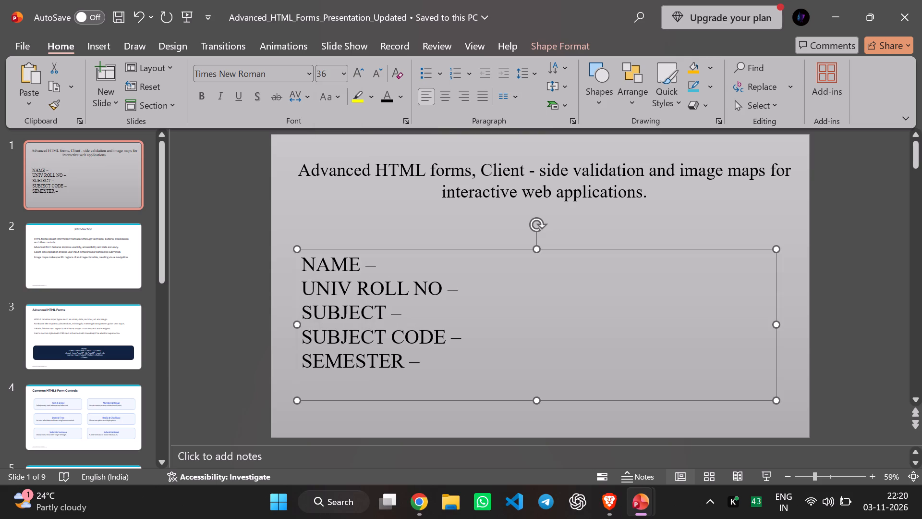
left_click(532, 77)
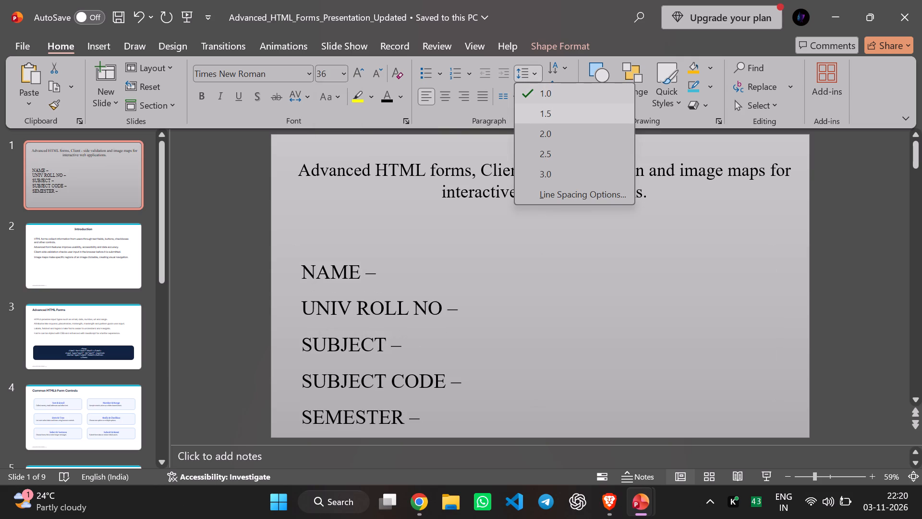
left_click(537, 113)
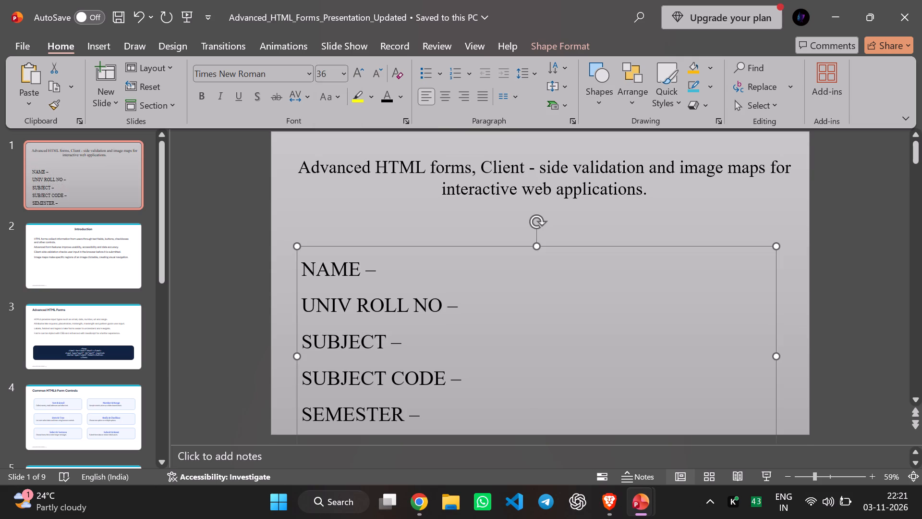
Move the student details text box slightly up and to the left, closer to the slide heading.
left_click_drag(449, 246, 439, 234)
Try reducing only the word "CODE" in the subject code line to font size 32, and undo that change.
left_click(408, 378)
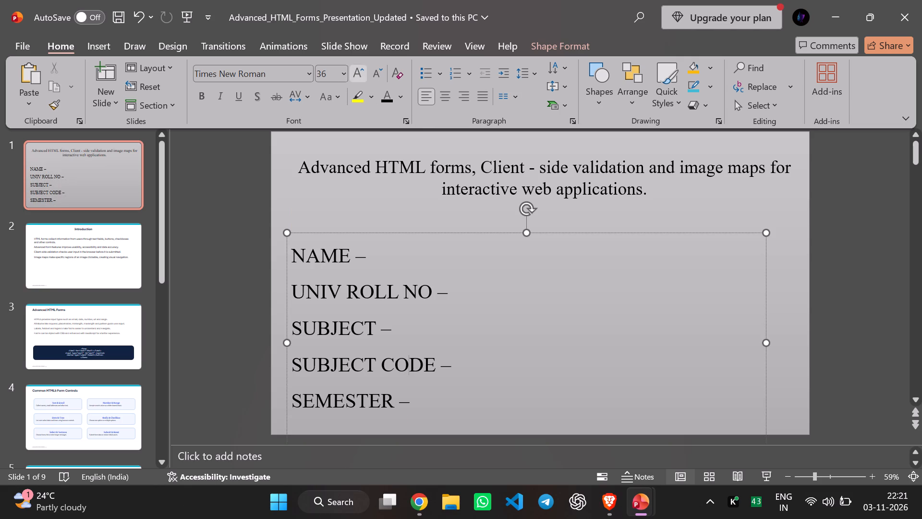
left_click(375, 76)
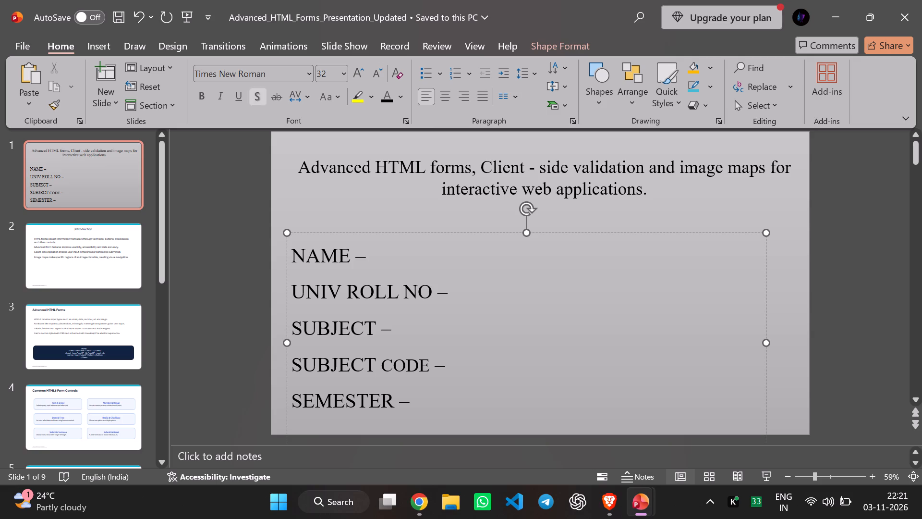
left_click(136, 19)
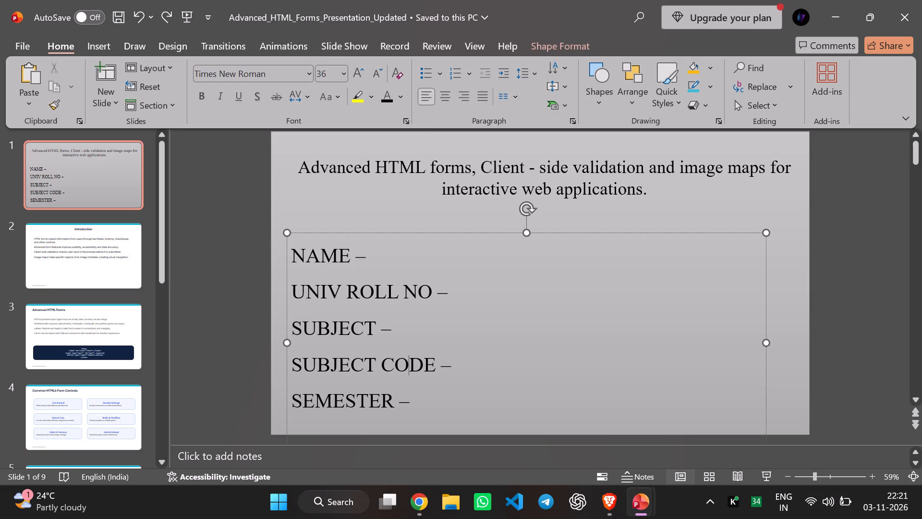
Reduce the font size of the whole student details text box to 32.
left_click(345, 230)
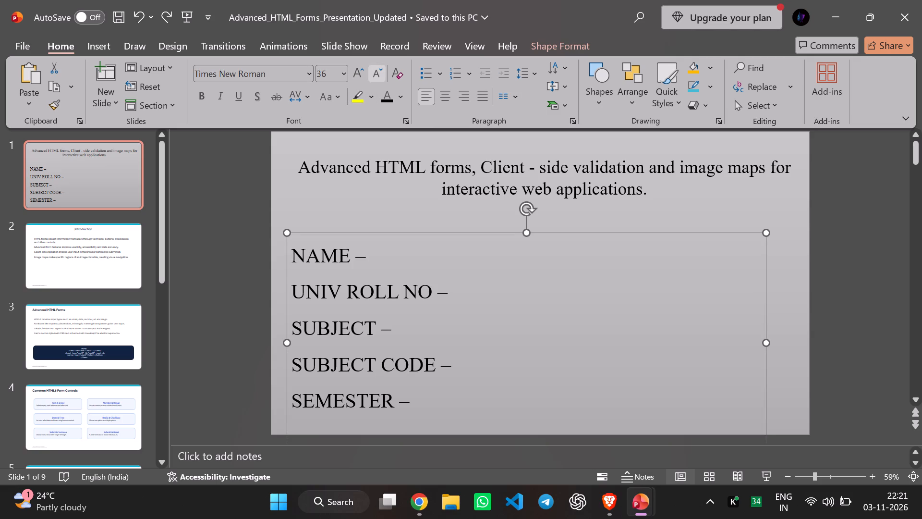
left_click(379, 66)
left_click(490, 368)
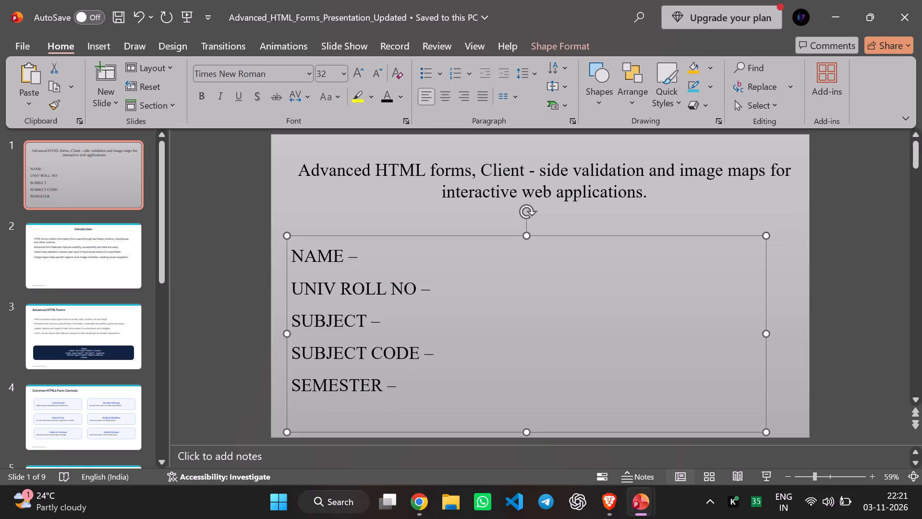
Enter the student's name after "NAME –" and the university roll number after "UNIV ROLL NO –".
left_click(359, 256)
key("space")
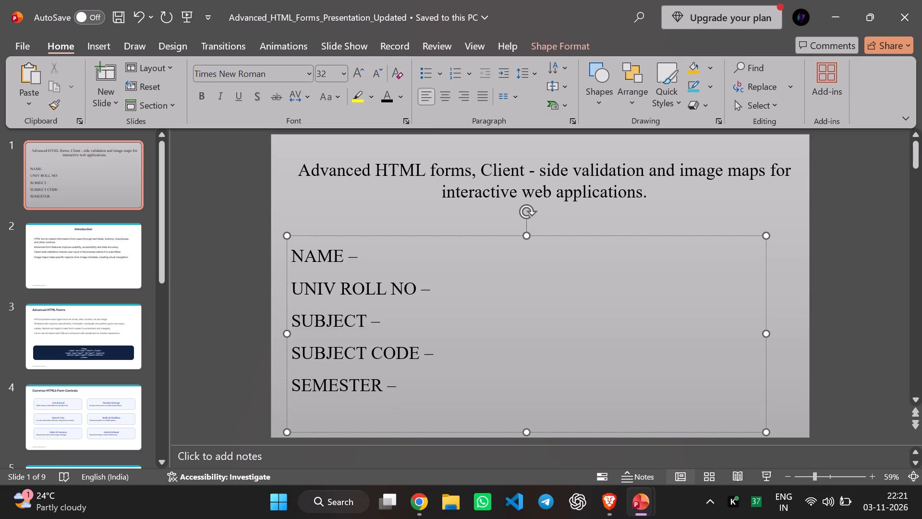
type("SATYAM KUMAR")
left_click(450, 299)
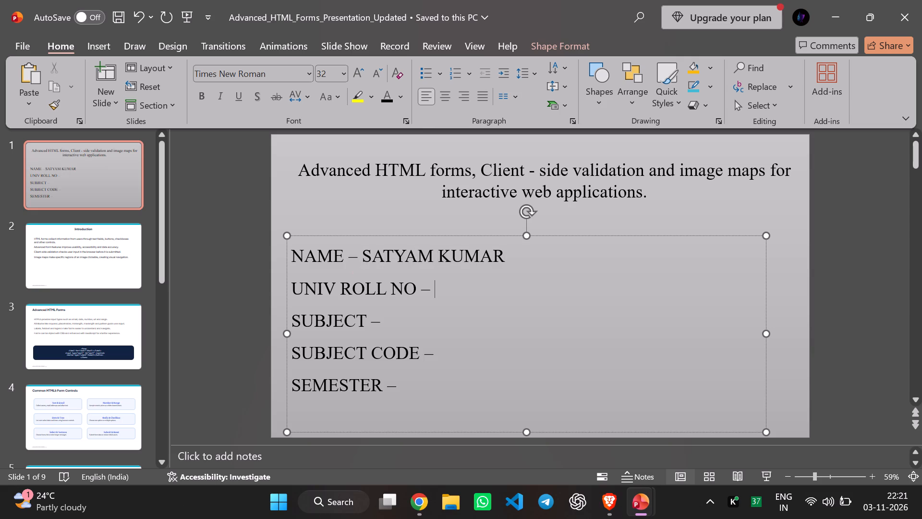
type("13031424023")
Place the text cursor after the "SUBJECT –" label in the student details text box.
left_click(423, 318)
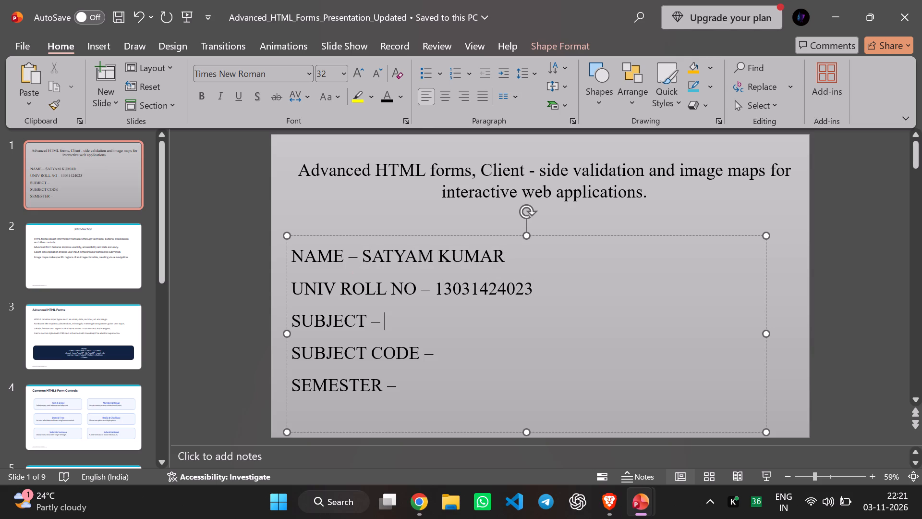
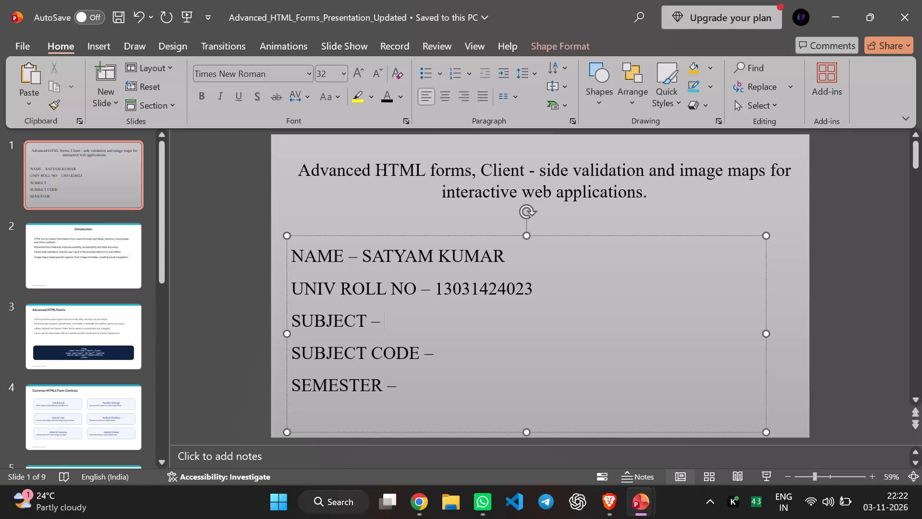
Save the presentation.
key("ctrl+s")
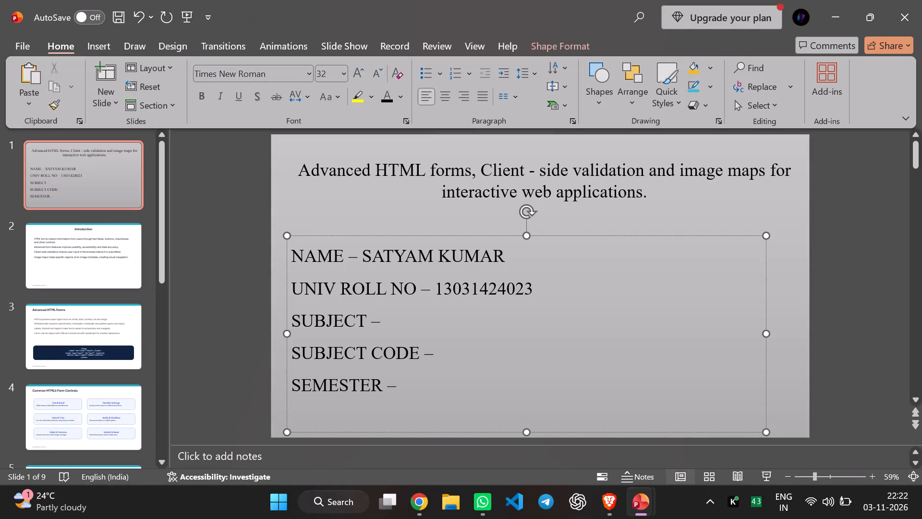
Fill in the SUBJECT line on the title slide with INTERNET TECHNOLOGY.
left_click(398, 320)
type("IN")
type("TERNET TECHNOLOGY")
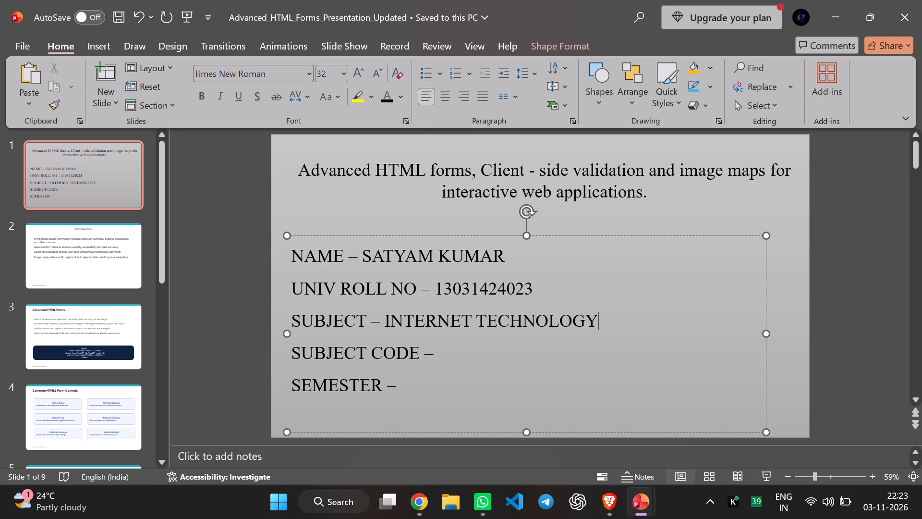
Fill in the SUBJECT CODE line on the title slide, starting with PC.
left_click(448, 354)
type("PC")
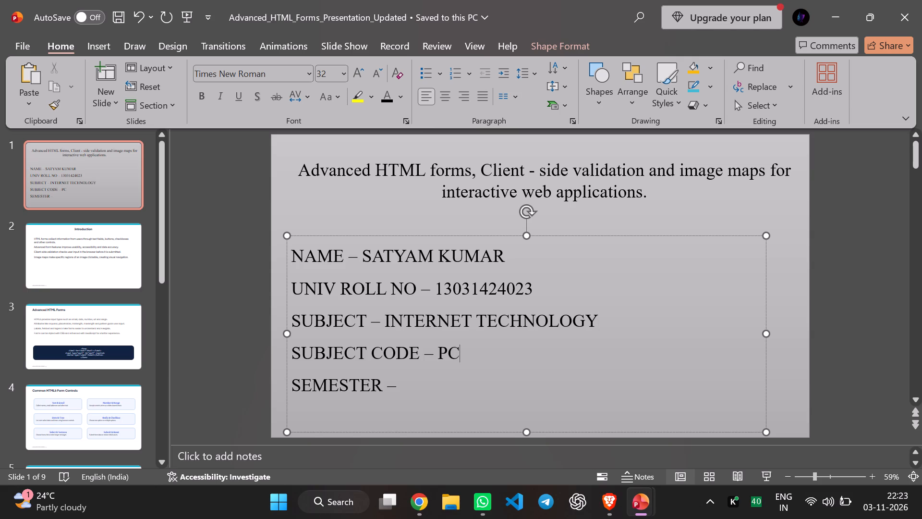
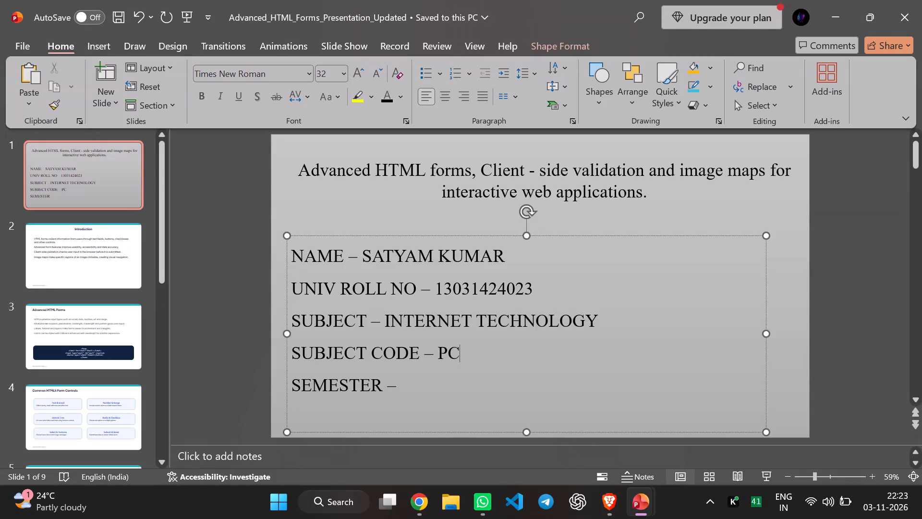
Complete the SUBJECT CODE line on the title slide as PECICB 501B.
key("BackSpace")
type("ECIC")
key("b")
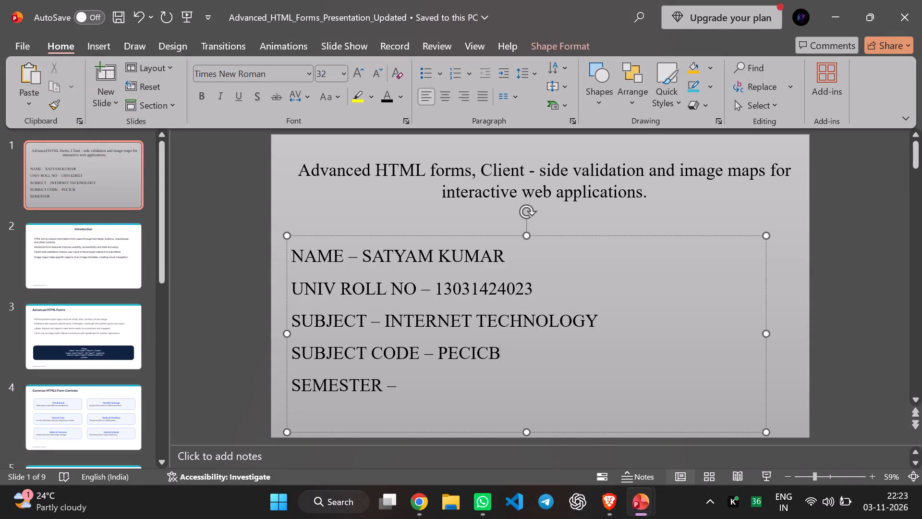
key("space")
type("501B")
Fill in the SEMESTER line on the title slide with VTH and add an empty line below it.
left_click(426, 388)
type("VTH")
key("Return")
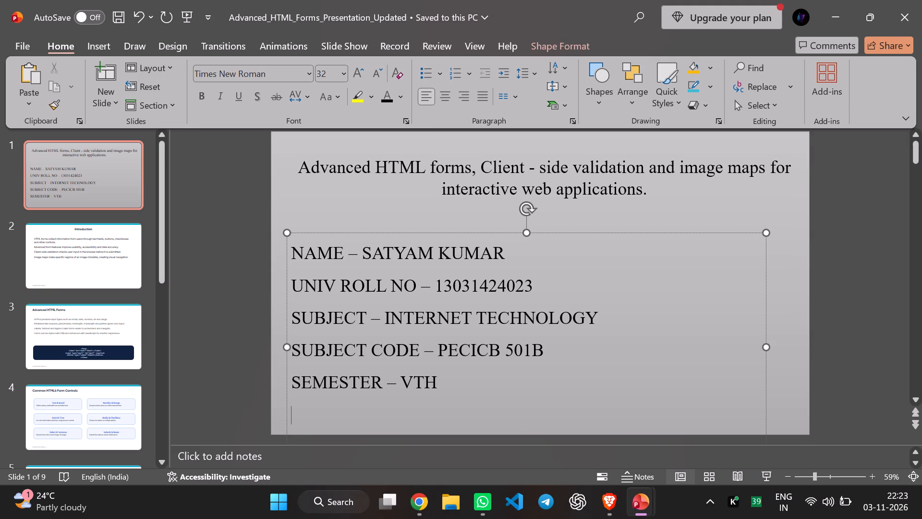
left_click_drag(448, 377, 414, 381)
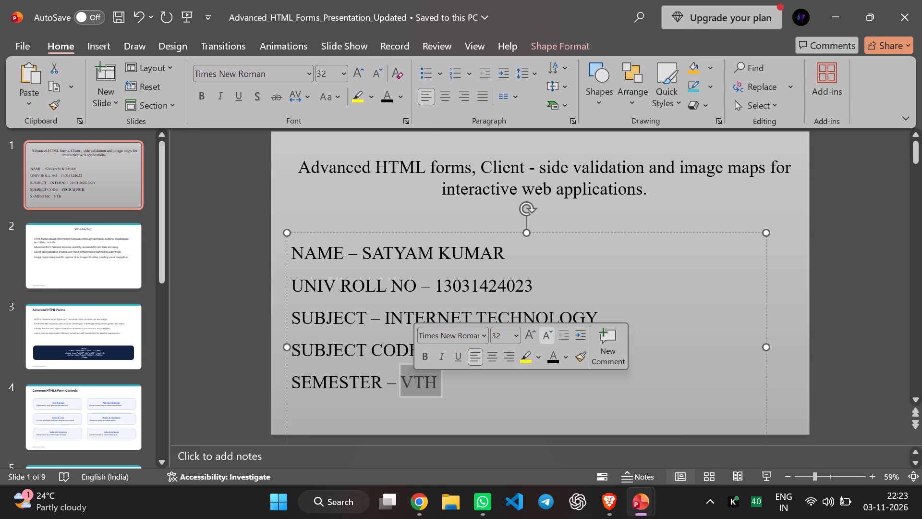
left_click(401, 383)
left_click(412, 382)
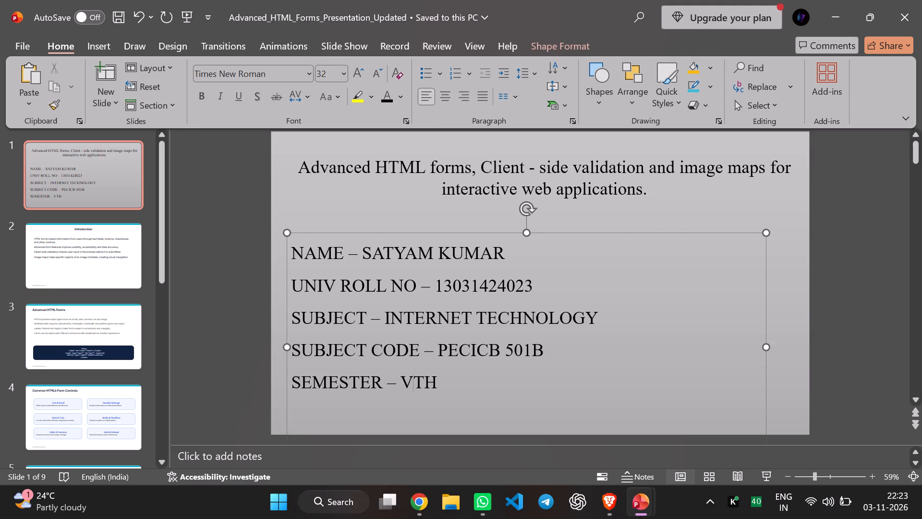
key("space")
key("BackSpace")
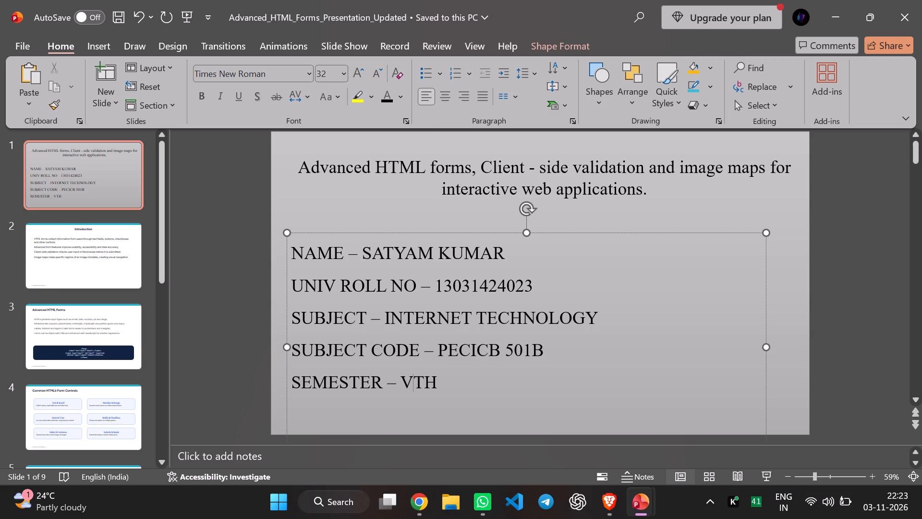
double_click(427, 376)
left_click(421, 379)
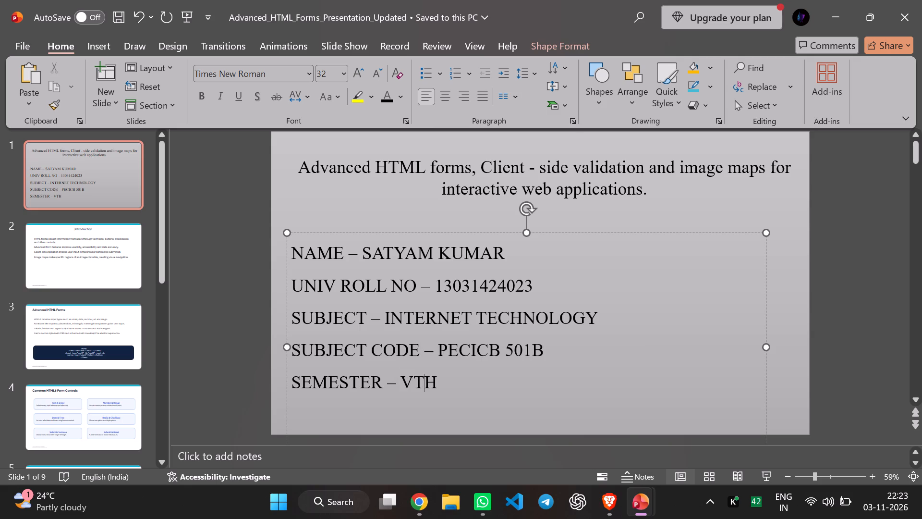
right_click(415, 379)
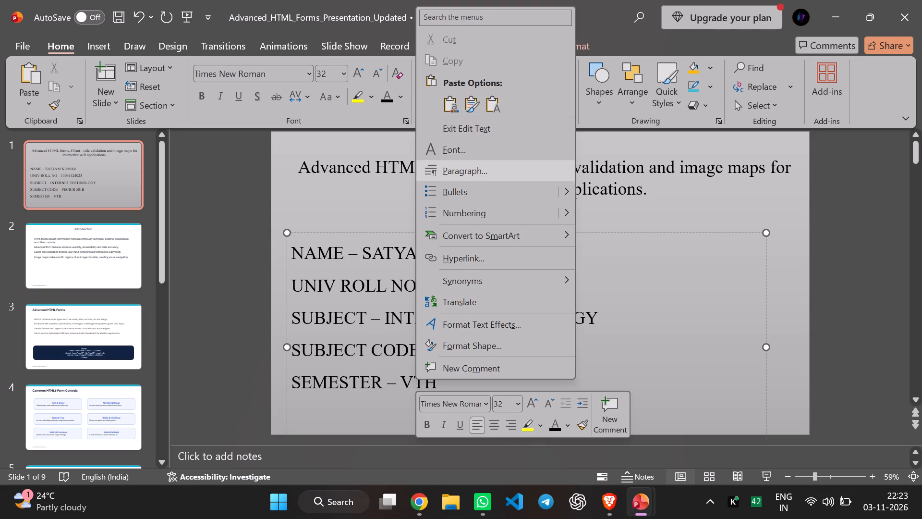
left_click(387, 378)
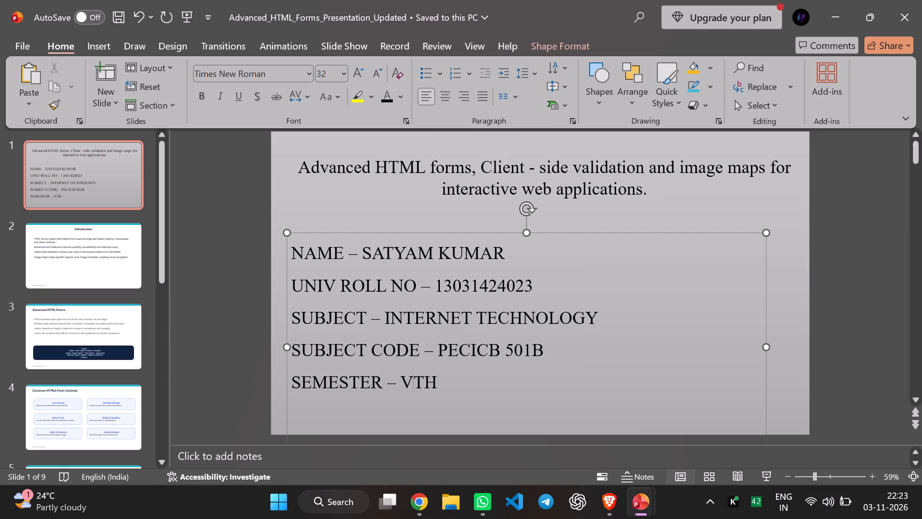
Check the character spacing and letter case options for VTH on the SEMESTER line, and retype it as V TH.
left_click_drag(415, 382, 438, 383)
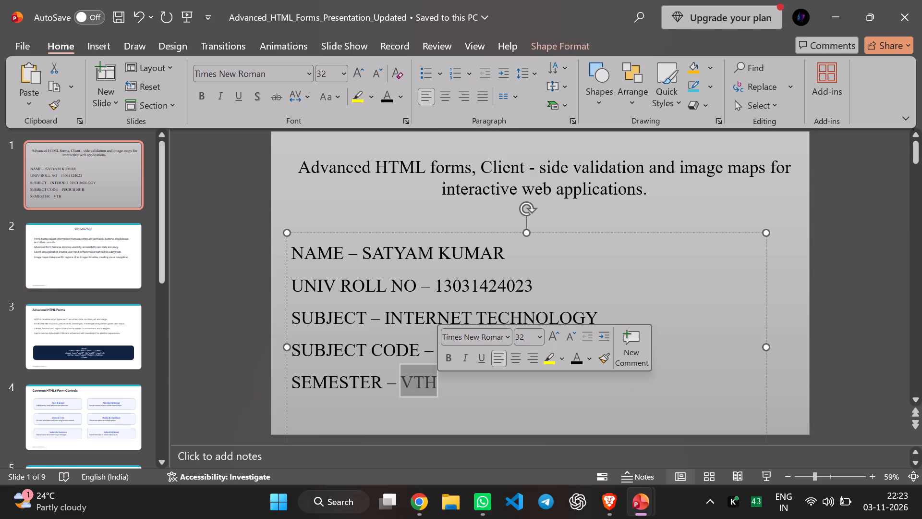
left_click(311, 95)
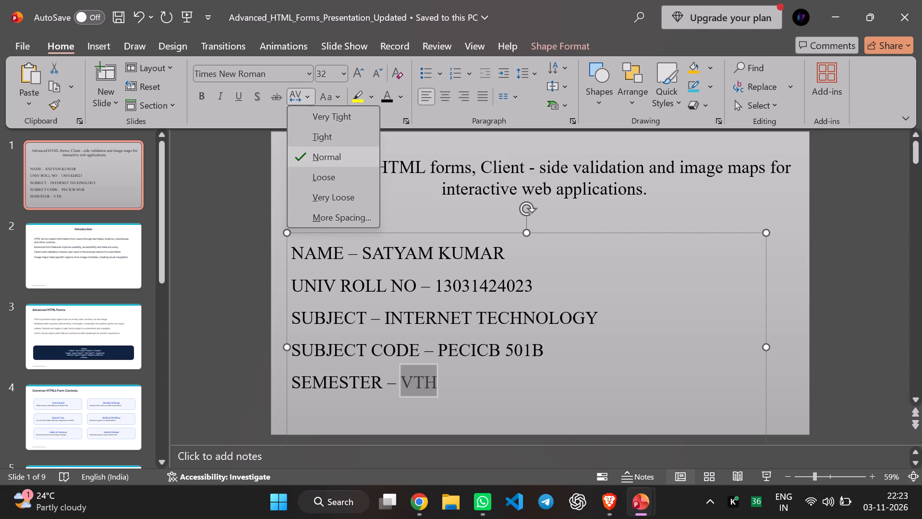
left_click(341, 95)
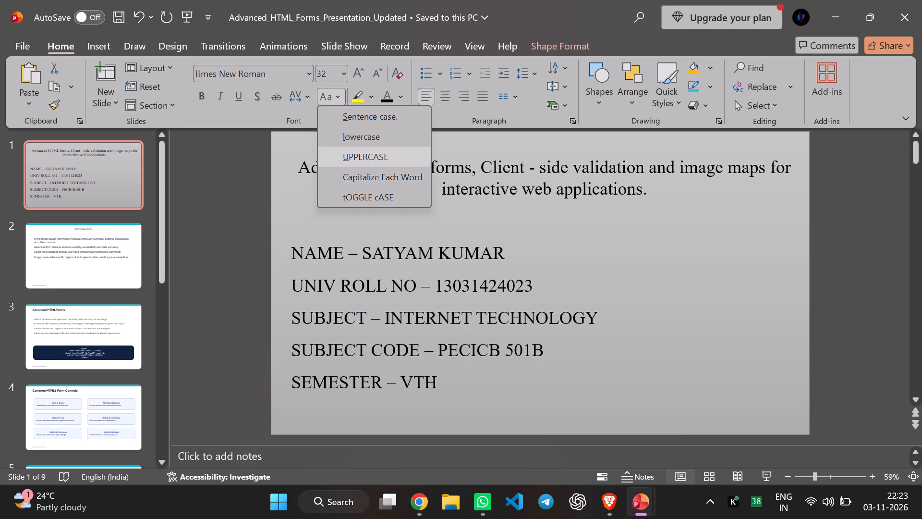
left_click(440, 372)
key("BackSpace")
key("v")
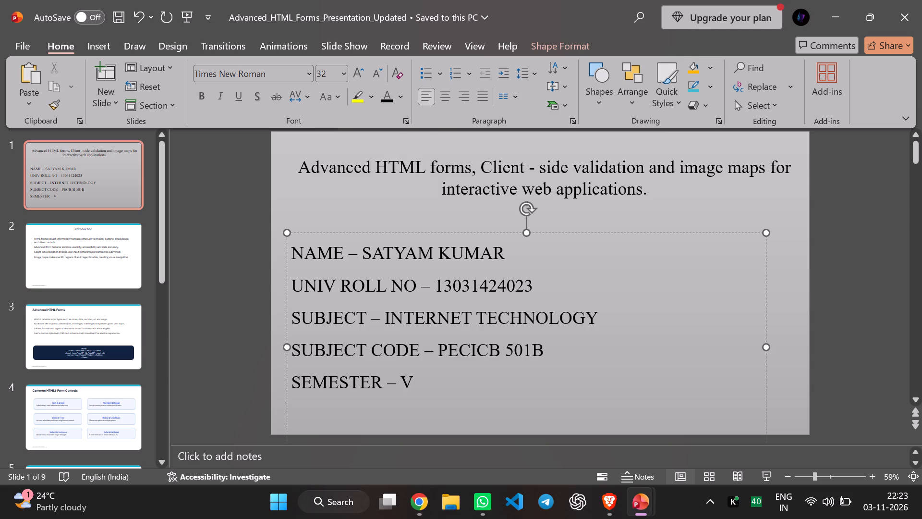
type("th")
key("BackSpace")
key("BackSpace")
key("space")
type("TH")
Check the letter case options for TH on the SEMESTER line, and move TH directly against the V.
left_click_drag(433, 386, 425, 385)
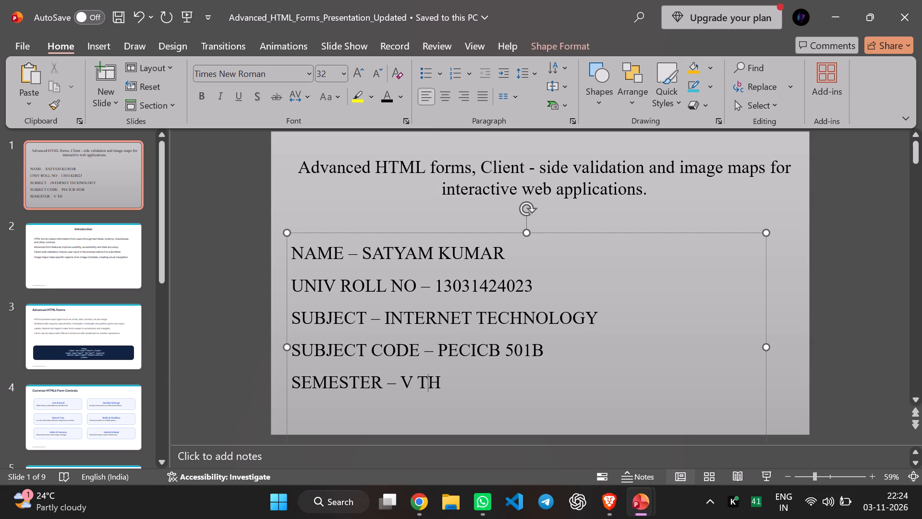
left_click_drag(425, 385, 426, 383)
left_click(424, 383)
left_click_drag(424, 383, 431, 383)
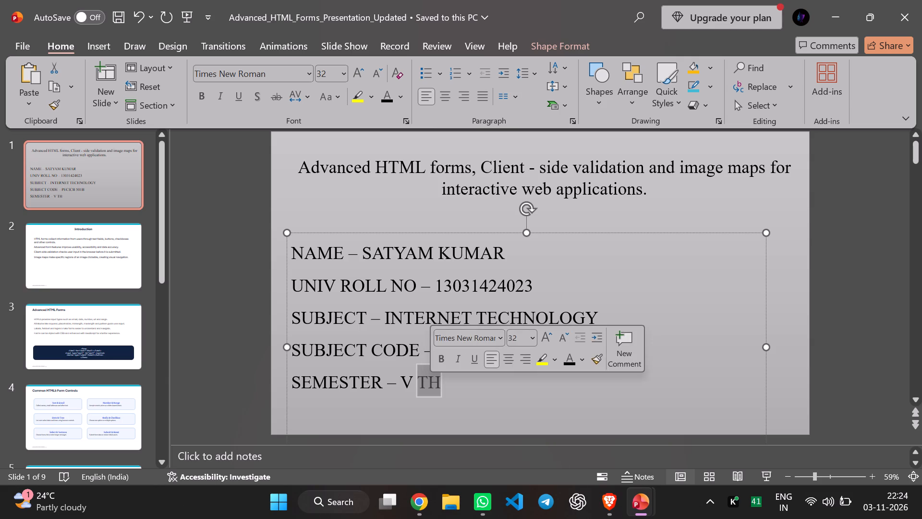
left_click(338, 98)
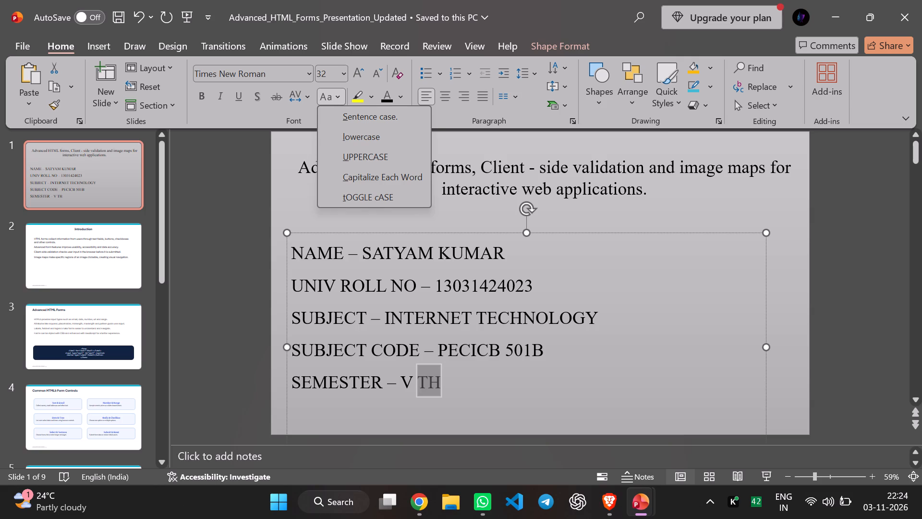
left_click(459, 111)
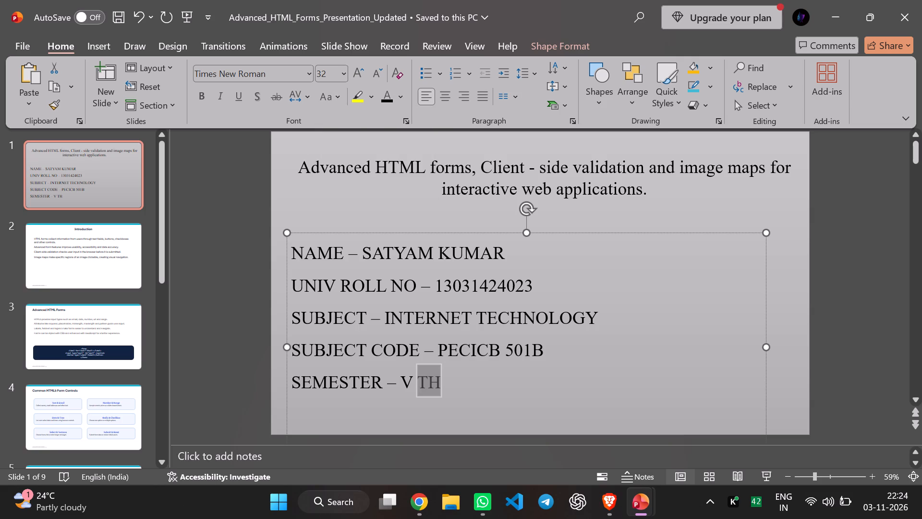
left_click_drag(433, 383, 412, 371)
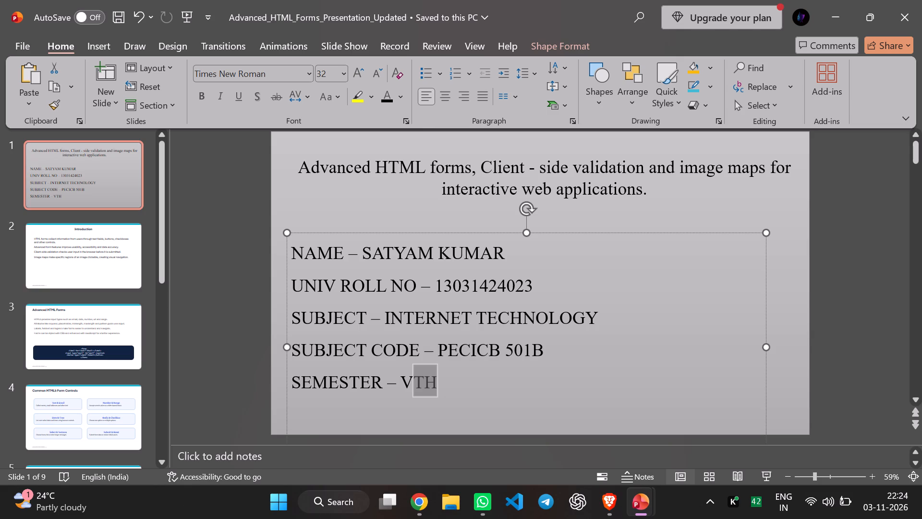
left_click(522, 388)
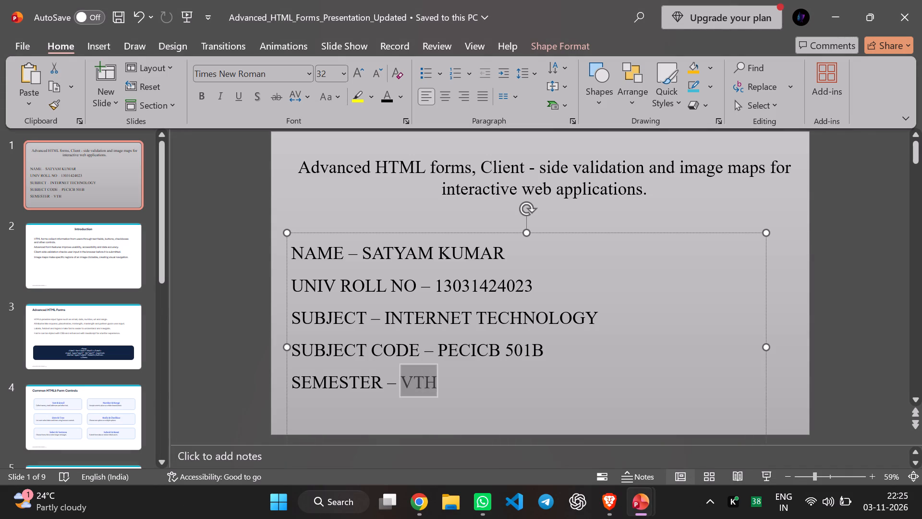
left_click_drag(431, 383, 425, 382)
left_click_drag(434, 382, 420, 383)
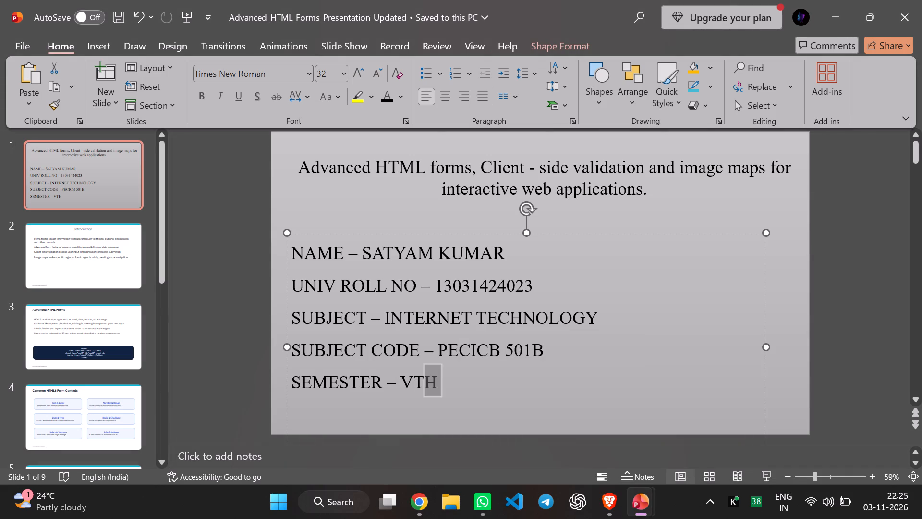
left_click_drag(420, 383, 419, 383)
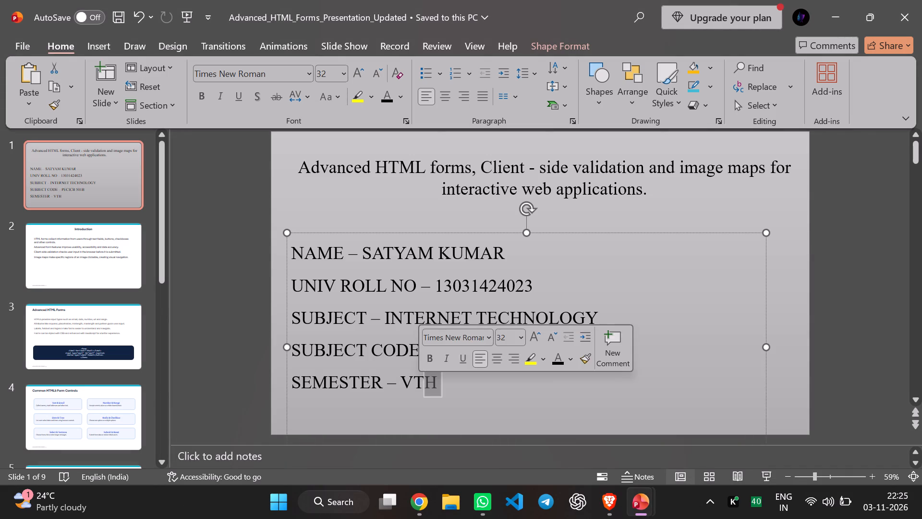
left_click(414, 383)
key("space")
left_click_drag(454, 381, 425, 383)
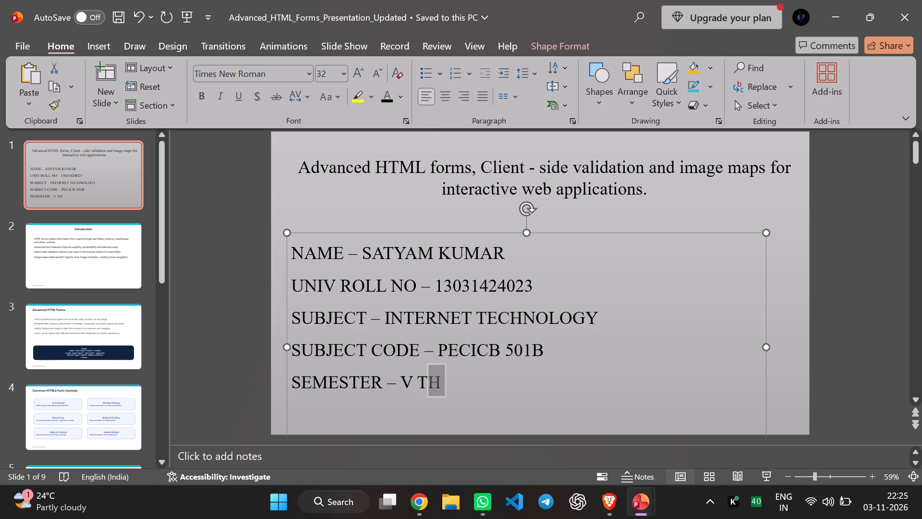
left_click_drag(425, 383, 420, 383)
key("ctrl+shift+equal")
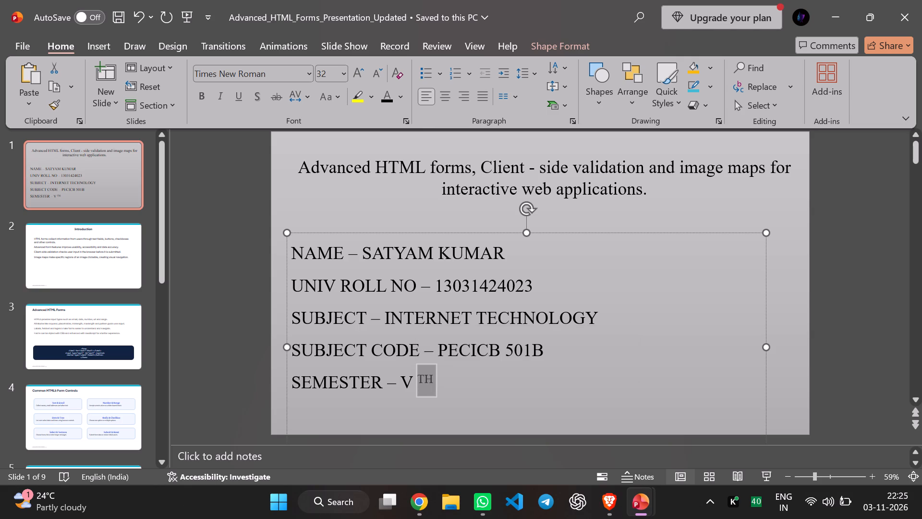
left_click(415, 380)
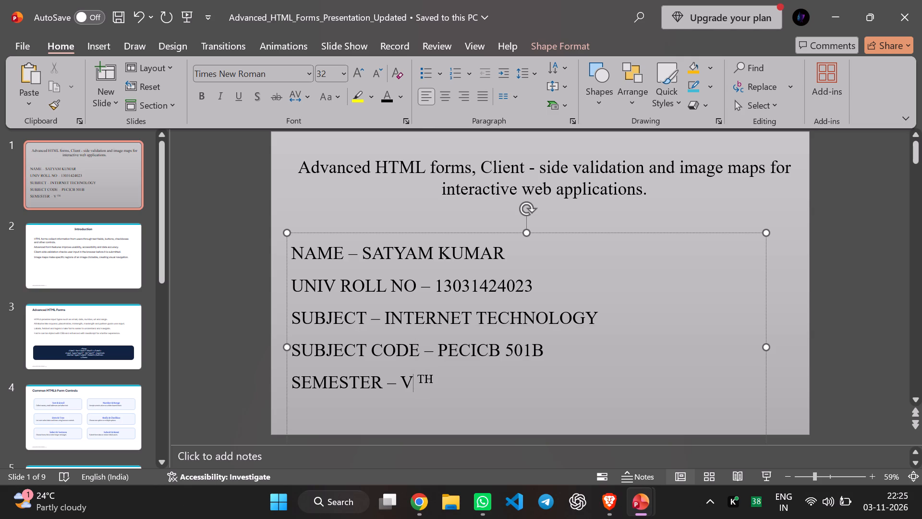
key("Right")
key("BackSpace")
Replace the superscript TH in the SEMESTER line with lowercase superscript th.
left_click(474, 392)
key("BackSpace")
key("BackSpace")
type("th")
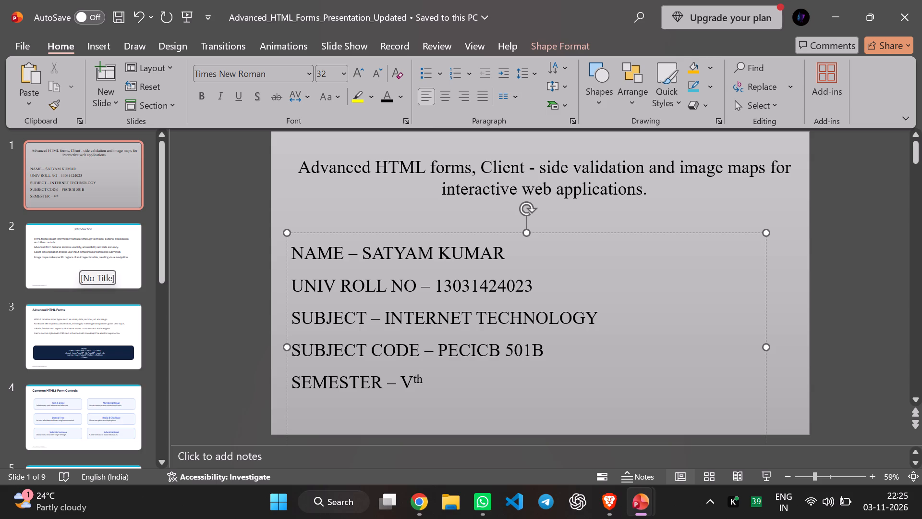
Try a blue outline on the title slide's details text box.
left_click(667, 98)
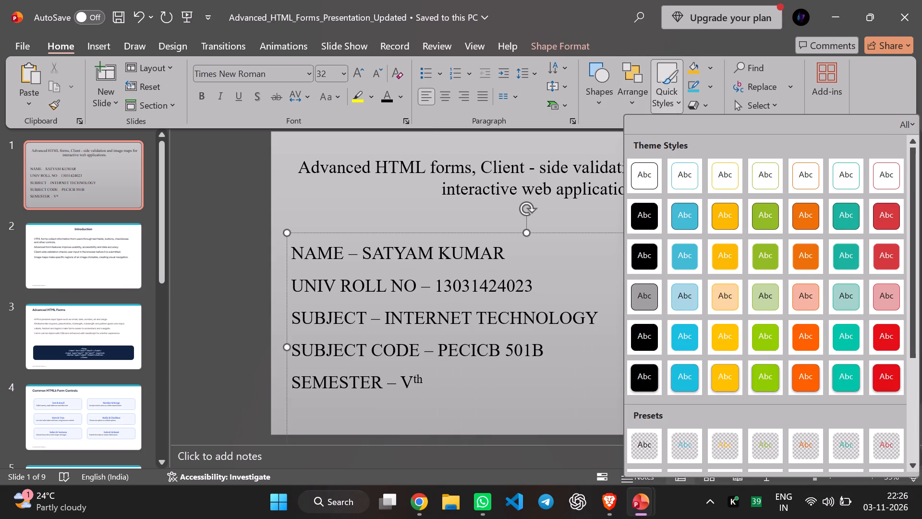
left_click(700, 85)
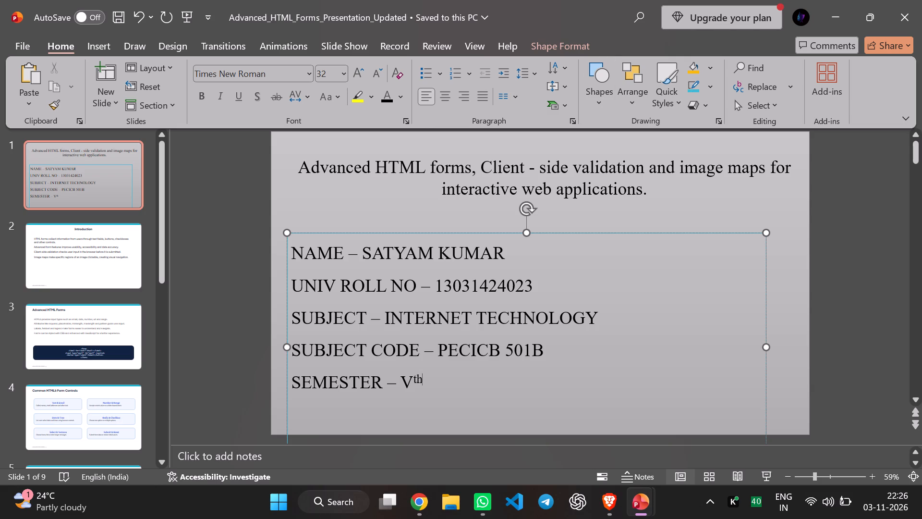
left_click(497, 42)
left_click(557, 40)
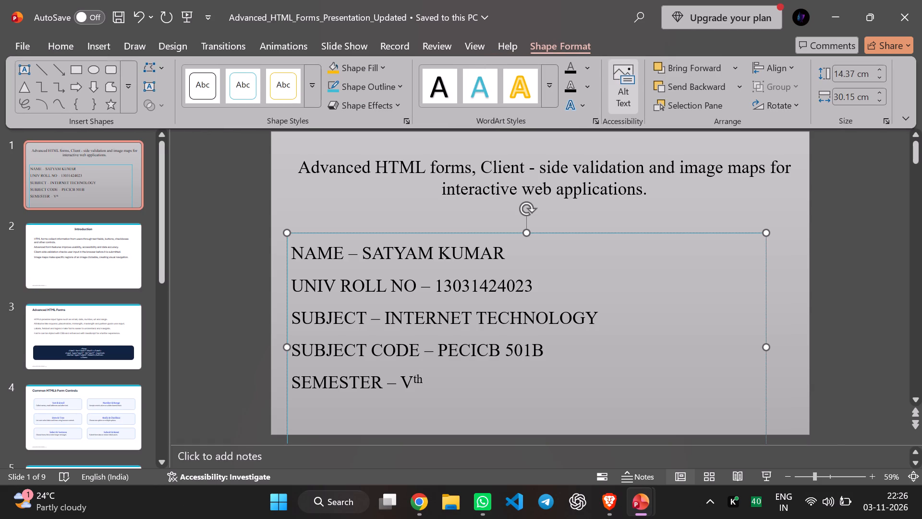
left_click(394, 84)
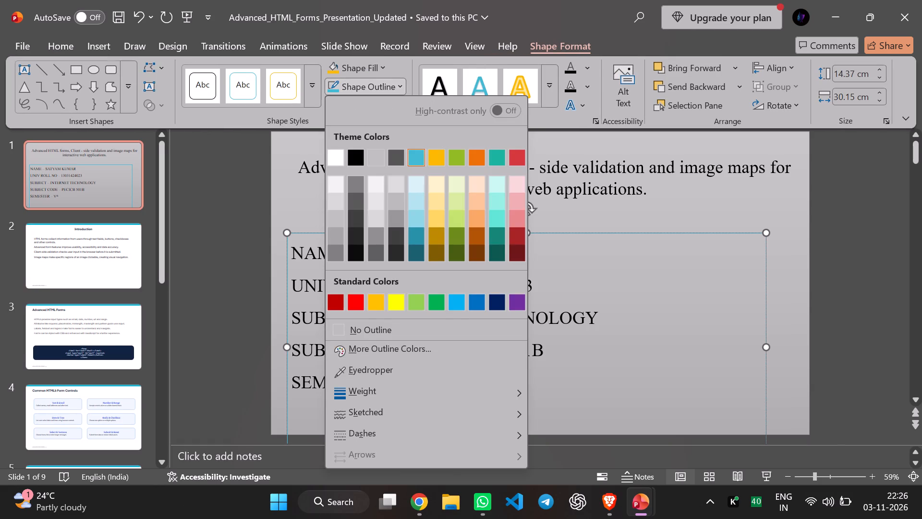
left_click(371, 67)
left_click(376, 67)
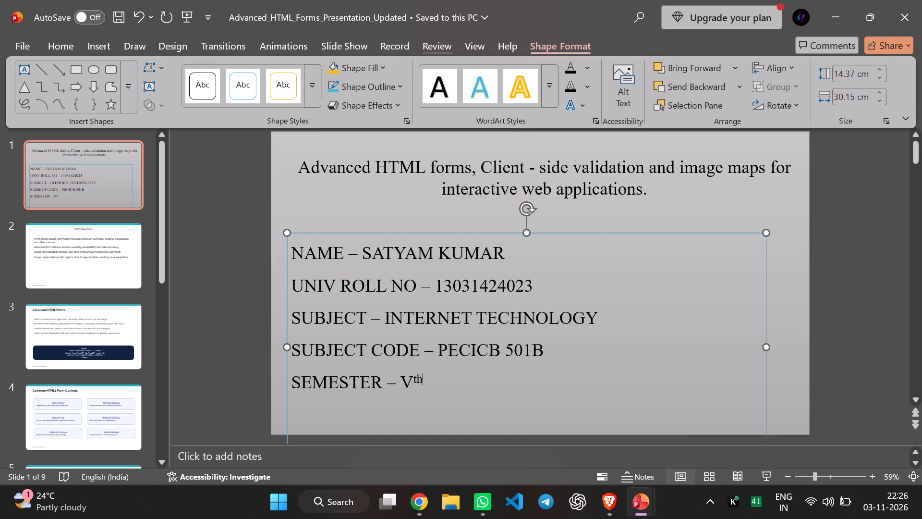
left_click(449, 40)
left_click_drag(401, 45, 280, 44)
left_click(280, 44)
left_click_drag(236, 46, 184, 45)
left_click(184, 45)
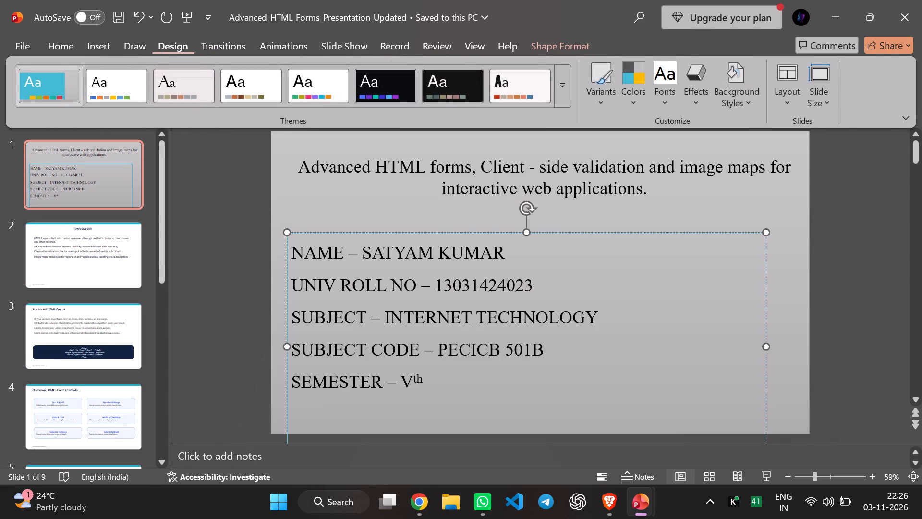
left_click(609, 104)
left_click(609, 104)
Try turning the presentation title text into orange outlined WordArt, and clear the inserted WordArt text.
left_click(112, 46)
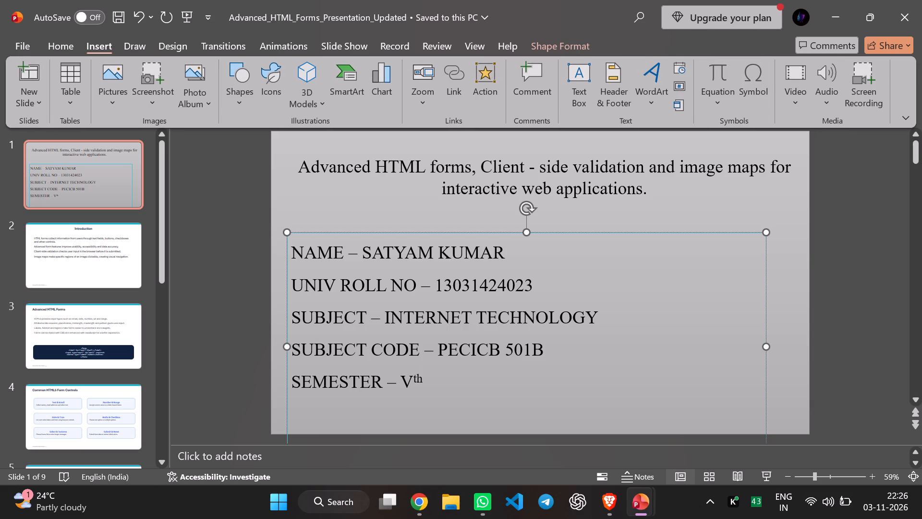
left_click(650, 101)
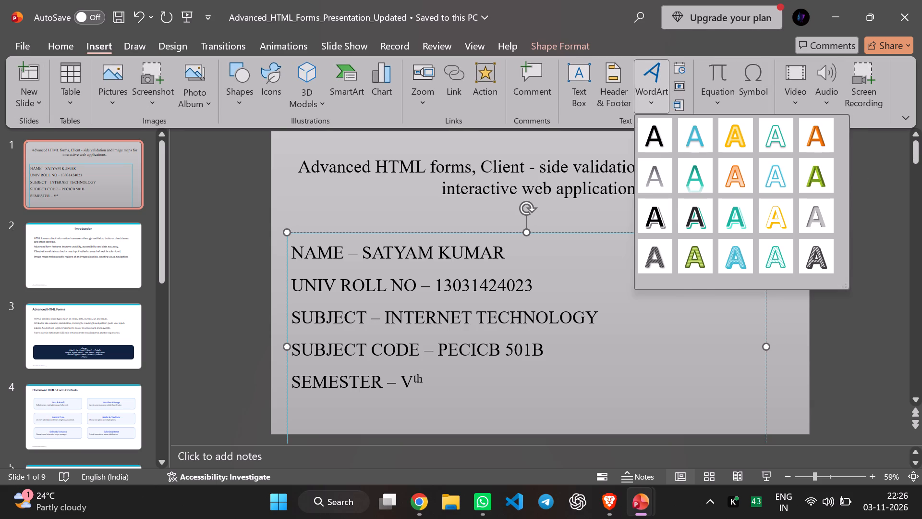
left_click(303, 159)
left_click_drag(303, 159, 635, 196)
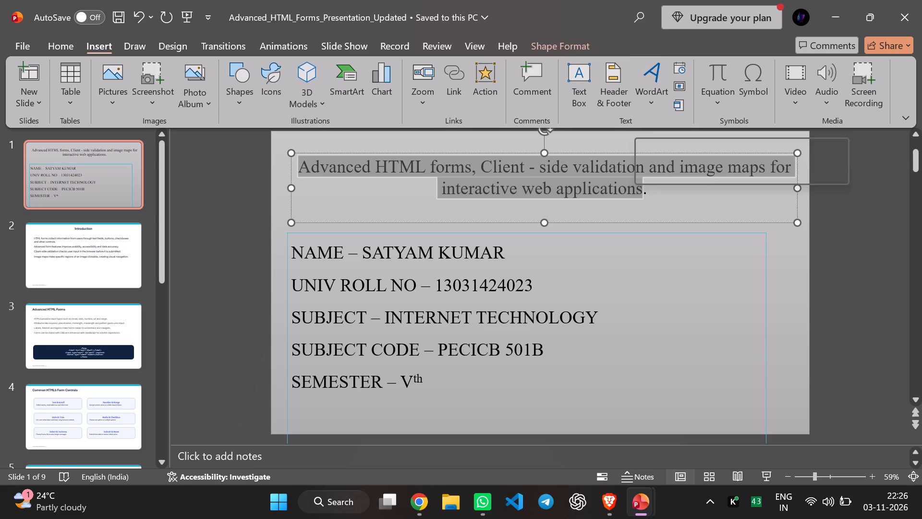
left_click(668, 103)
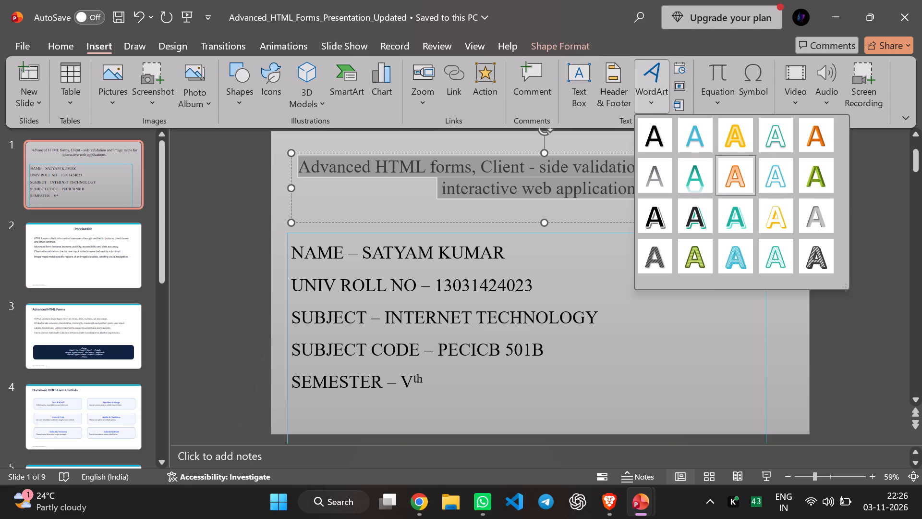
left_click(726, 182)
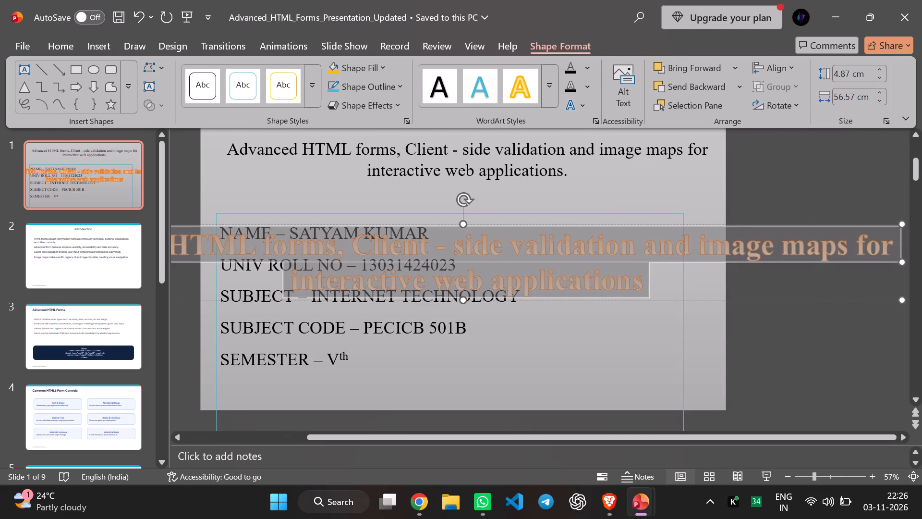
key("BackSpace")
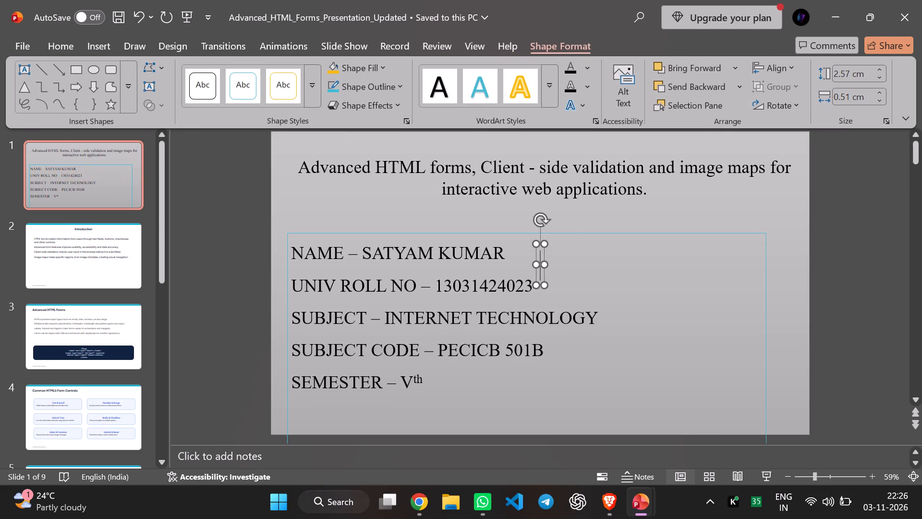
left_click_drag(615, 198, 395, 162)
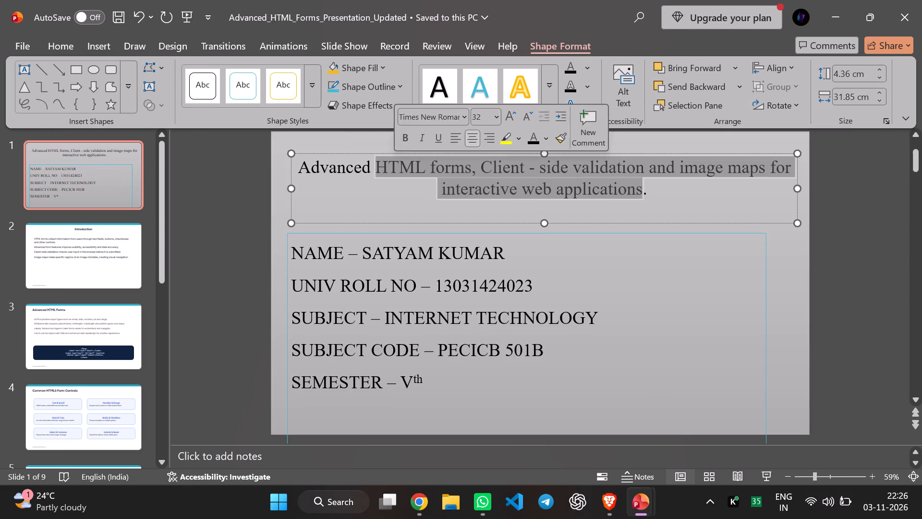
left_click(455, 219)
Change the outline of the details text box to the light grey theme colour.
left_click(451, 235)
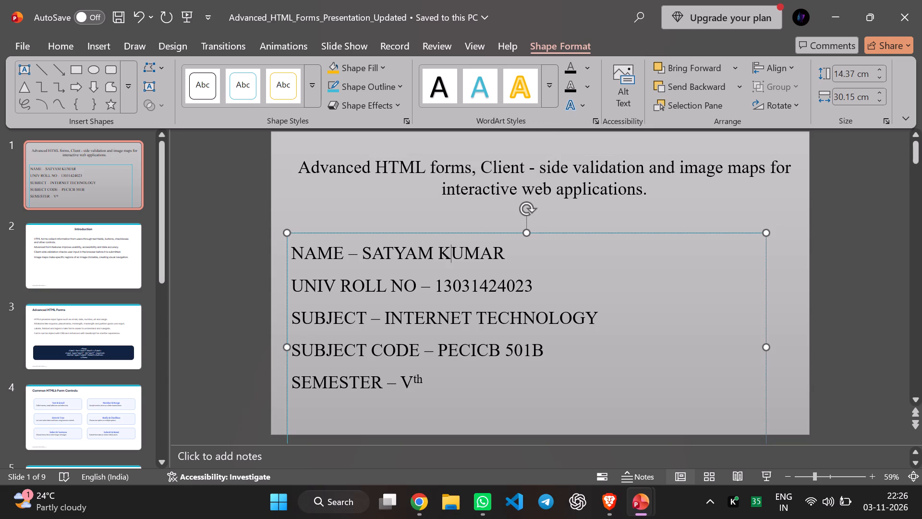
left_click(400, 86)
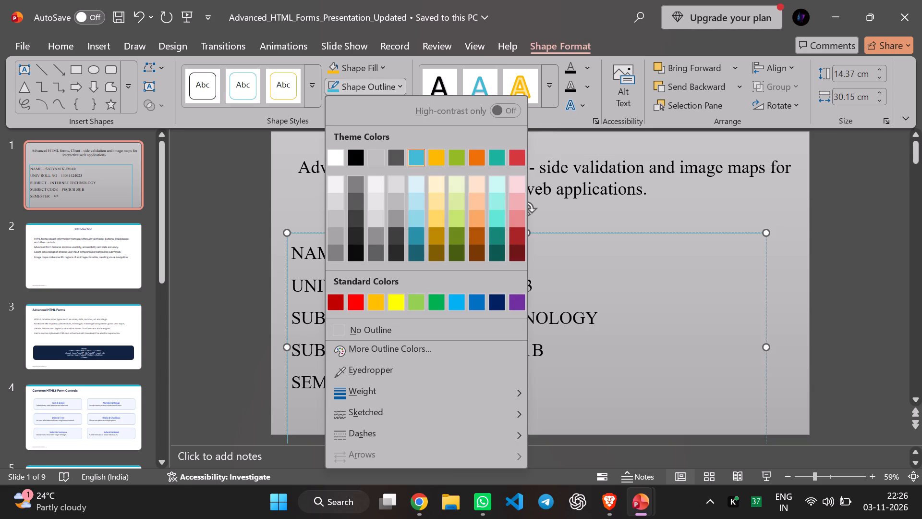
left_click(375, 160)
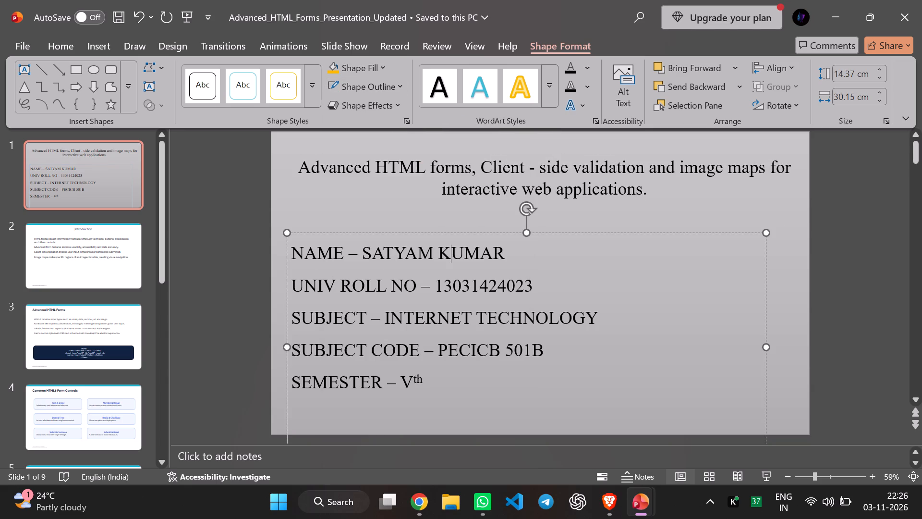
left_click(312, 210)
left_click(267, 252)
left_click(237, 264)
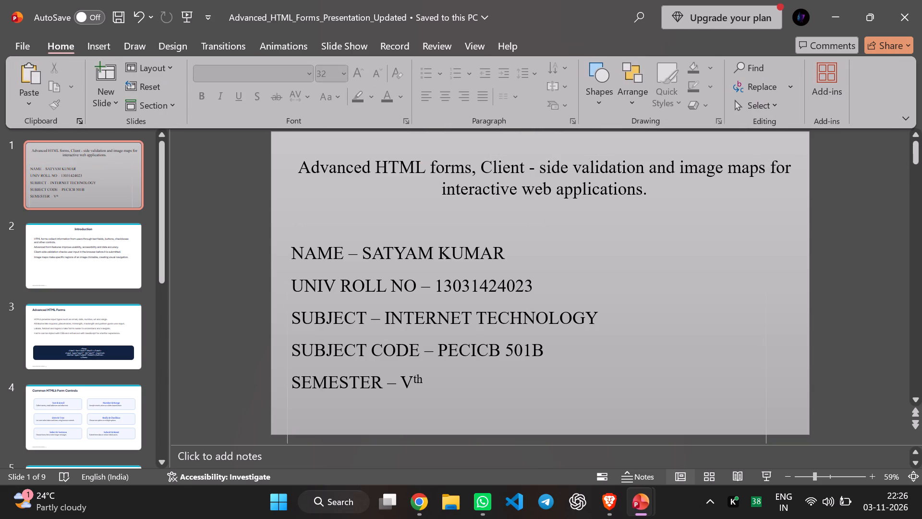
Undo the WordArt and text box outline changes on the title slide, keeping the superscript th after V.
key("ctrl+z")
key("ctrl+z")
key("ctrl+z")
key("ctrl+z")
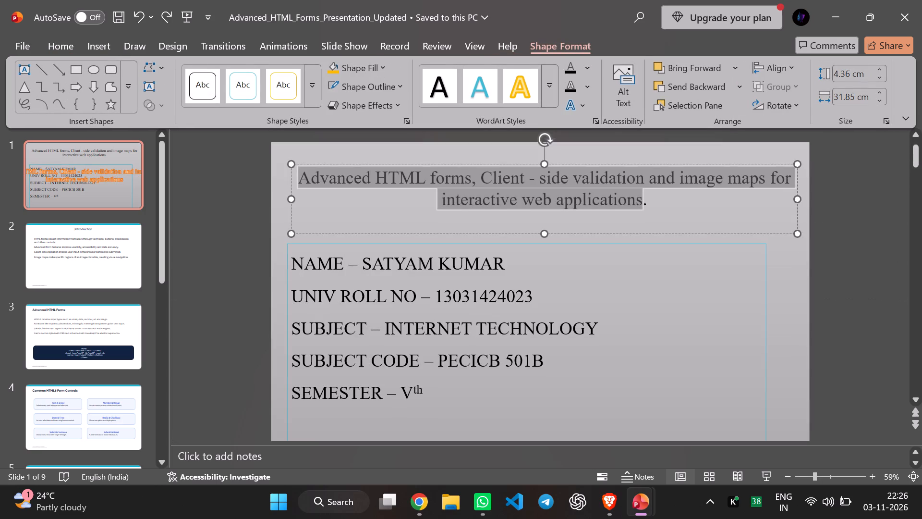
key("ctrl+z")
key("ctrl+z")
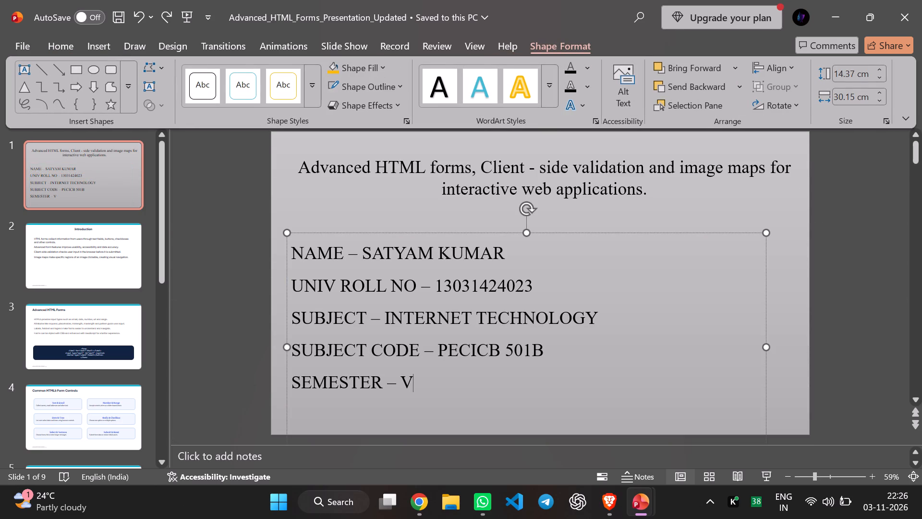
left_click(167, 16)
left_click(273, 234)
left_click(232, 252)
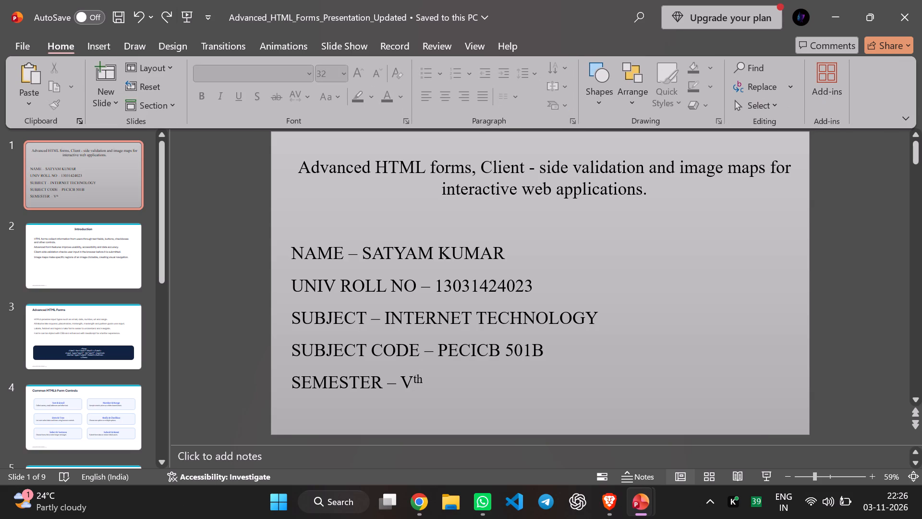
scroll(570, 195, "up", 1)
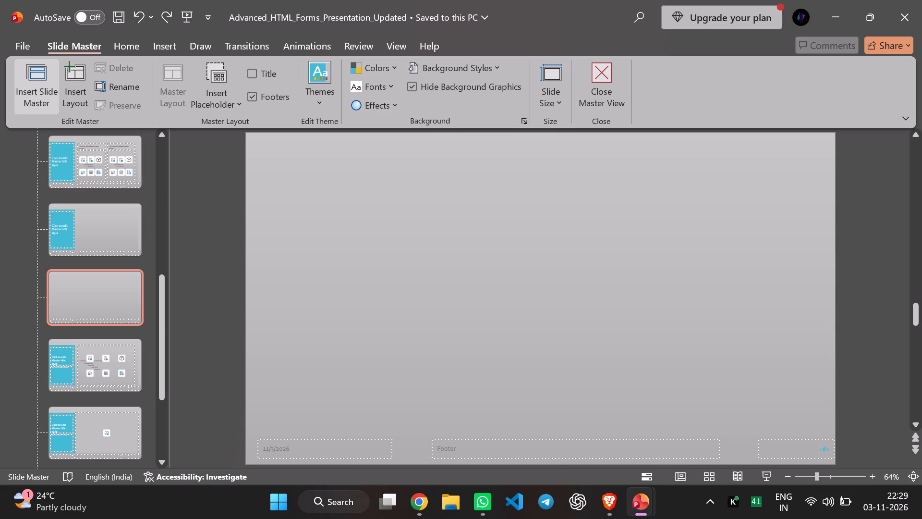
left_click(69, 98)
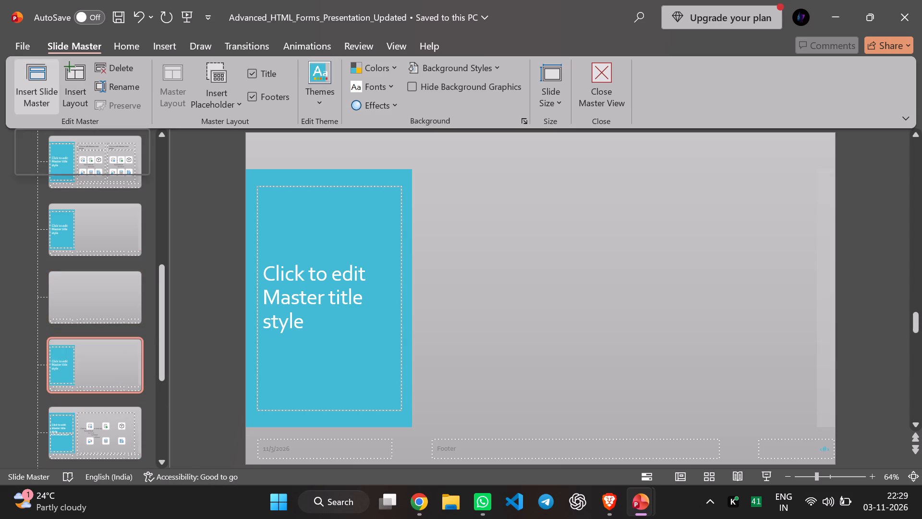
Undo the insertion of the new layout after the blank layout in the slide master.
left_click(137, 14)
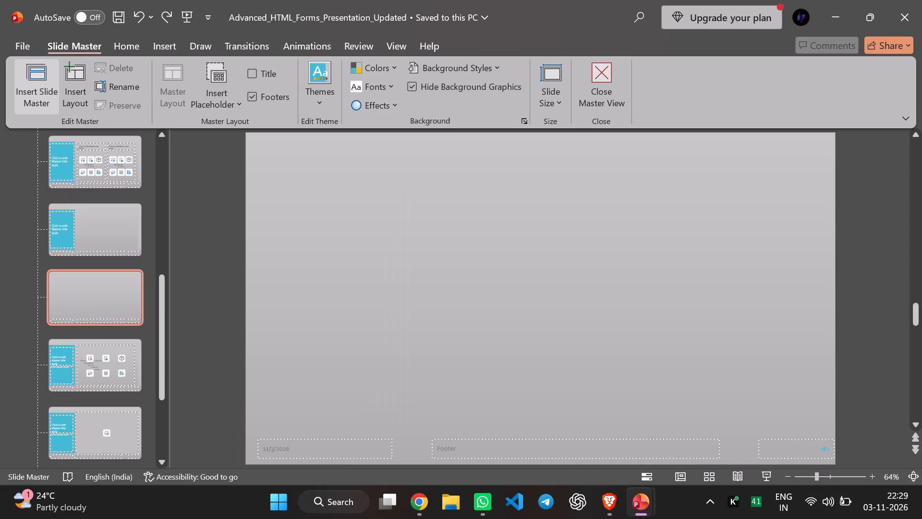
Insert a new slide master into the presentation and return to the normal slide view.
left_click(38, 109)
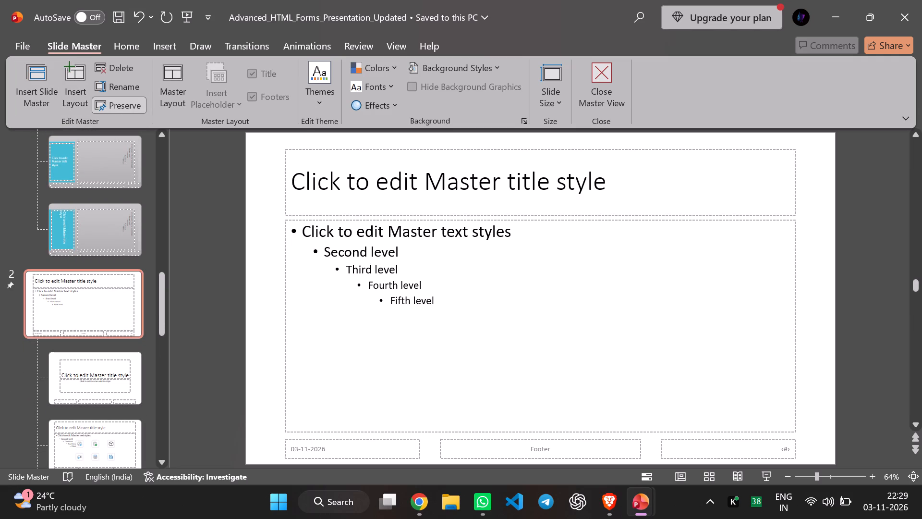
scroll(128, 105, "right", 2)
left_click(588, 90)
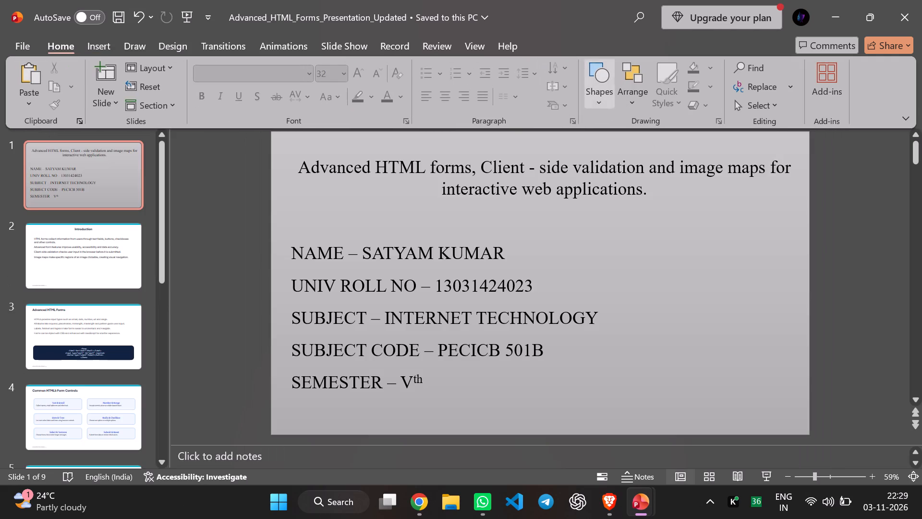
Look through the presentation's slides to check their appearance, returning to the title slide.
key("Down")
key("Down")
key("Down")
key("Down")
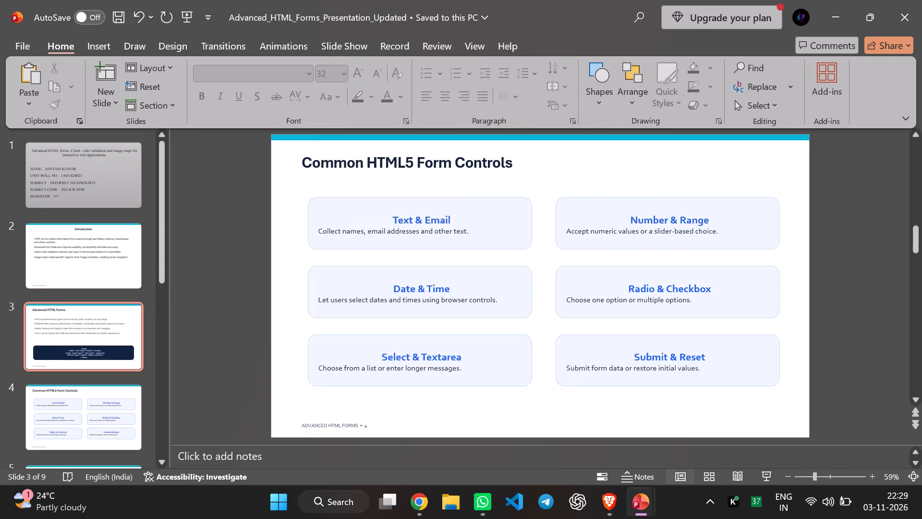
key("Down")
key("Down")
key("Down")
key("Down")
key("Down")
key("Down")
key("Up")
key("Up")
key("Up")
key("Up")
key("Up")
key("Up")
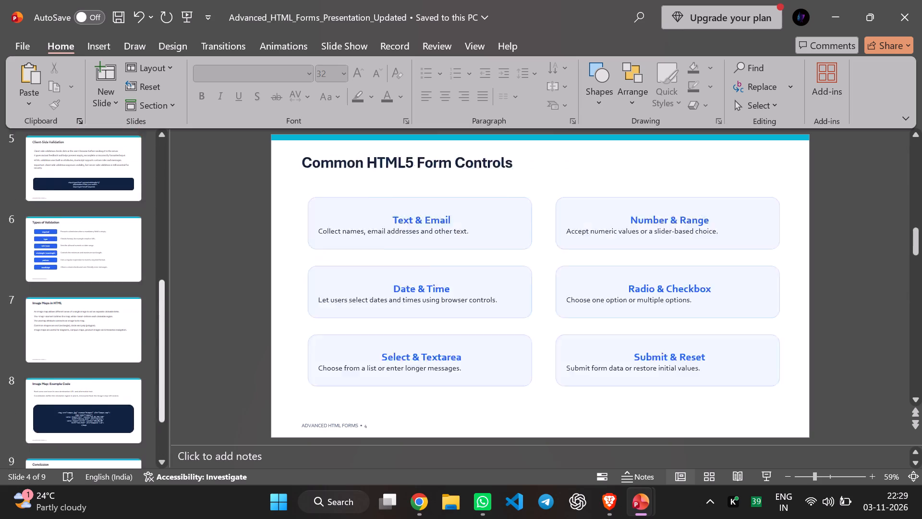
key("Up")
key("Up")
key("Up")
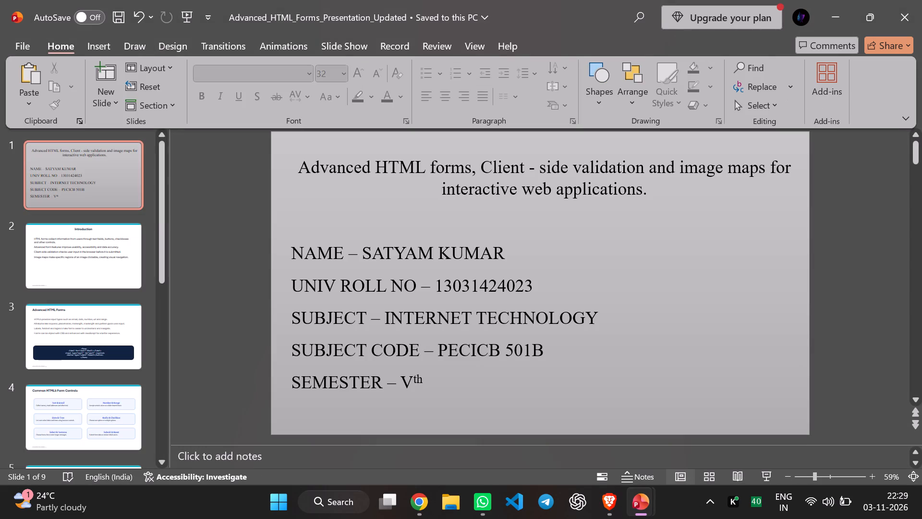
Underline the title slide's heading and set its font colour to the darkest shade in the theme's black column.
left_click_drag(651, 198, 299, 165)
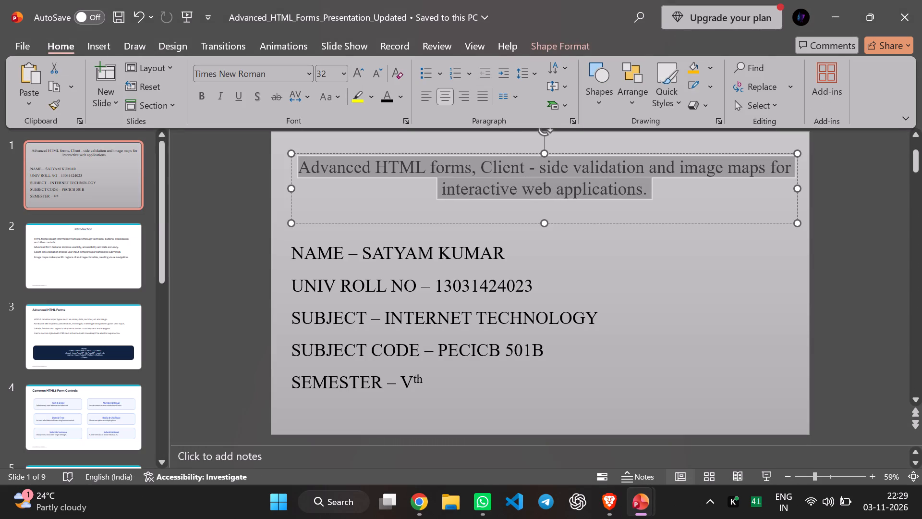
left_click_drag(299, 165, 300, 164)
left_click(238, 98)
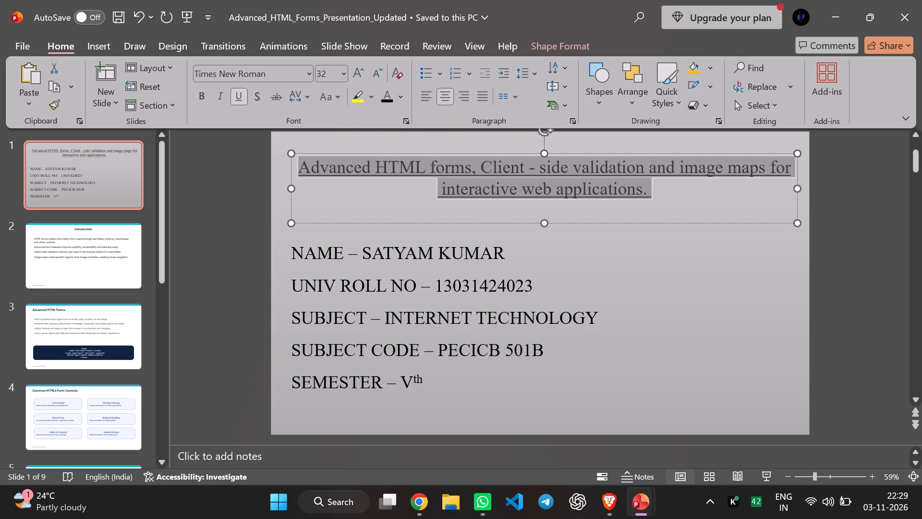
left_click(399, 97)
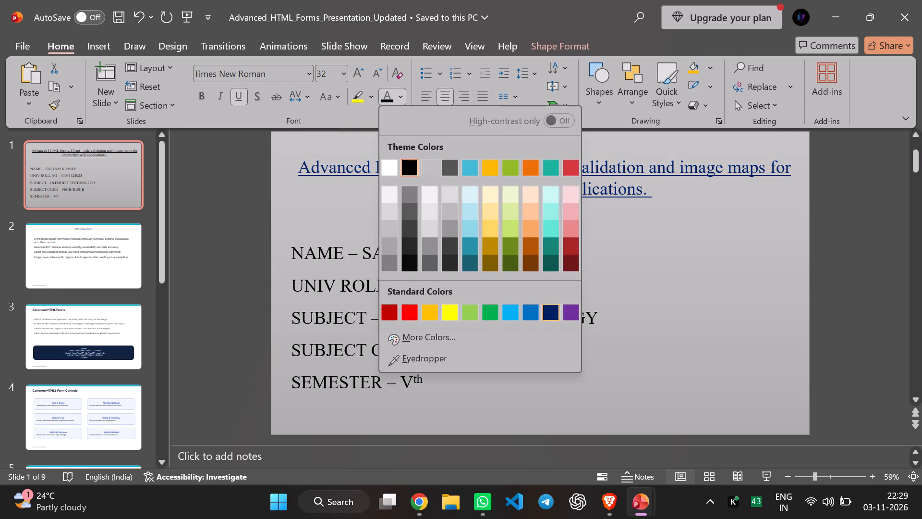
left_click(414, 263)
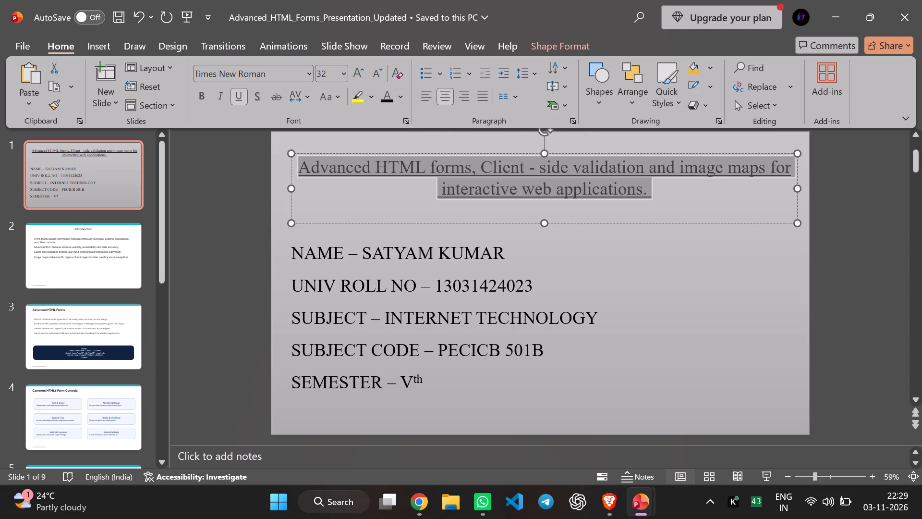
Reduce the font size of the title slide's name, roll number, subject, code and semester lines to 28.
left_click_drag(430, 384, 304, 256)
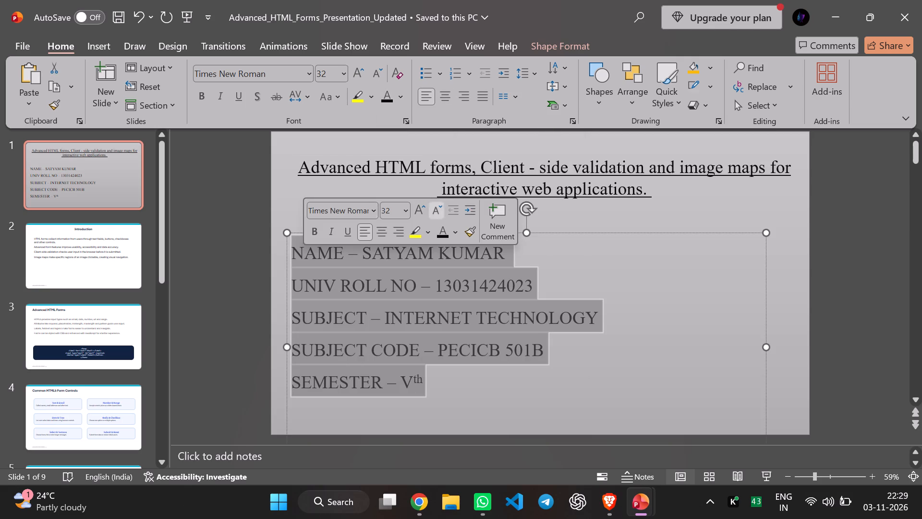
left_click(434, 218)
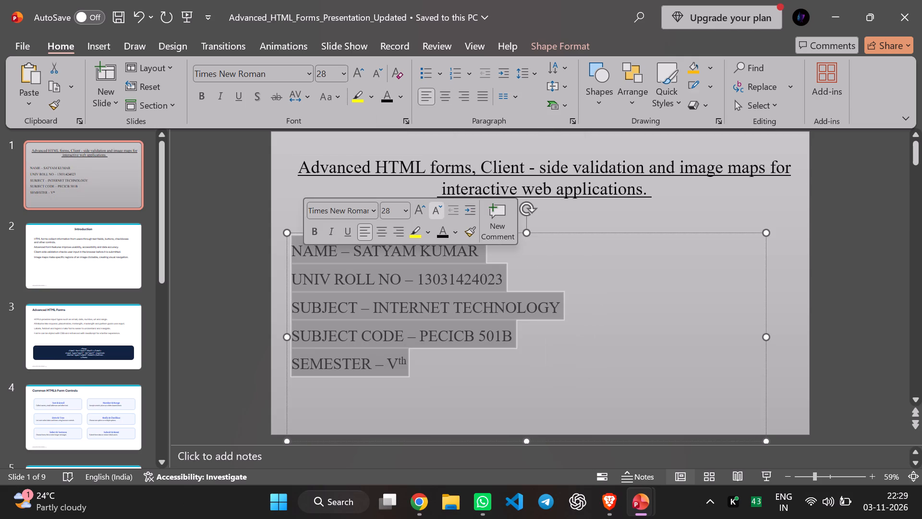
Resize the title slide's details text box to nearly the heading's width and place it slightly lower beneath the heading.
left_click_drag(524, 440, 513, 411)
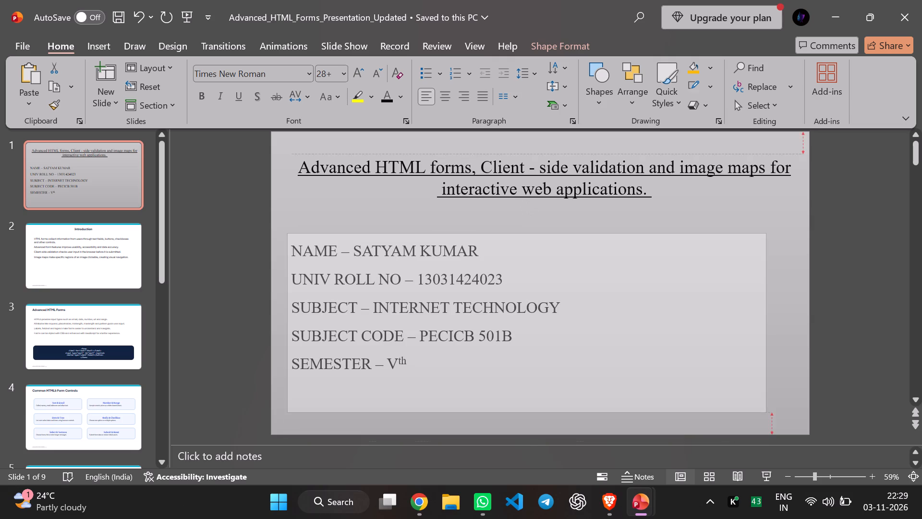
left_click_drag(513, 411, 503, 401)
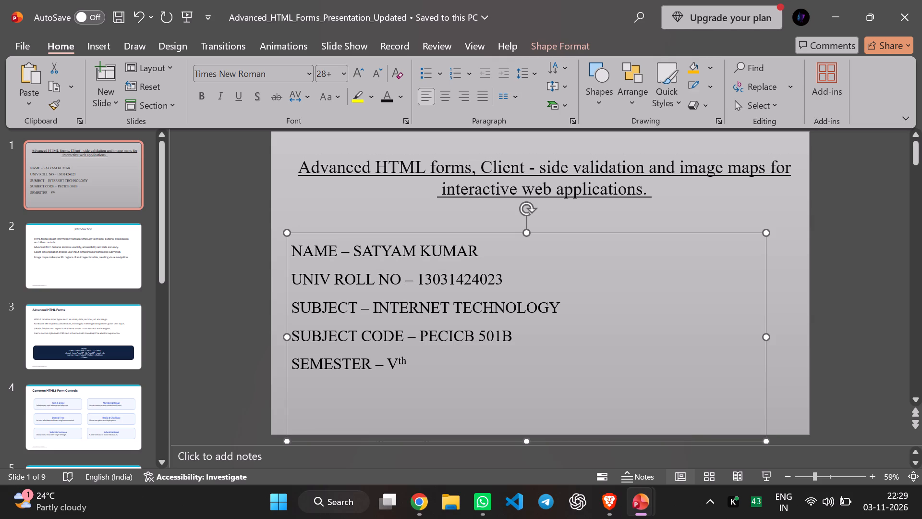
left_click_drag(766, 441, 668, 377)
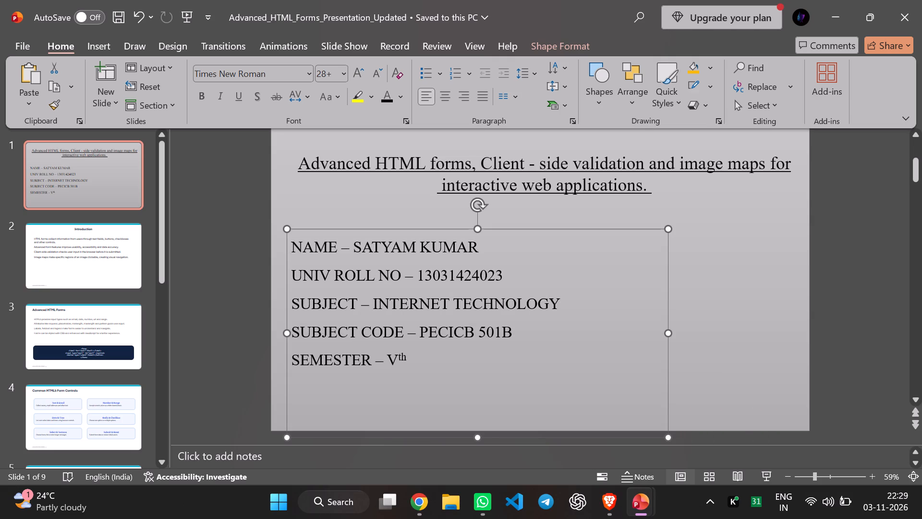
left_click_drag(523, 231, 523, 216)
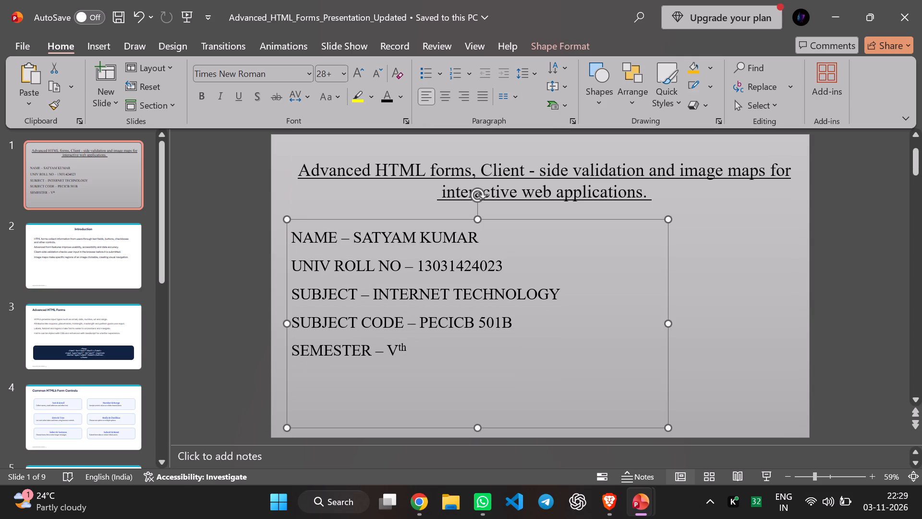
left_click_drag(477, 431, 466, 390)
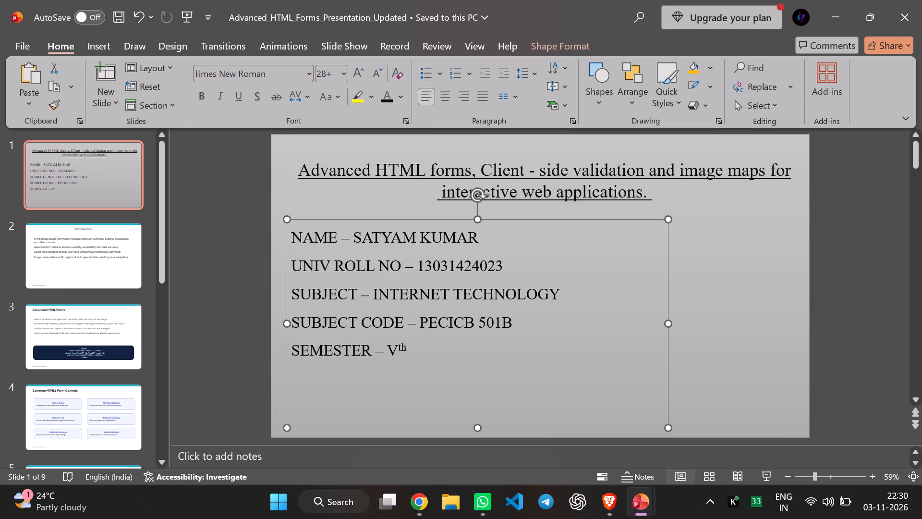
left_click_drag(666, 321, 776, 318)
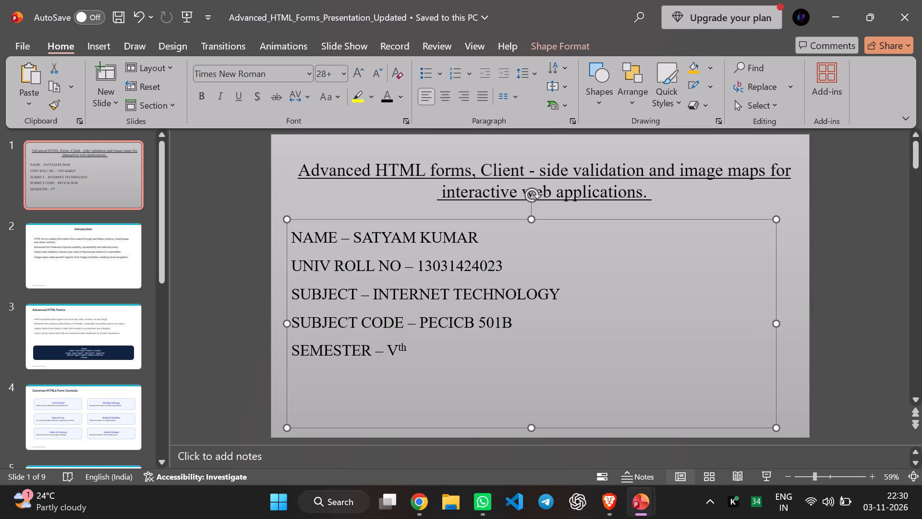
left_click_drag(551, 219, 554, 240)
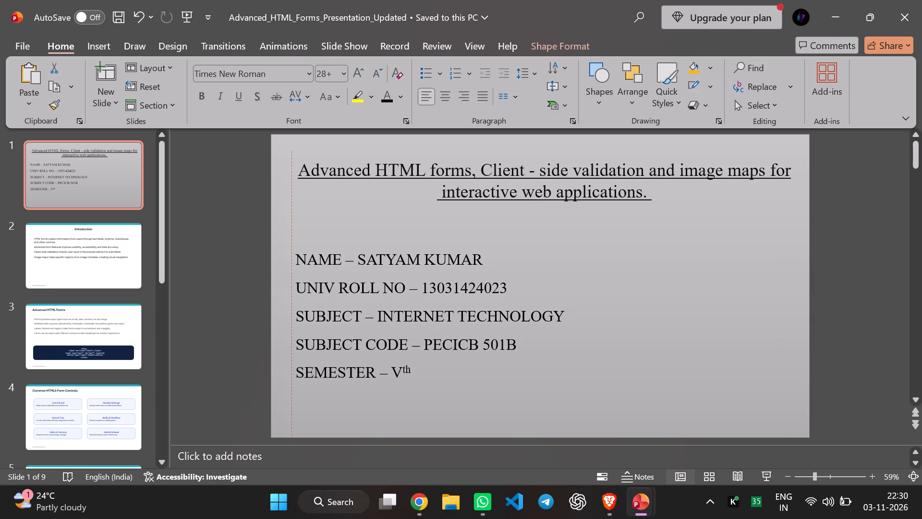
left_click_drag(554, 240, 551, 247)
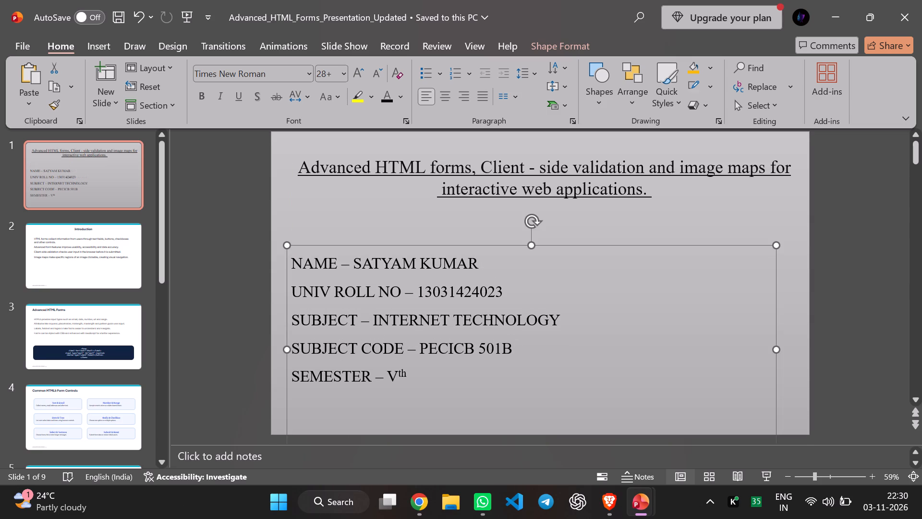
left_click(726, 219)
left_click(921, 247)
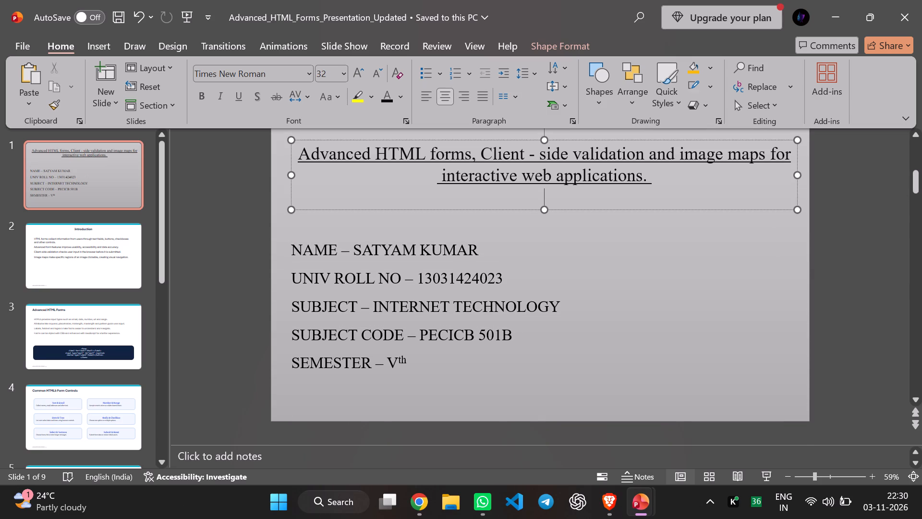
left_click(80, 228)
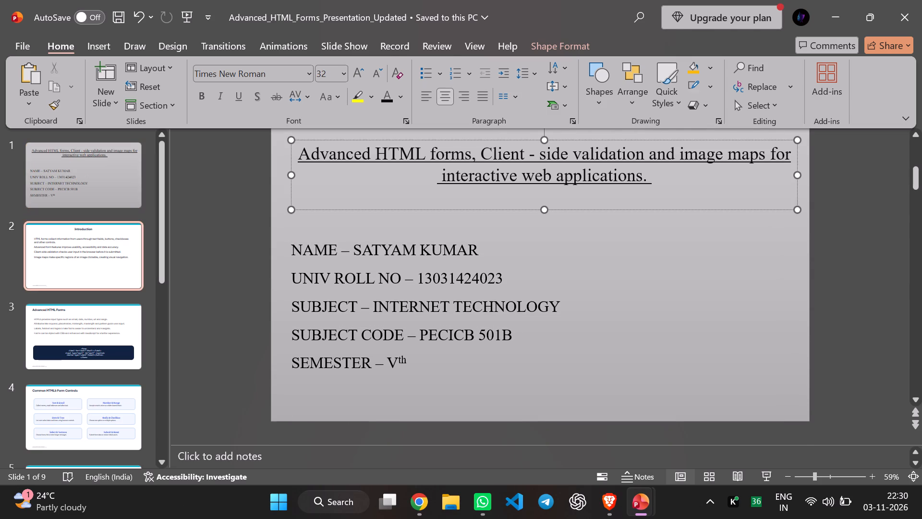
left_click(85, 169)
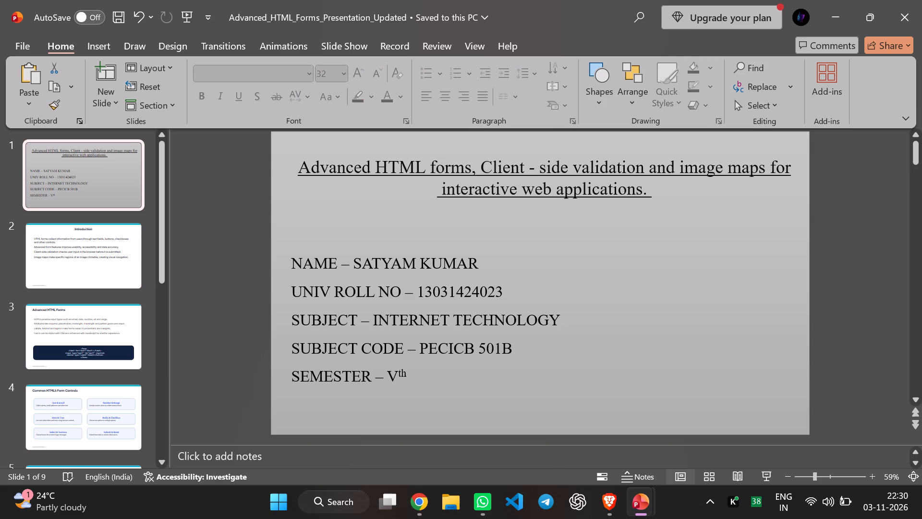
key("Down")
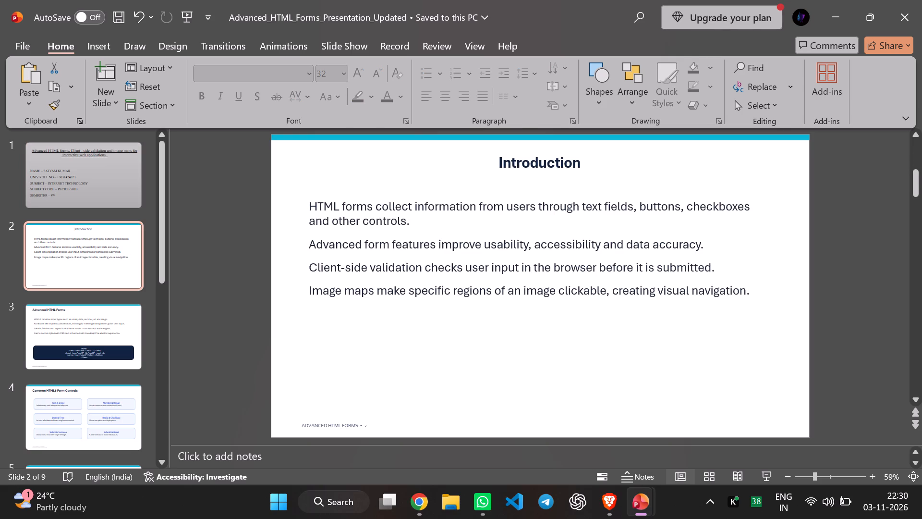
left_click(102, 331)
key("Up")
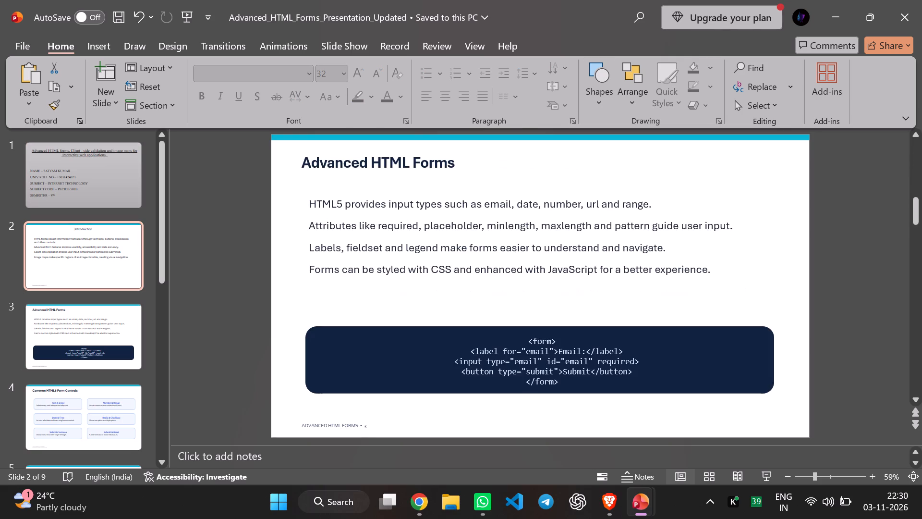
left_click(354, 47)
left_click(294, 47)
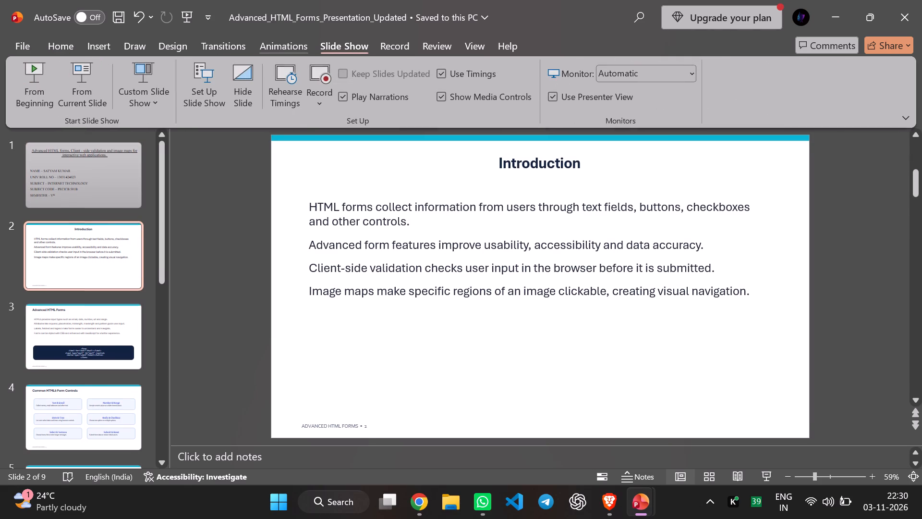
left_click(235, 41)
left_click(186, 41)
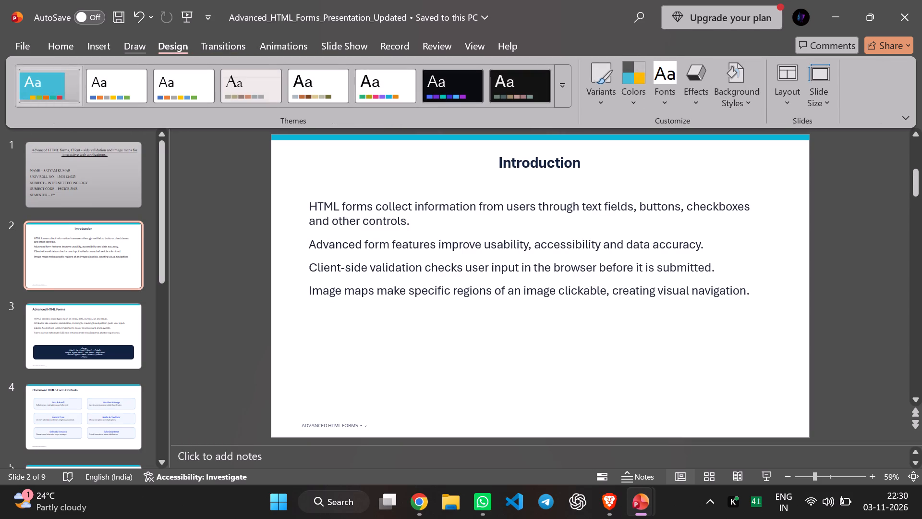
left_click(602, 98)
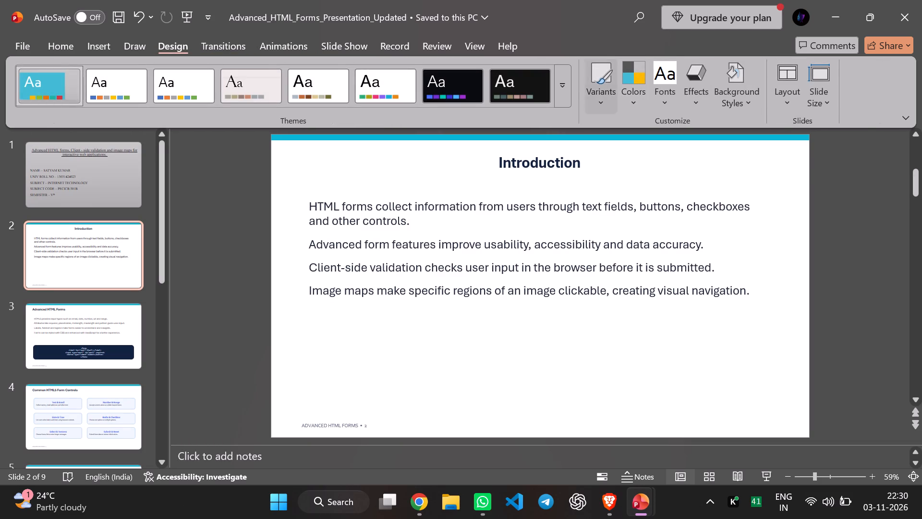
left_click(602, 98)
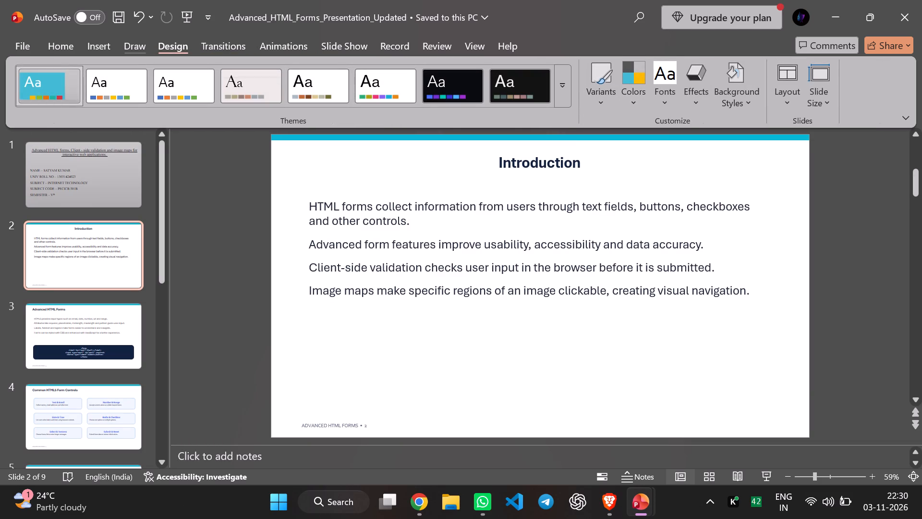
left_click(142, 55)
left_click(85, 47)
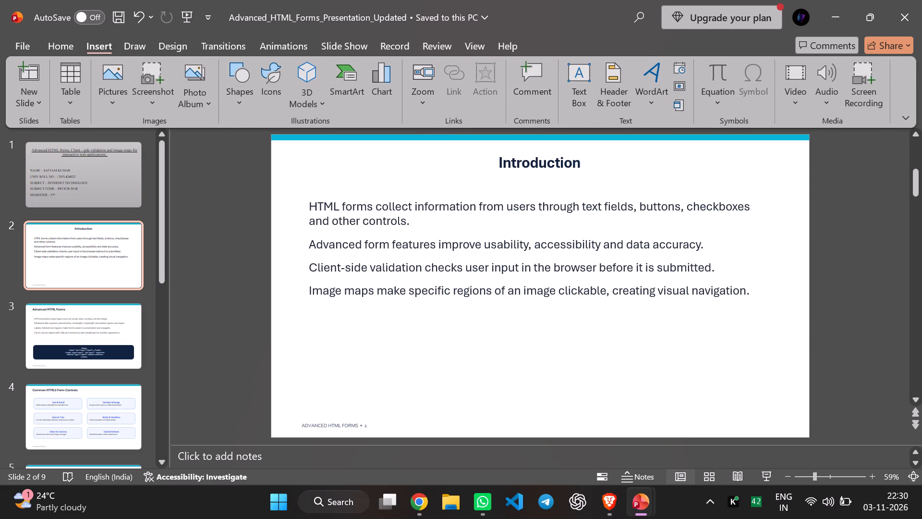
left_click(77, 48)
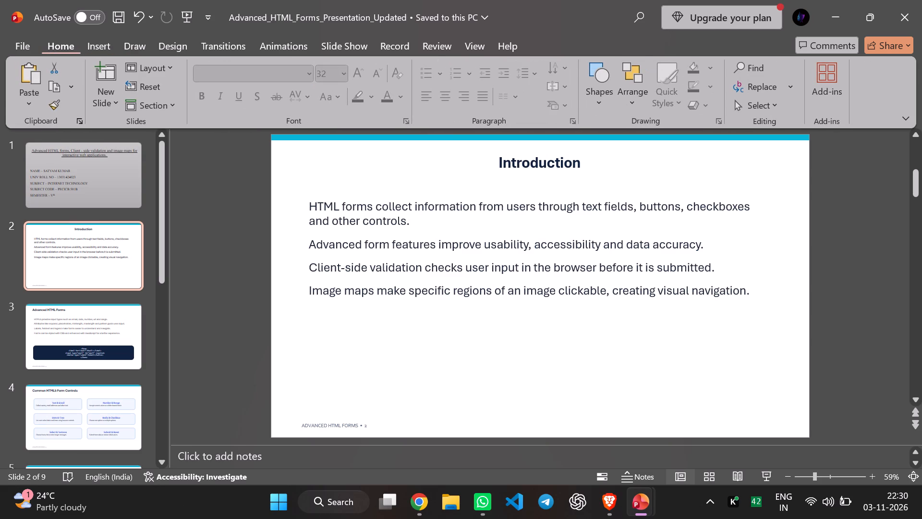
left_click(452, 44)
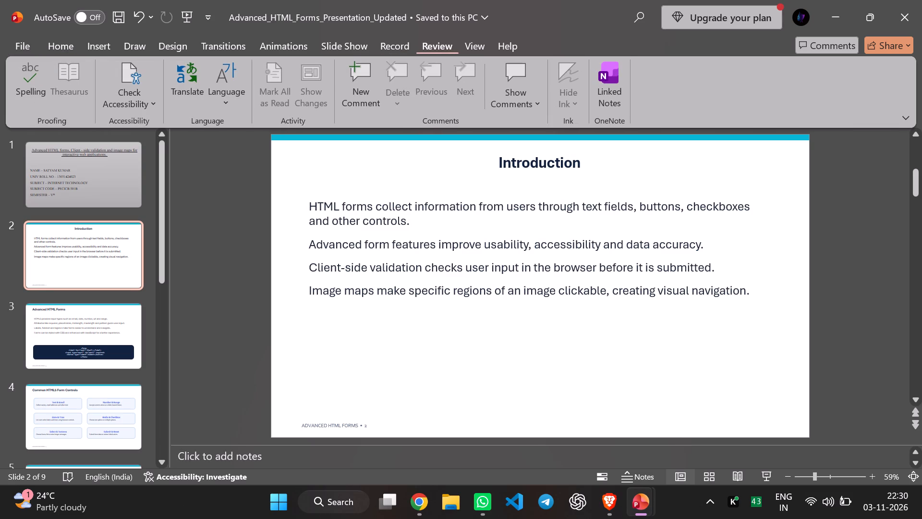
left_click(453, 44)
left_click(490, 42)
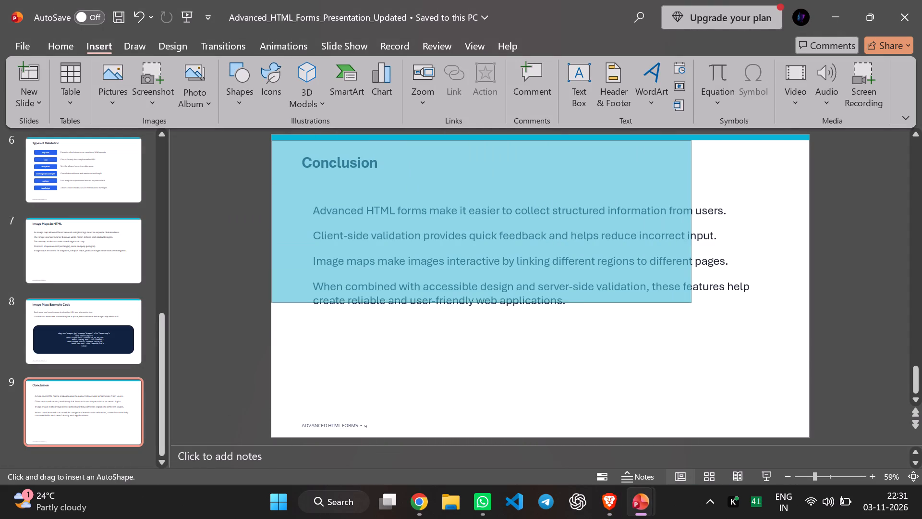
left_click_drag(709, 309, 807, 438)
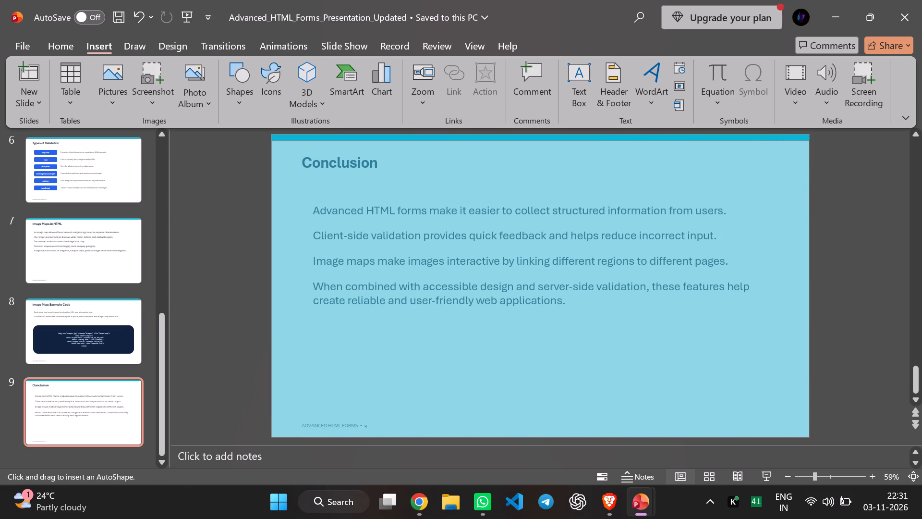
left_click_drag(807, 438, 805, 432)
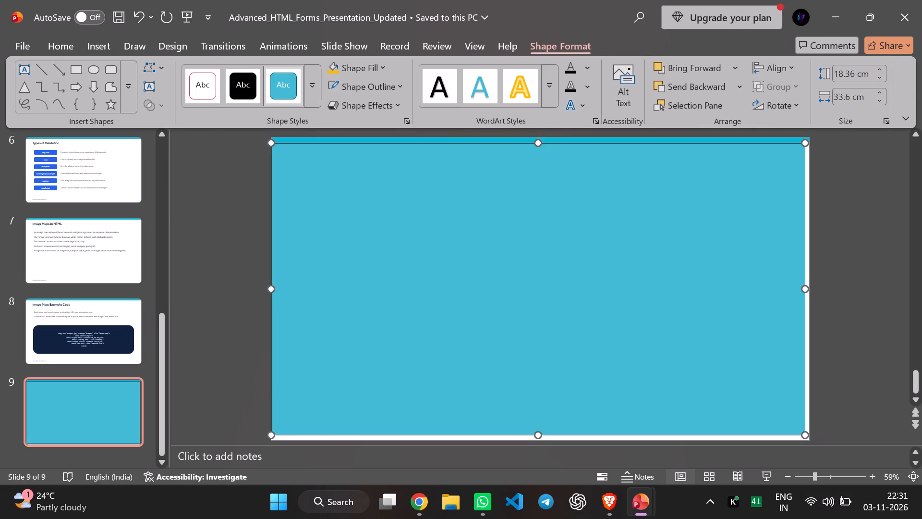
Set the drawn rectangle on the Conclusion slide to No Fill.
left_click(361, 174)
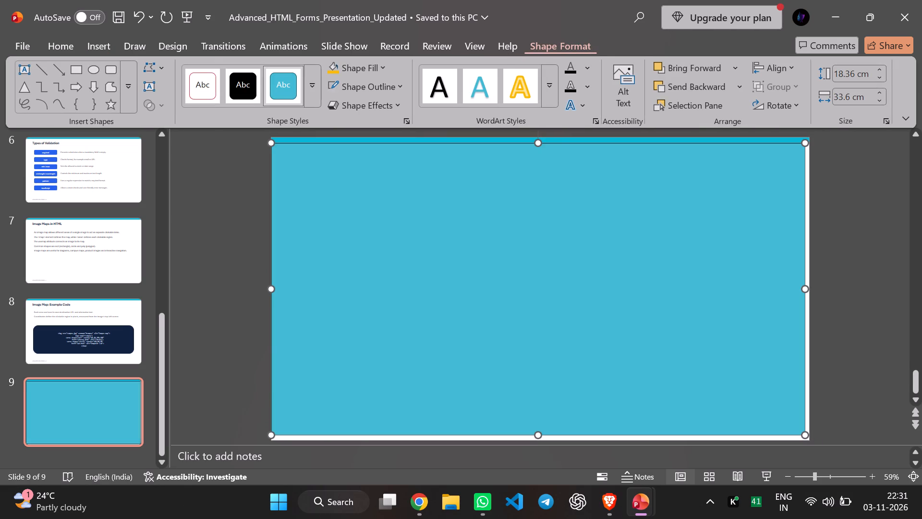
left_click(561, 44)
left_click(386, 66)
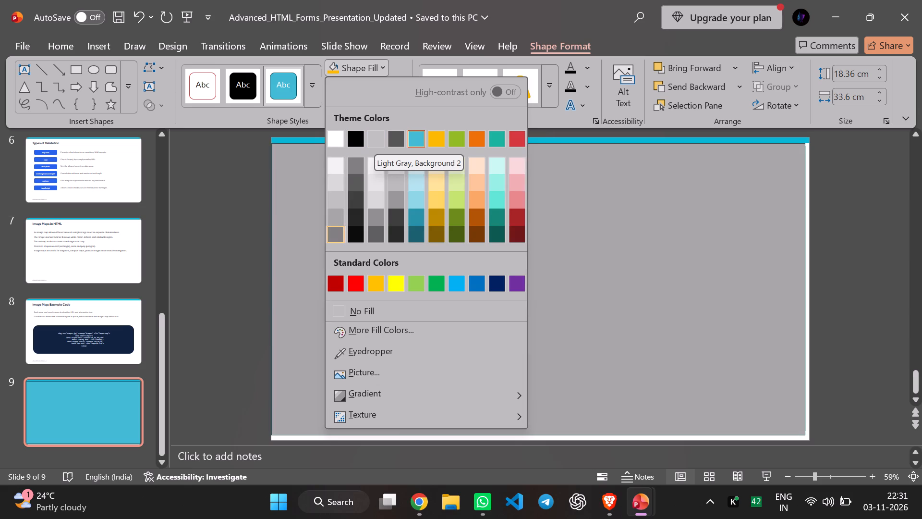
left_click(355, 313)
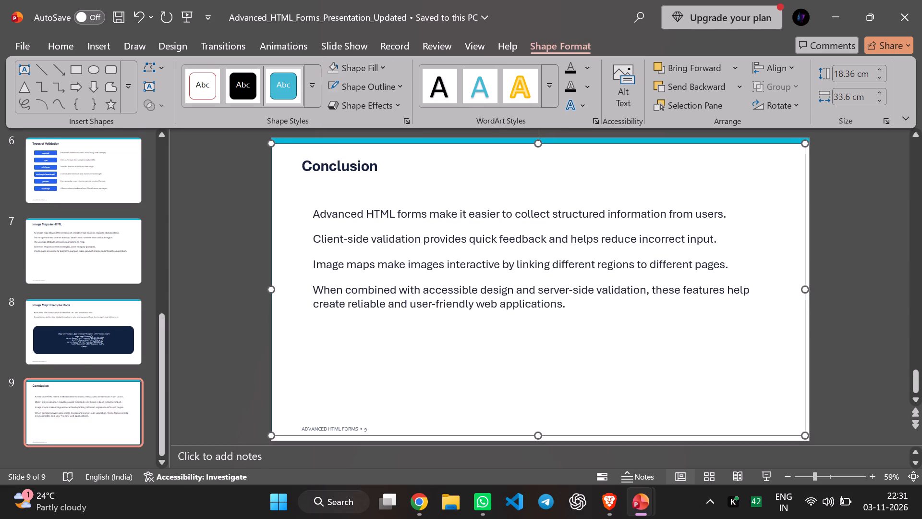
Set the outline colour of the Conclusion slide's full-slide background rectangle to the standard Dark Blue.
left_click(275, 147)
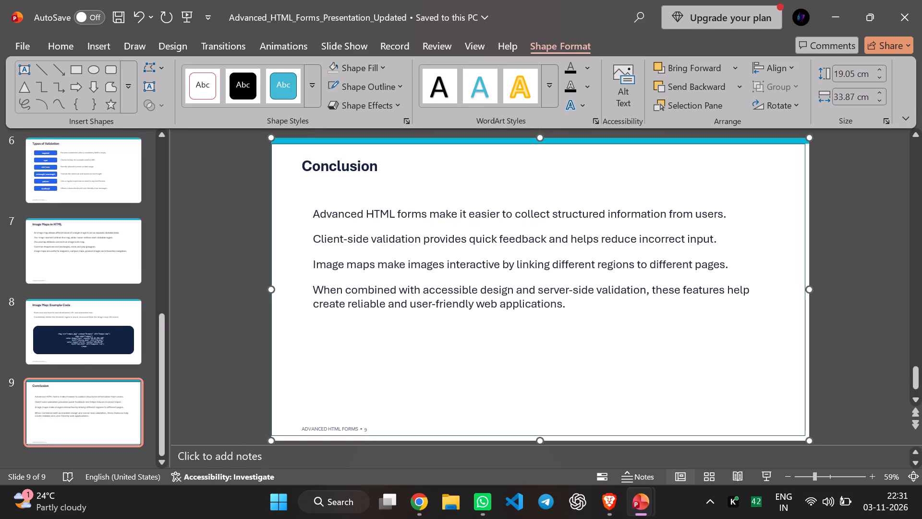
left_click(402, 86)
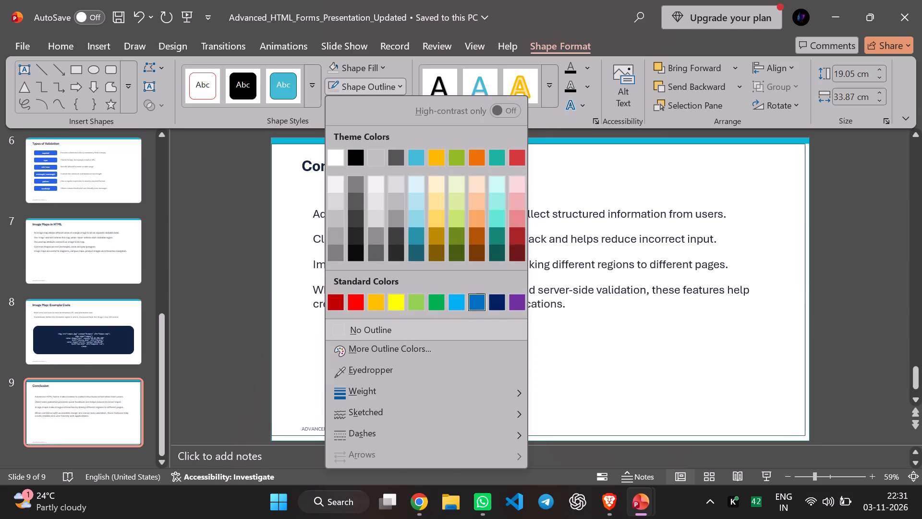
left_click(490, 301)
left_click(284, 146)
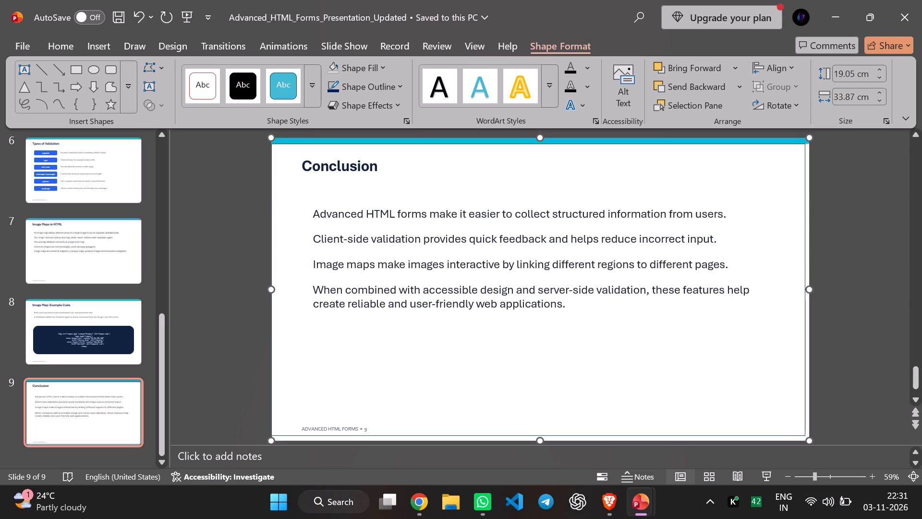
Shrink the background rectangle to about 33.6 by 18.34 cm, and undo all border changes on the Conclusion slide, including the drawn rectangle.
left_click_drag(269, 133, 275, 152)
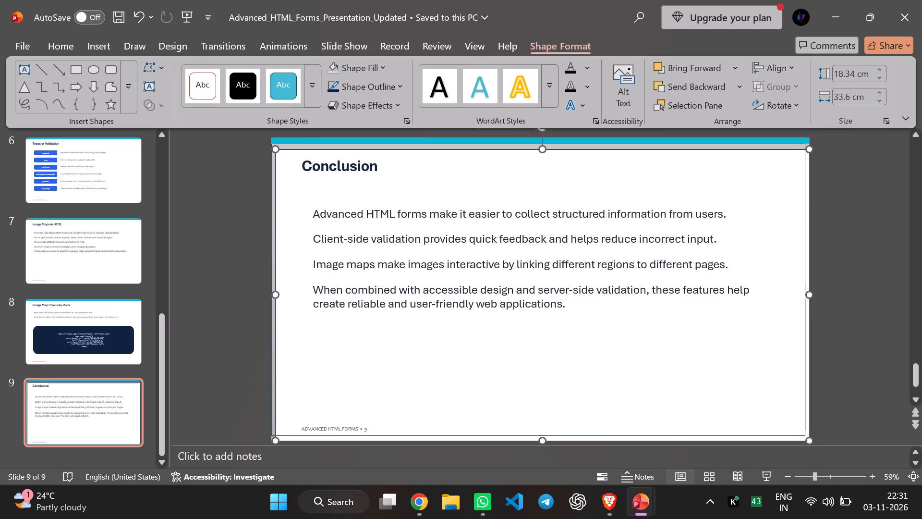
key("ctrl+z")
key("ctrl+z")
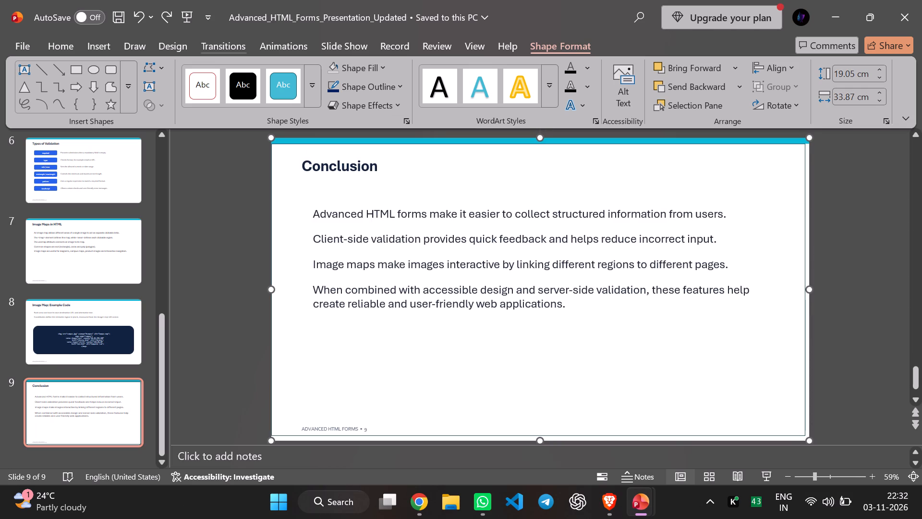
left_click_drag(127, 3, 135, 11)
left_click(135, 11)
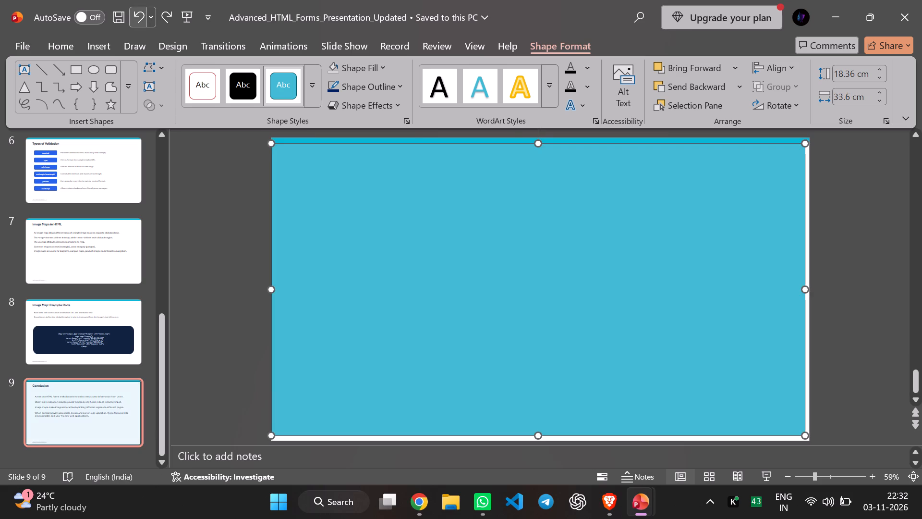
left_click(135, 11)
Return to the title slide, compare it with the following slides, and examine its text boxes.
scroll(328, 251, "up", 1)
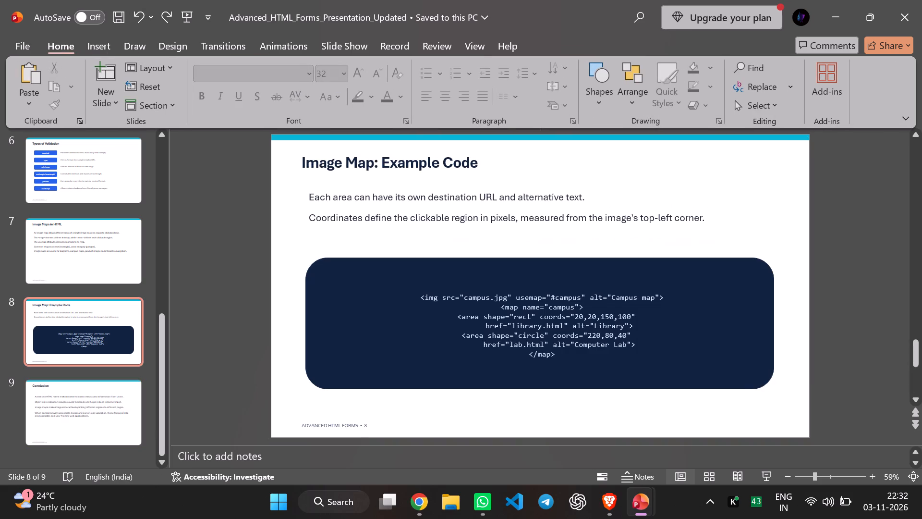
scroll(145, 225, "up", 4)
left_click(107, 188)
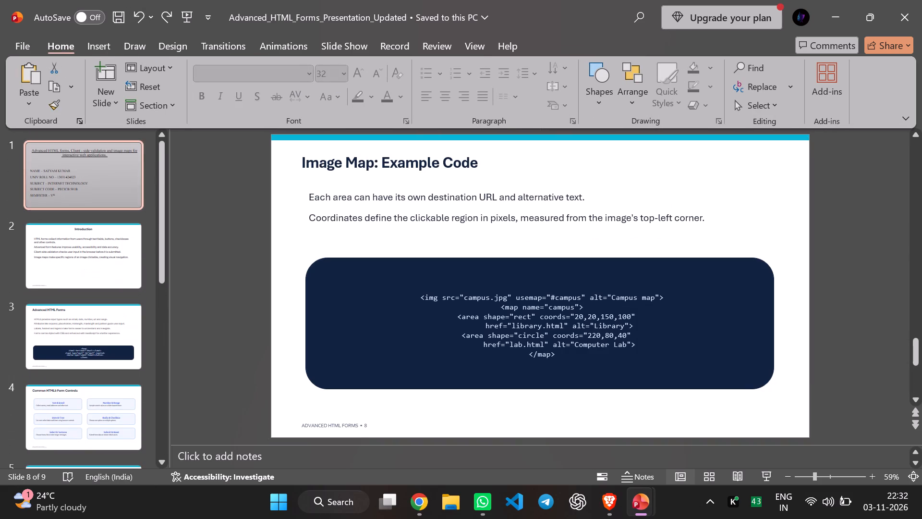
key("Down")
key("Down")
key("Up")
key("Up")
key("Down")
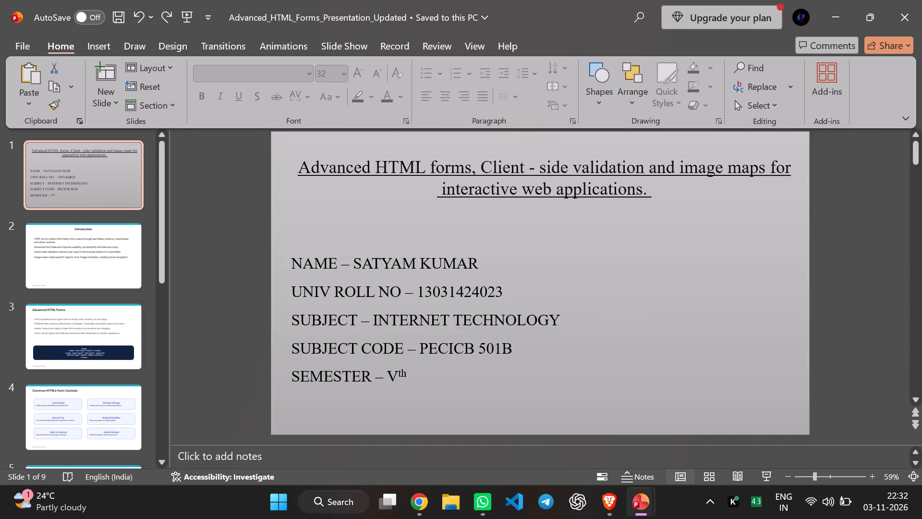
key("Down")
key("Up")
key("Up")
left_click(702, 243)
left_click(555, 51)
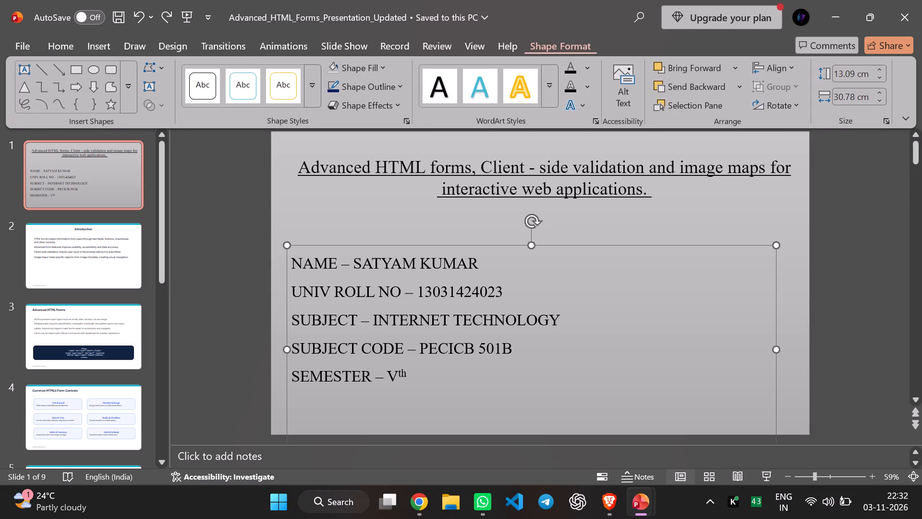
left_click(405, 155)
left_click(365, 145)
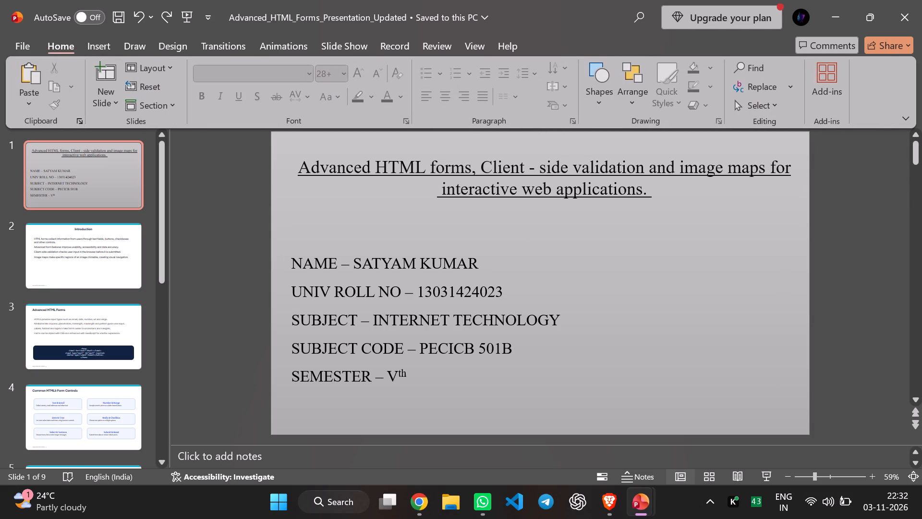
left_click(354, 145)
Apply the design theme with the pale pinkish-grey background and serif sample lettering to the presentation.
left_click(238, 52)
left_click_drag(182, 47, 145, 44)
left_click(145, 44)
left_click_drag(167, 44, 173, 114)
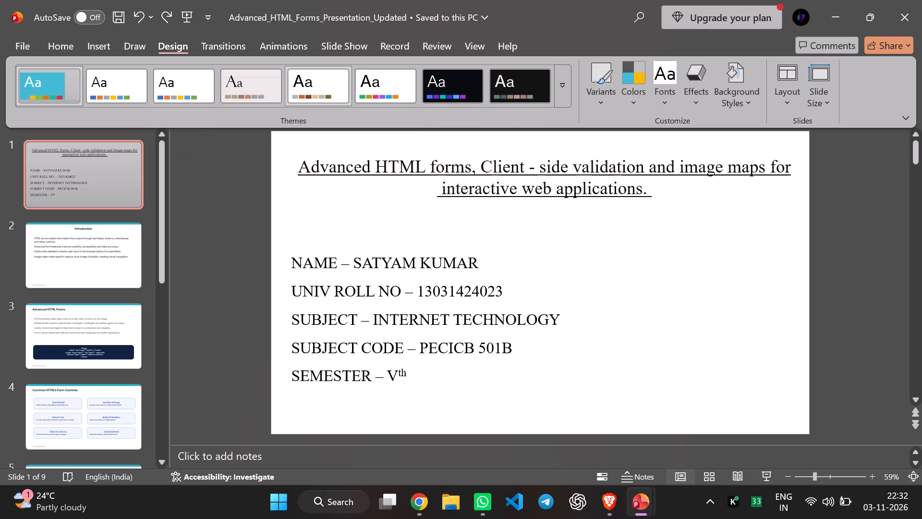
left_click(265, 86)
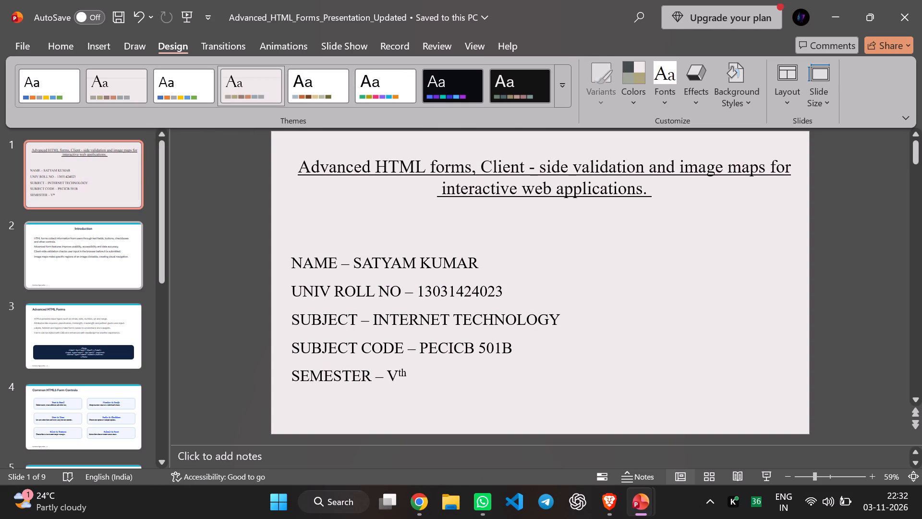
Go to the Introduction slide and select its body paragraphs.
left_click(102, 244)
key("Up")
key("Down")
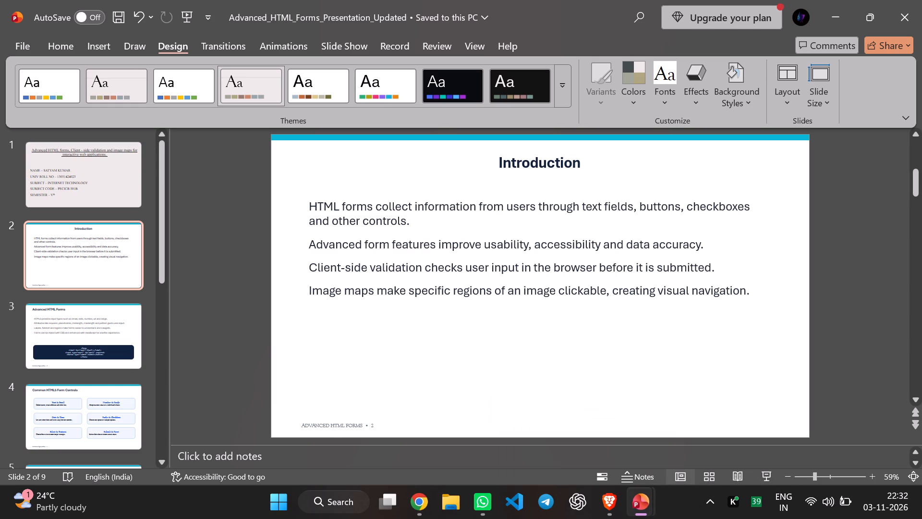
left_click(314, 204)
left_click_drag(314, 204, 695, 320)
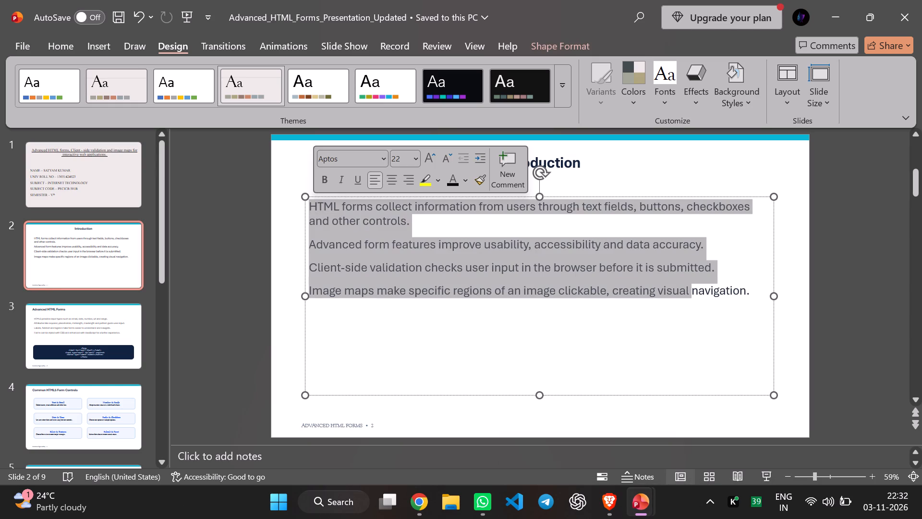
left_click_drag(695, 320, 736, 317)
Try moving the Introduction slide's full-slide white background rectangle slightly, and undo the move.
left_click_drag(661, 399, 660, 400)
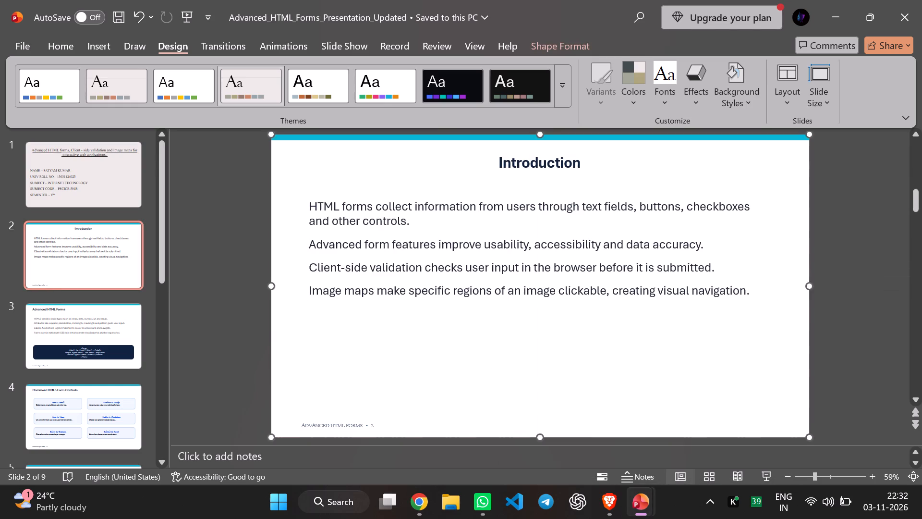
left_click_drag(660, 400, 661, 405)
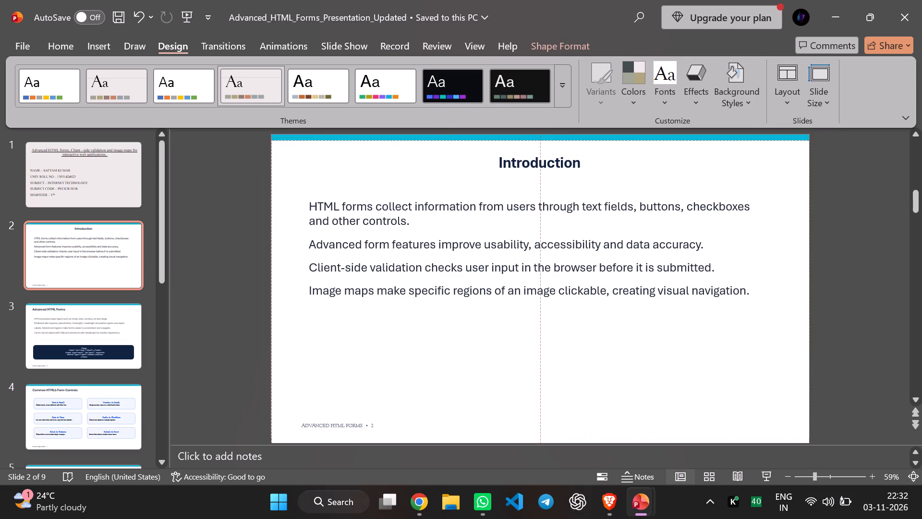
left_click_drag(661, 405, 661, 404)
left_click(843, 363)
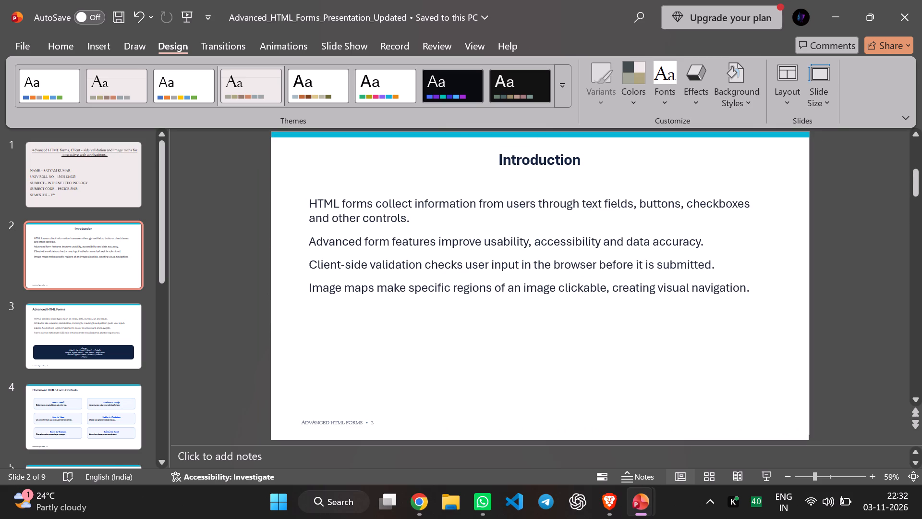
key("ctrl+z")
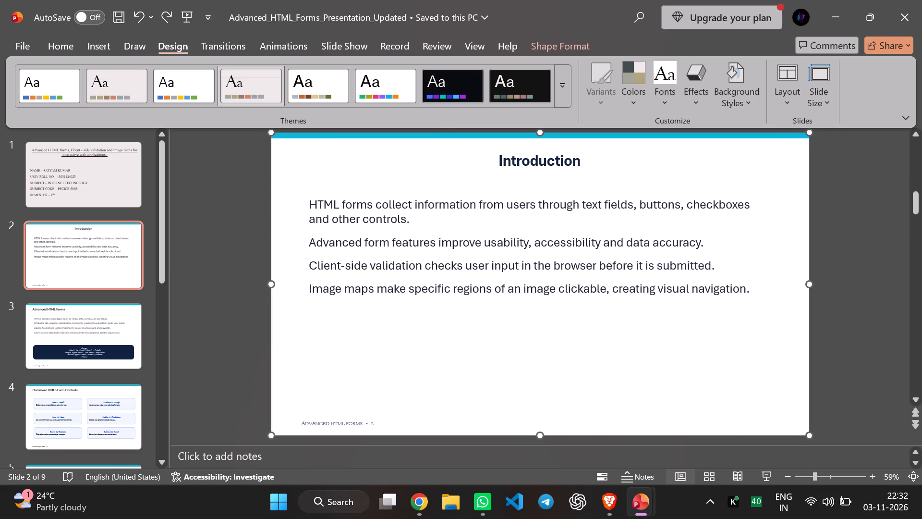
Move the Introduction slide's body text box lower and slightly to the left, leaving more space beneath the heading.
left_click(519, 201)
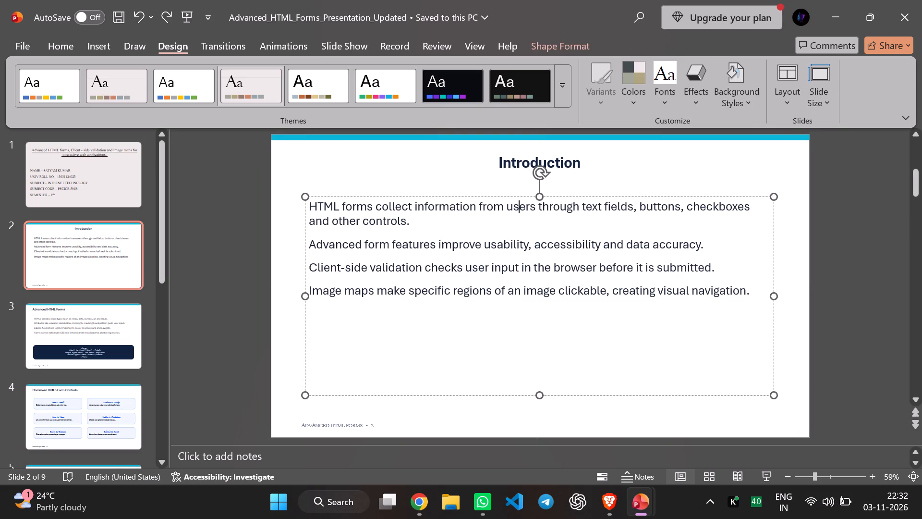
left_click_drag(556, 197, 537, 236)
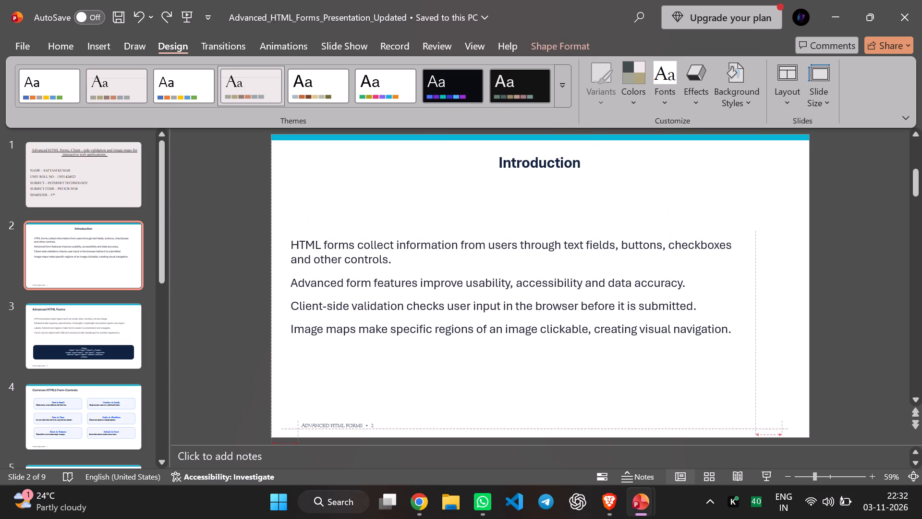
left_click_drag(537, 236, 537, 231)
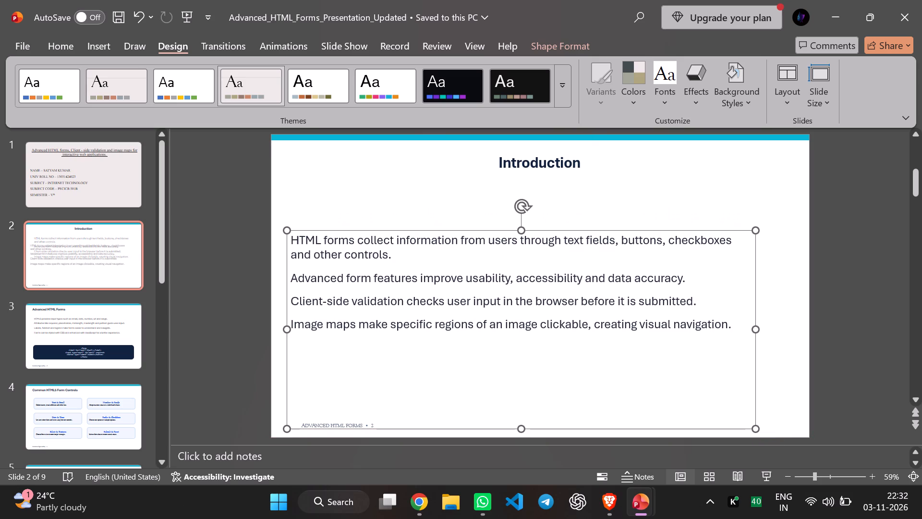
Set all text on the Introduction slide to Times New Roman and enlarge it one size step, giving 24-point body text.
left_click(548, 156)
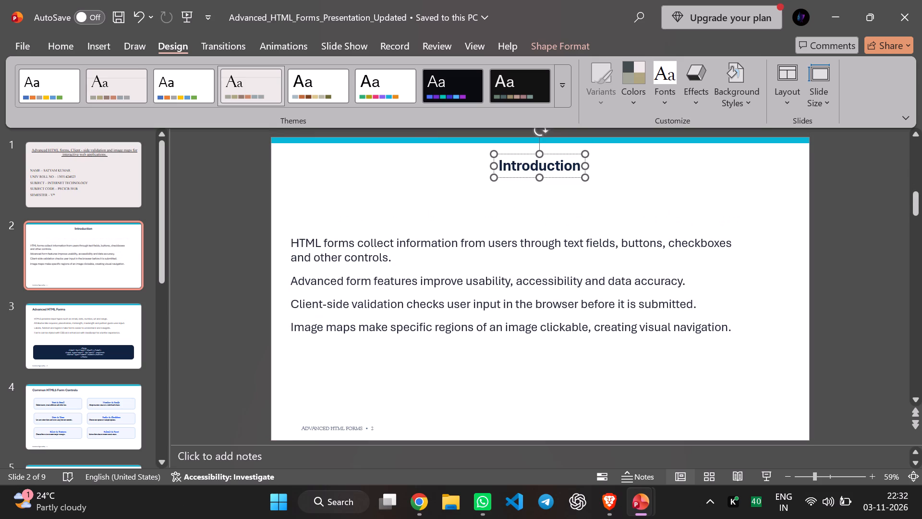
left_click(549, 175)
left_click(474, 224)
key("ctrl+a")
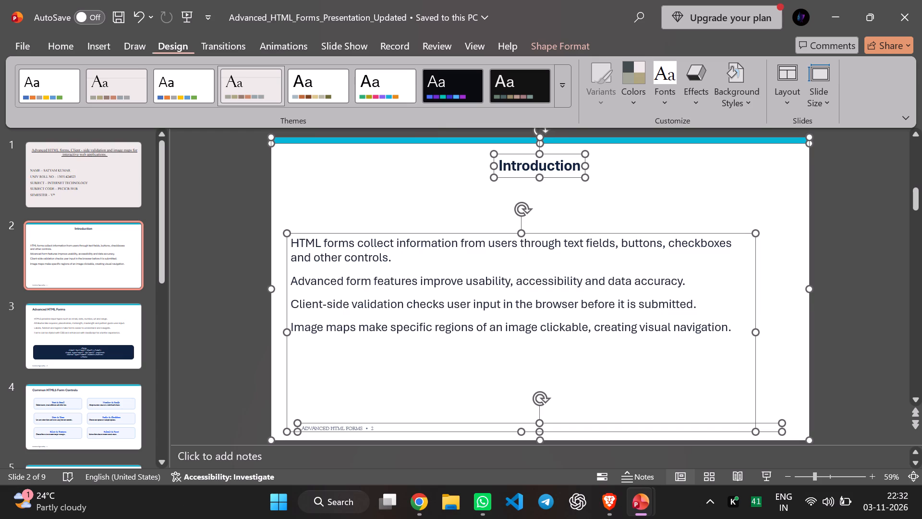
left_click(81, 39)
left_click(70, 39)
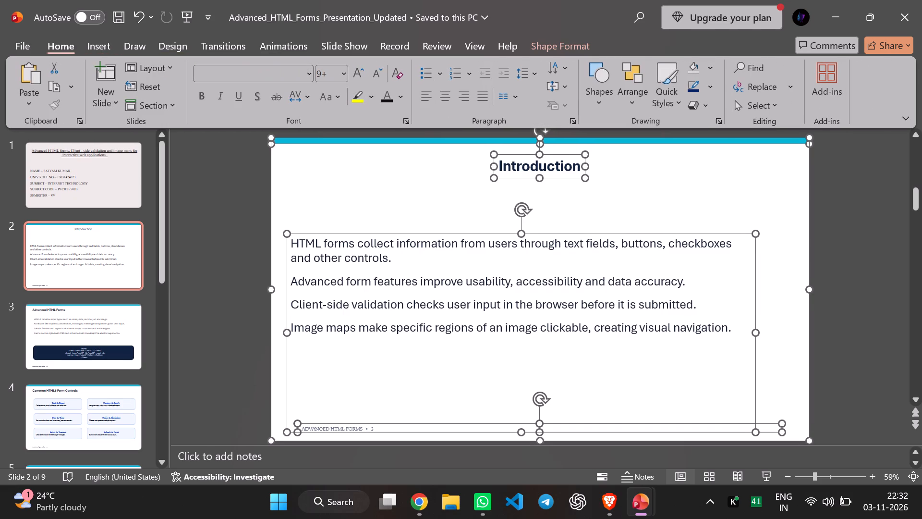
left_click(312, 74)
left_click(282, 171)
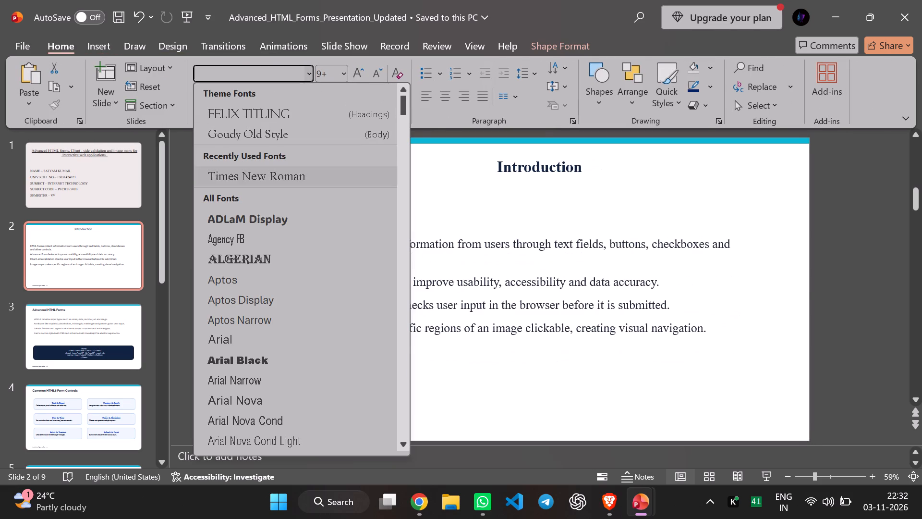
left_click(359, 70)
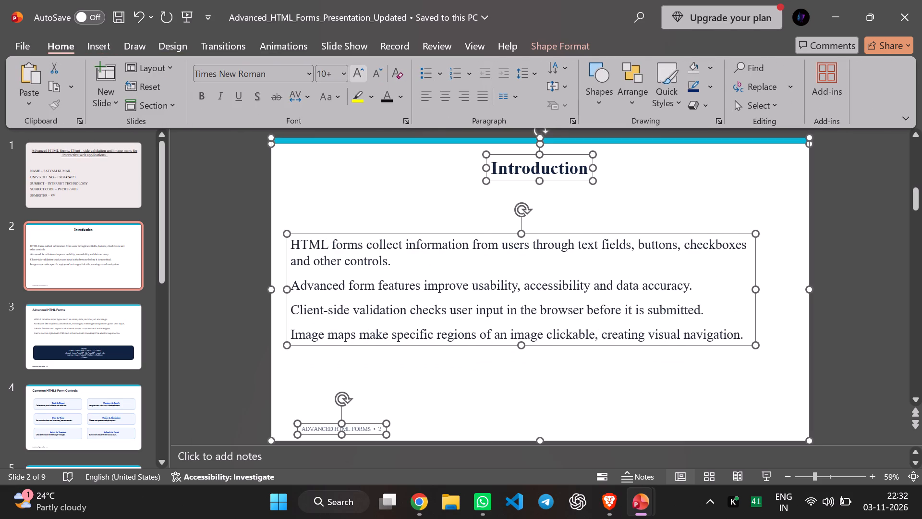
left_click(359, 70)
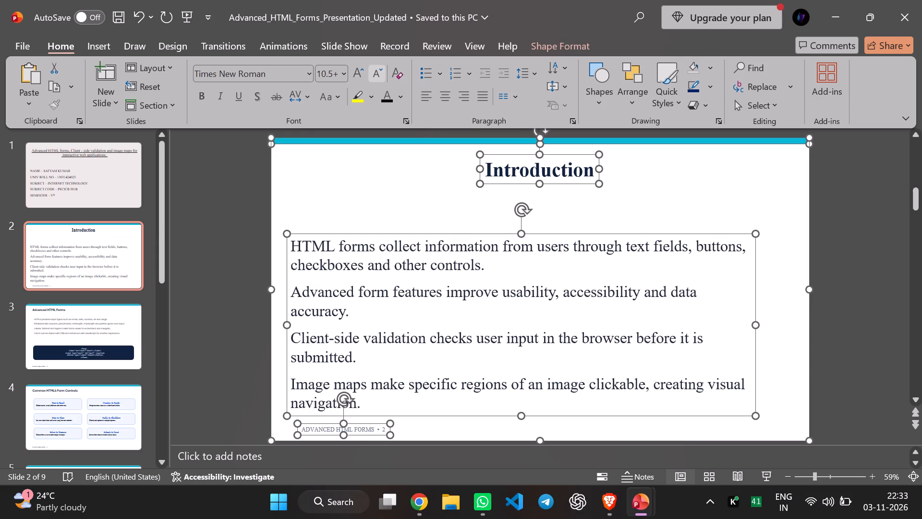
left_click(375, 70)
left_click(520, 179)
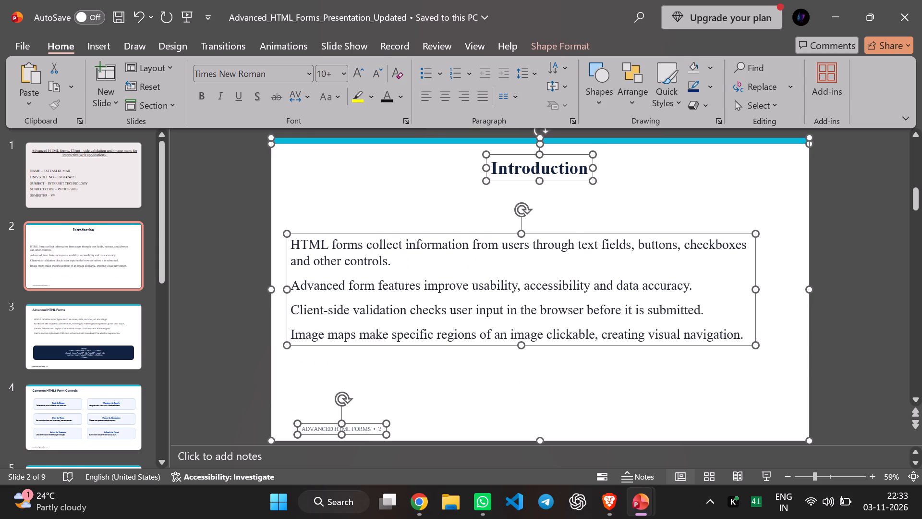
left_click(520, 179)
left_click(449, 201)
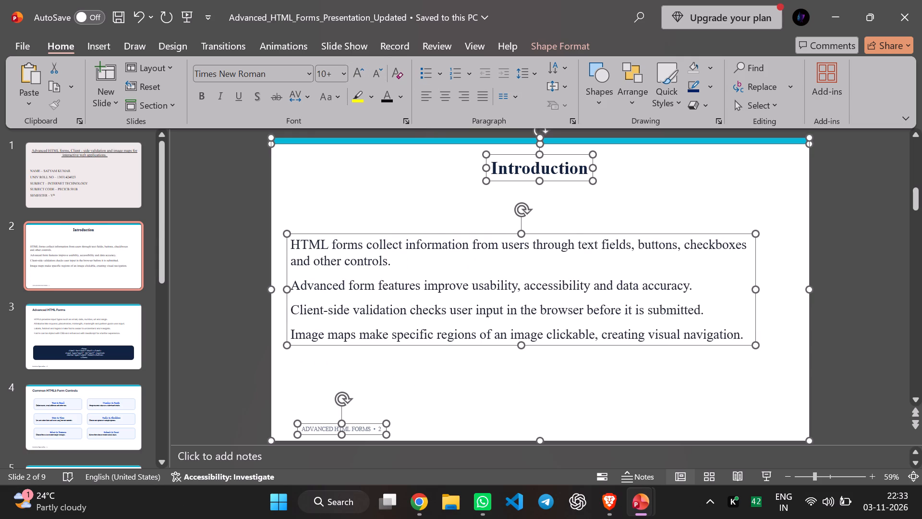
Increase the Introduction heading's font size to 36.
left_click(647, 229)
left_click(618, 254)
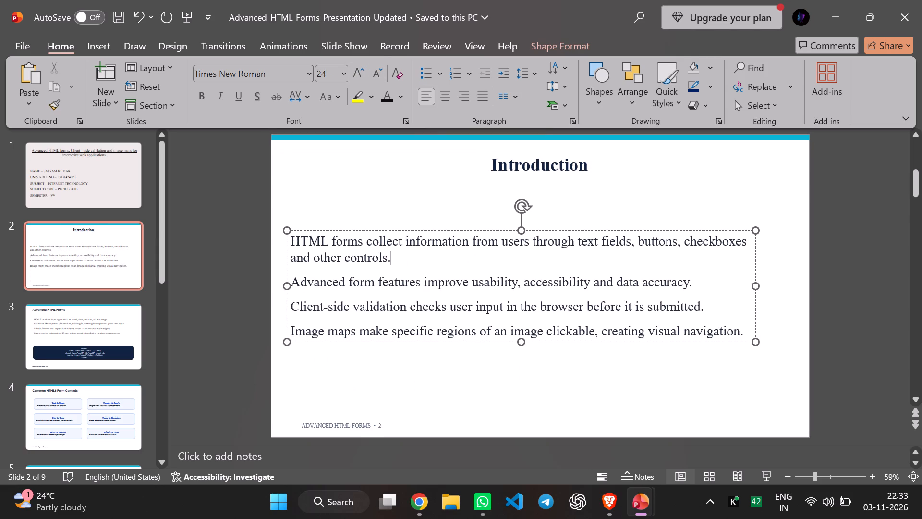
left_click(547, 169)
left_click(516, 181)
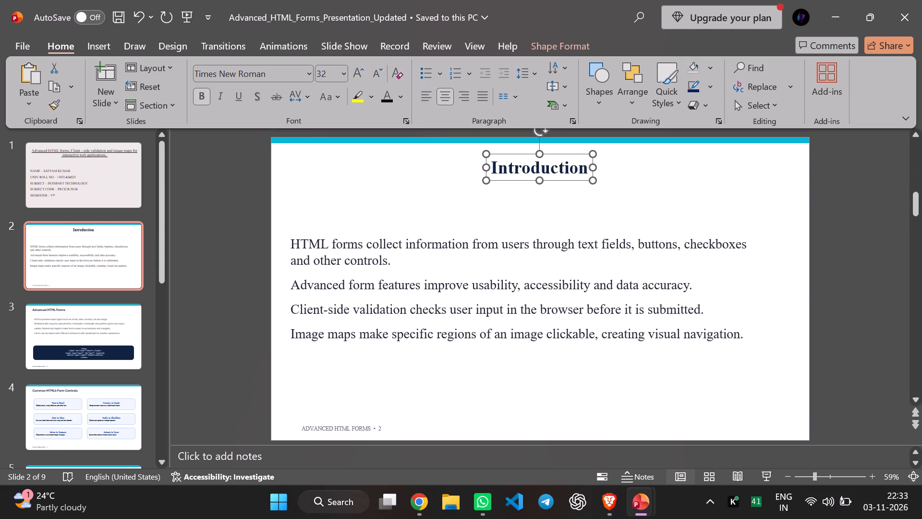
left_click(352, 69)
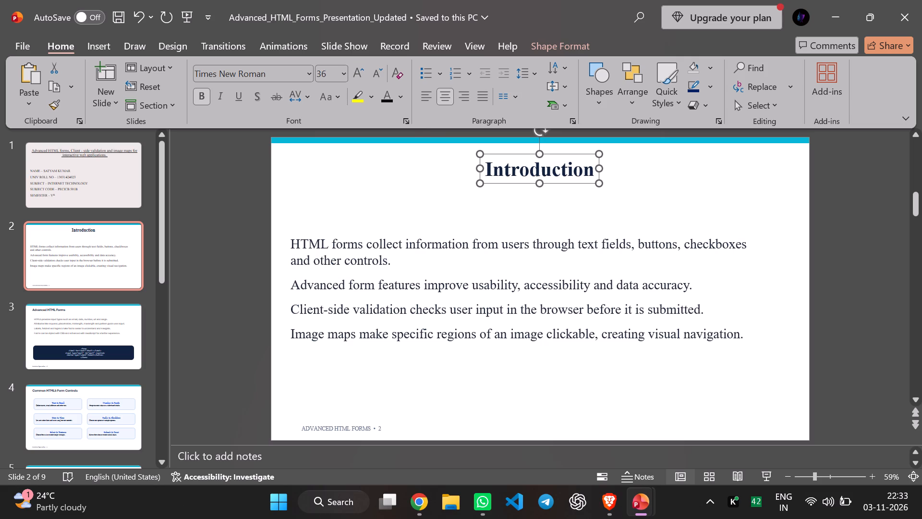
Widen the Introduction heading's text box on both sides so it spans most of the slide's width.
left_click_drag(477, 168, 318, 169)
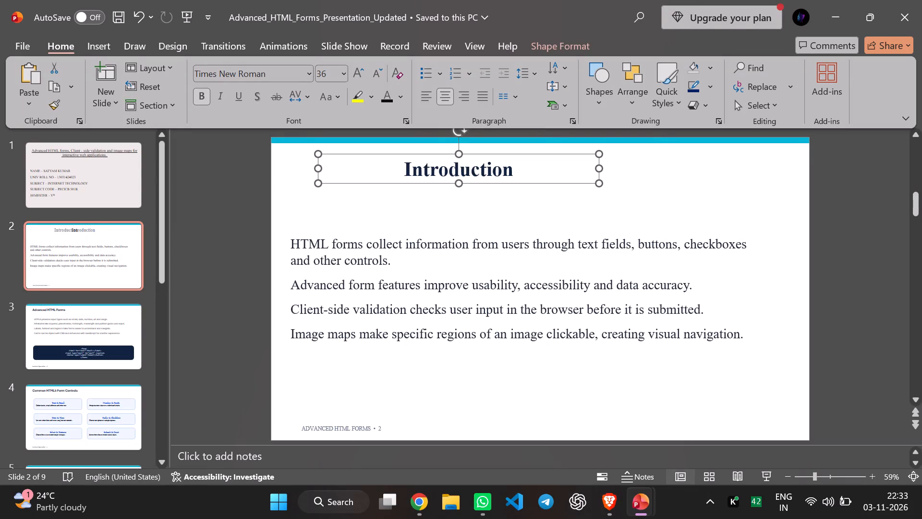
left_click_drag(598, 168, 727, 175)
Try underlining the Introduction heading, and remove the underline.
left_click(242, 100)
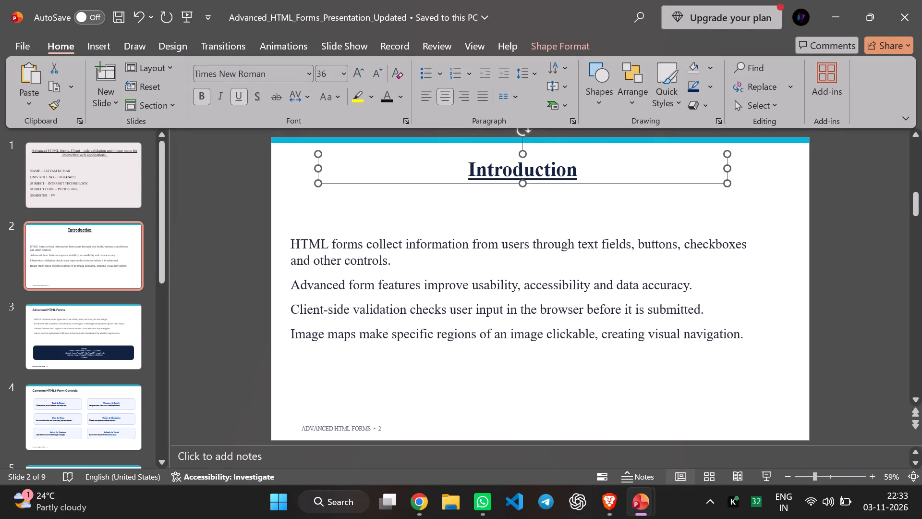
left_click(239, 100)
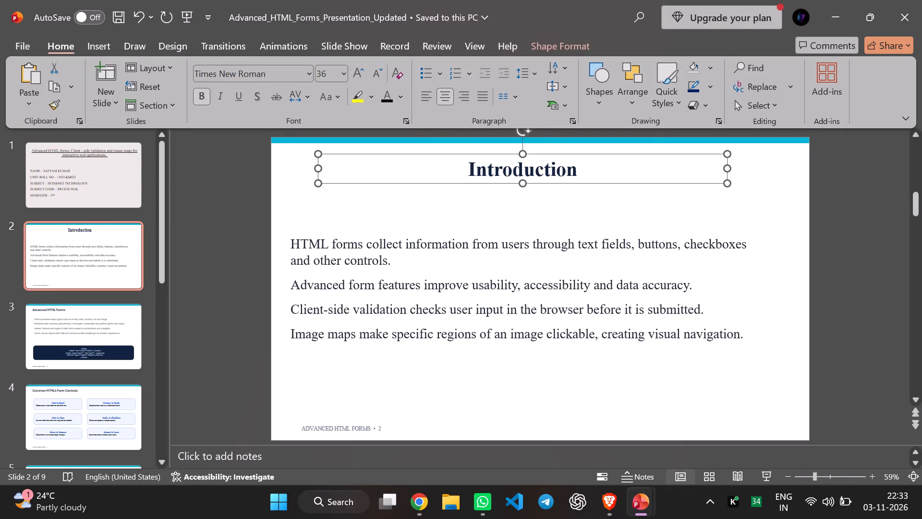
Add a text shadow to the Introduction heading.
left_click(255, 98)
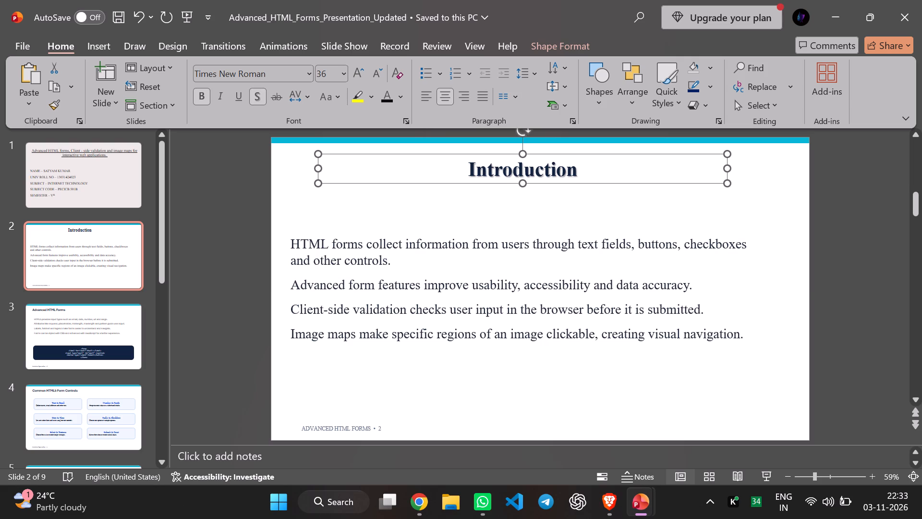
left_click(360, 203)
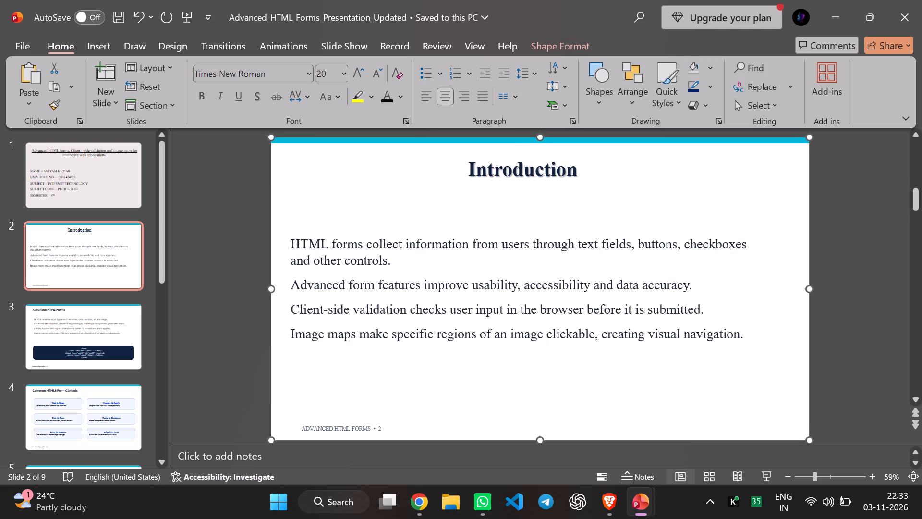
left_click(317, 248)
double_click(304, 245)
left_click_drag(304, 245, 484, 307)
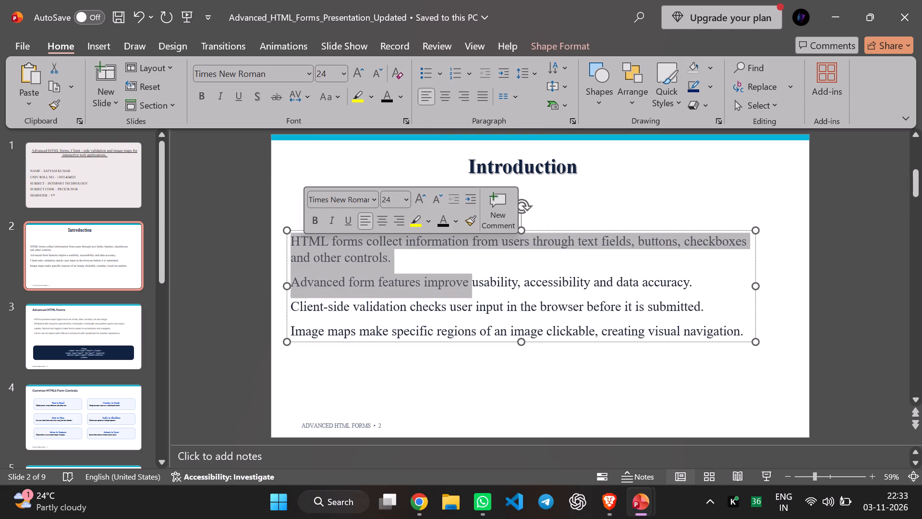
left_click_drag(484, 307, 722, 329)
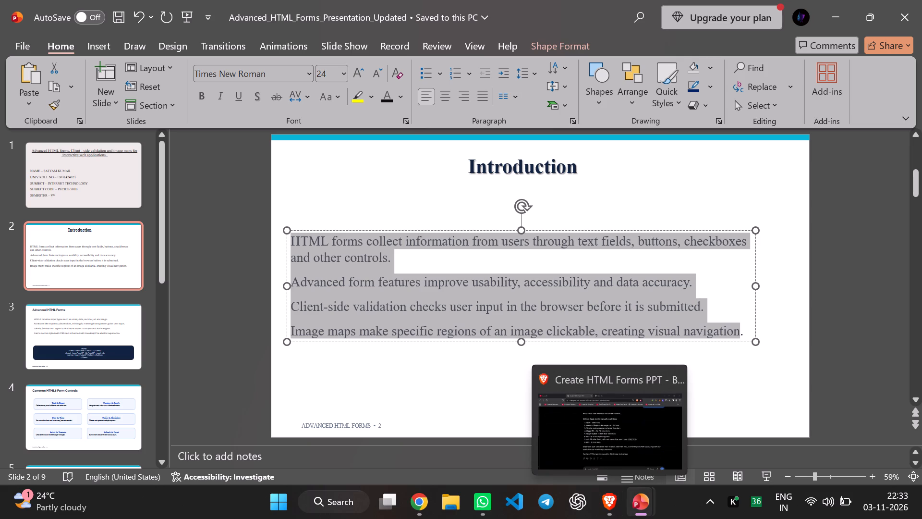
Copy the Main idea box from the other open presentation's Introduction slide and place it below this Introduction slide's body text, at the lower right.
left_click(677, 460)
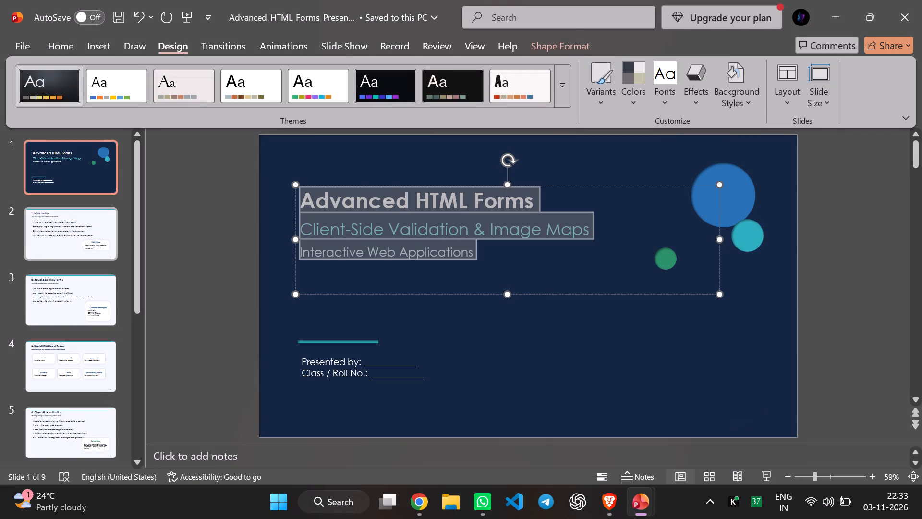
left_click(61, 250)
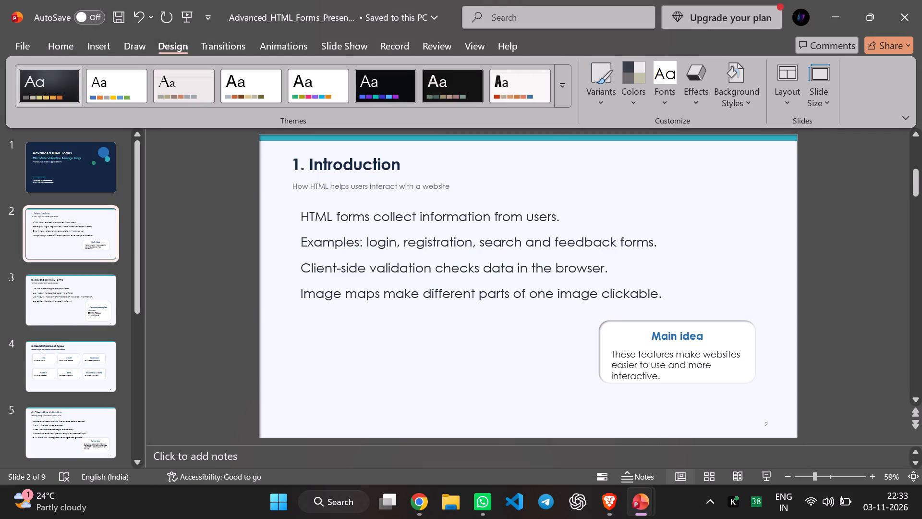
left_click(627, 327)
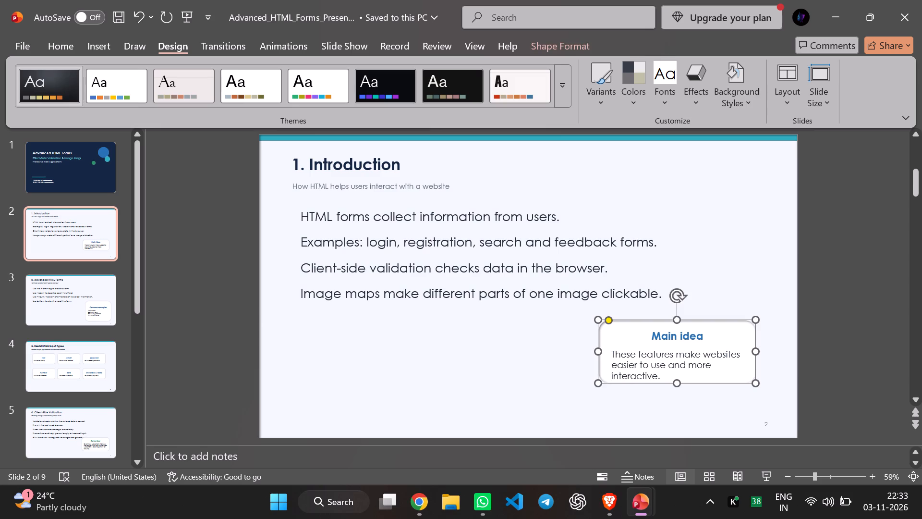
key("ctrl+c")
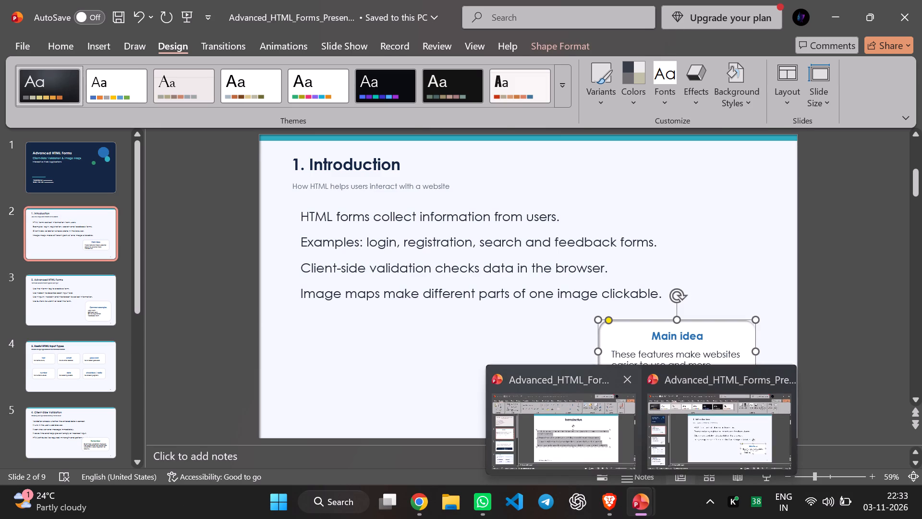
left_click(586, 431)
left_click(619, 372)
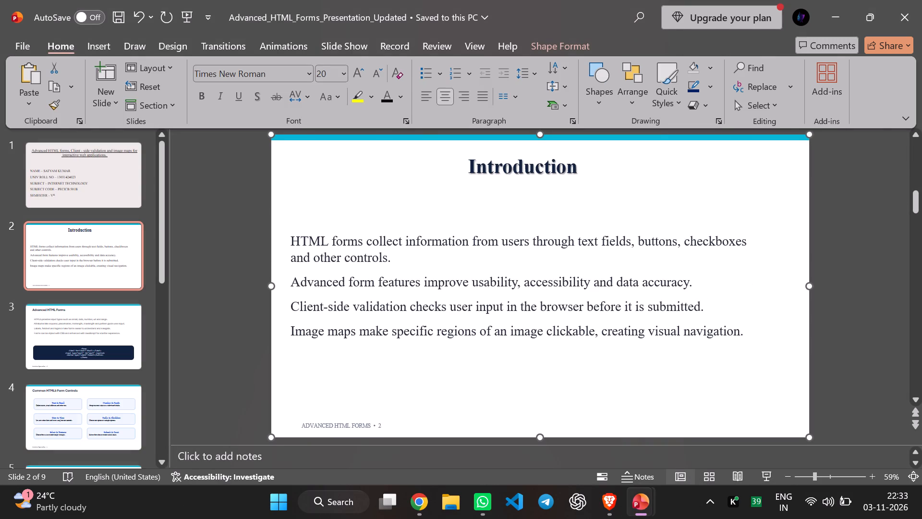
key("ctrl+v")
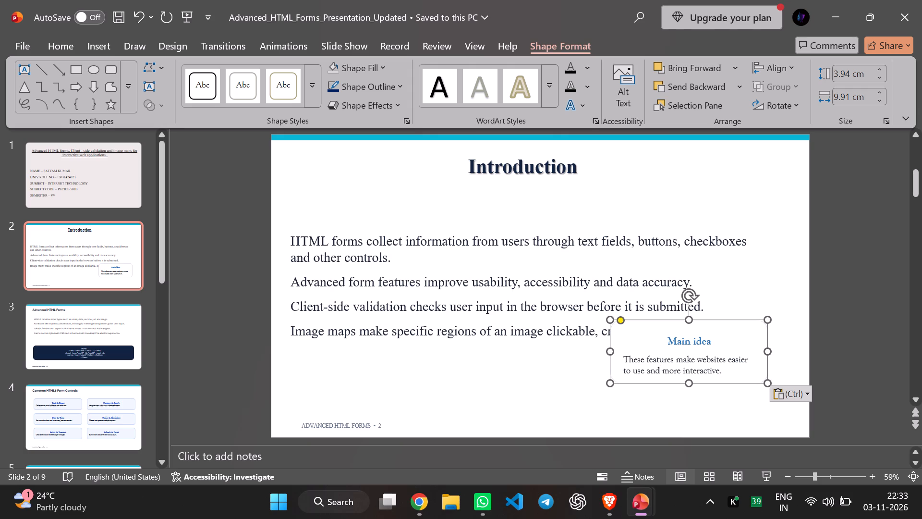
left_click_drag(651, 323, 664, 356)
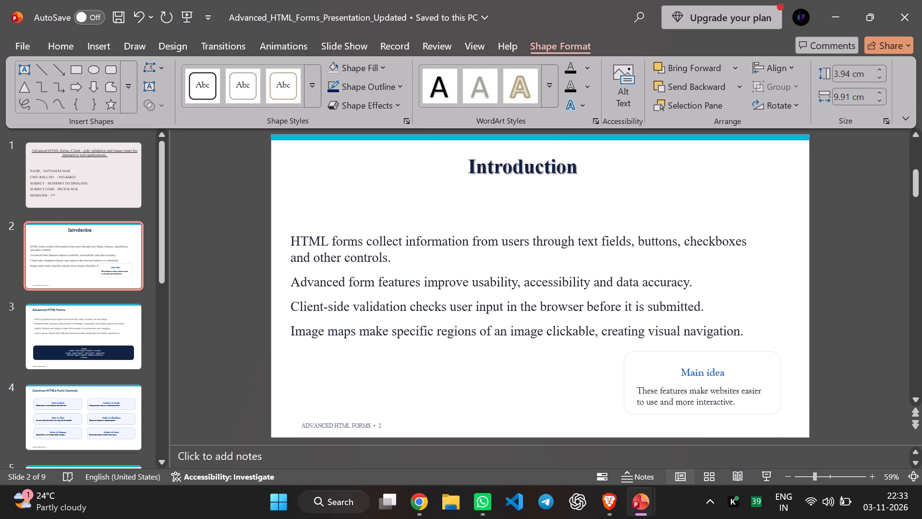
Try the gold outlined and grey WordArt styles on the Main idea box's text, and apply the black one.
left_click(527, 95)
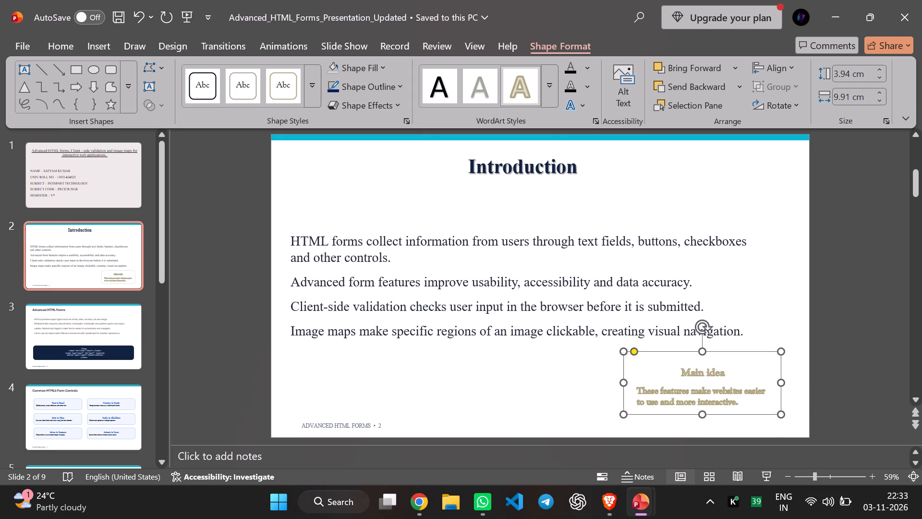
left_click(494, 90)
left_click(451, 88)
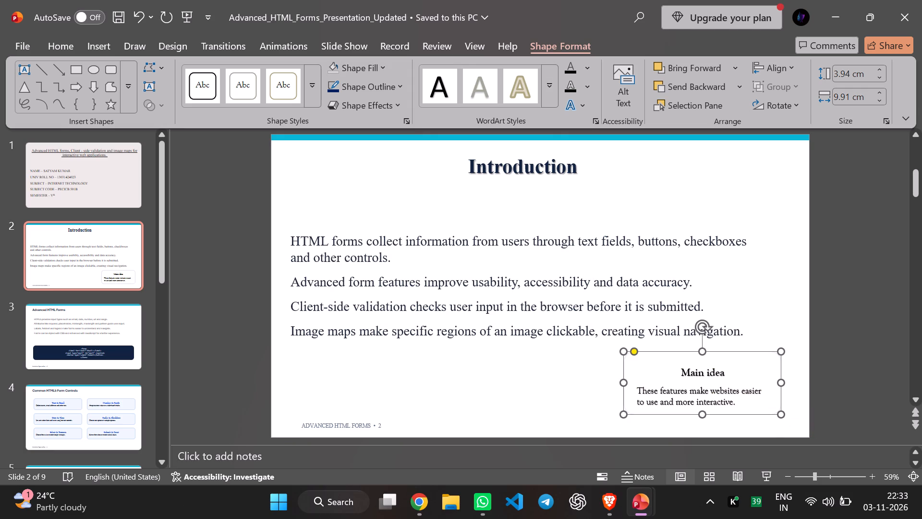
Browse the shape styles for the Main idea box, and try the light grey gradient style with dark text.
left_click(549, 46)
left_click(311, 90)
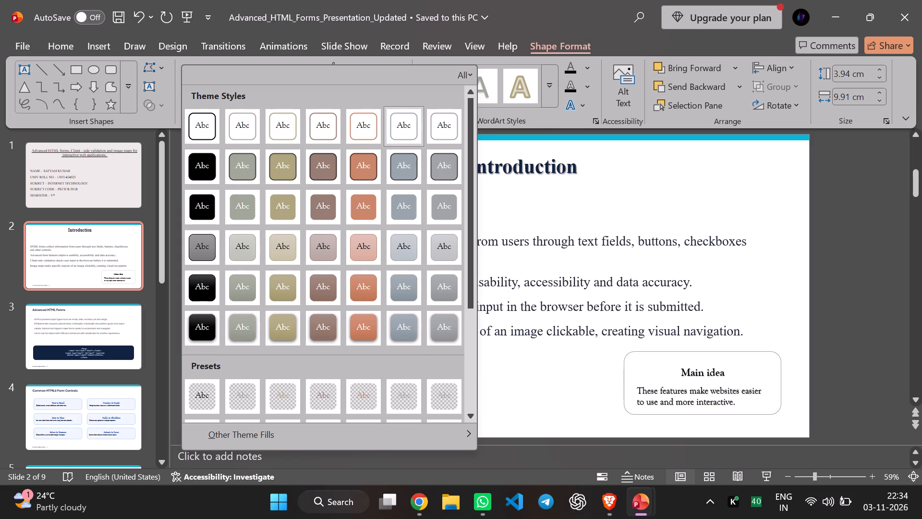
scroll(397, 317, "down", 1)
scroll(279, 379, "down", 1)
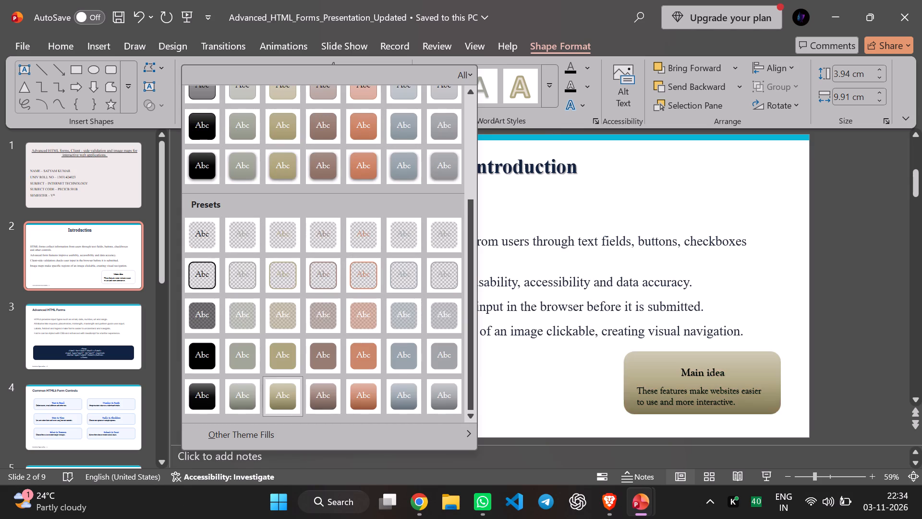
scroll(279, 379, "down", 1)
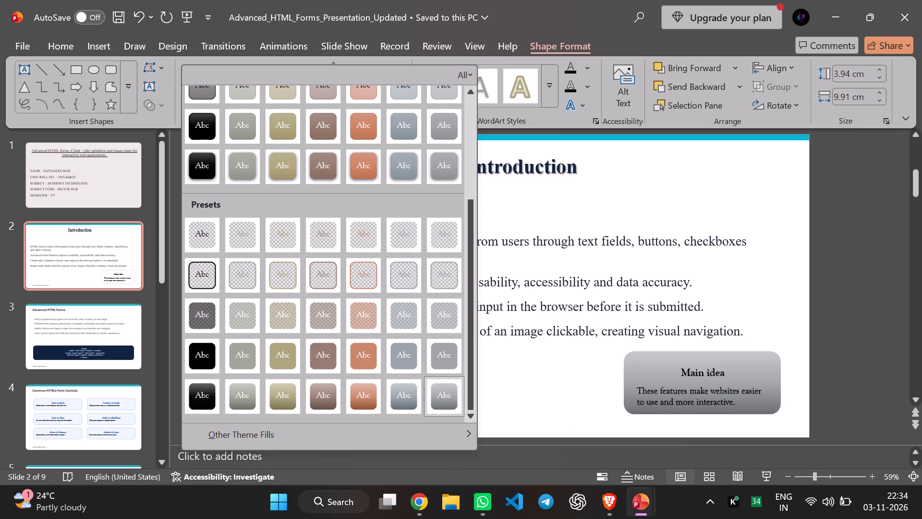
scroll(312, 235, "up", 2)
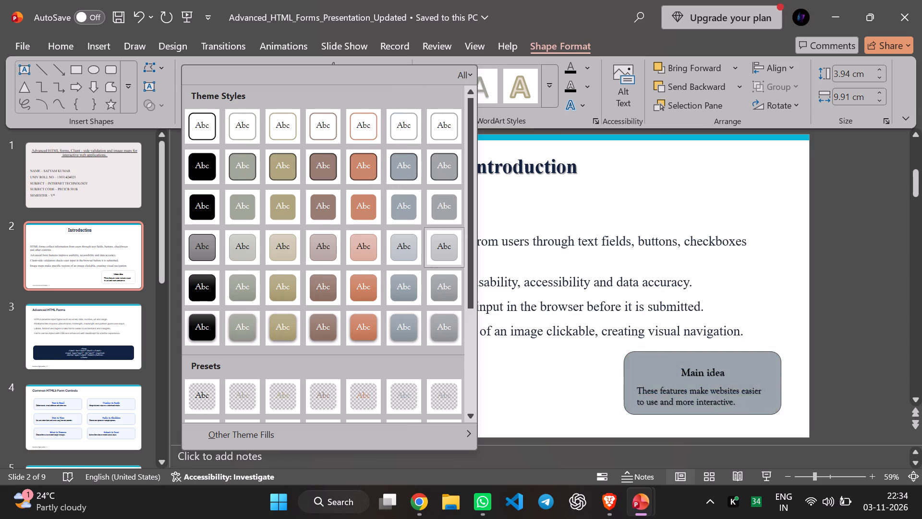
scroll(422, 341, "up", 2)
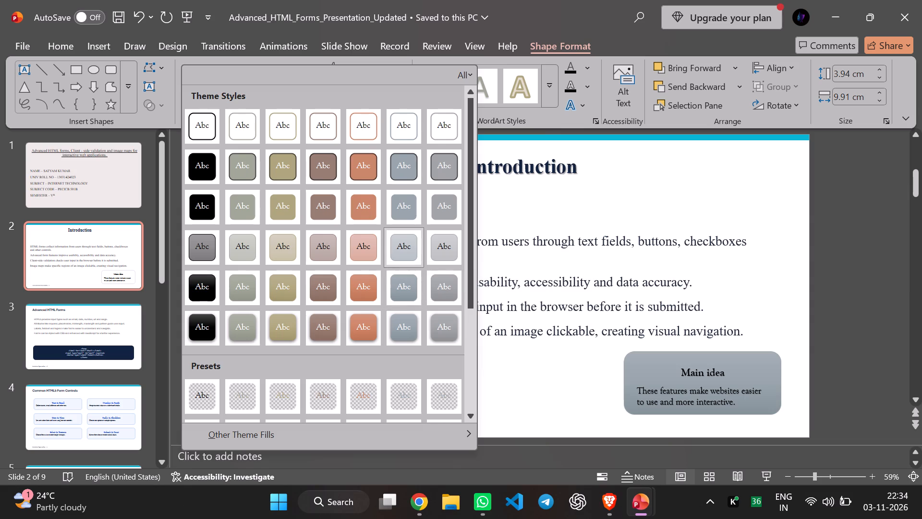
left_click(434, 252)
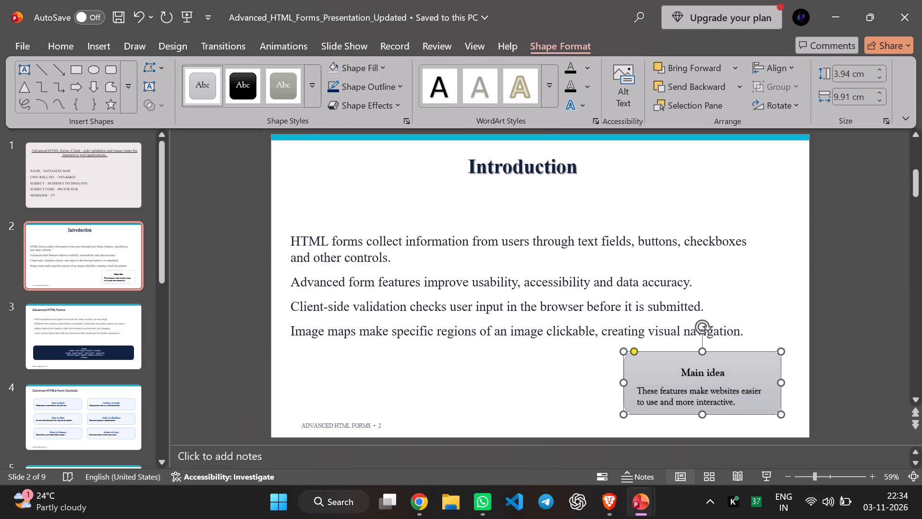
Give the Main idea box a black outline and a white fill.
left_click(400, 86)
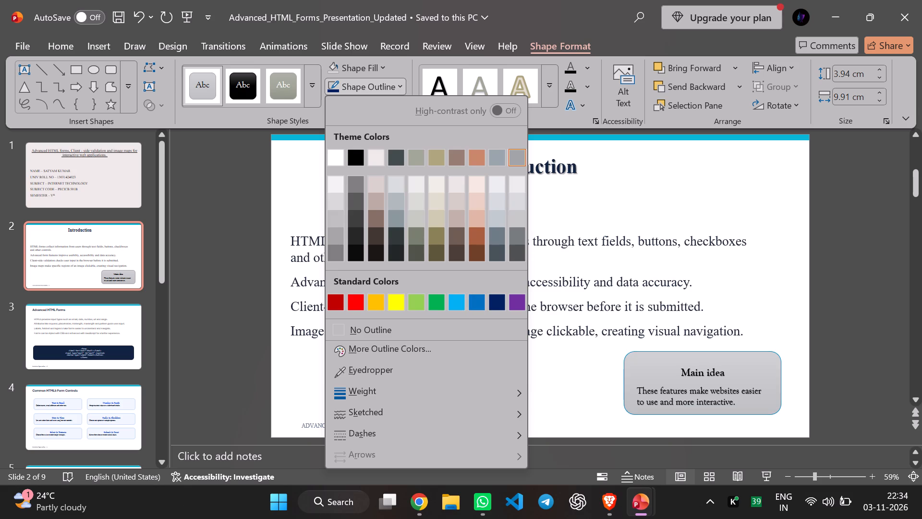
left_click(355, 159)
left_click(372, 70)
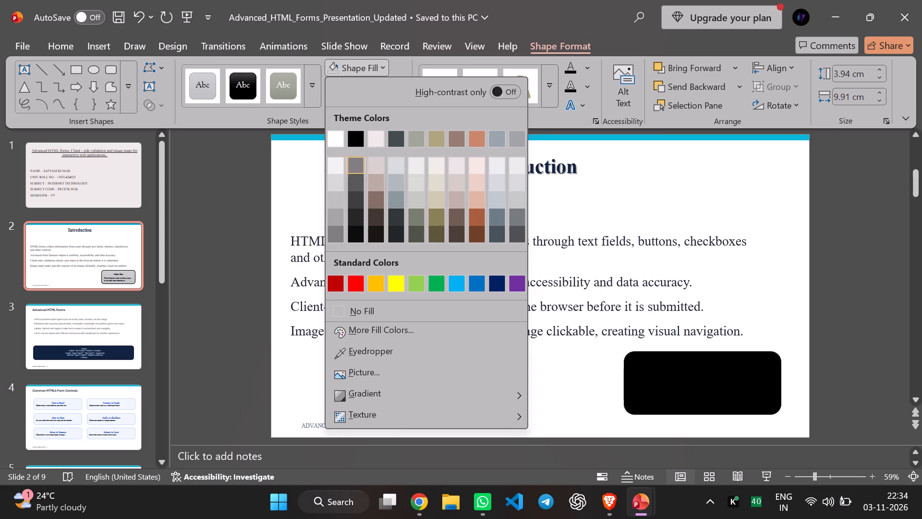
left_click(333, 134)
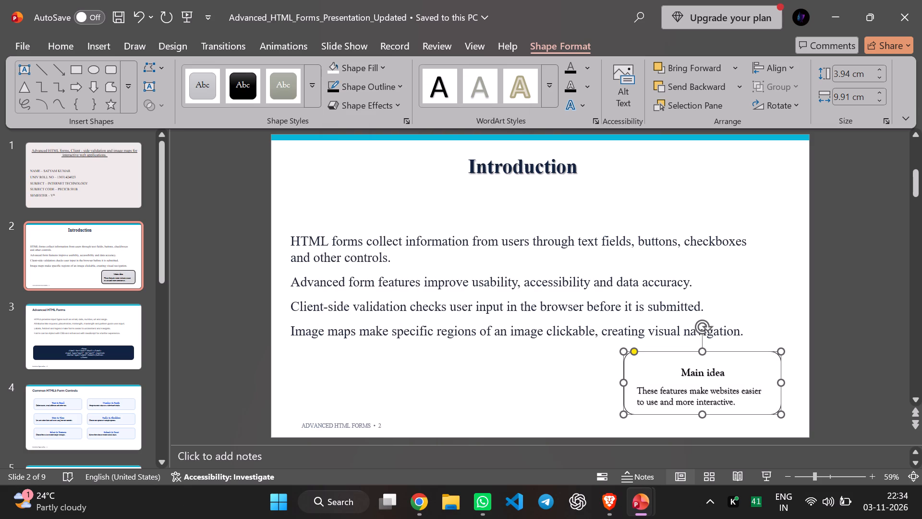
left_click(520, 400)
left_click(520, 400)
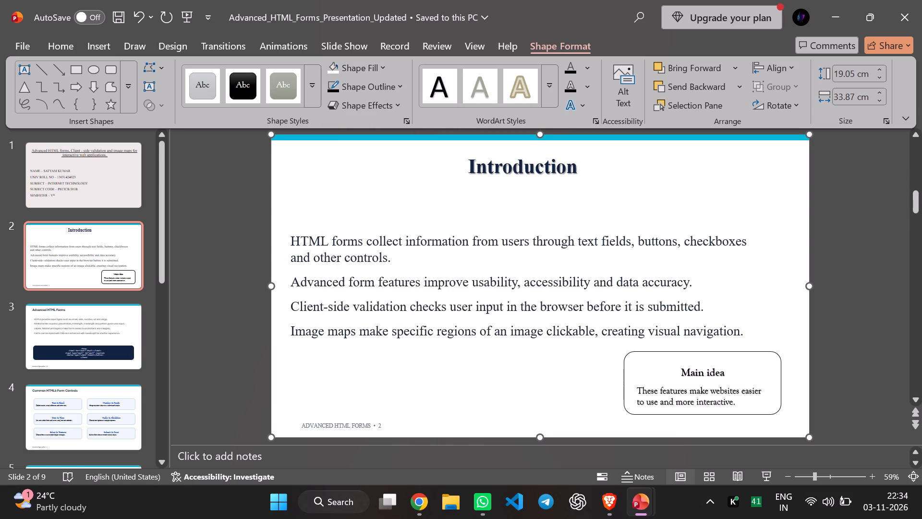
Set all the text in the Main idea box to Times New Roman.
left_click(639, 386)
left_click_drag(639, 386, 698, 390)
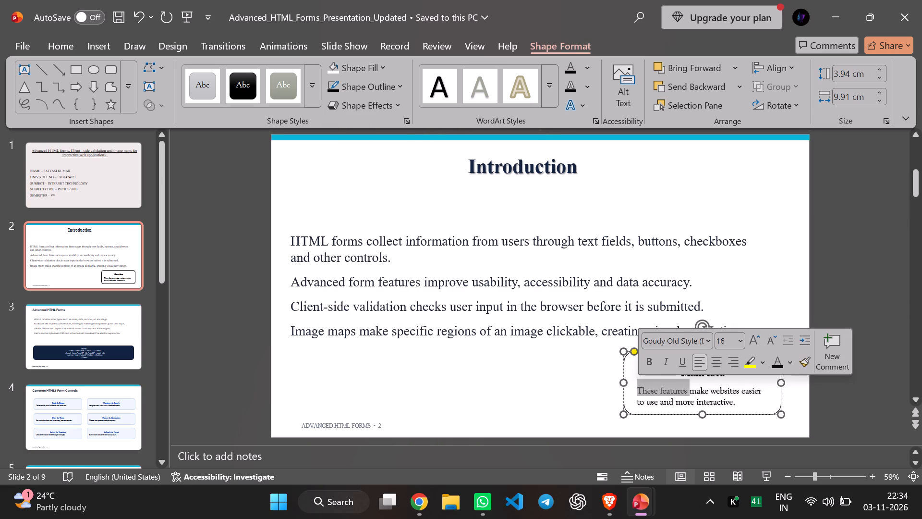
left_click_drag(698, 390, 738, 402)
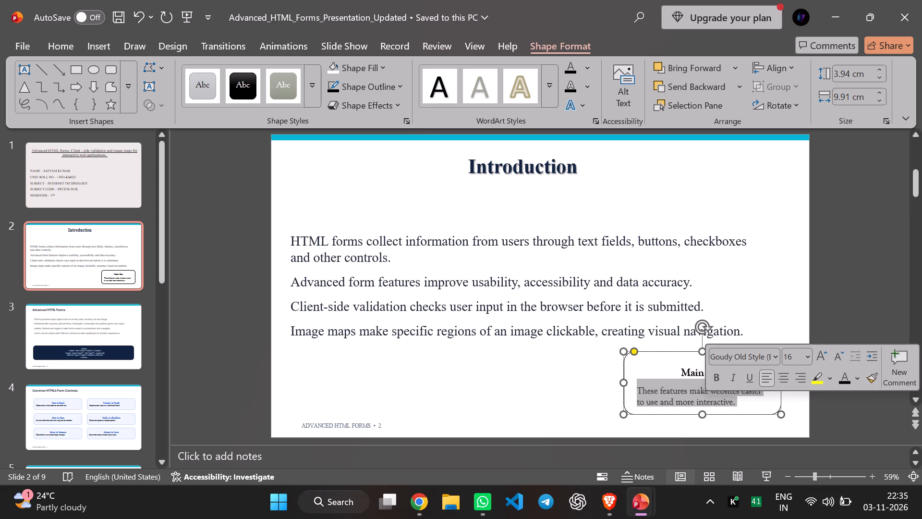
left_click(644, 354)
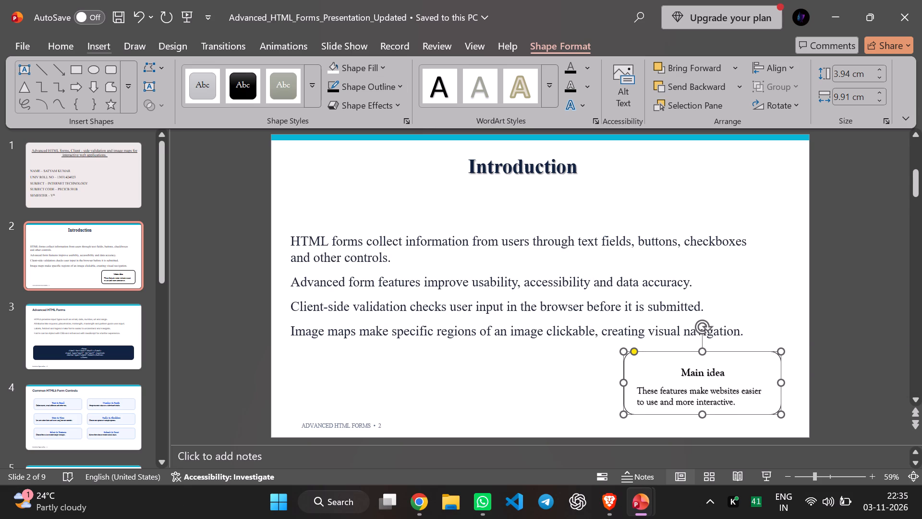
left_click(91, 46)
left_click(58, 42)
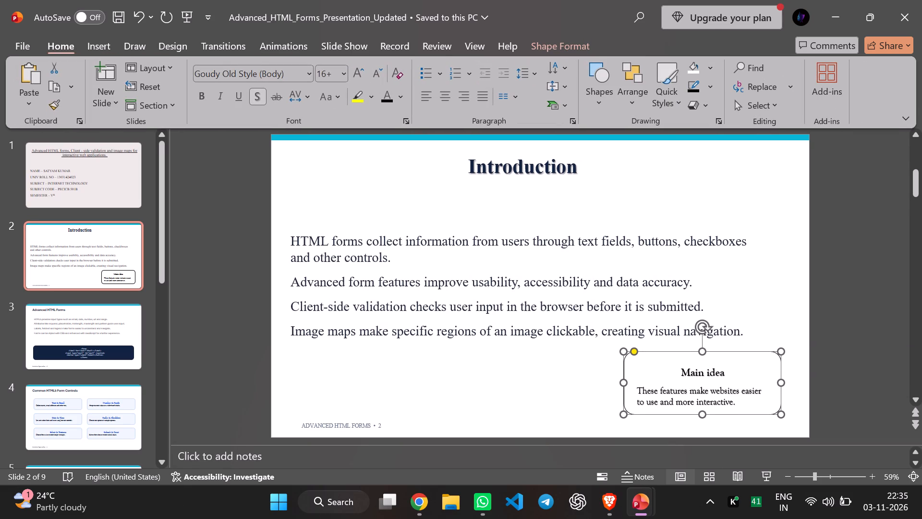
left_click(309, 75)
left_click(267, 171)
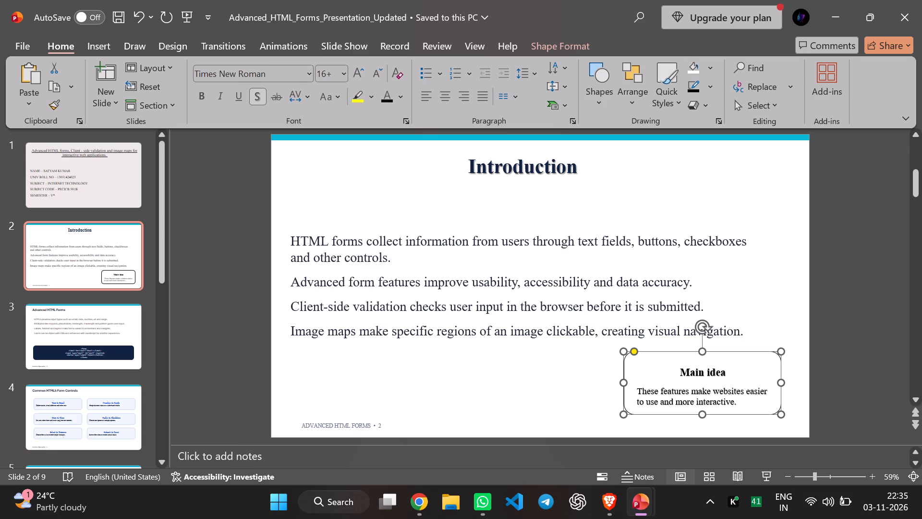
Increase the Main idea box's text size by one step, and try to enlarge its description text further.
left_click(359, 79)
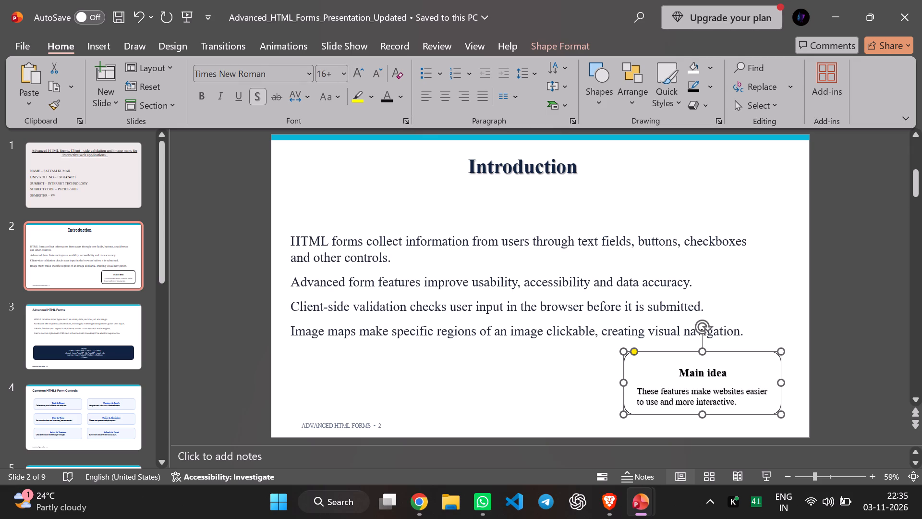
left_click(676, 401)
left_click_drag(676, 401, 646, 393)
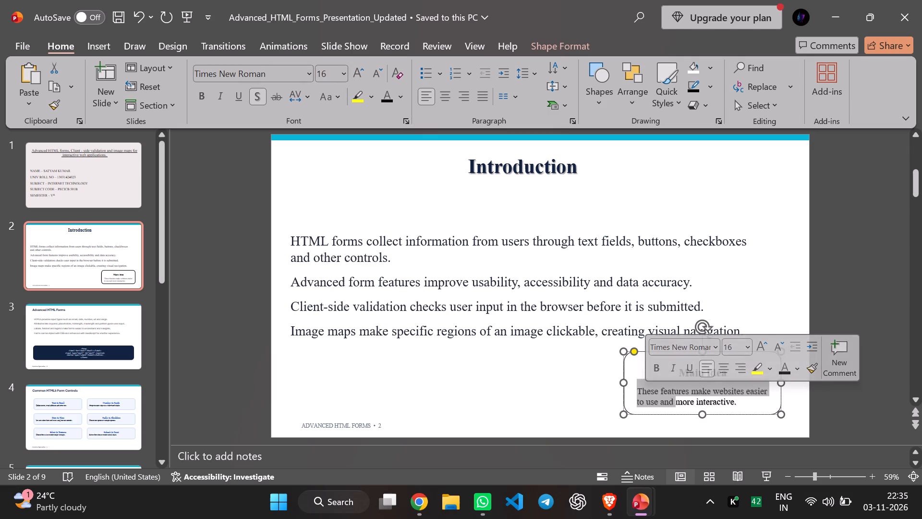
left_click_drag(744, 401, 643, 395)
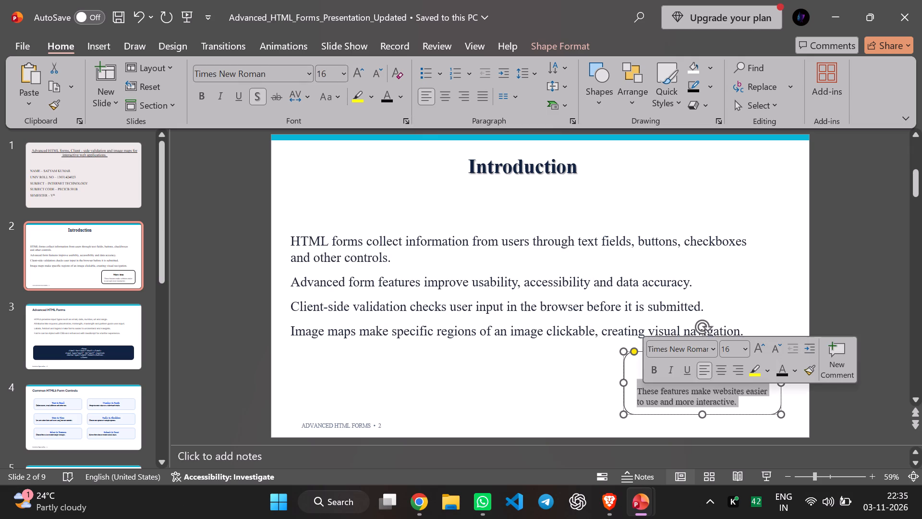
left_click(357, 74)
left_click(357, 74)
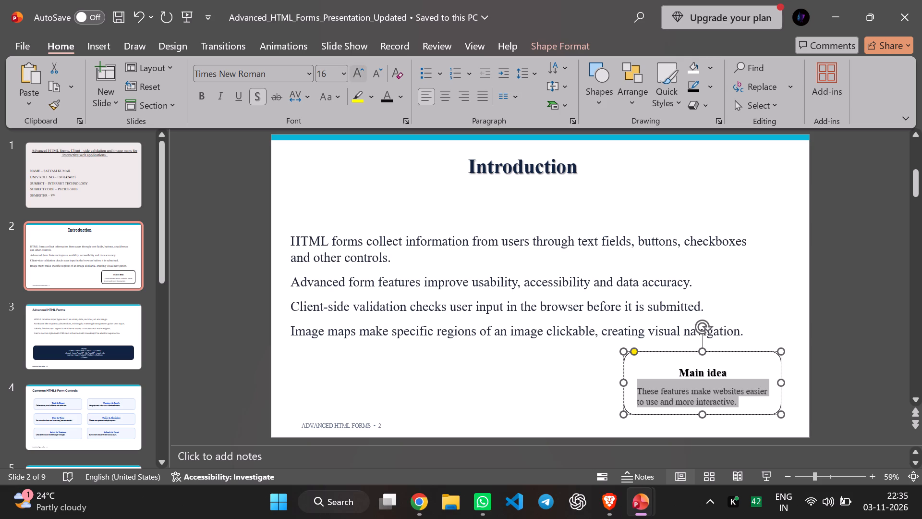
double_click(355, 77)
left_click(558, 401)
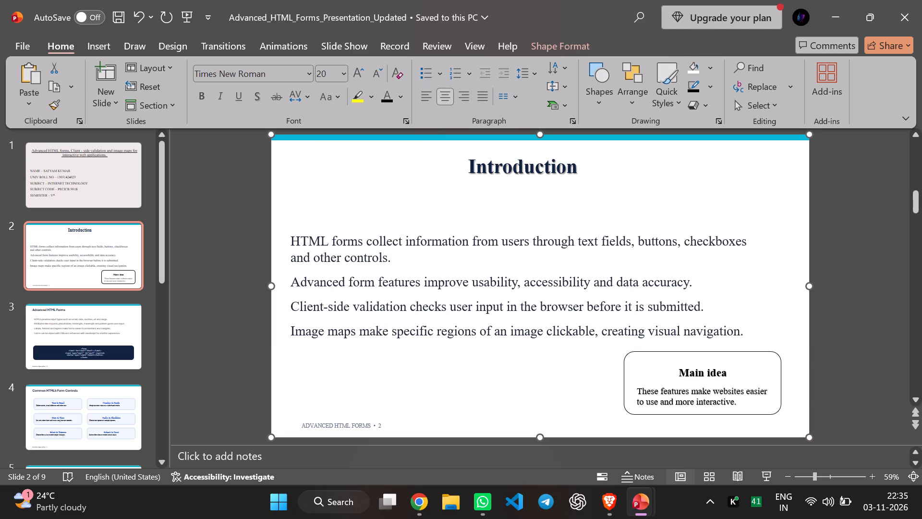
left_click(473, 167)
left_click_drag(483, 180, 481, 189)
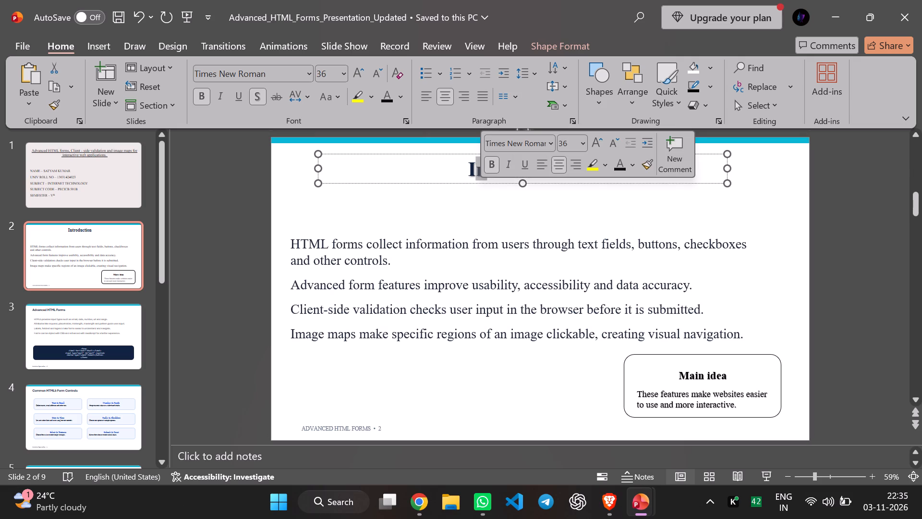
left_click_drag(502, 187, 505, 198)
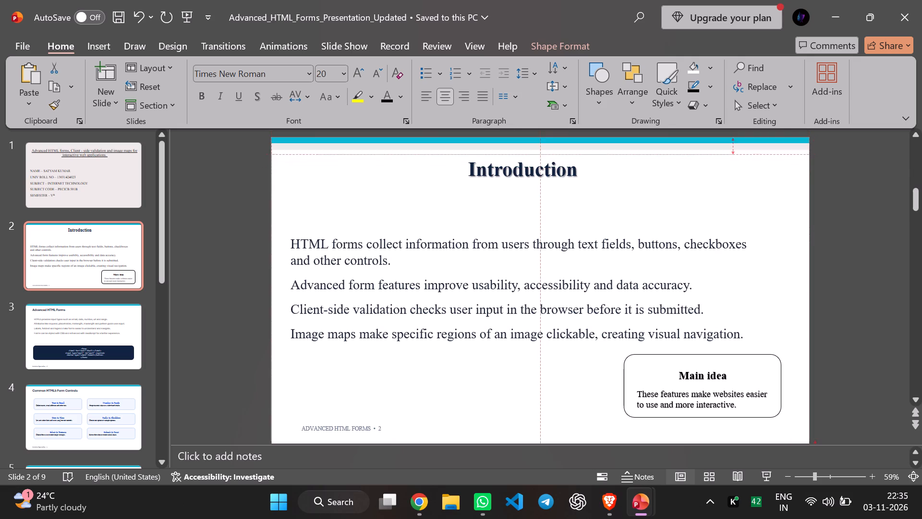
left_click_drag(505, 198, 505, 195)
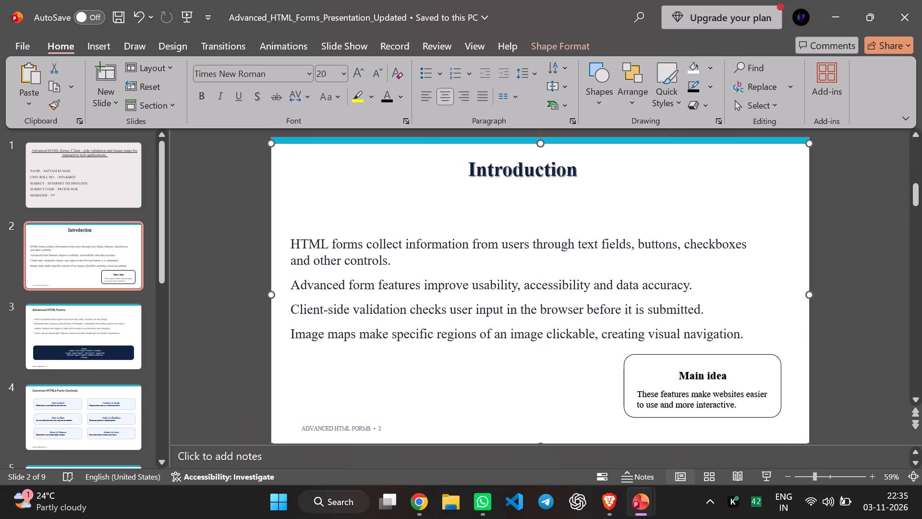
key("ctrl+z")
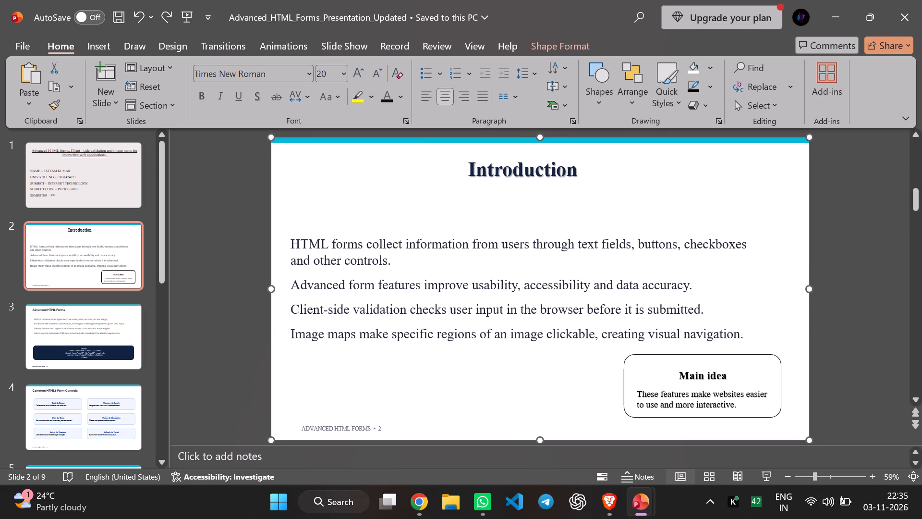
Move the Introduction heading down, closer to the body text.
left_click(536, 182)
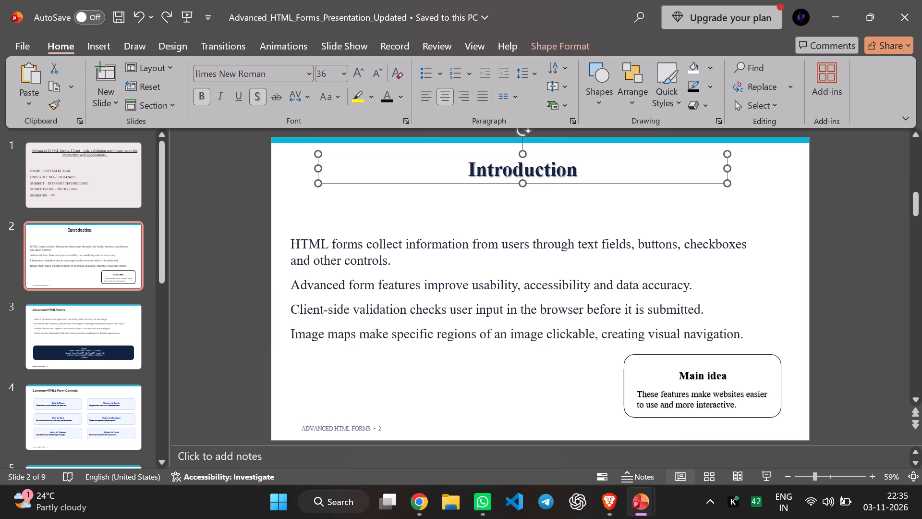
left_click_drag(558, 185, 552, 206)
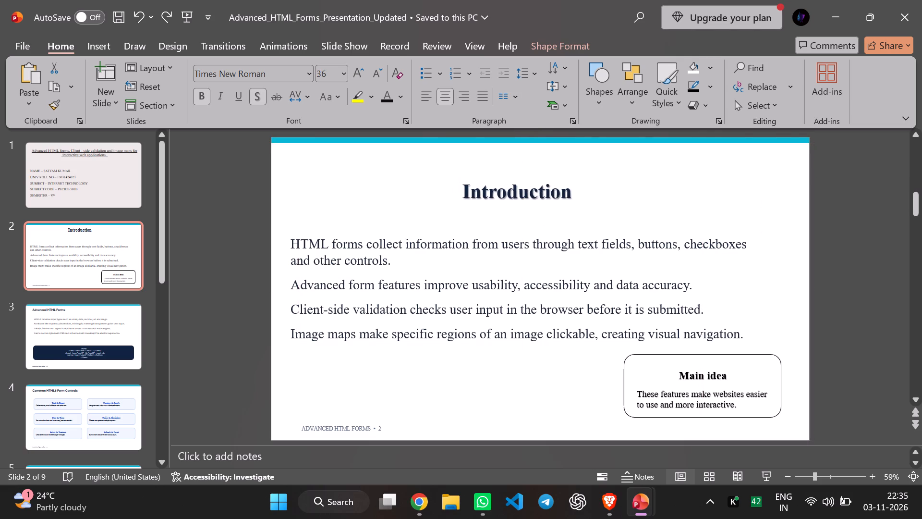
left_click_drag(552, 206, 549, 204)
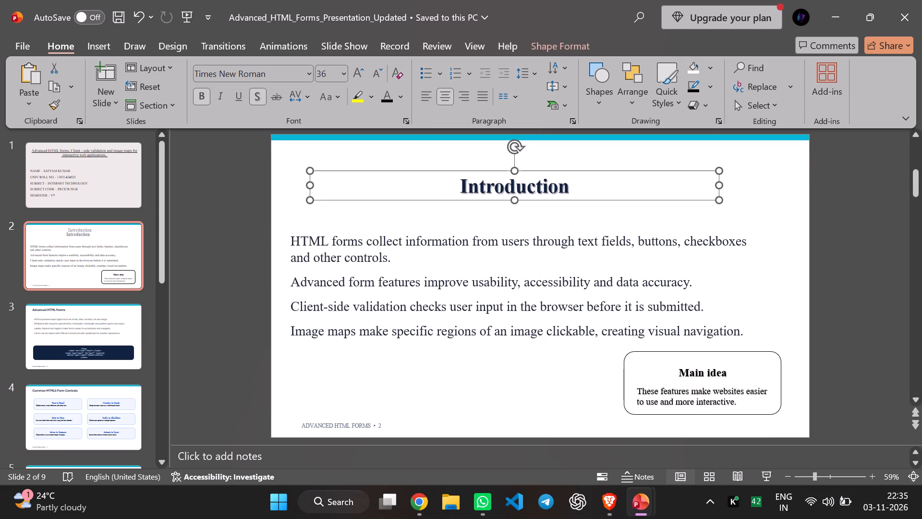
left_click(353, 387)
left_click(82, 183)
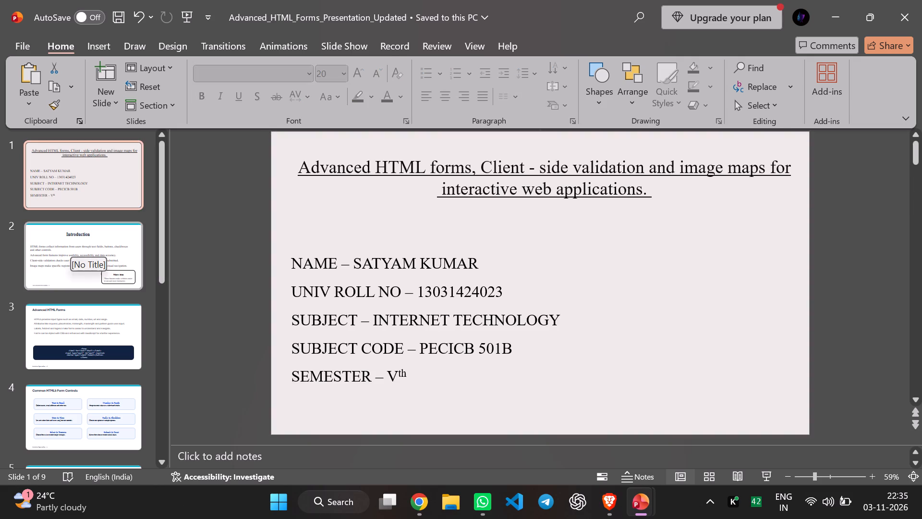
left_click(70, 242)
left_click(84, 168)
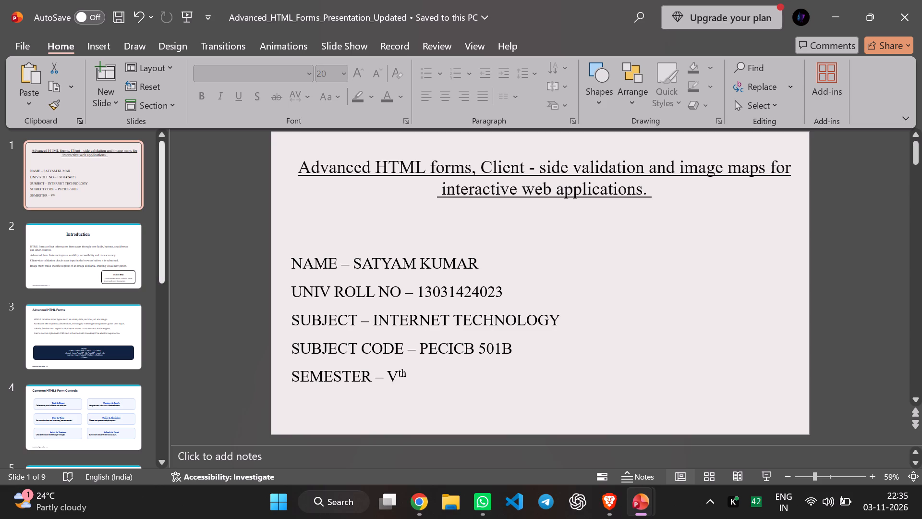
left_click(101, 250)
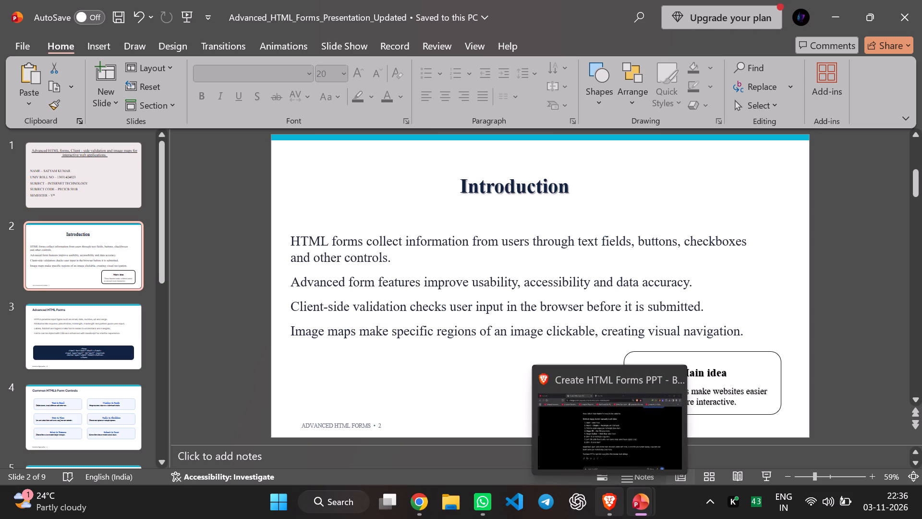
Replace the Introduction slide's client-side validation line with the other deck's "Client-side validation checks data in the browser", followed by a line break.
left_click(661, 447)
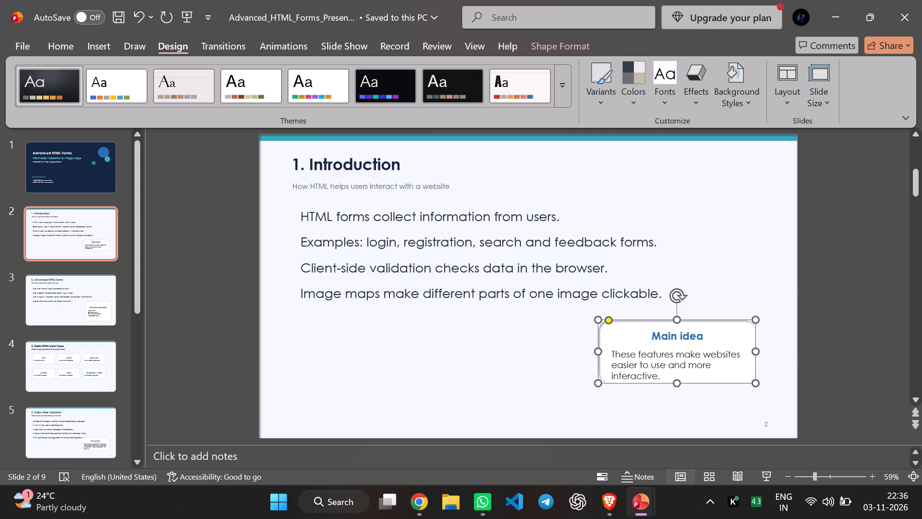
left_click_drag(606, 267, 315, 275)
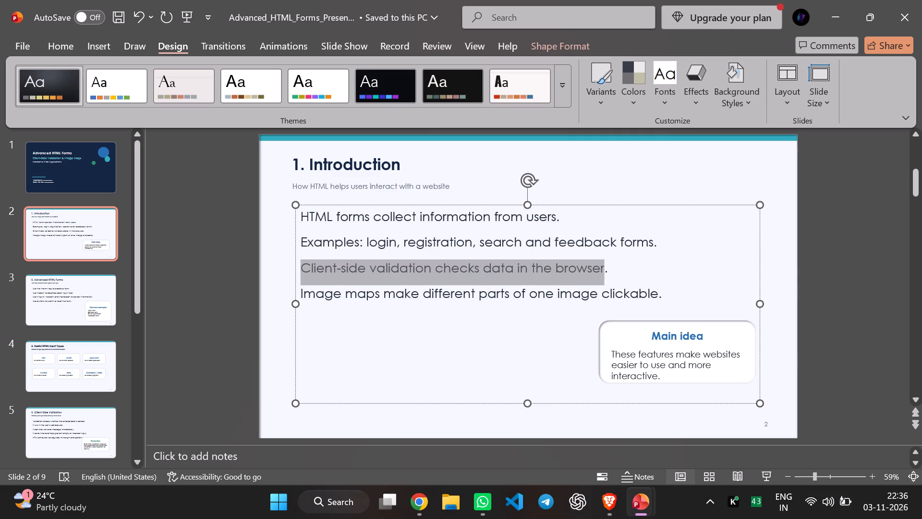
key("ctrl+c")
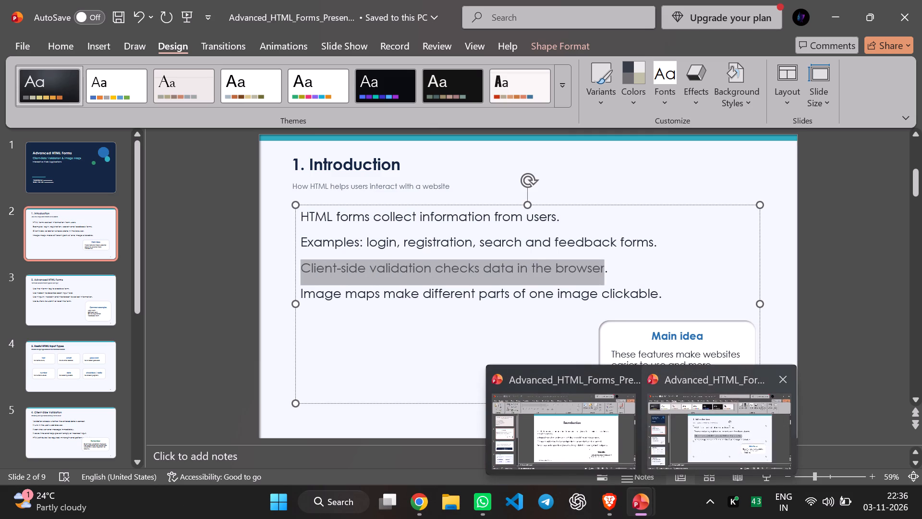
left_click(633, 432)
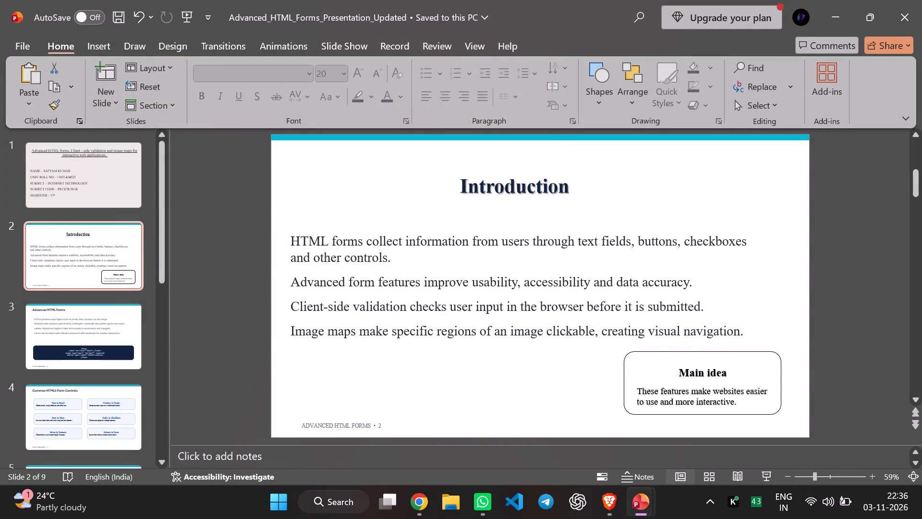
left_click_drag(704, 305, 298, 318)
key("BackSpace")
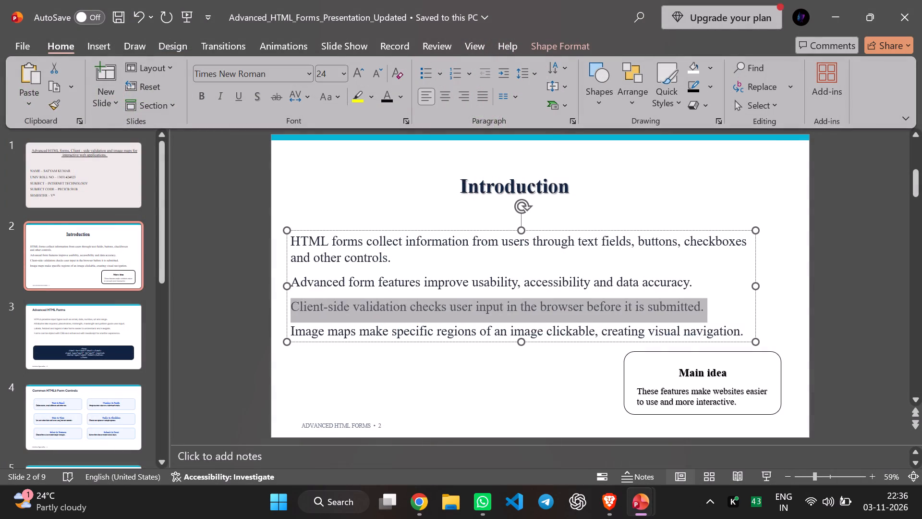
key("ctrl+v")
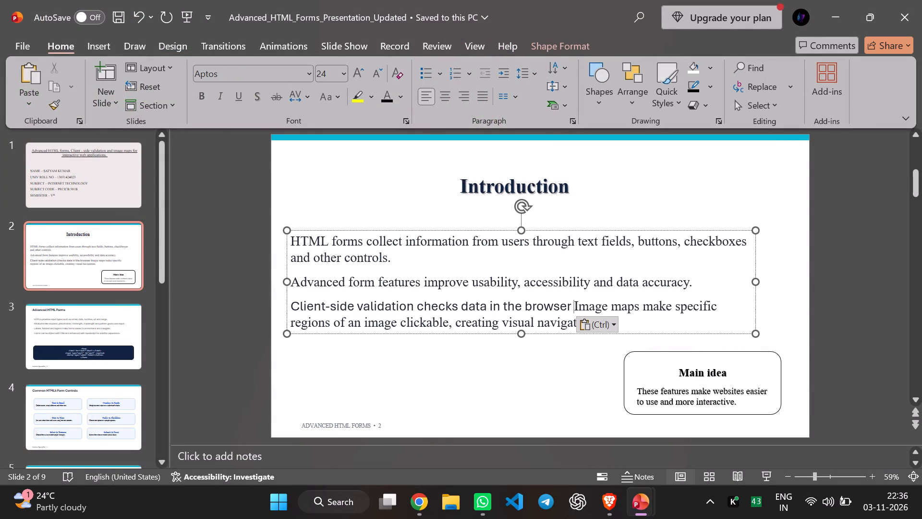
key("shift+Return")
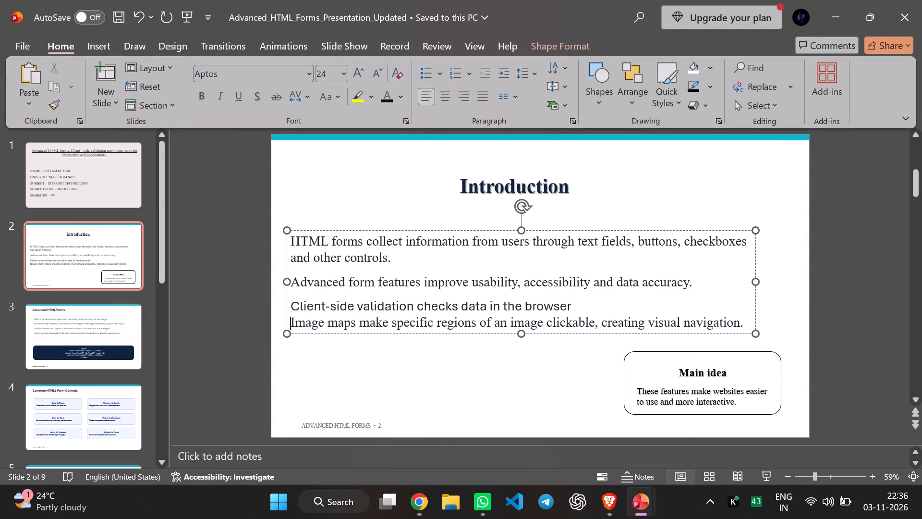
Replace the Introduction slide's image maps line with the other deck's "Image maps make different parts of one image clickable".
left_click_drag(738, 320, 420, 329)
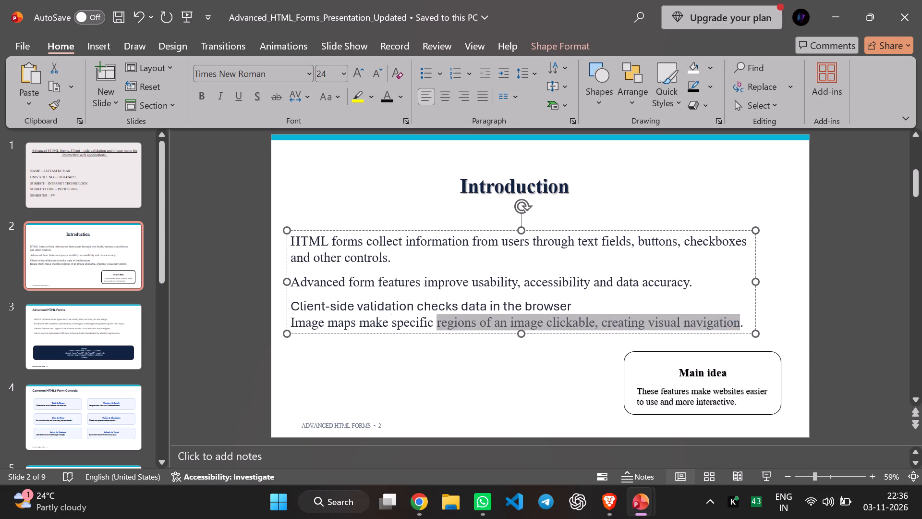
left_click_drag(420, 329, 299, 328)
key("BackSpace")
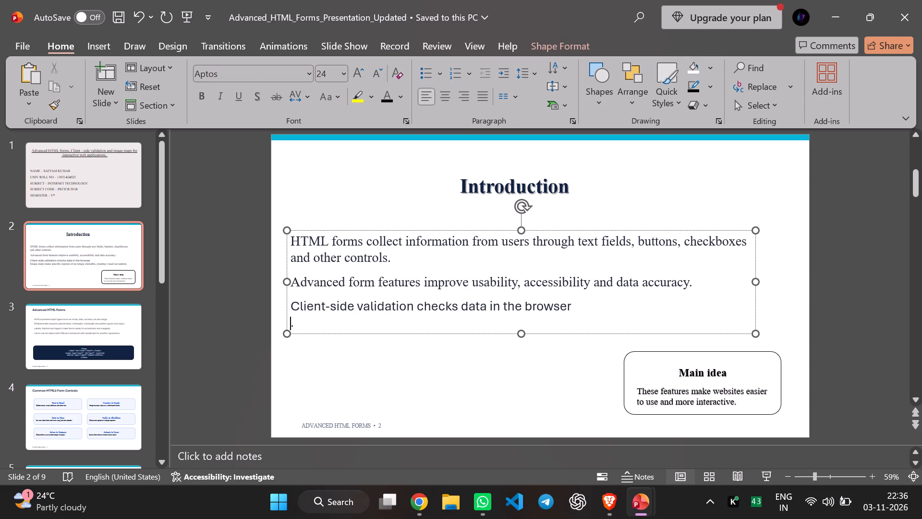
left_click(372, 320)
key("BackSpace")
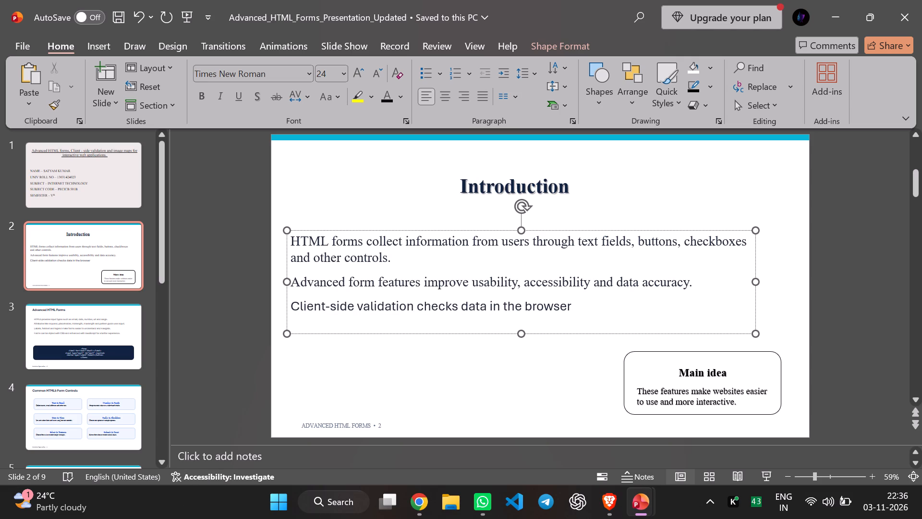
left_click(682, 448)
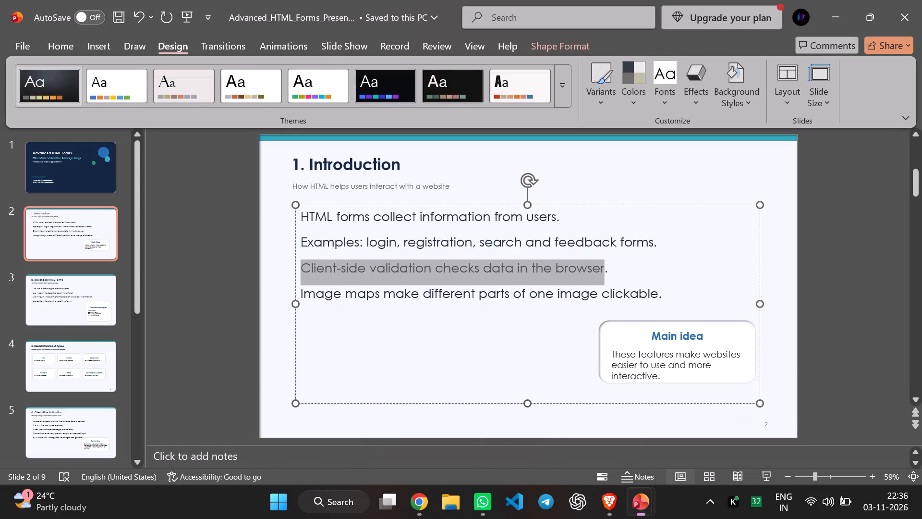
left_click(669, 293)
left_click(657, 293)
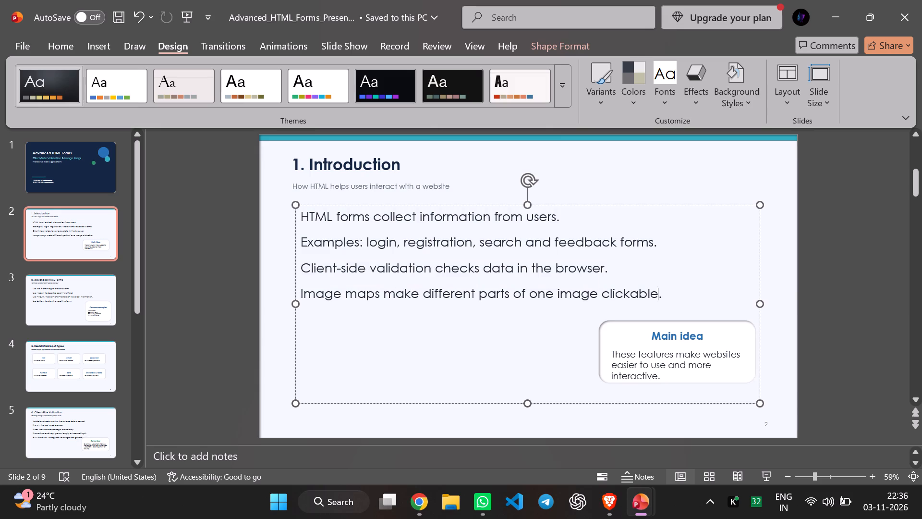
left_click_drag(657, 293, 314, 293)
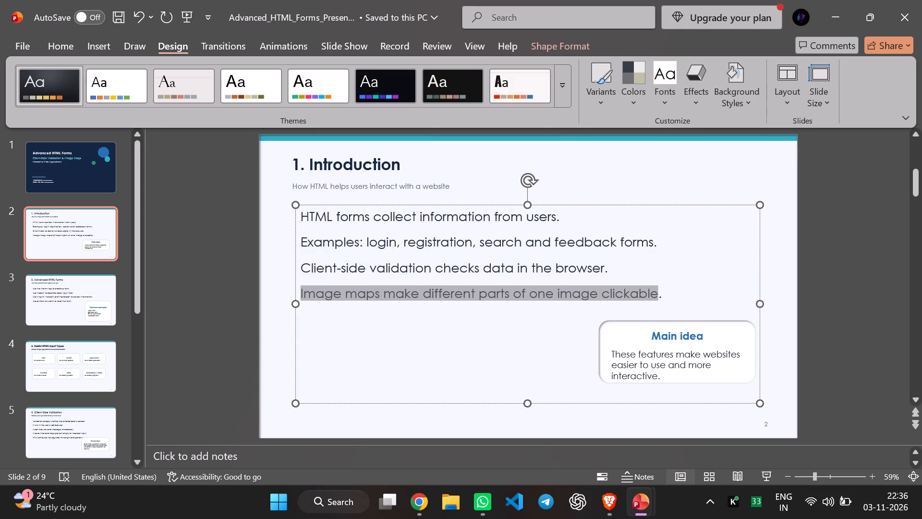
key("ctrl+c")
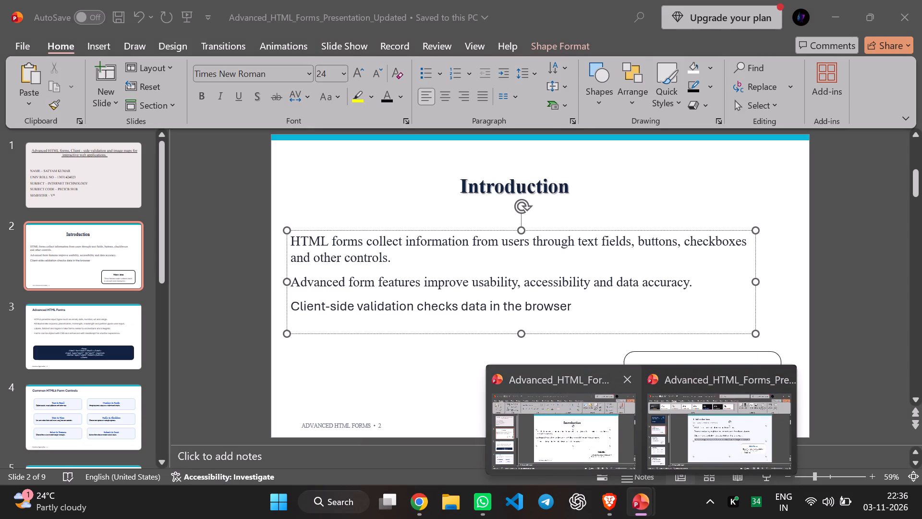
left_click(592, 440)
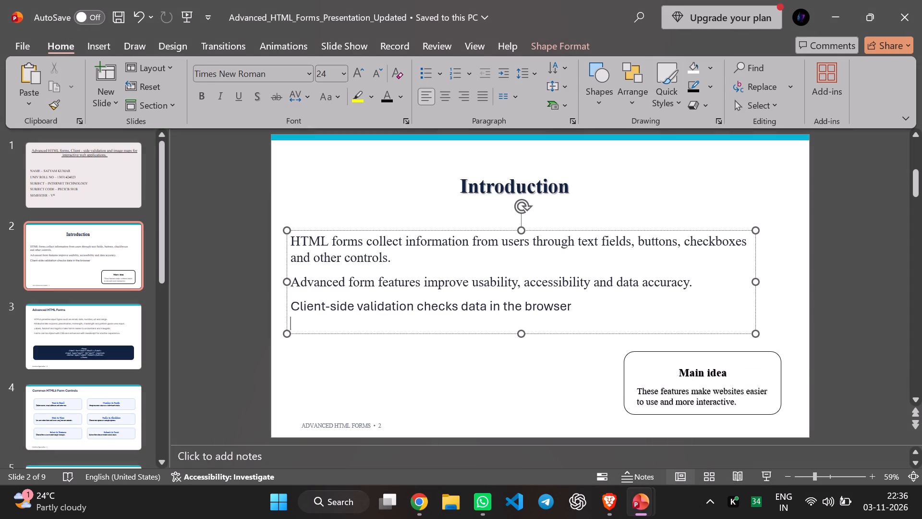
left_click(319, 324)
key("ctrl+v")
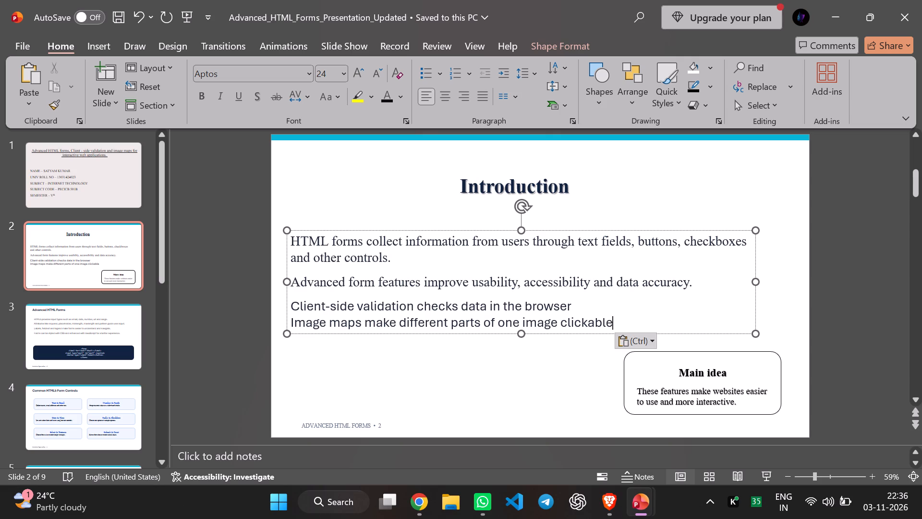
Set all the body text on the Introduction slide to Times New Roman.
left_click_drag(626, 321, 529, 292)
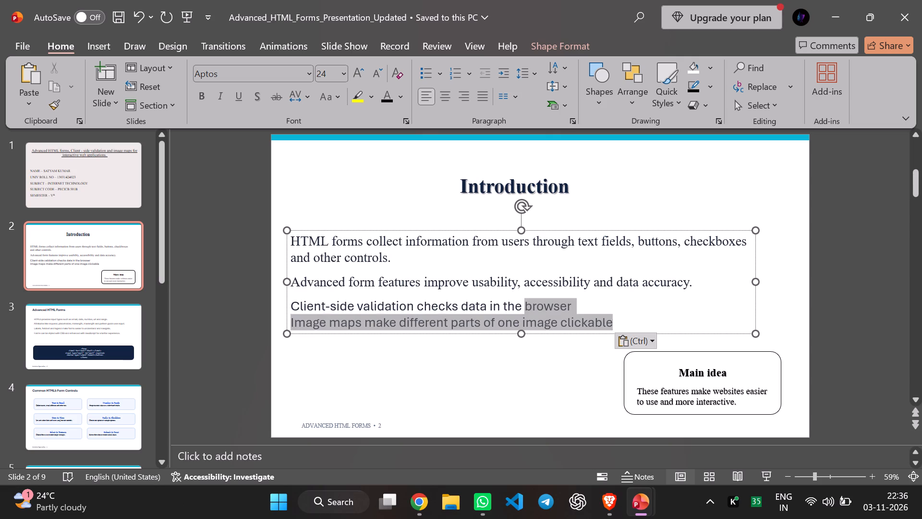
left_click_drag(529, 292, 298, 241)
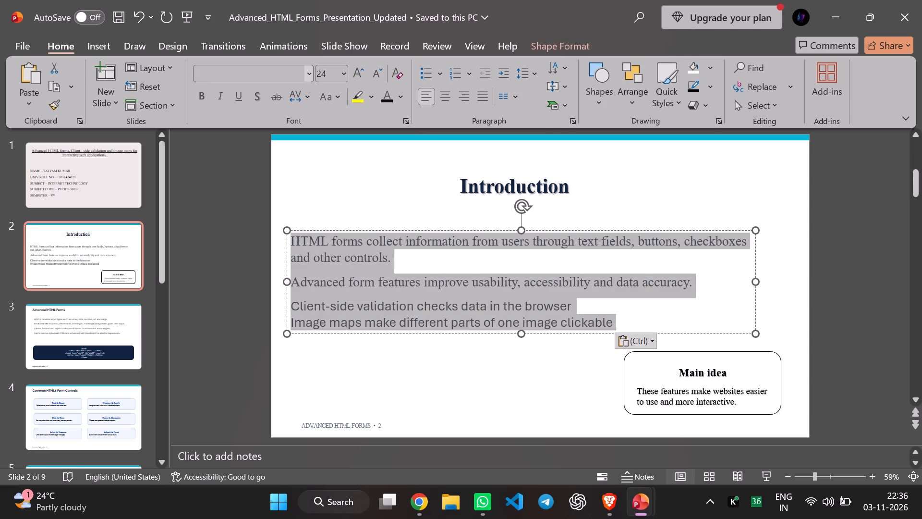
left_click(307, 74)
left_click(278, 175)
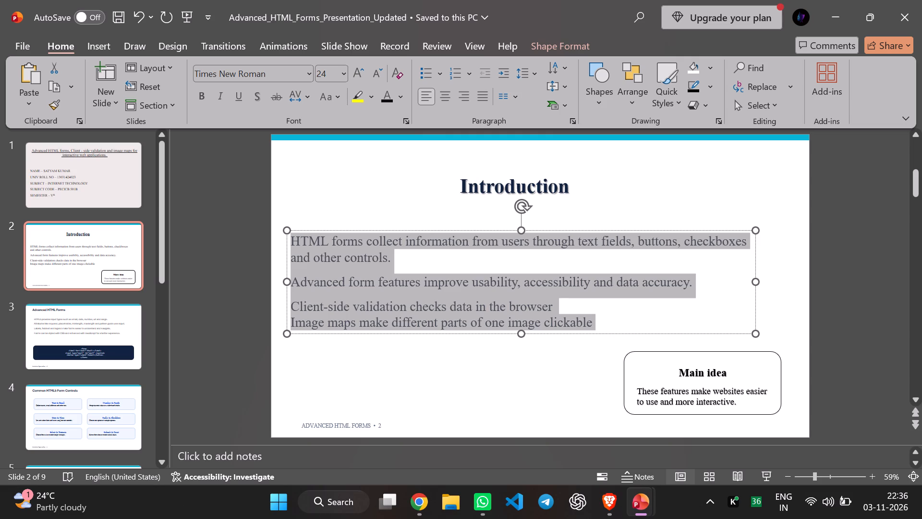
Increase the line spacing of the client-side validation and image maps lines.
left_click(604, 319)
left_click_drag(604, 319, 317, 305)
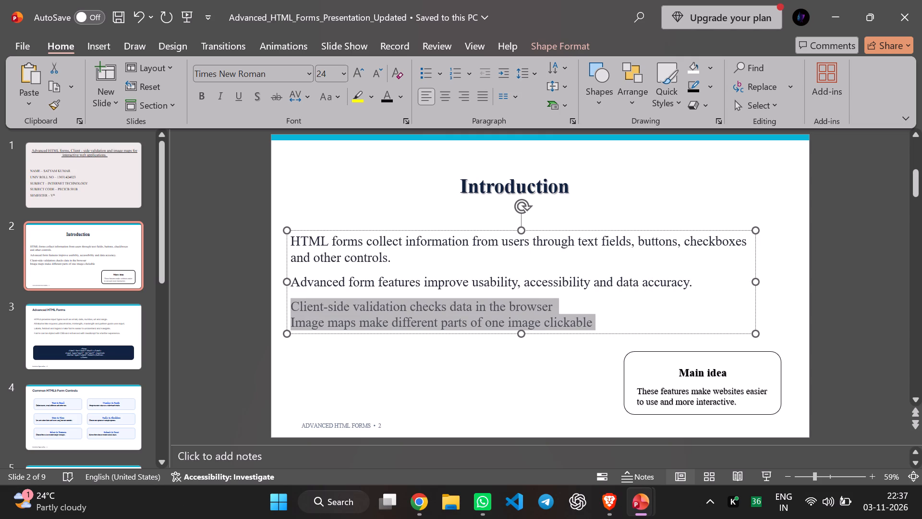
left_click_drag(534, 77, 536, 114)
left_click(536, 114)
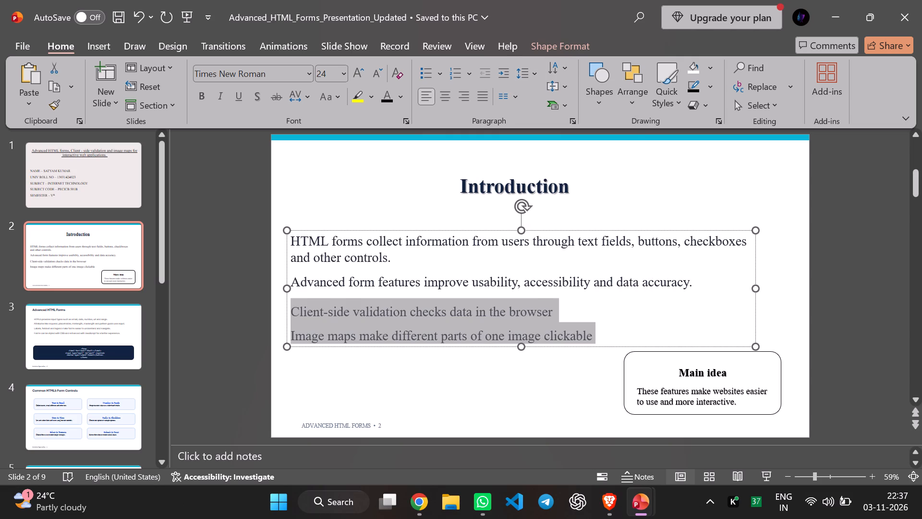
left_click(580, 292)
left_click(631, 305)
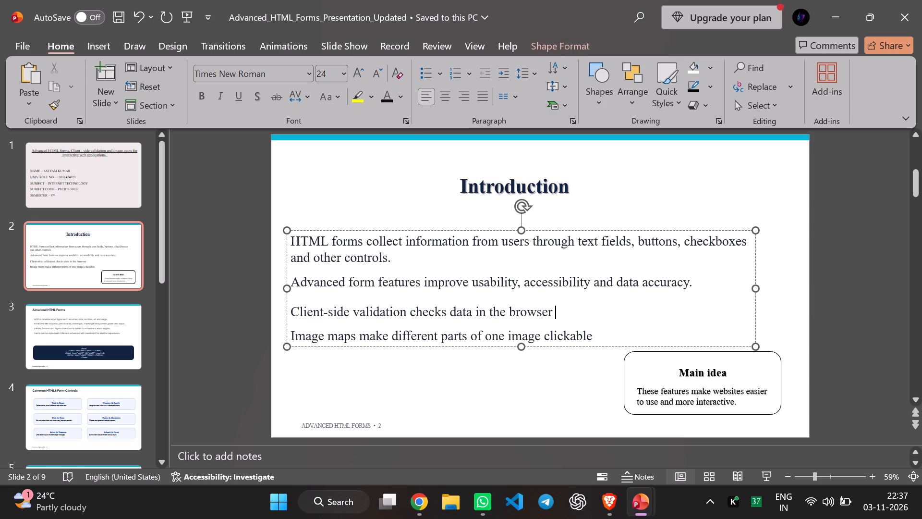
left_click(452, 371)
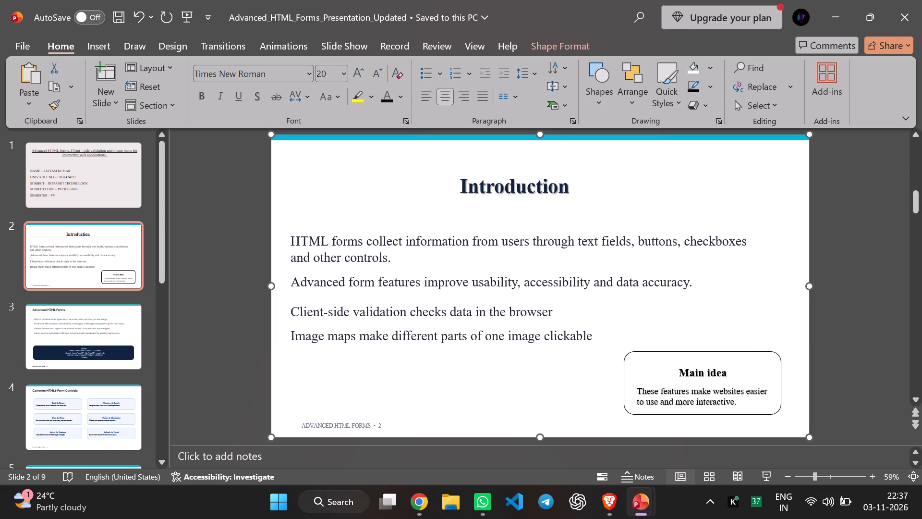
Add filled round bullets to the Introduction slide's body text, after trying filled square bullets.
left_click(287, 235)
left_click_drag(291, 235, 571, 327)
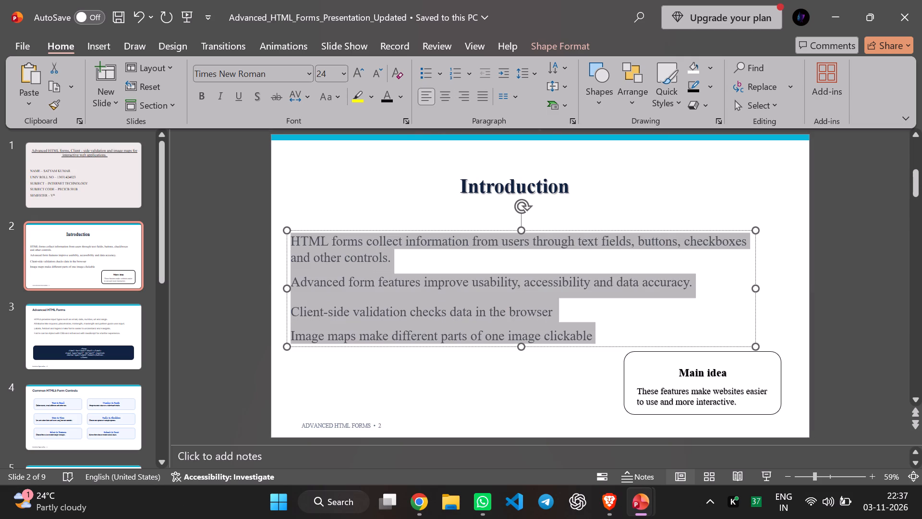
left_click_drag(571, 327, 587, 331)
left_click_drag(436, 77, 461, 163)
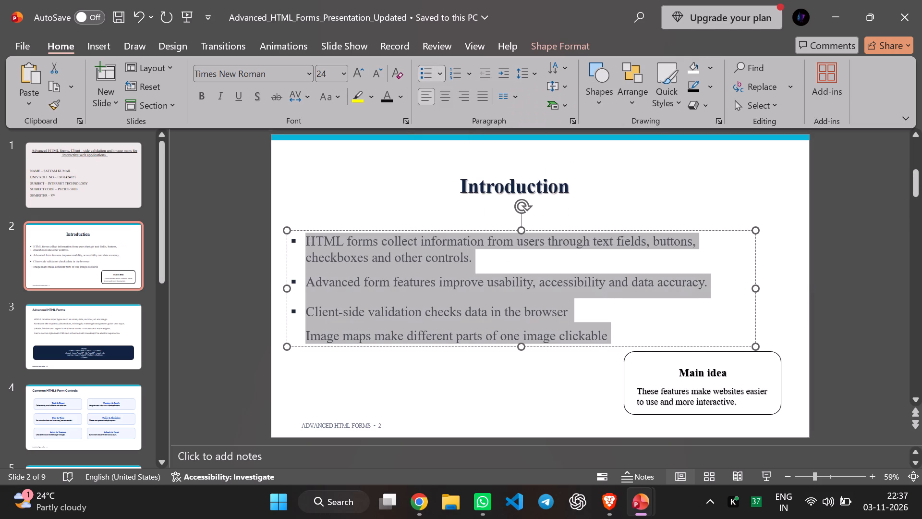
left_click_drag(441, 75, 510, 120)
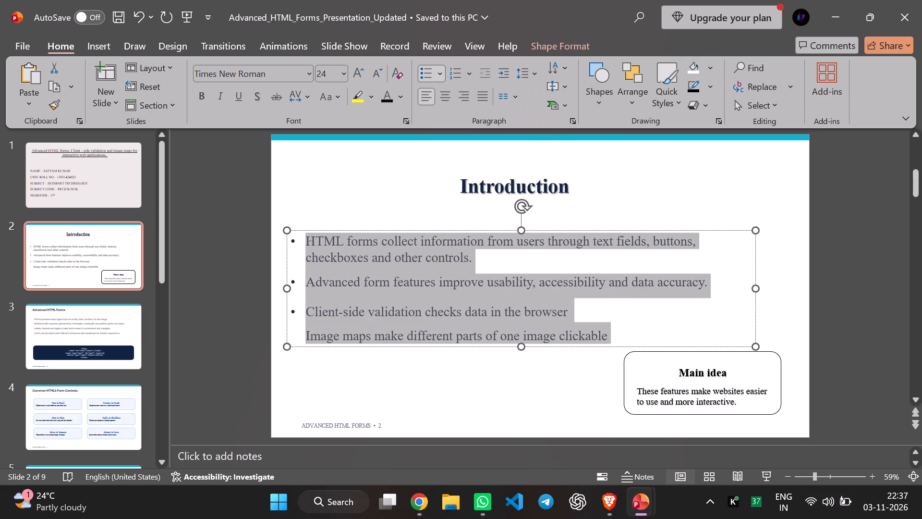
left_click(504, 392)
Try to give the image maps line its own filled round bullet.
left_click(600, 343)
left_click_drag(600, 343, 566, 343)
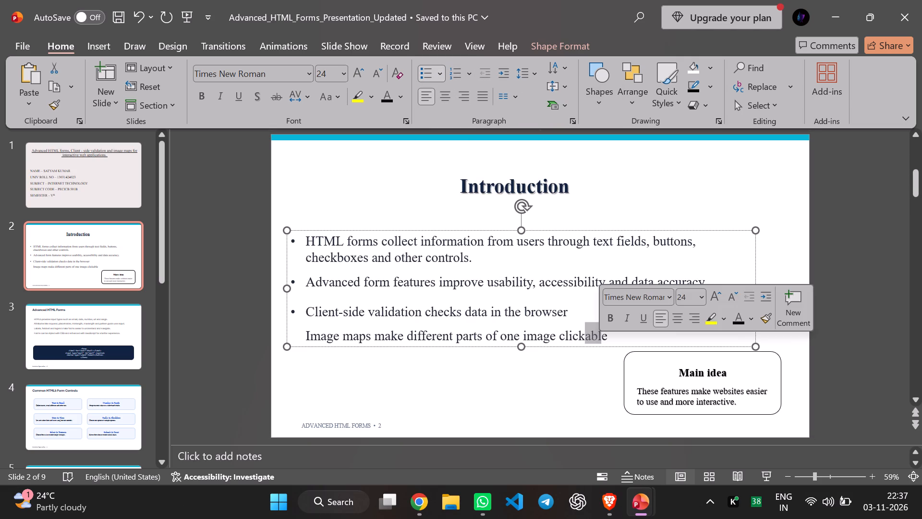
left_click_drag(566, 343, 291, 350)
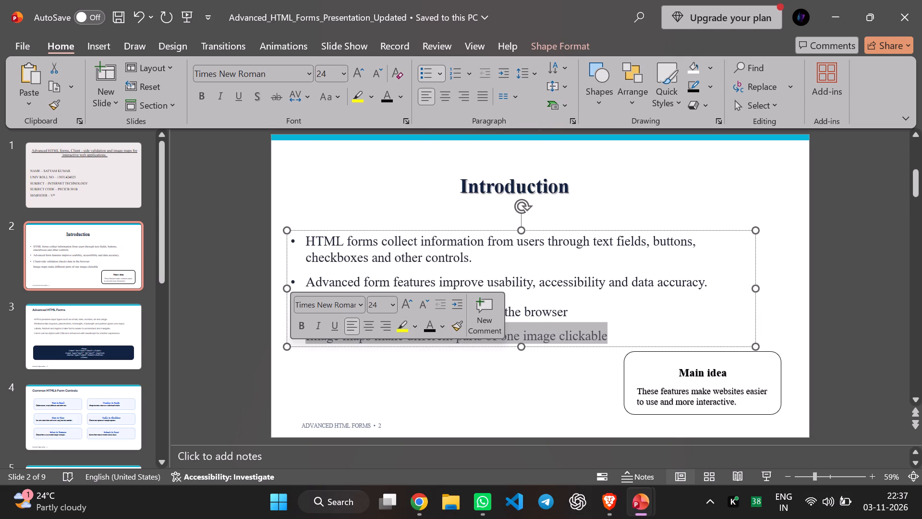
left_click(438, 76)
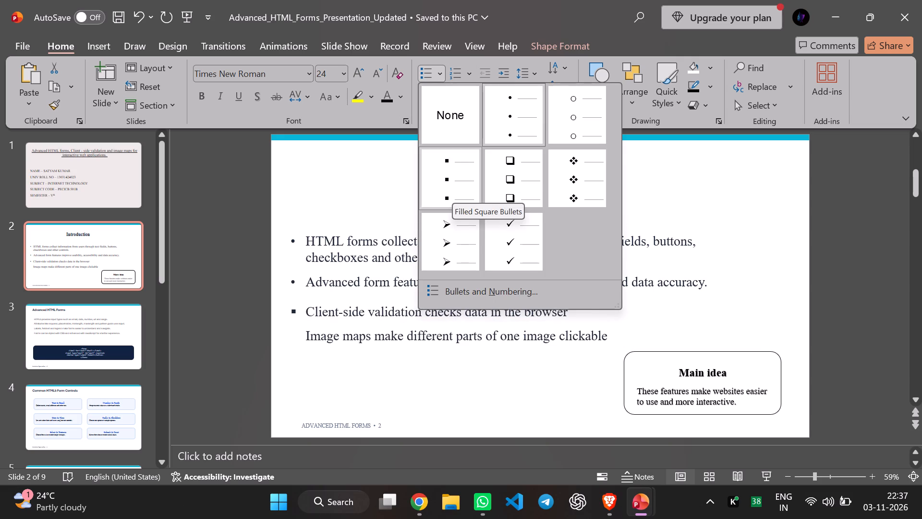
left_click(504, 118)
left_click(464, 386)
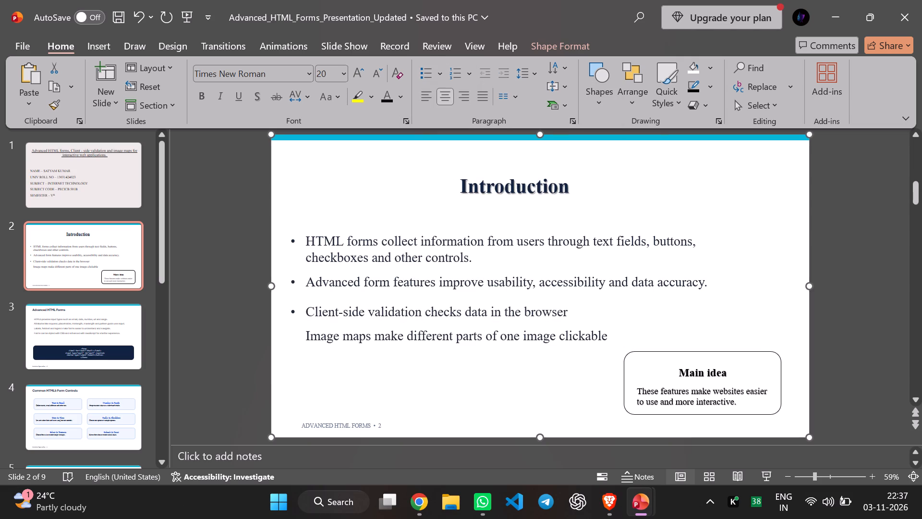
End the client-side validation and image maps lines with a full stop, removing the trailing space after "browser".
left_click(574, 315)
key("BackSpace")
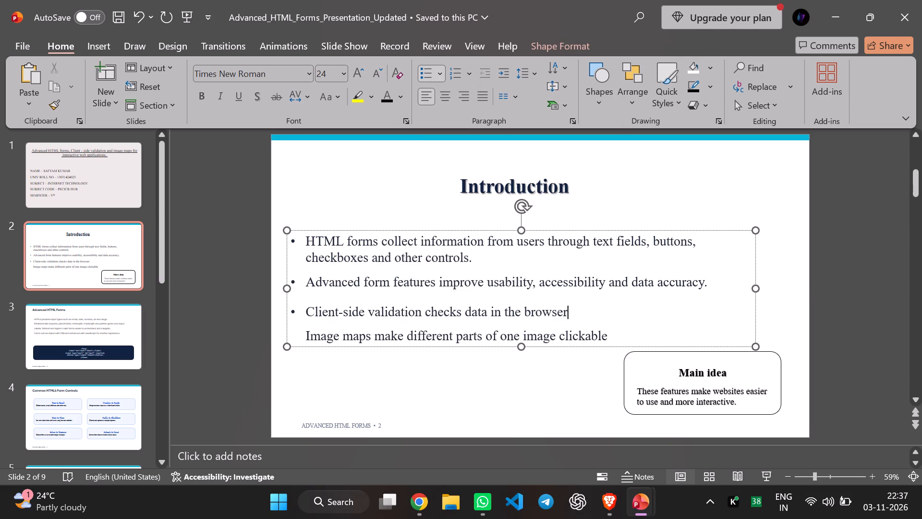
key("period")
left_click(612, 335)
key("period")
left_click(433, 442)
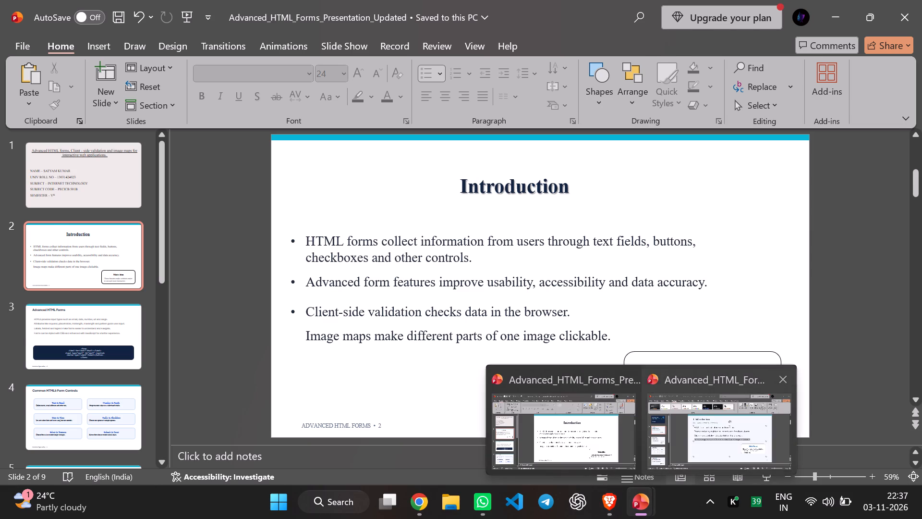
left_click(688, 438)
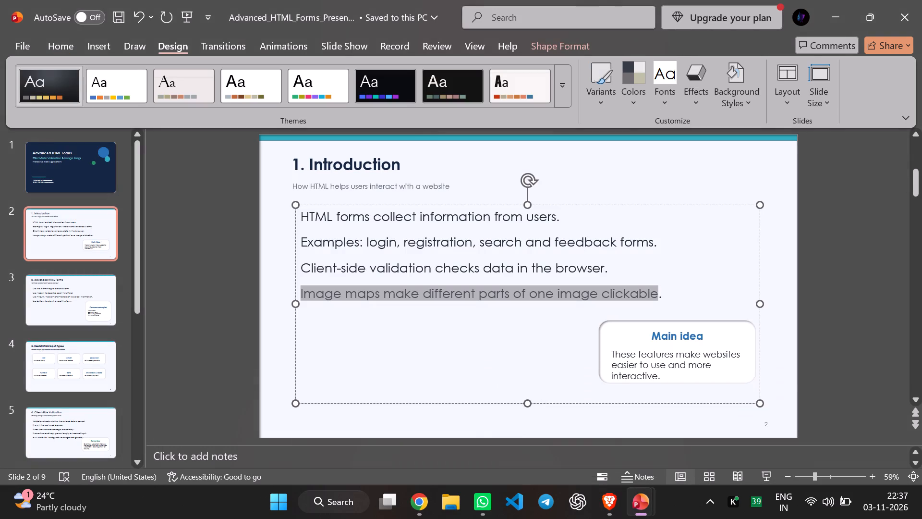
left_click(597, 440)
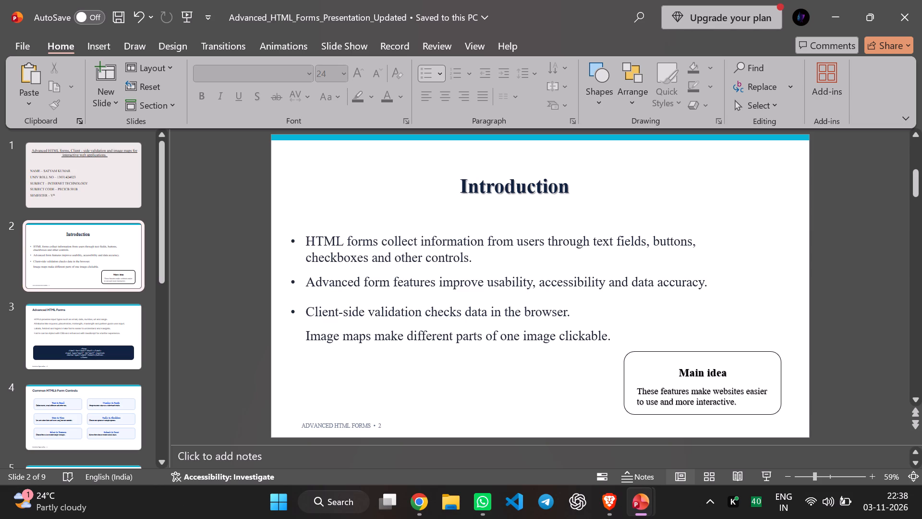
In the other deck, apply the thin dark outline shape style to the Common examples box on the Advanced HTML Forms slide.
left_click(87, 269)
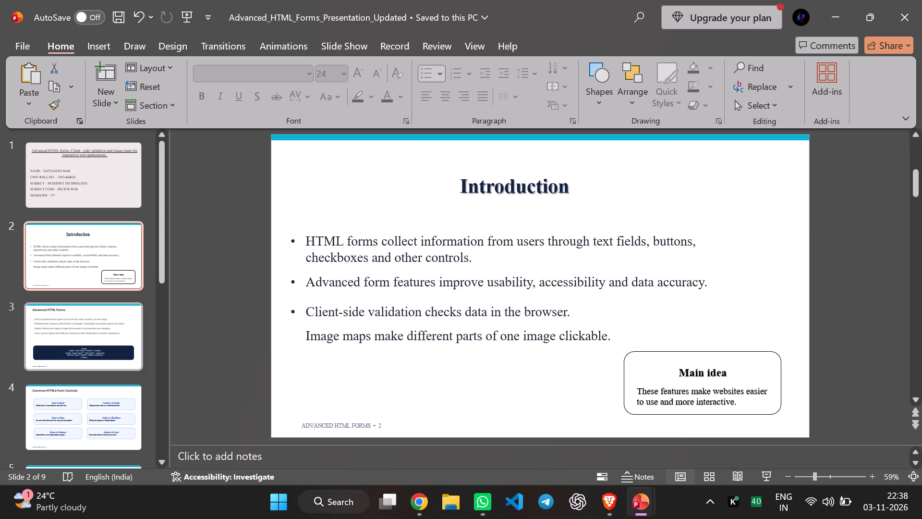
left_click(69, 318)
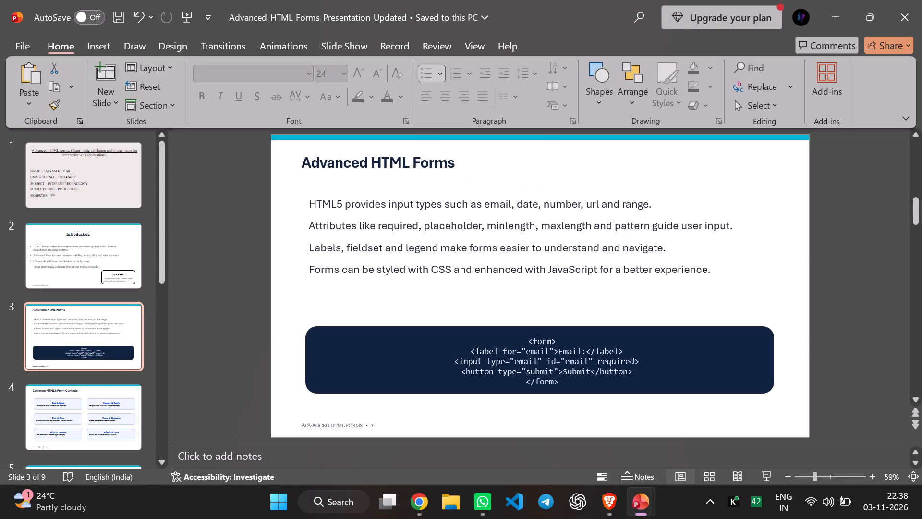
left_click(685, 430)
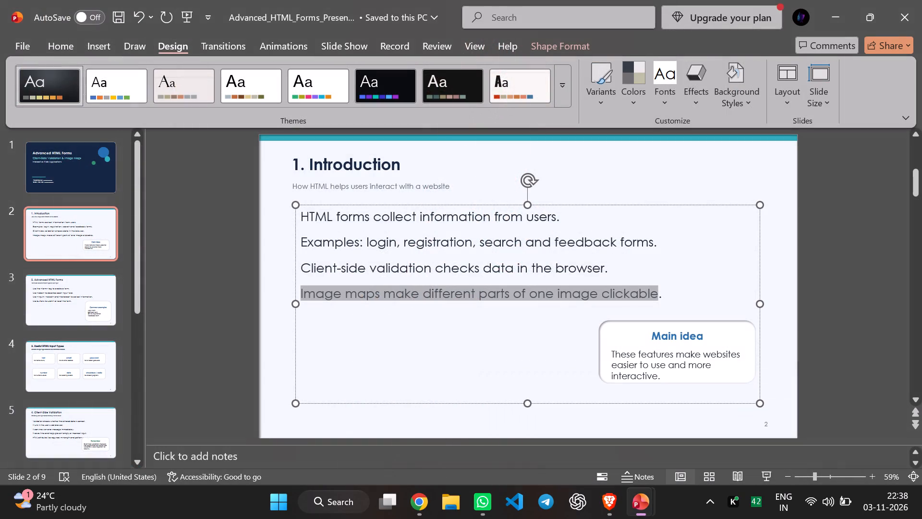
left_click(74, 303)
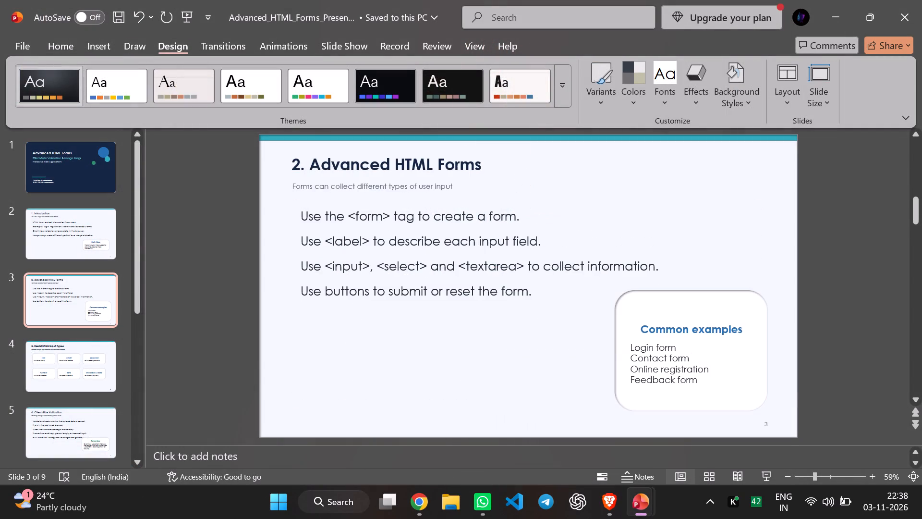
left_click_drag(546, 297, 303, 214)
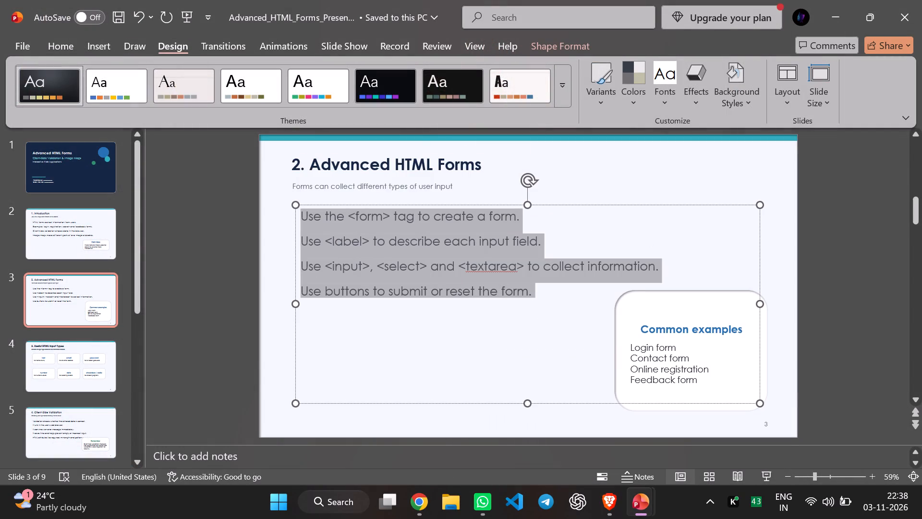
left_click(639, 353)
left_click(639, 320)
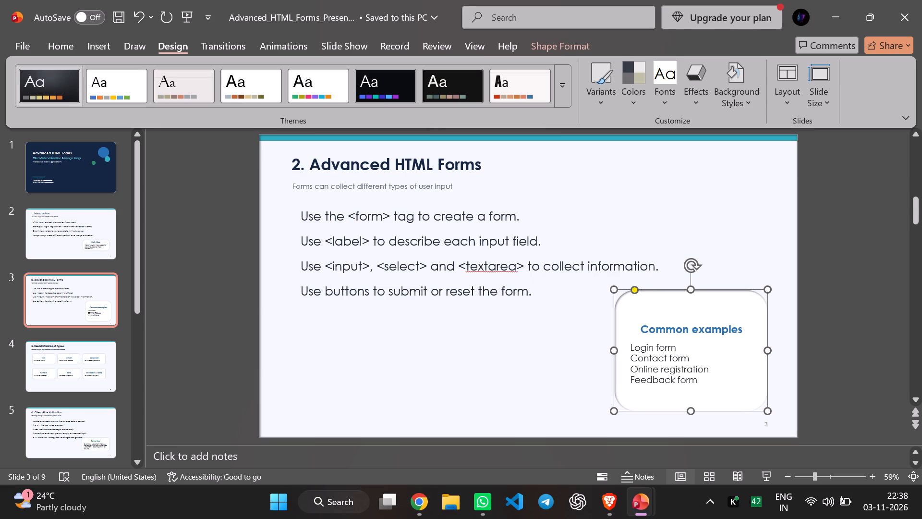
left_click(559, 49)
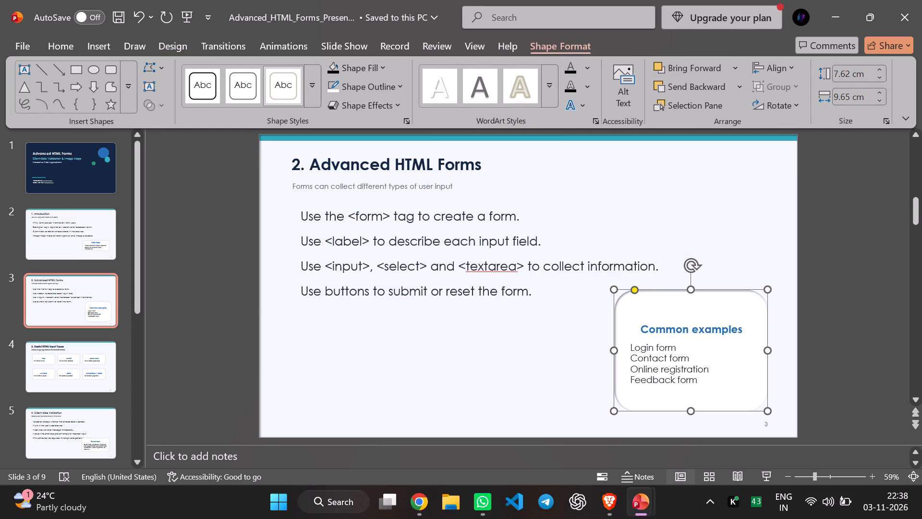
left_click(286, 79)
left_click(248, 90)
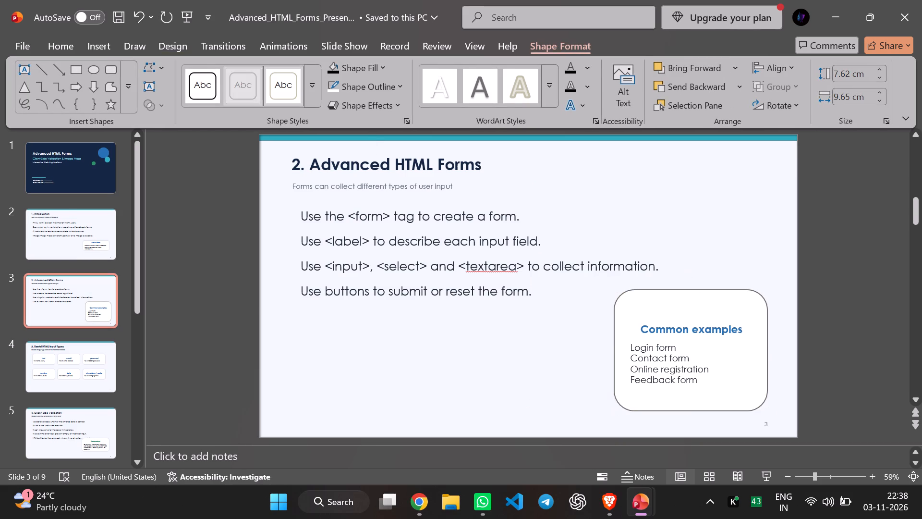
left_click(590, 409)
left_click(657, 353)
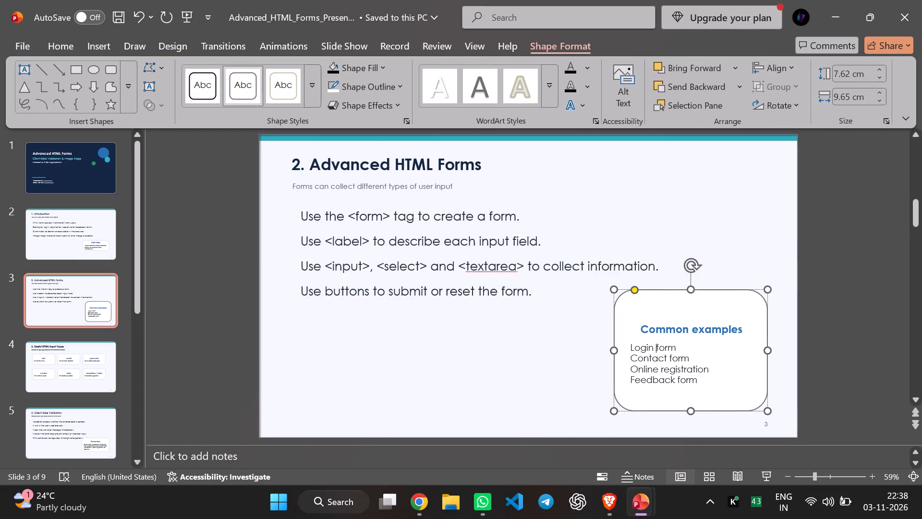
left_click(509, 346)
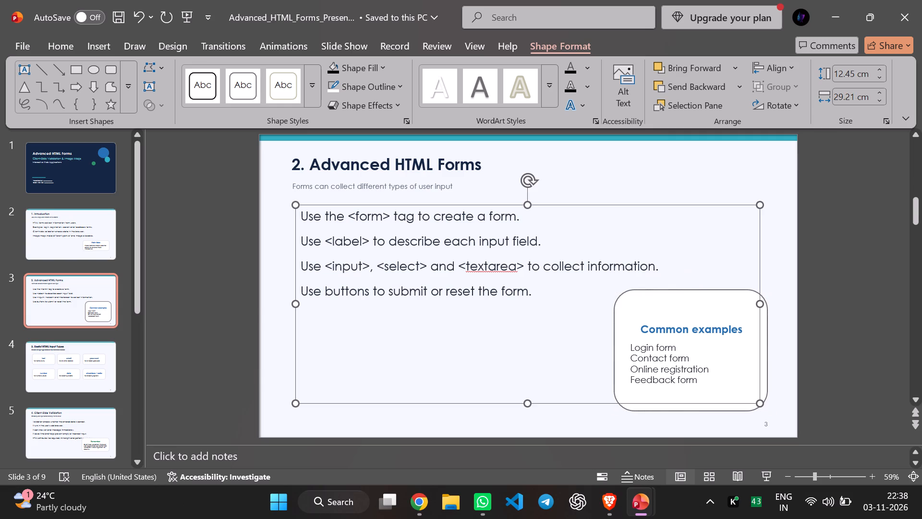
left_click(80, 385)
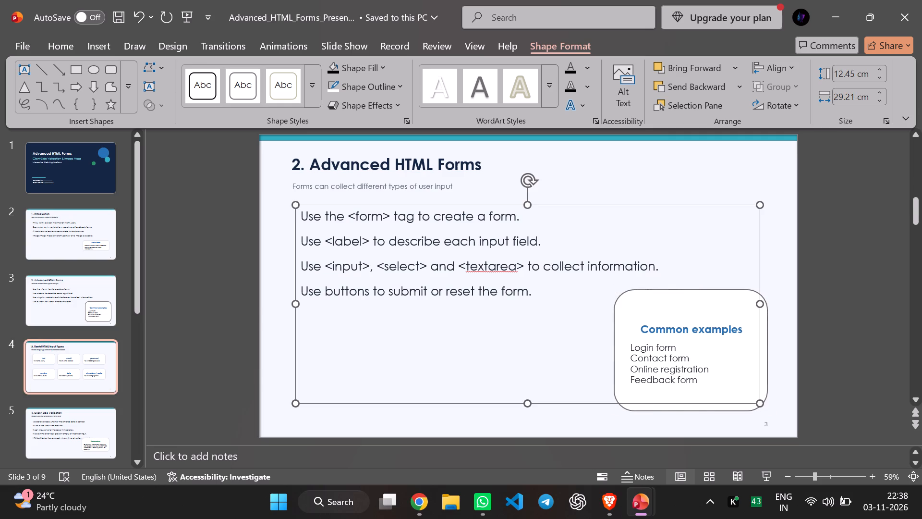
key("Up")
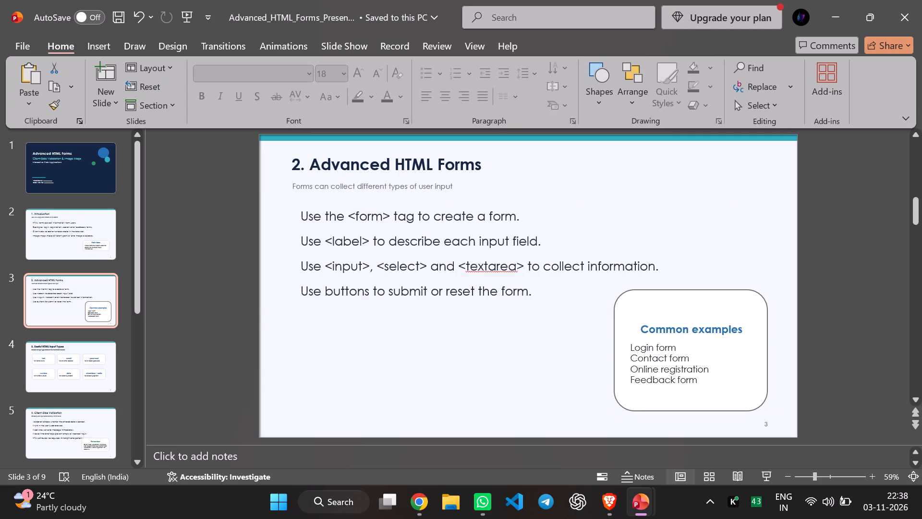
Replace the Advanced HTML Forms body text in the updated presentation with the four "Use…" lines copied from the other deck.
left_click_drag(560, 314, 578, 325)
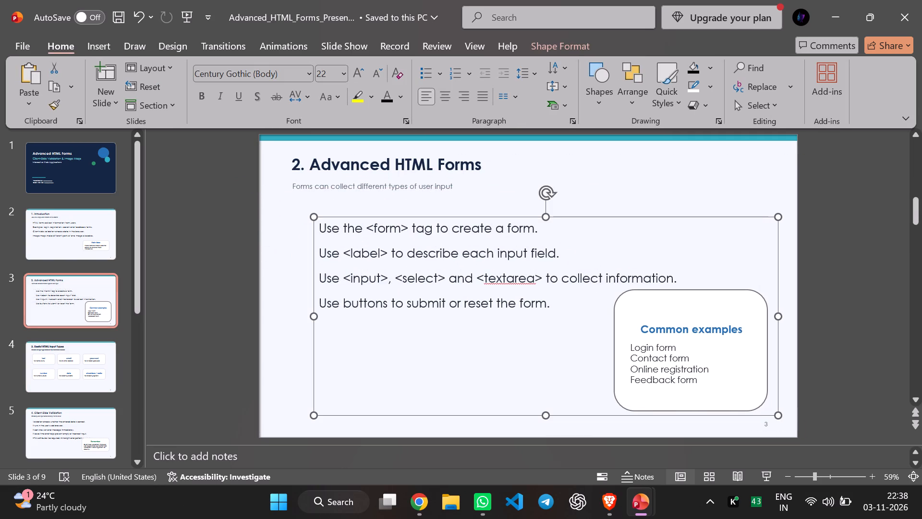
left_click(587, 451)
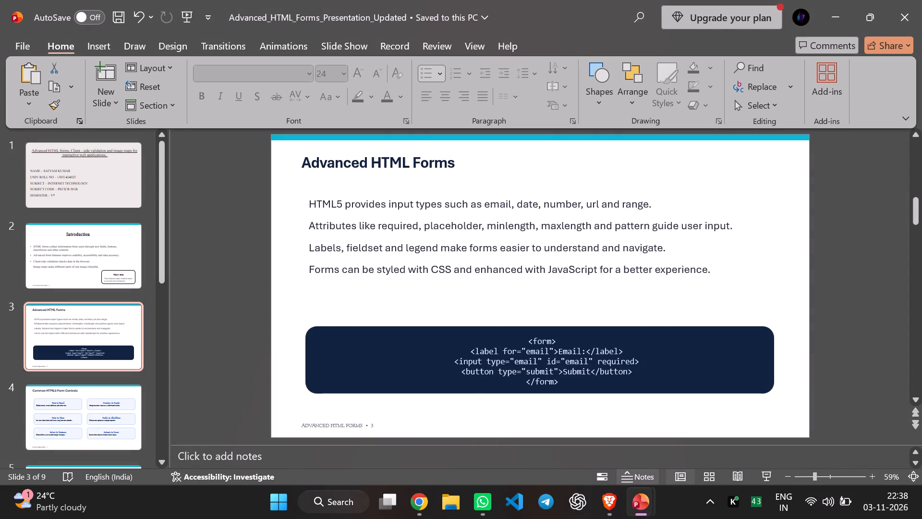
left_click(666, 449)
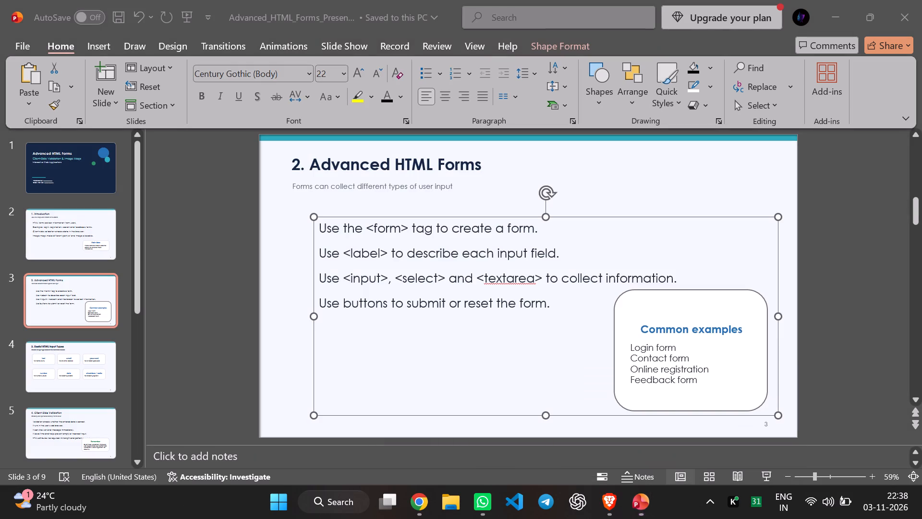
left_click_drag(549, 307, 332, 229)
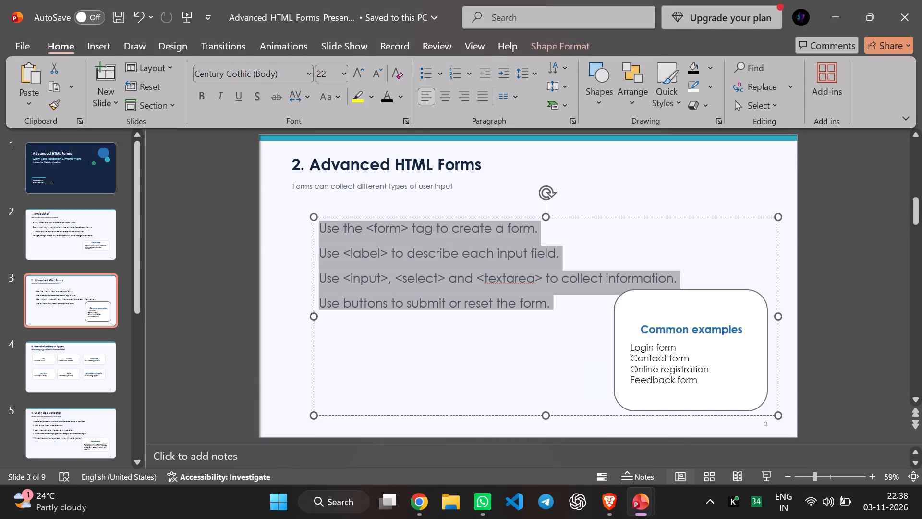
left_click_drag(332, 229, 325, 229)
key("ctrl+c")
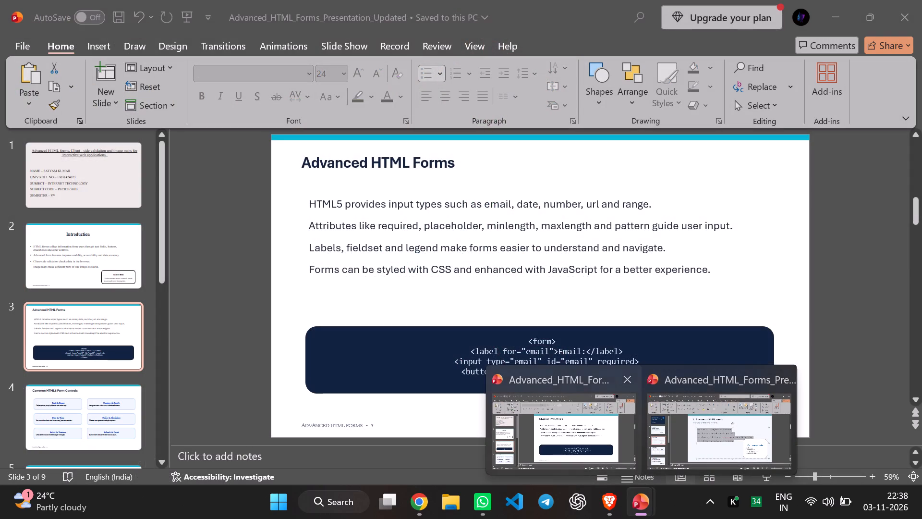
left_click(595, 423)
left_click_drag(715, 270, 318, 202)
key("BackSpace")
key("ctrl+v")
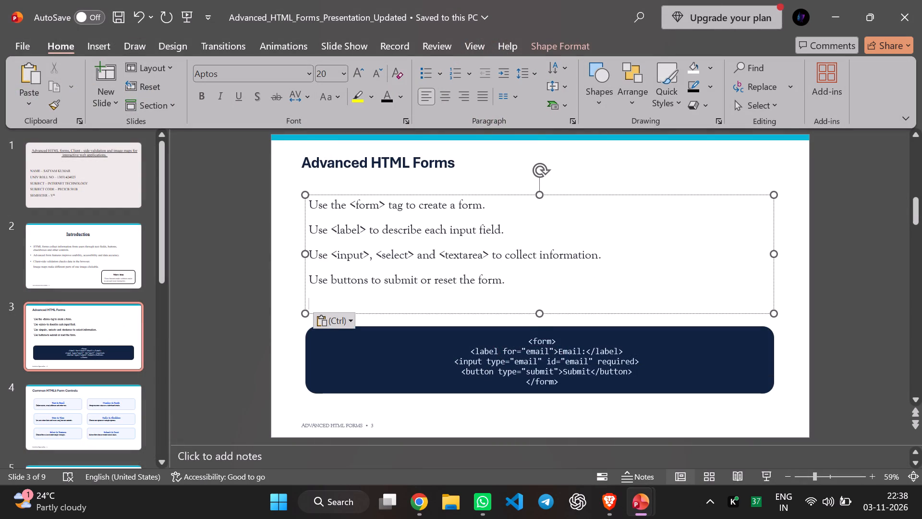
Set the pasted body text to Times New Roman and widen its text box slightly towards the slide's right edge.
left_click(424, 195)
left_click(306, 71)
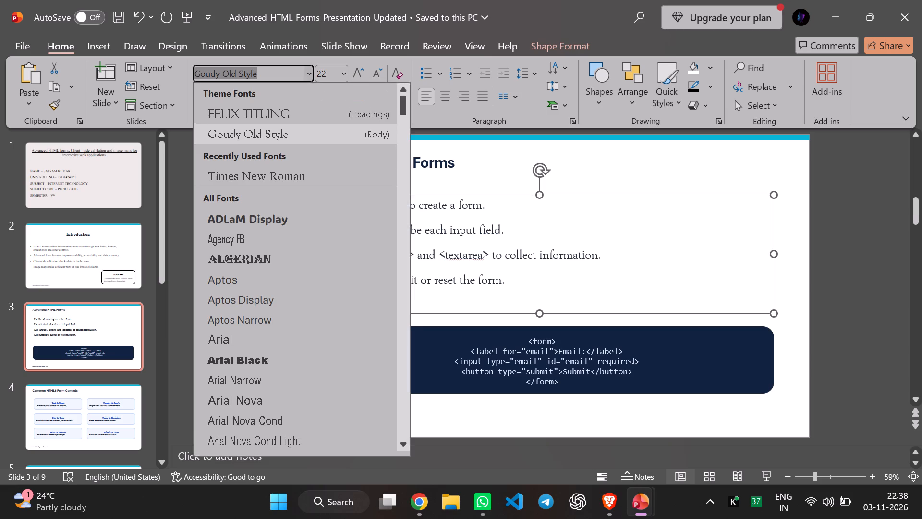
left_click(287, 172)
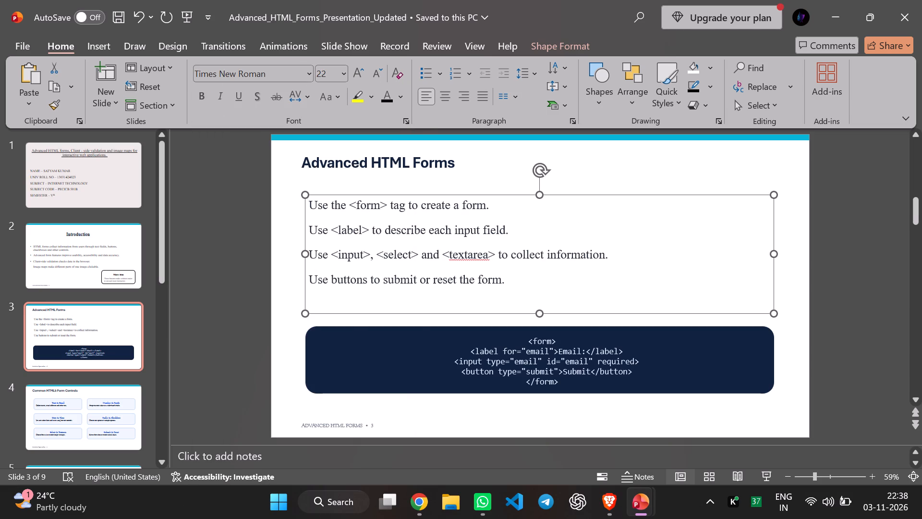
left_click_drag(773, 311, 776, 313)
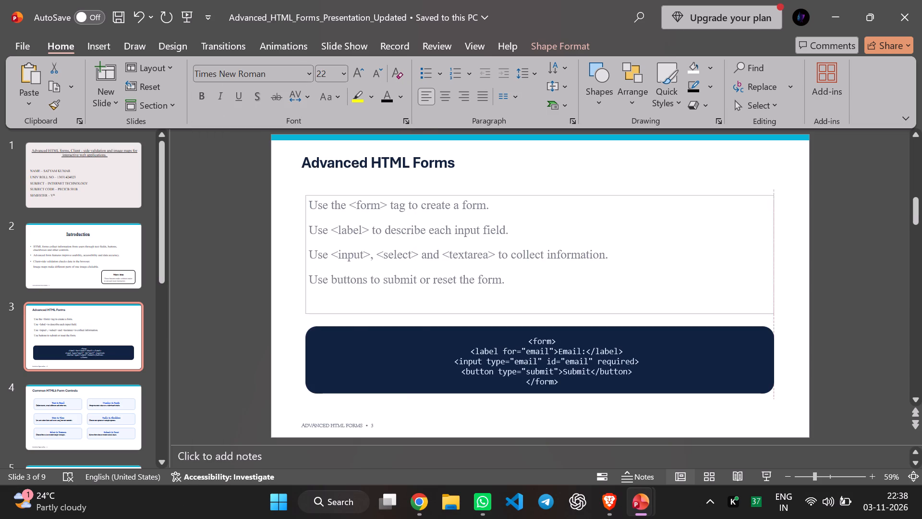
left_click_drag(776, 313, 790, 324)
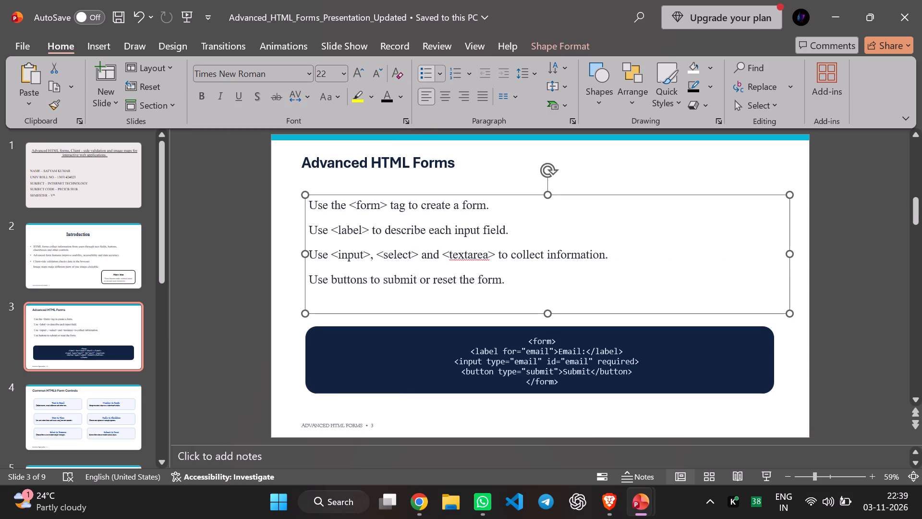
Add filled round bullets to the Advanced HTML Forms body text and enlarge it to 28 pt.
left_click(435, 73)
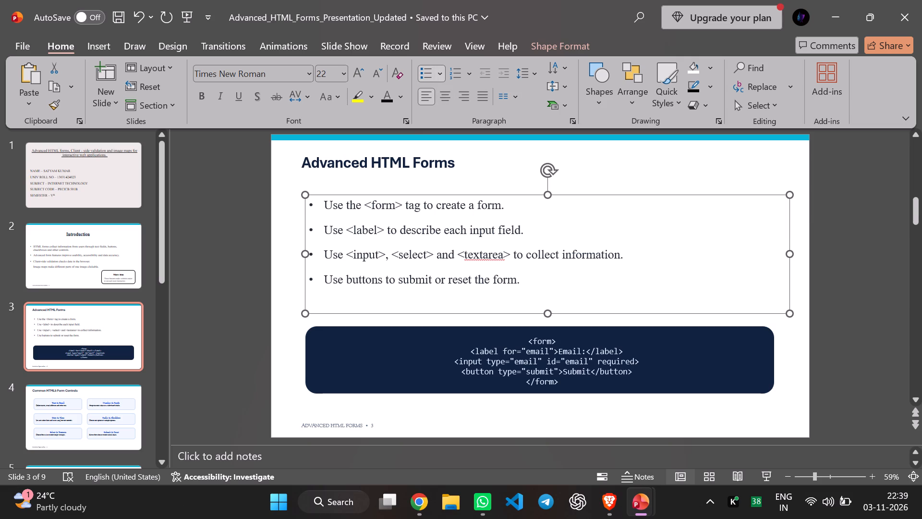
left_click(356, 74)
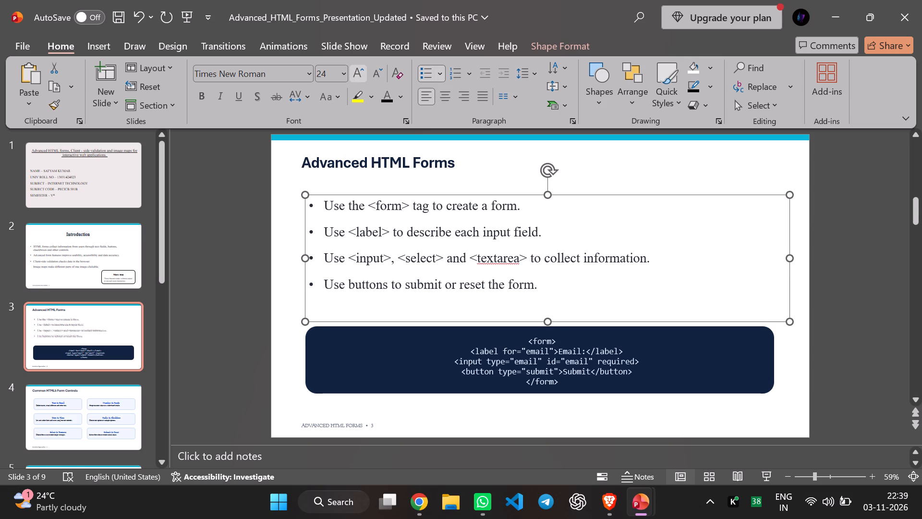
left_click(356, 74)
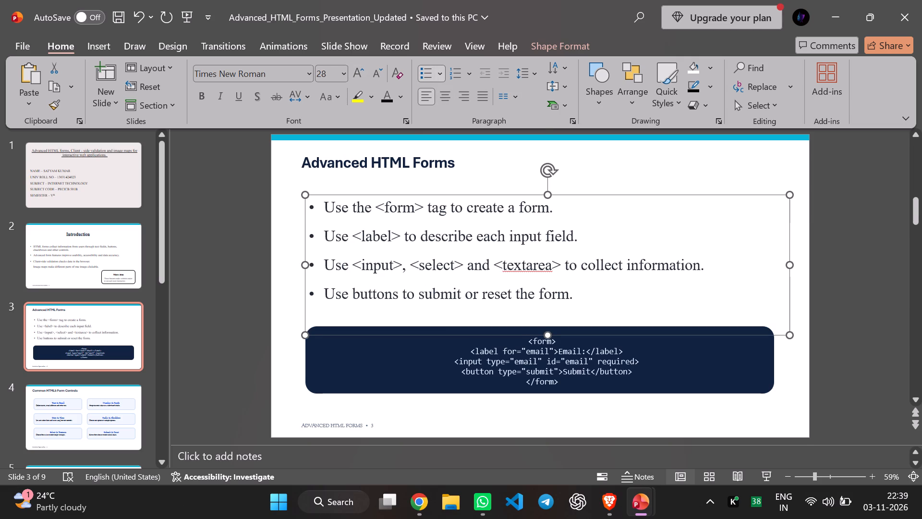
Move the Advanced HTML Forms title to the top centre of the slide and narrow its box to fit the text.
left_click(315, 155)
left_click_drag(315, 155, 451, 163)
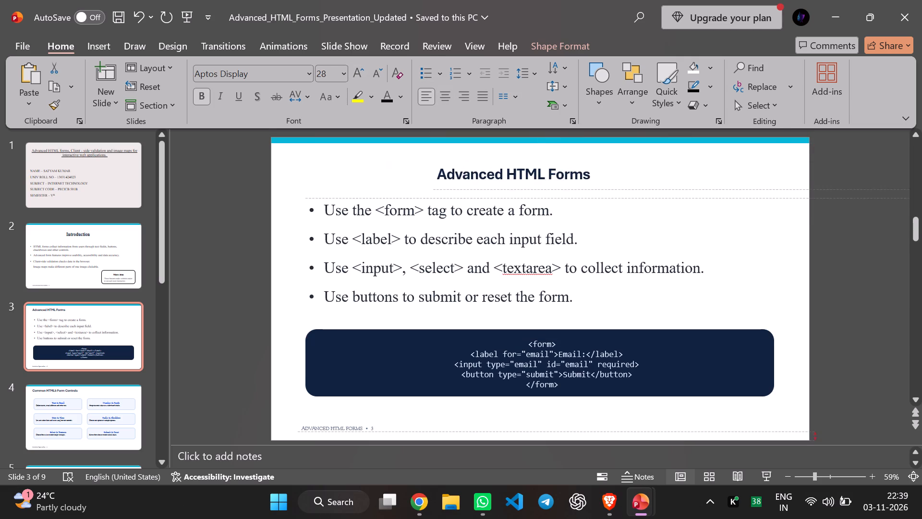
left_click_drag(451, 163, 453, 156)
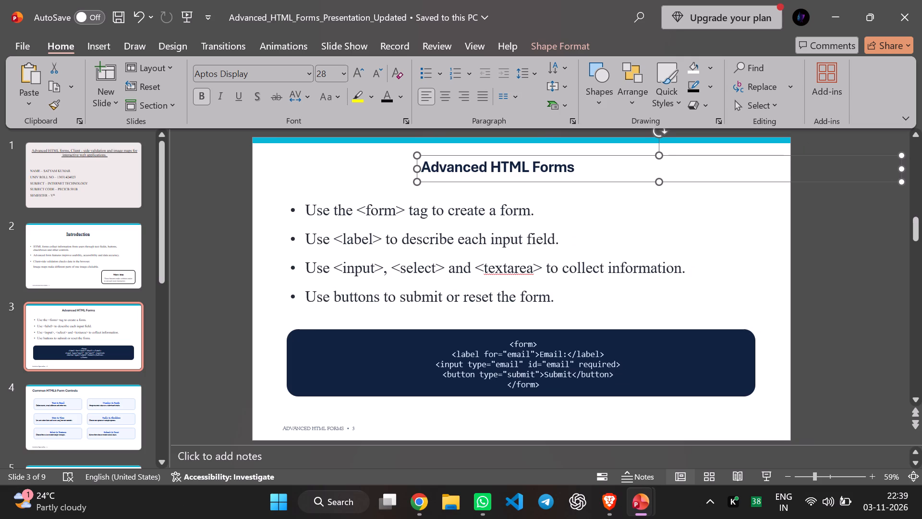
left_click_drag(904, 169, 602, 167)
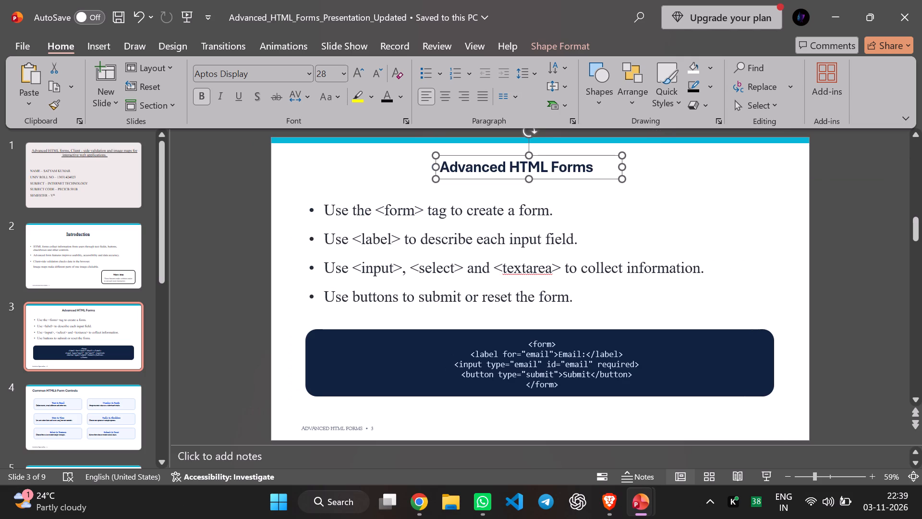
Set the Advanced HTML Forms title to Times New Roman at 36 pt and widen its box to keep it on one line.
left_click(561, 177)
left_click(311, 73)
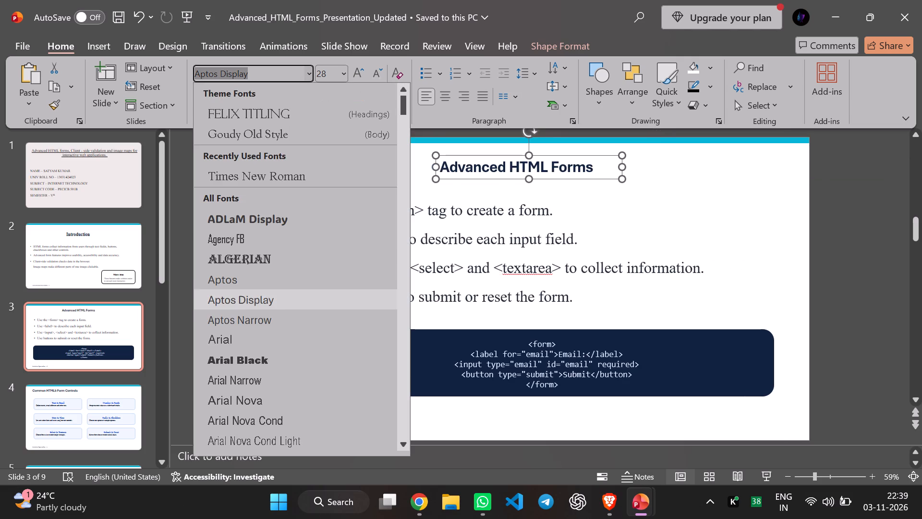
left_click(260, 176)
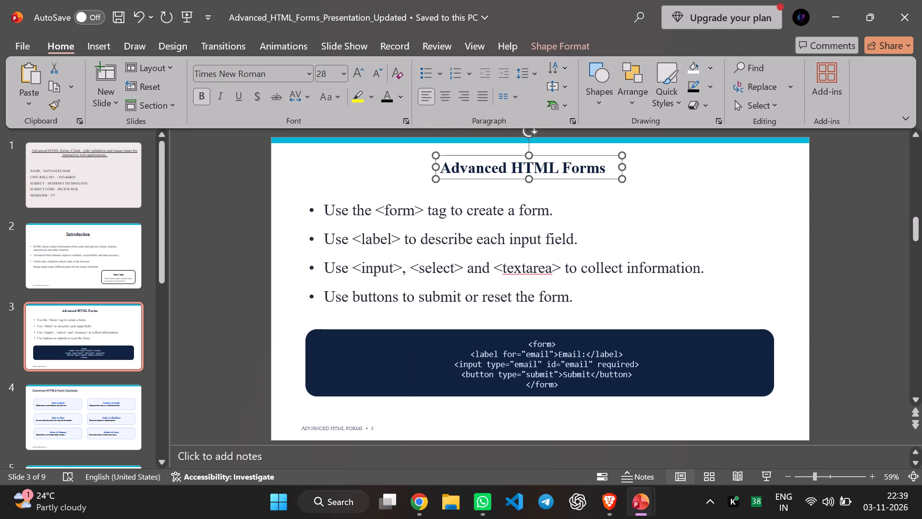
double_click(358, 75)
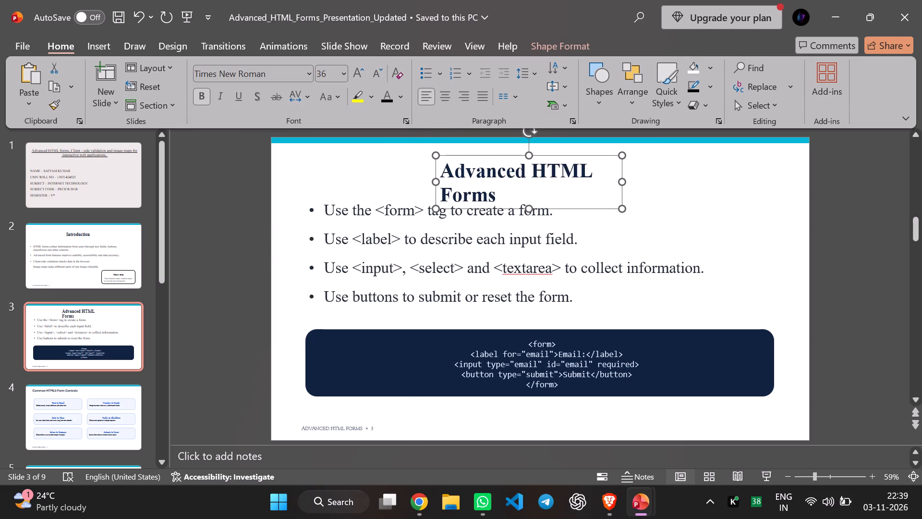
left_click_drag(621, 181, 668, 180)
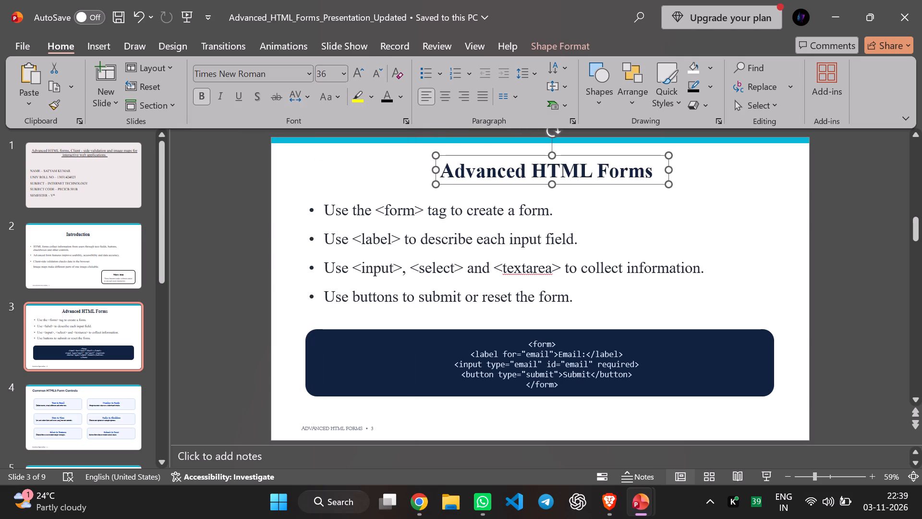
Apply a text shadow to the Advanced HTML Forms title to match the Introduction slide's title.
left_click(114, 247)
left_click(493, 196)
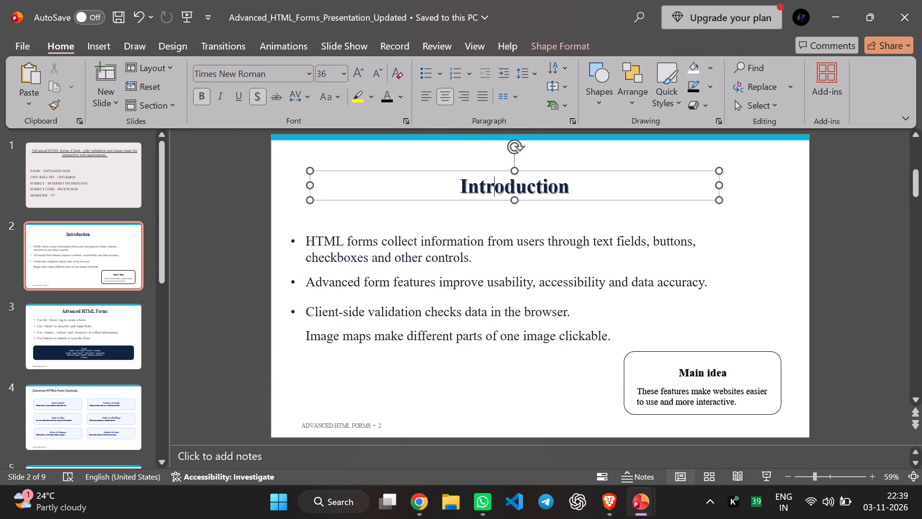
left_click(96, 336)
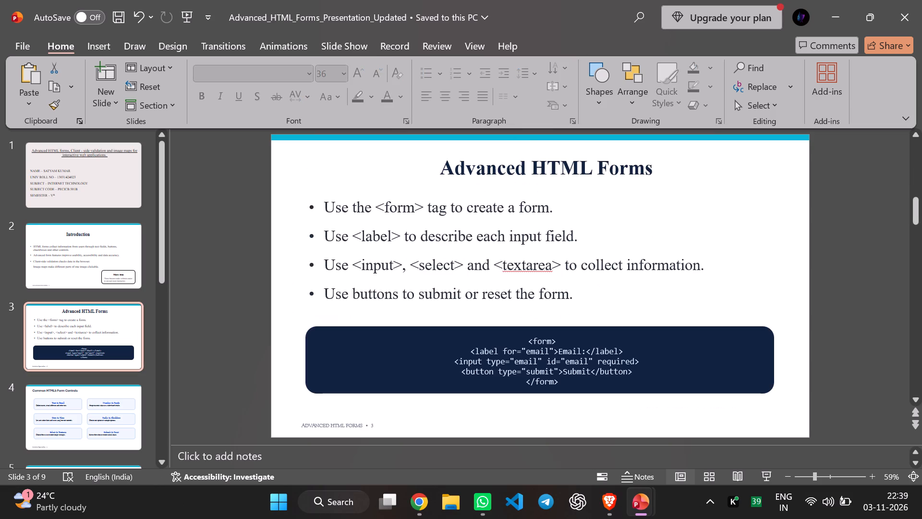
left_click(490, 174)
left_click(477, 182)
left_click(469, 186)
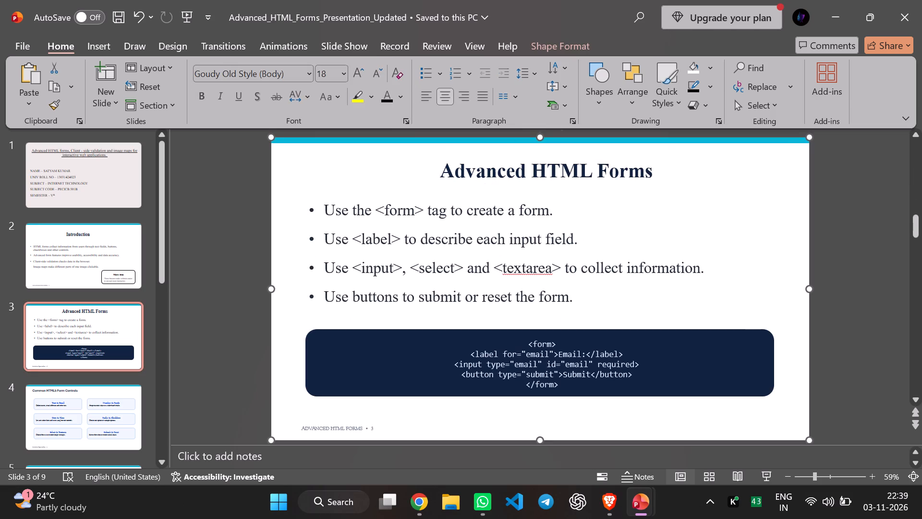
left_click(259, 97)
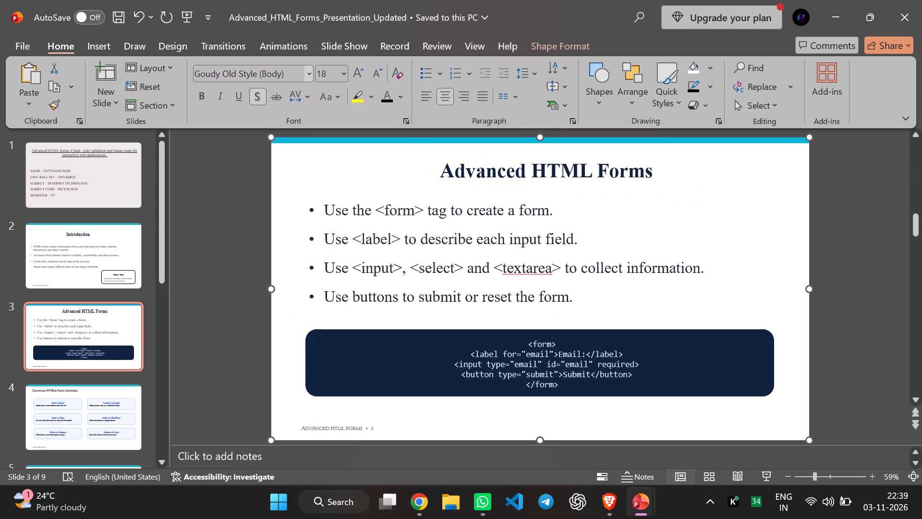
left_click(463, 159)
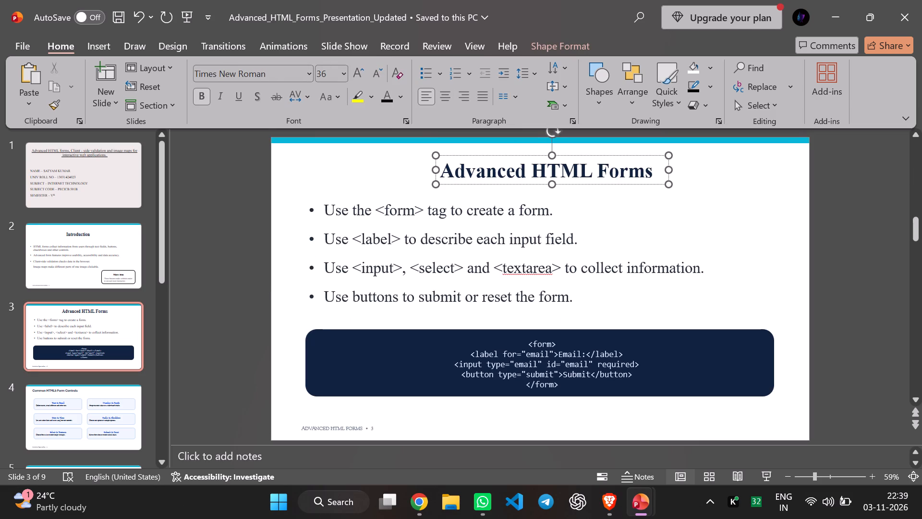
left_click(454, 187)
left_click(454, 178)
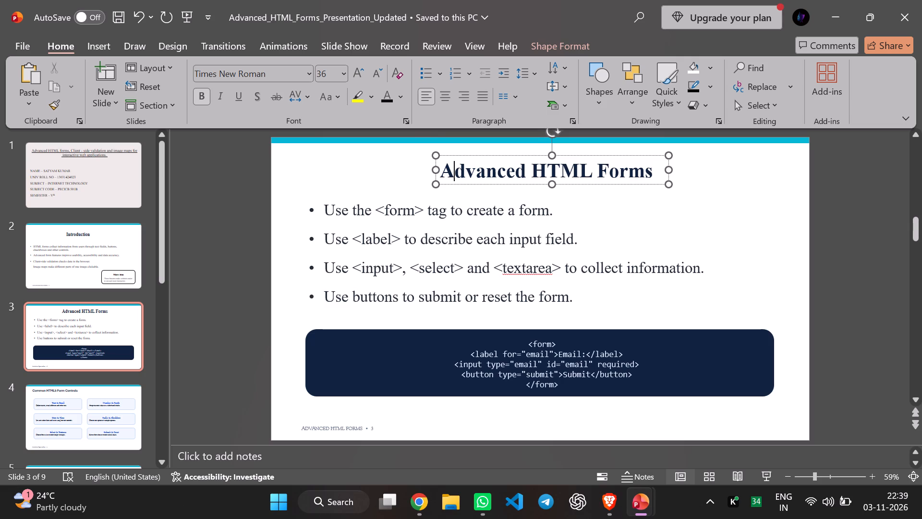
left_click(450, 186)
left_click(450, 178)
left_click(466, 158)
left_click(470, 155)
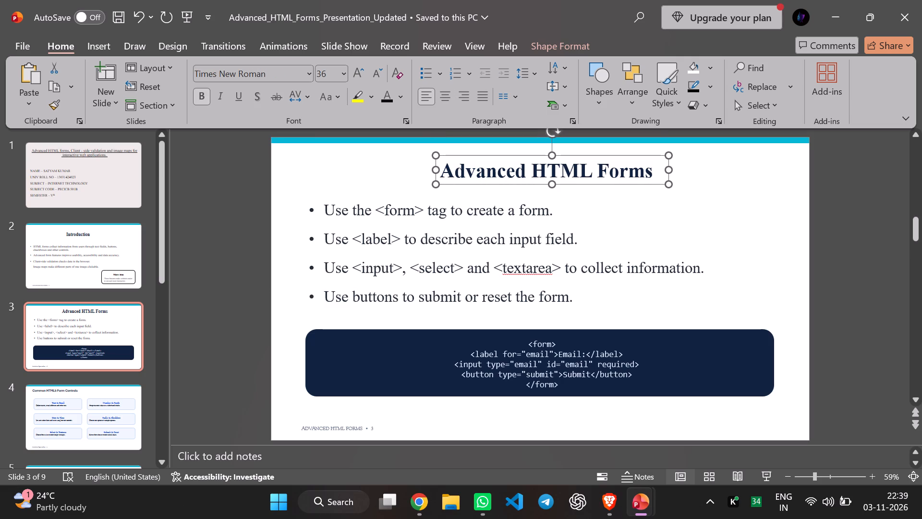
left_click(261, 98)
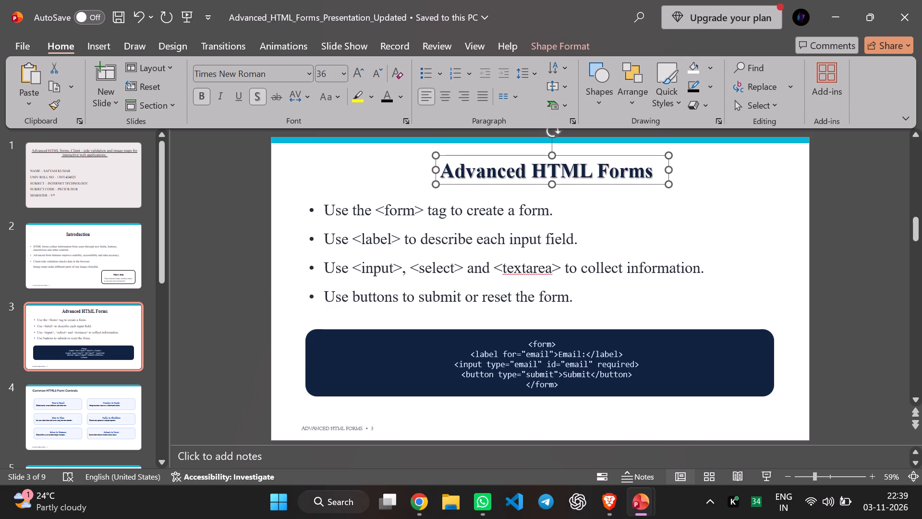
Extend the Advanced HTML Forms title box slightly leftward so the title sits closer to the slide's centre.
left_click_drag(432, 168, 421, 168)
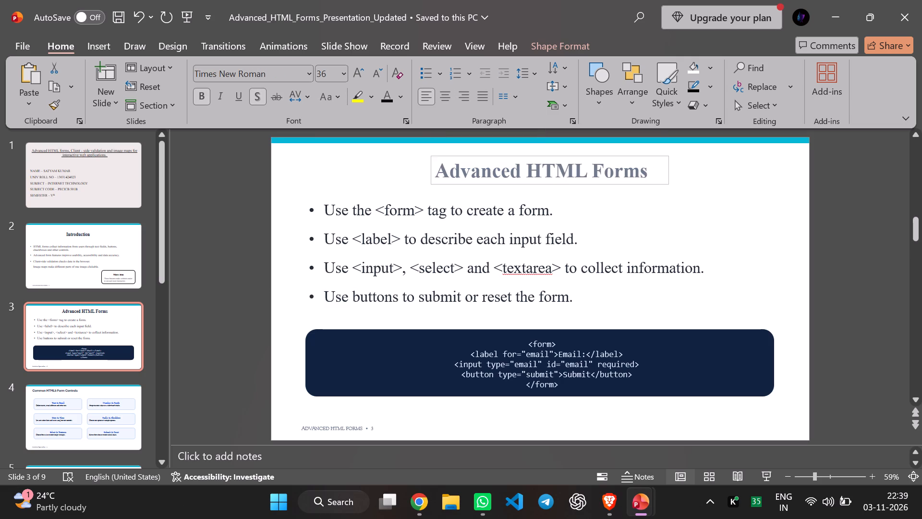
left_click_drag(421, 168, 420, 168)
Move the dark code example box down to just above the slide footer.
left_click(466, 344)
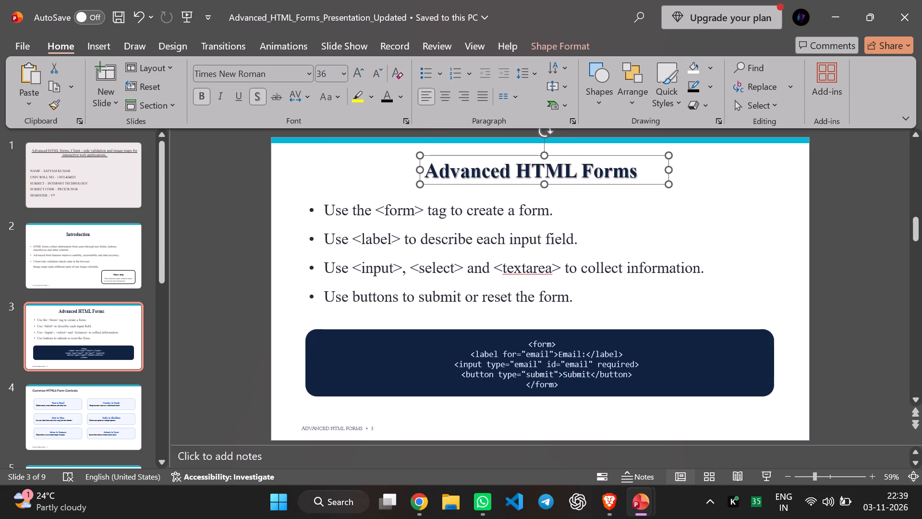
left_click_drag(450, 354, 450, 362)
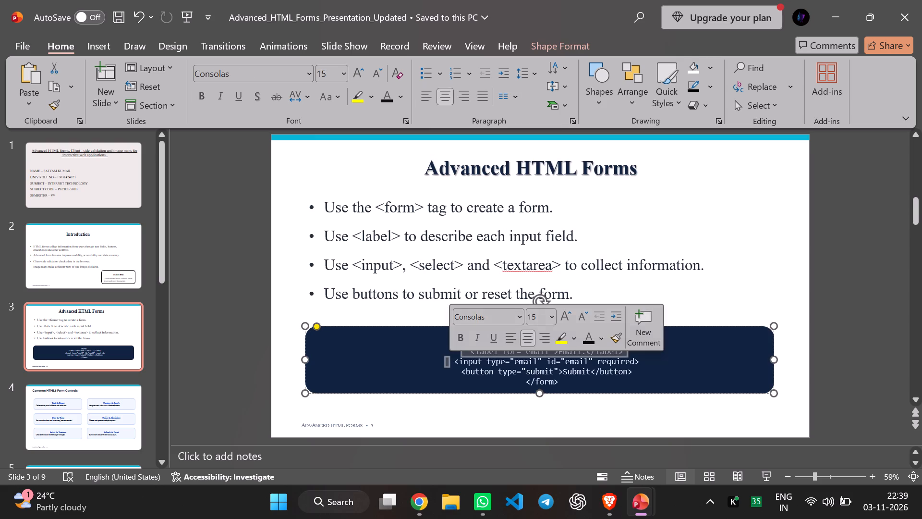
left_click_drag(430, 329, 432, 352)
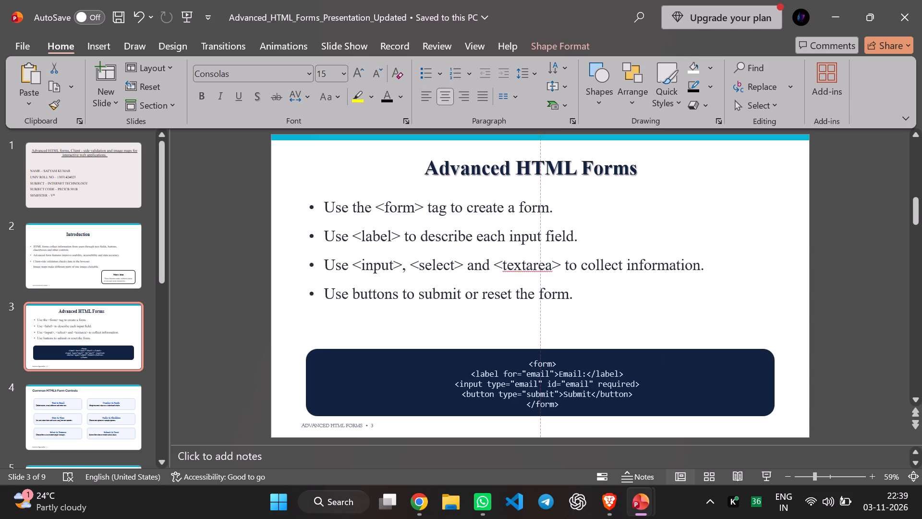
left_click_drag(432, 352, 432, 354)
Move the bulleted body text down slightly to even its spacing between the title and the code box.
left_click(590, 265)
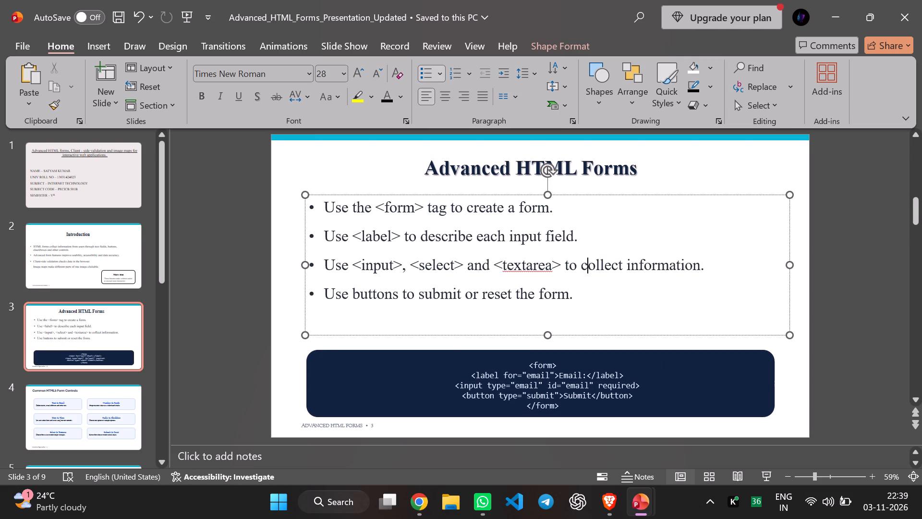
left_click_drag(607, 335, 604, 351)
left_click(747, 202)
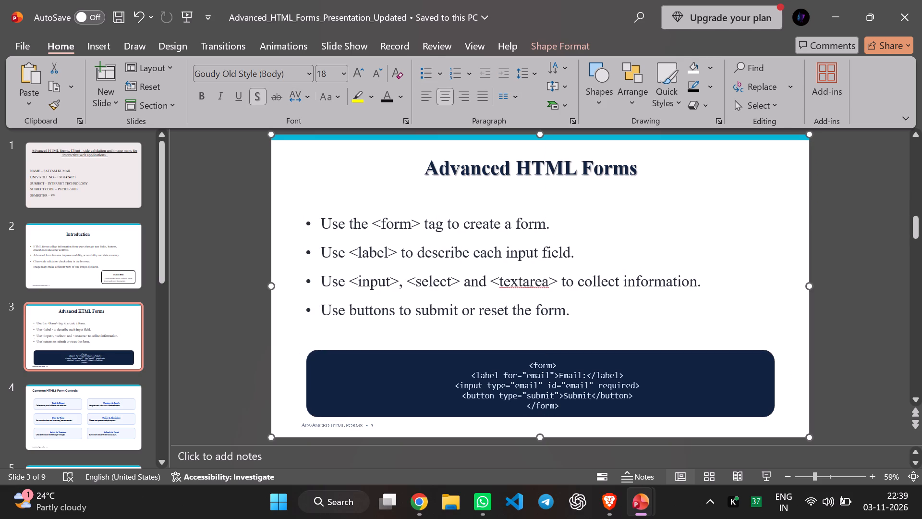
left_click(346, 188)
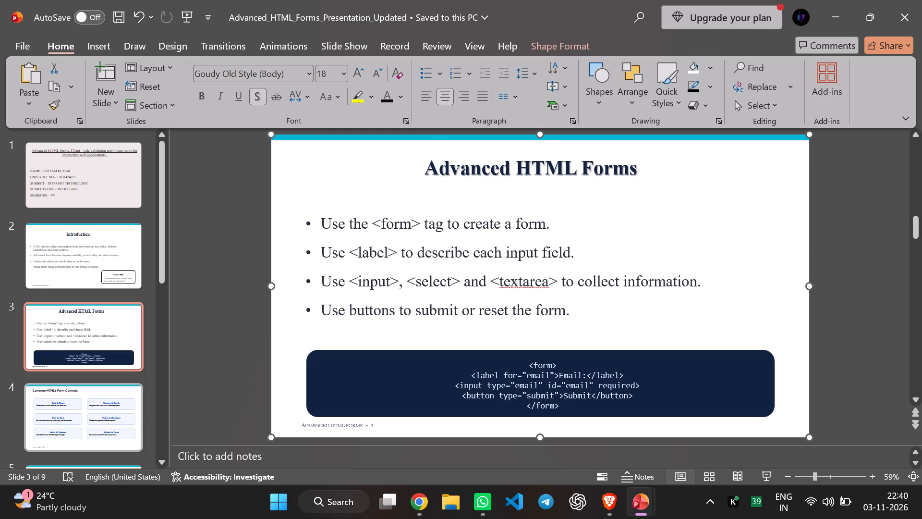
Review the opening slides and compare the Common HTML5 Form Controls slide with slide 4 of the other deck.
left_click(85, 263)
key("Up")
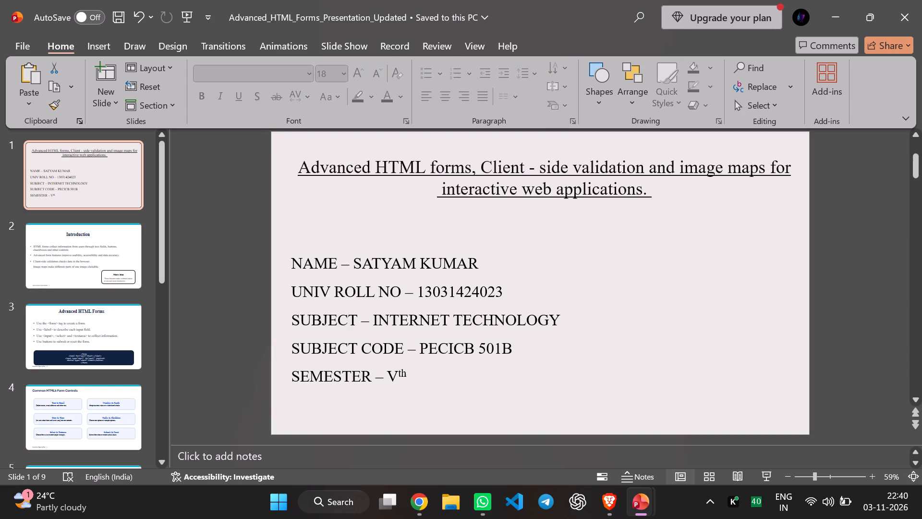
key("Down")
key("Up")
key("Down")
key("Down")
key("Down")
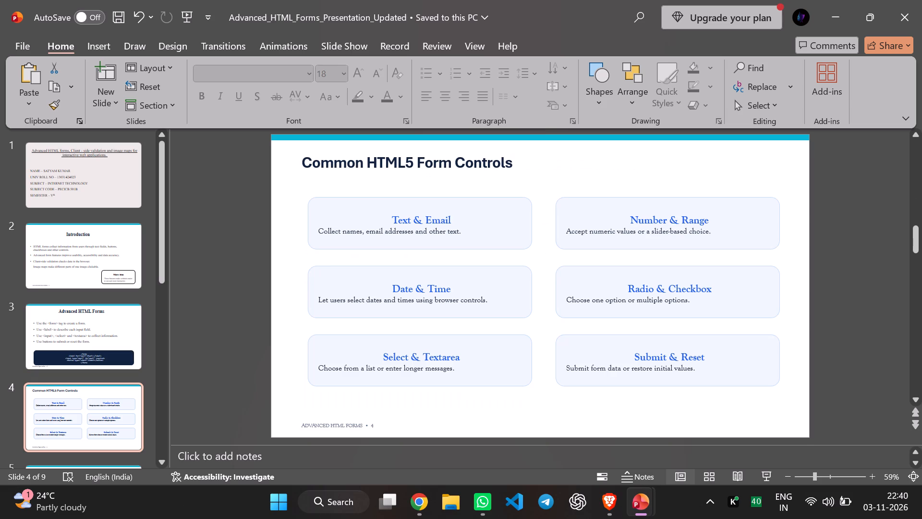
left_click(471, 162)
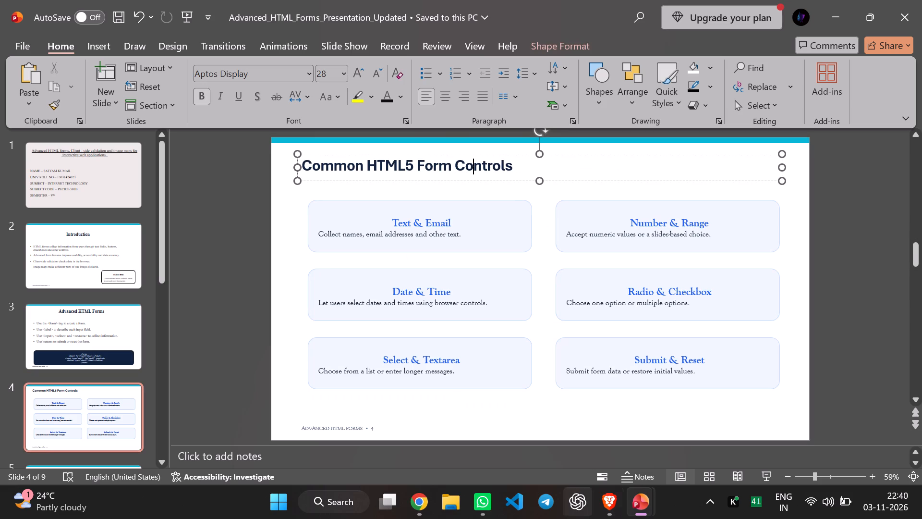
left_click(678, 432)
key("Down")
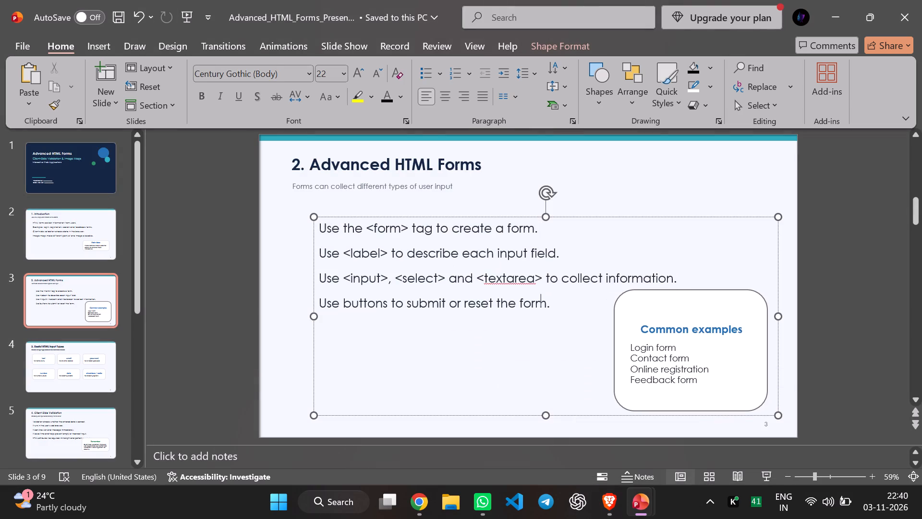
left_click(70, 370)
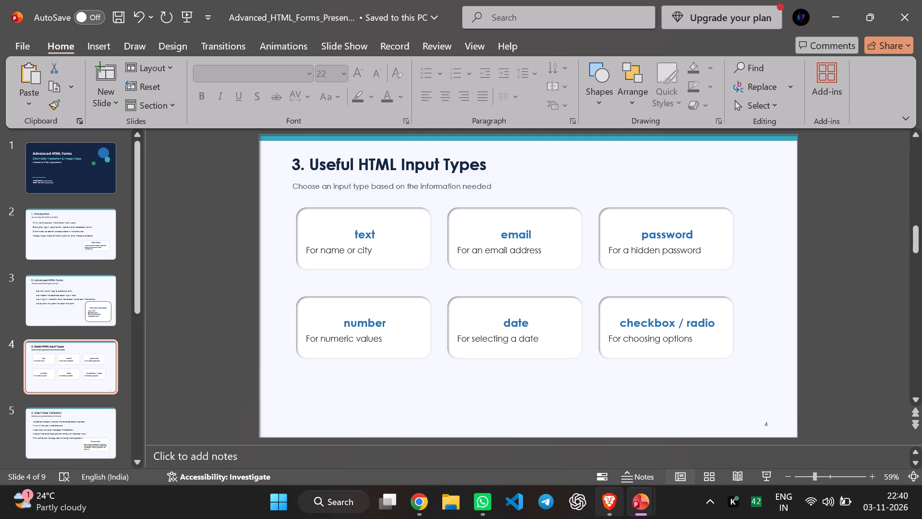
left_click(566, 436)
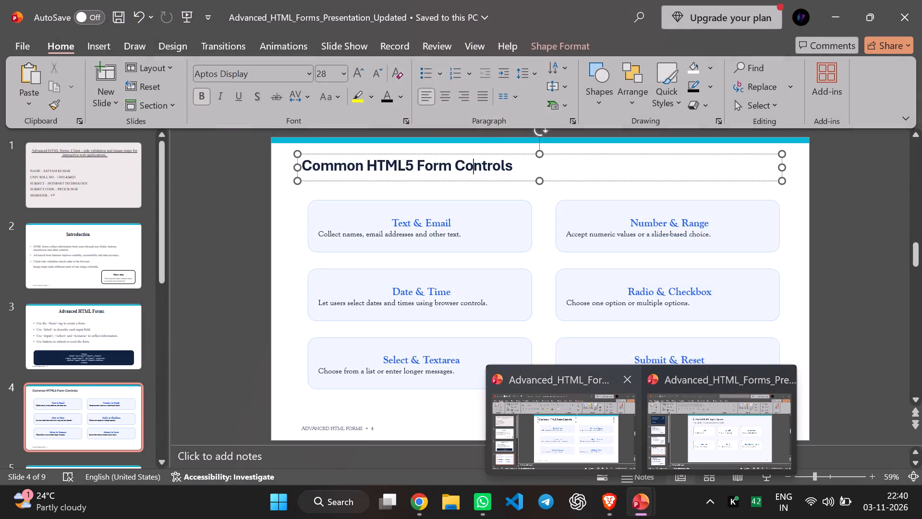
left_click(593, 424)
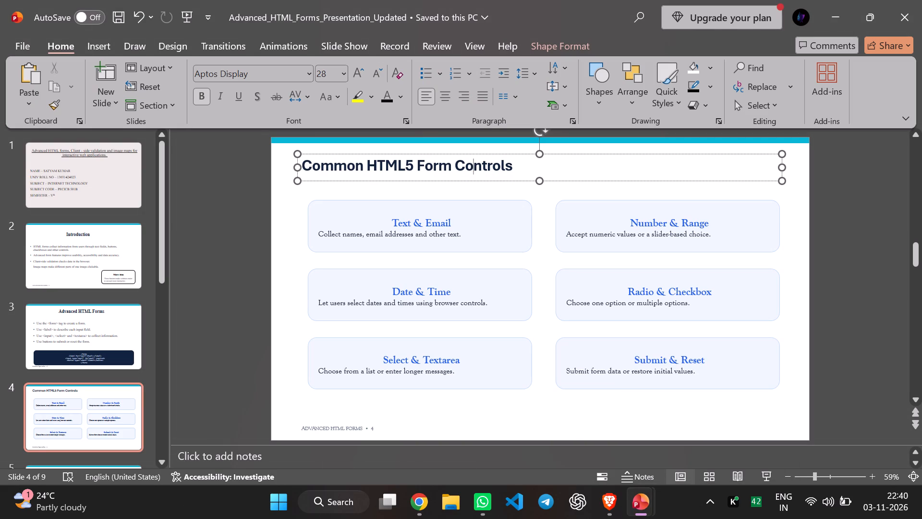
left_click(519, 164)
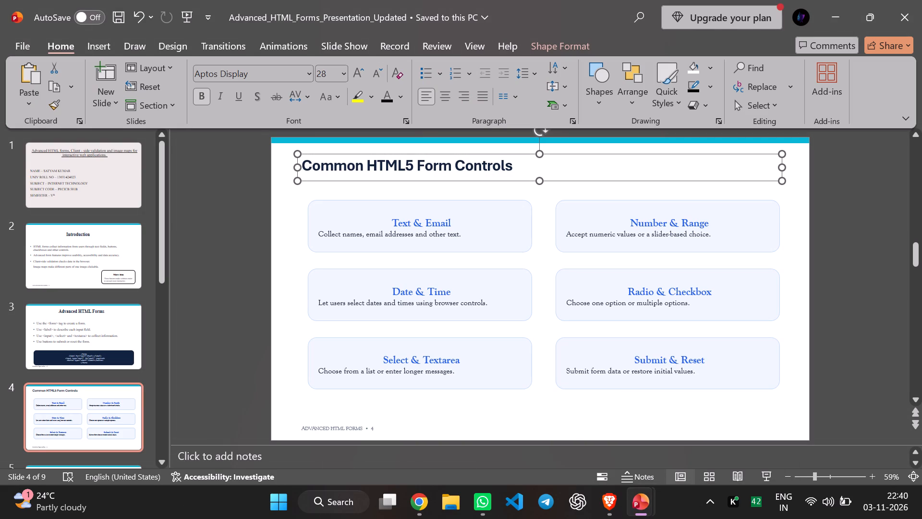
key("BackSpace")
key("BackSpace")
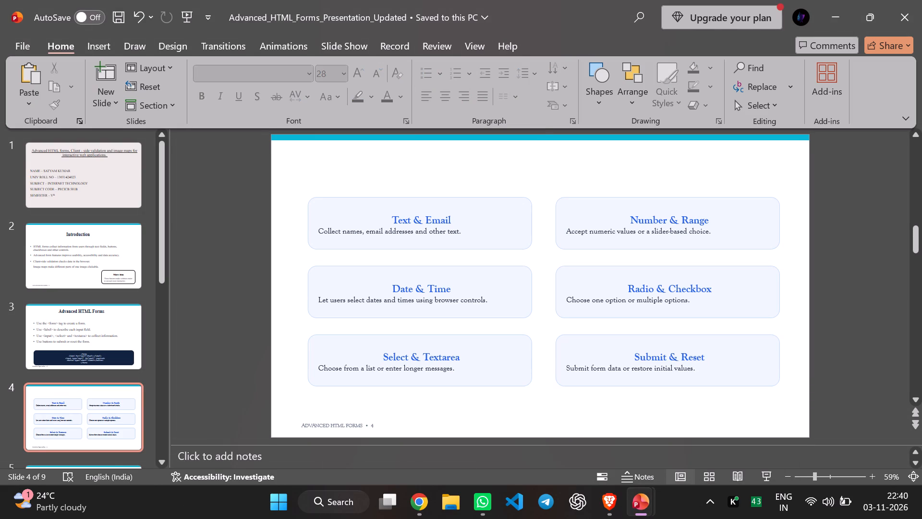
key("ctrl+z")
Delete "Form Controls" from the end of the slide 4 title, keeping "Common HTML5".
left_click(515, 164)
left_click(508, 165)
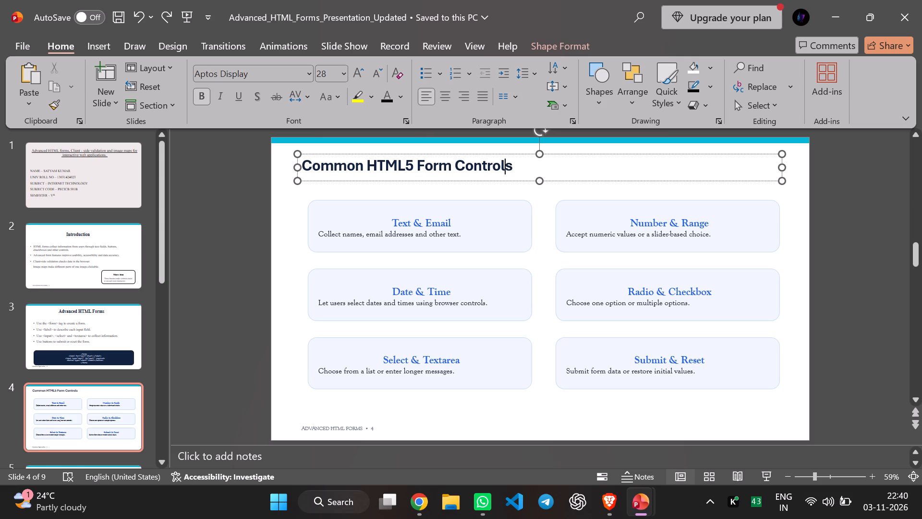
key("Down")
key("Right")
key("backslash")
key("BackSpace")
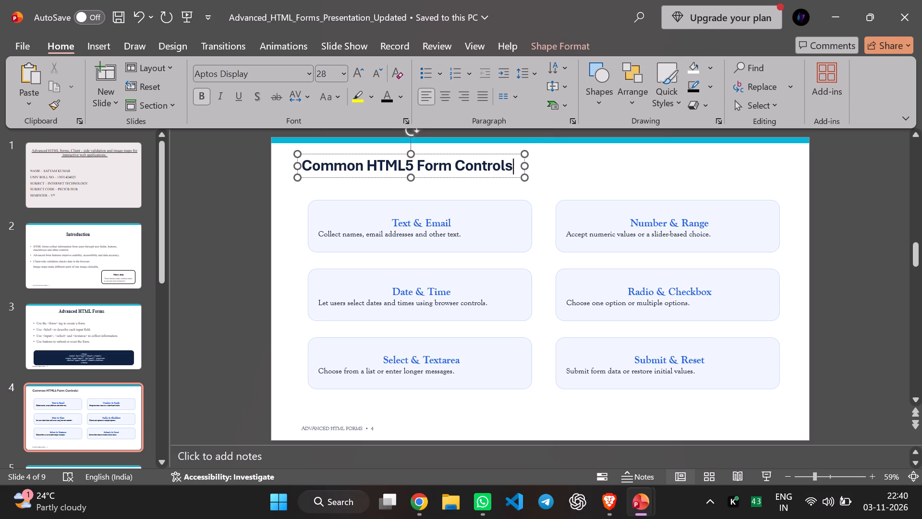
key("BackSpace")
key("BackSpace")
key("BackSpace")
key("BackSpace")
key("BackSpace")
key("BackSpace")
key("BackSpace")
key("BackSpace")
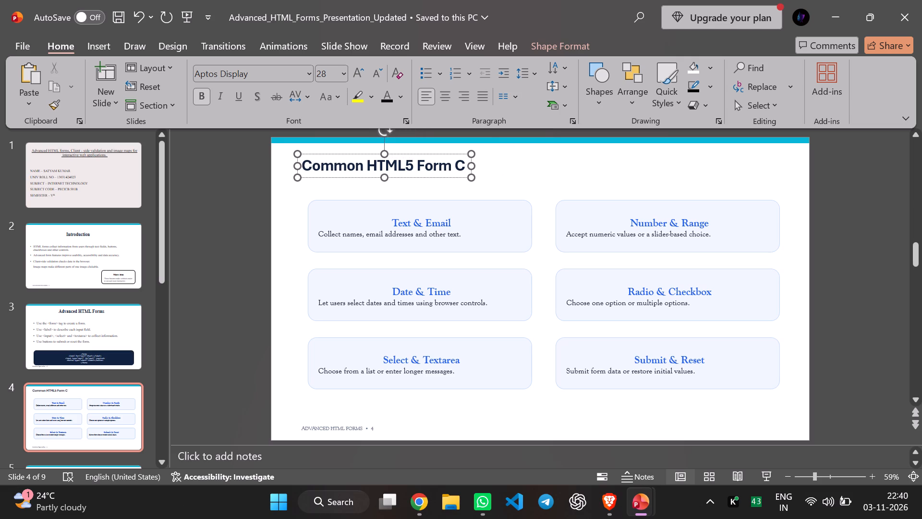
key("BackSpace")
key("BackSpace")
key("BackSpace")
key("BackSpace")
key("BackSpace")
key("BackSpace")
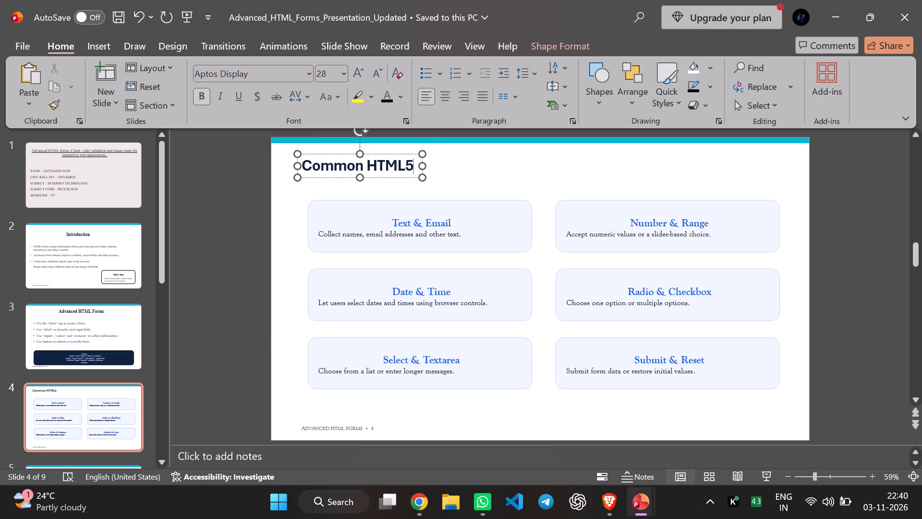
Switch to the other deck and copy the Useful HTML Input Types title wording without its number.
left_click(707, 414)
left_click(485, 169)
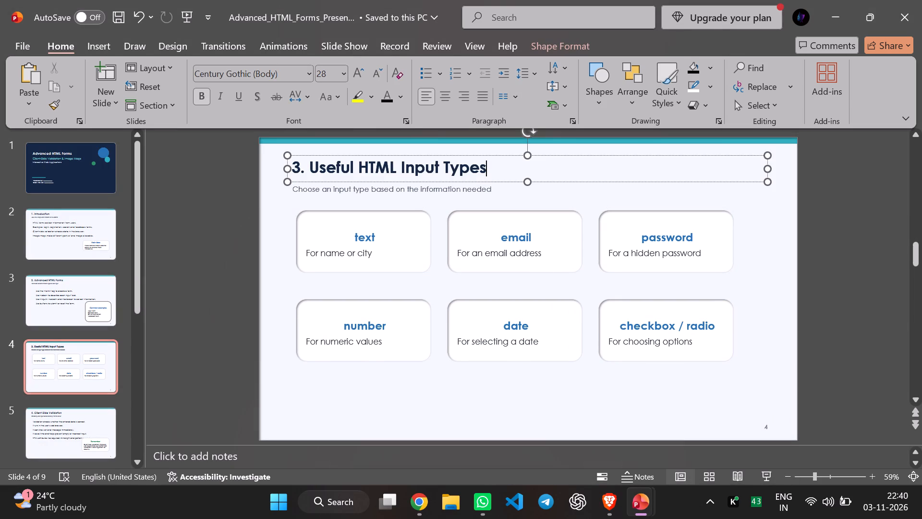
left_click(472, 180)
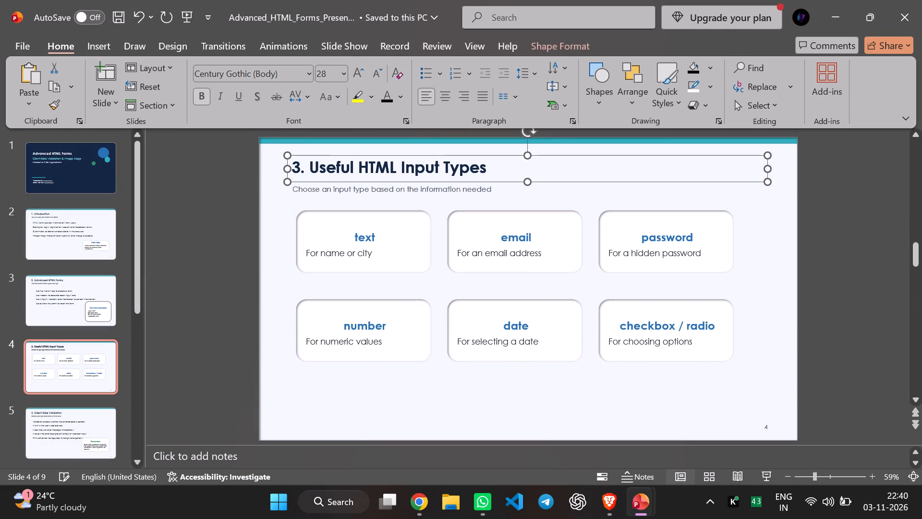
key("ctrl+c")
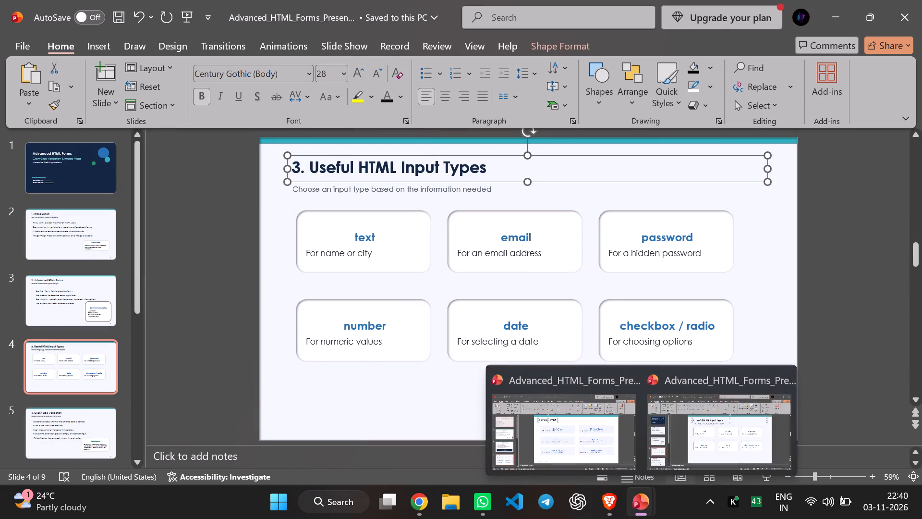
left_click(493, 178)
left_click(482, 168)
left_click_drag(482, 168, 434, 168)
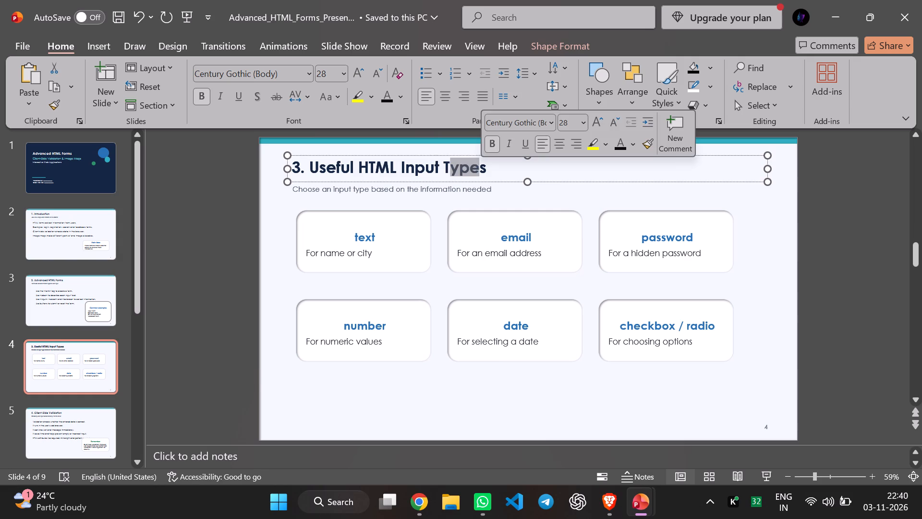
left_click_drag(434, 168, 311, 169)
key("ctrl+c")
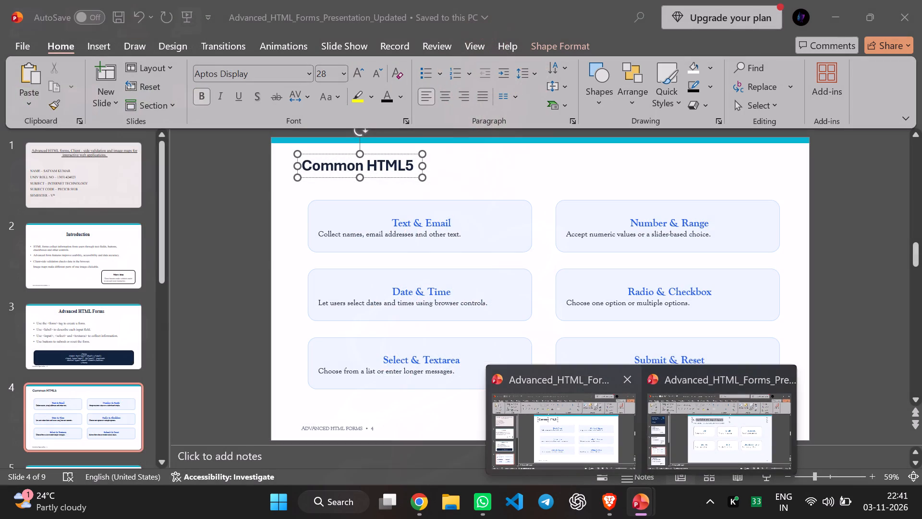
Return to the Advanced_HTML_Forms_Presentation_Updated deck and replace the slide 4 title with the copied wording "Useful HTML Input Types".
left_click(601, 419)
left_click_drag(410, 164, 403, 165)
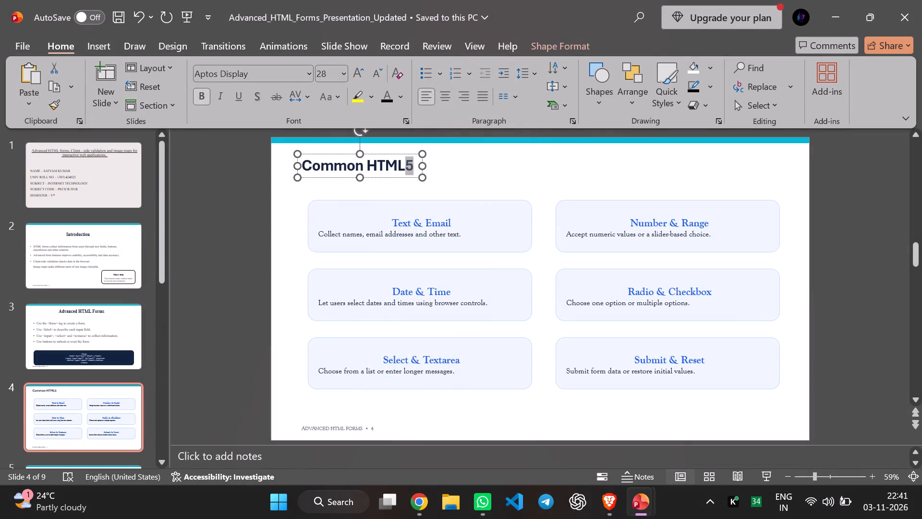
left_click_drag(403, 165, 324, 168)
key("BackSpace")
key("ctrl+v")
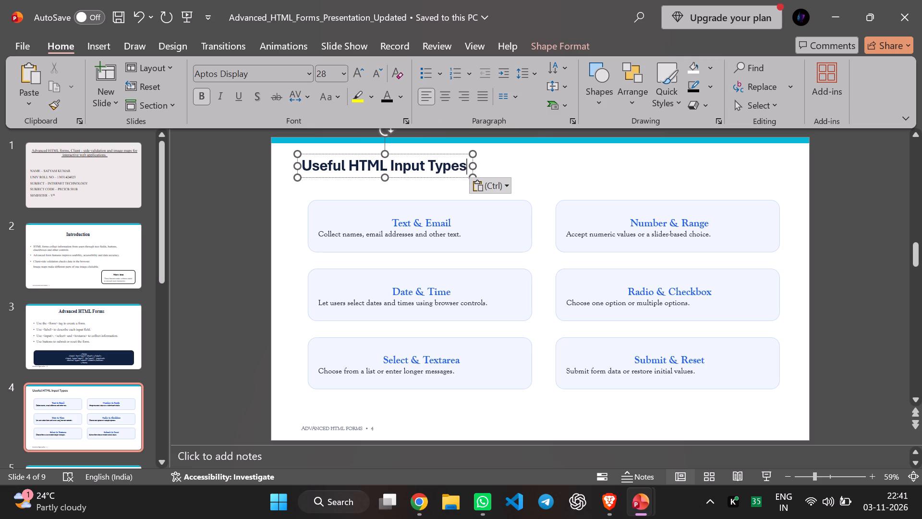
Increase the slide 4 title's font size to 36.
triple_click(362, 66)
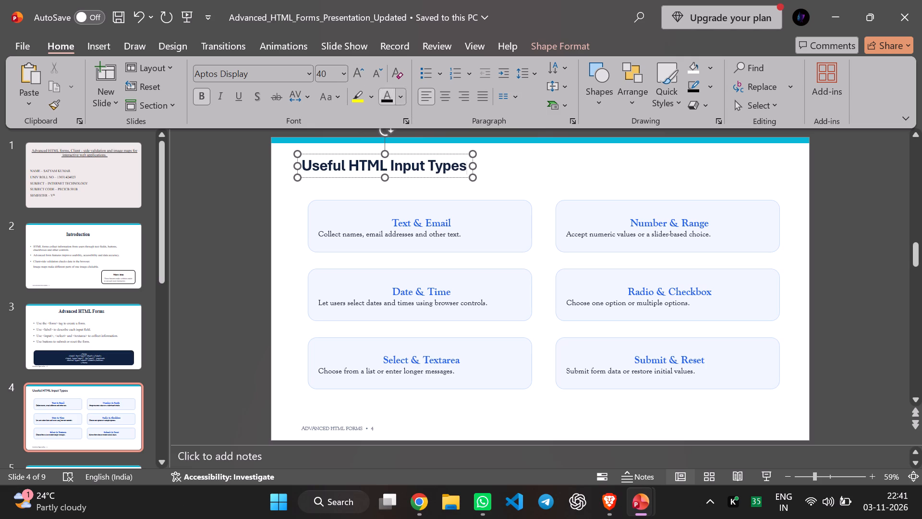
left_click(376, 79)
left_click(411, 178)
left_click(362, 69)
left_click(362, 69)
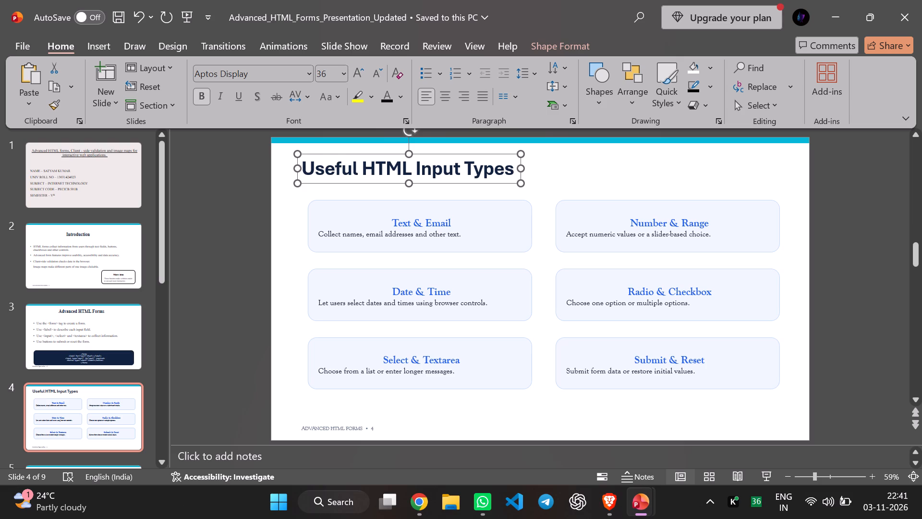
Widen the slide 4 title box across most of the slide and centre its text.
left_click_drag(519, 167, 720, 185)
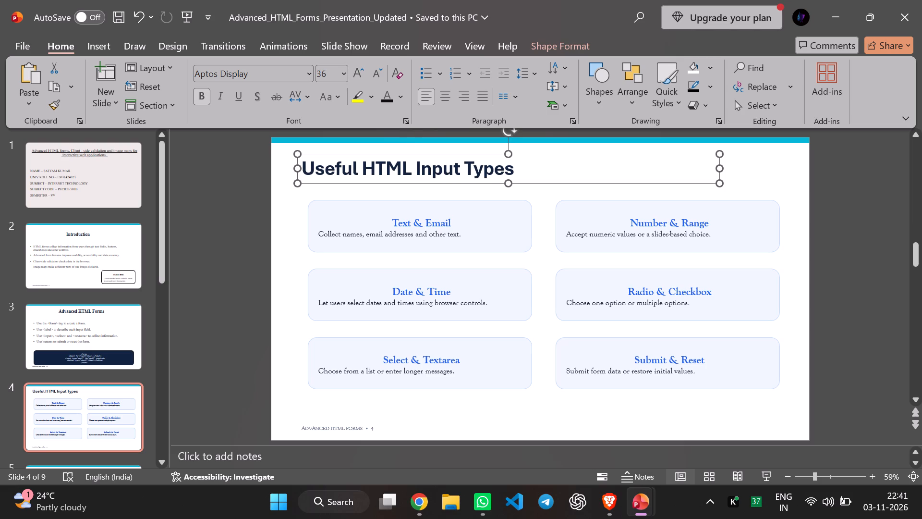
left_click(443, 104)
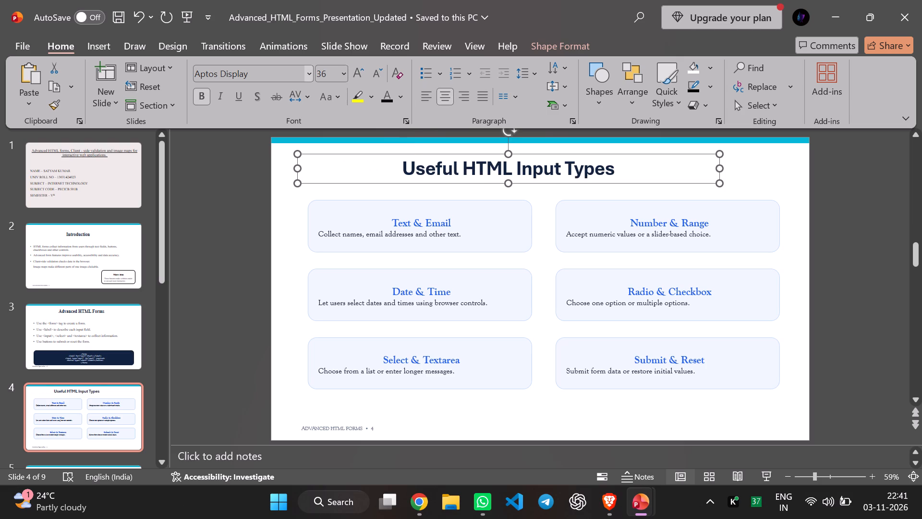
Set the slide 4 title's font to Times New Roman.
left_click(312, 78)
left_click(295, 175)
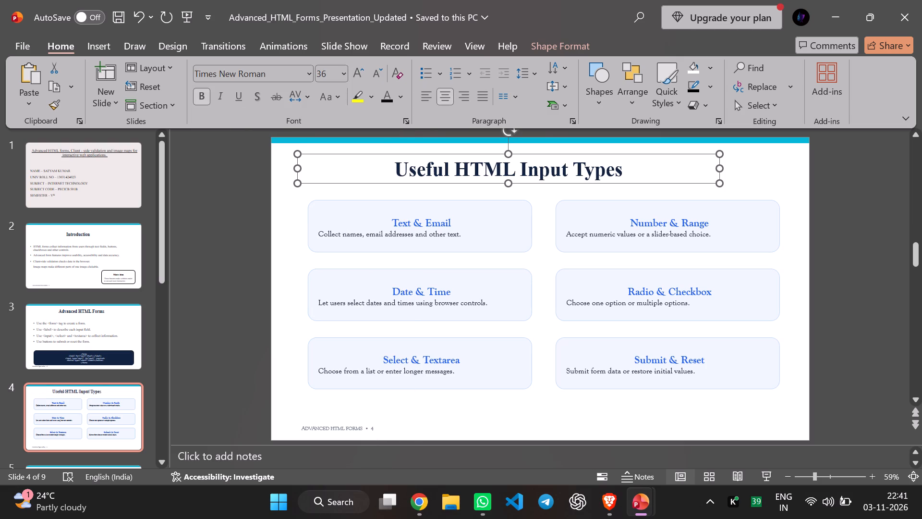
Enlarge the text in the Text & Email card on slide 4, bringing its description to 16 pt.
left_click(360, 213)
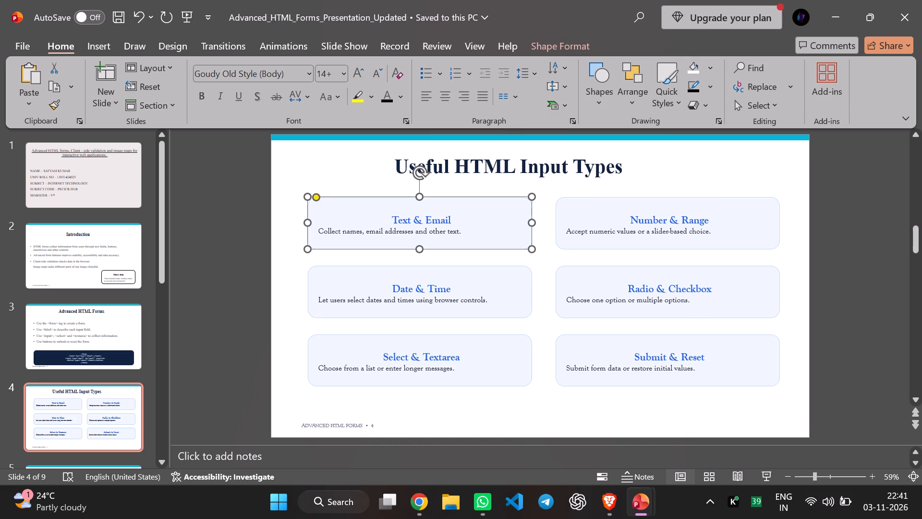
left_click(358, 71)
left_click(358, 71)
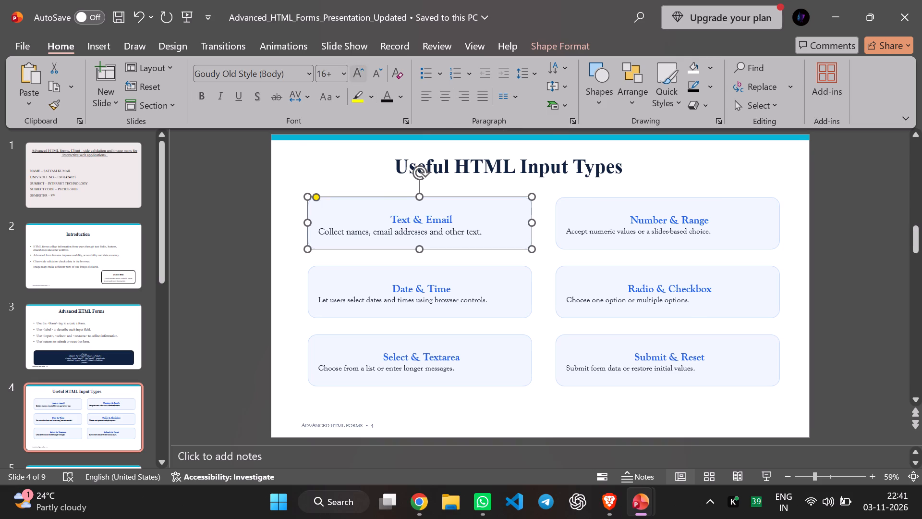
left_click(358, 71)
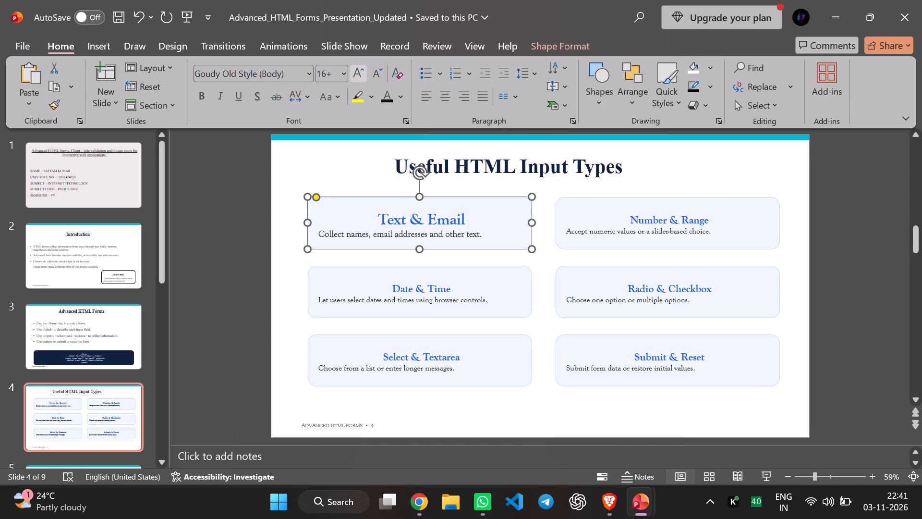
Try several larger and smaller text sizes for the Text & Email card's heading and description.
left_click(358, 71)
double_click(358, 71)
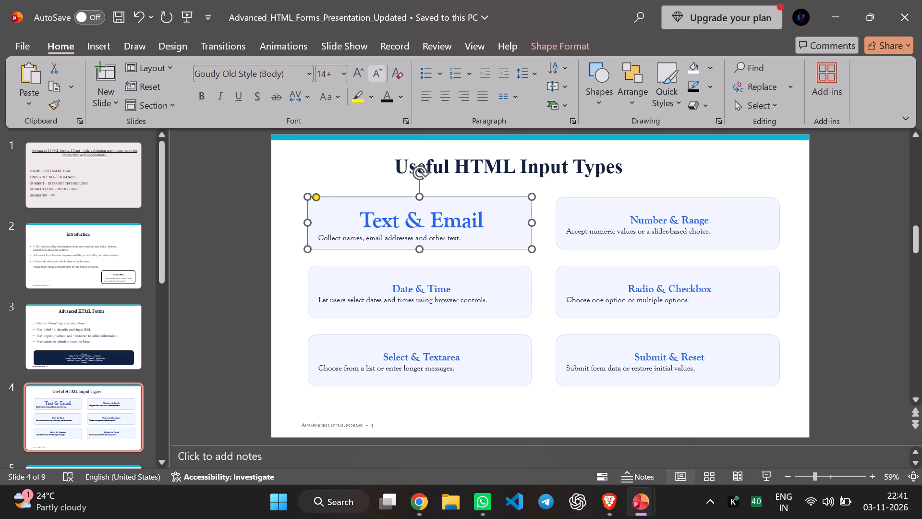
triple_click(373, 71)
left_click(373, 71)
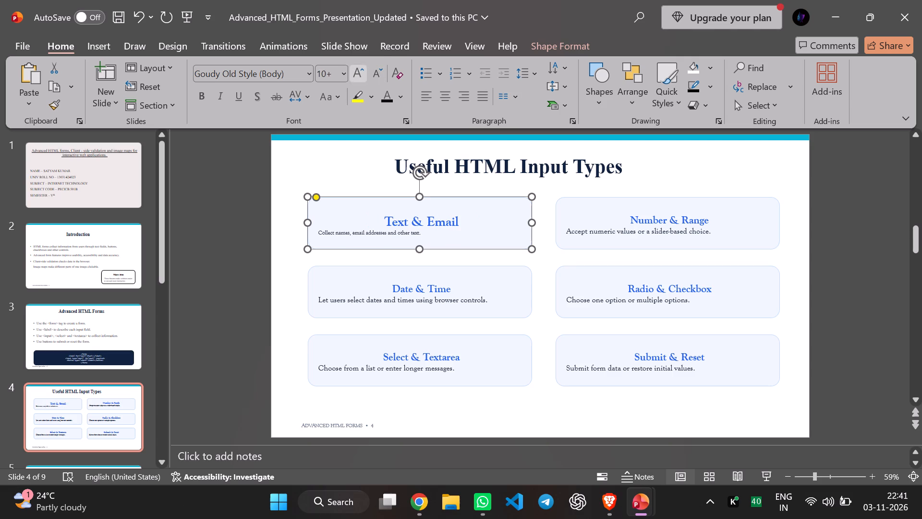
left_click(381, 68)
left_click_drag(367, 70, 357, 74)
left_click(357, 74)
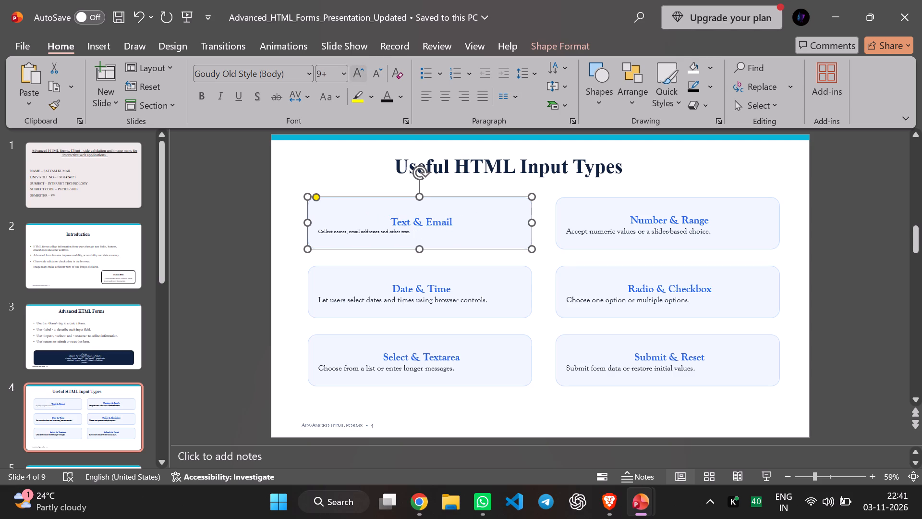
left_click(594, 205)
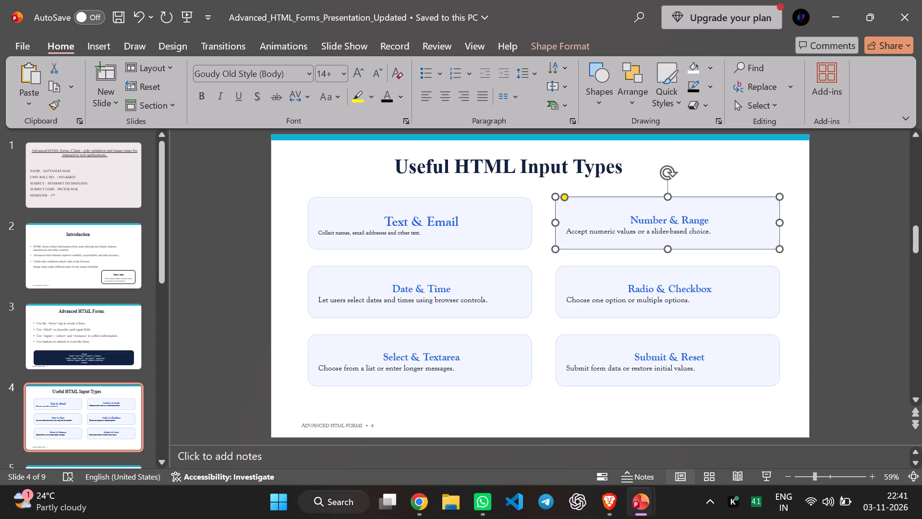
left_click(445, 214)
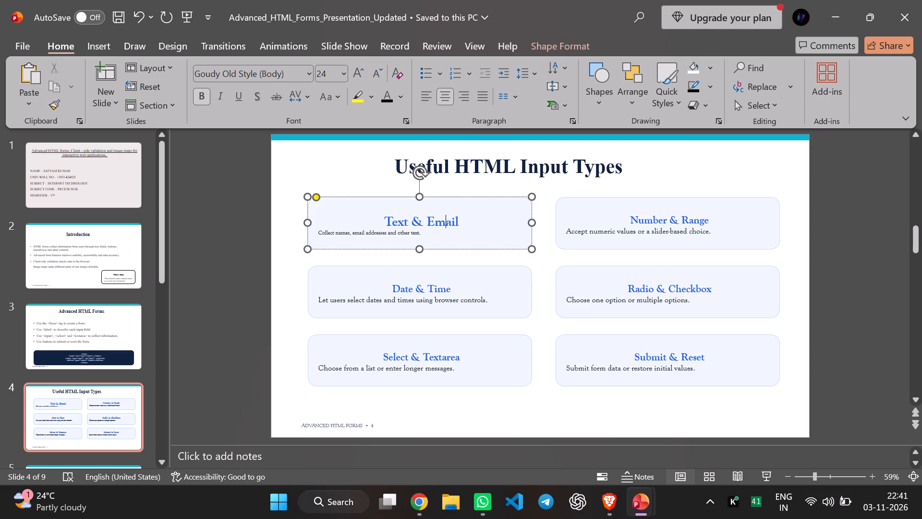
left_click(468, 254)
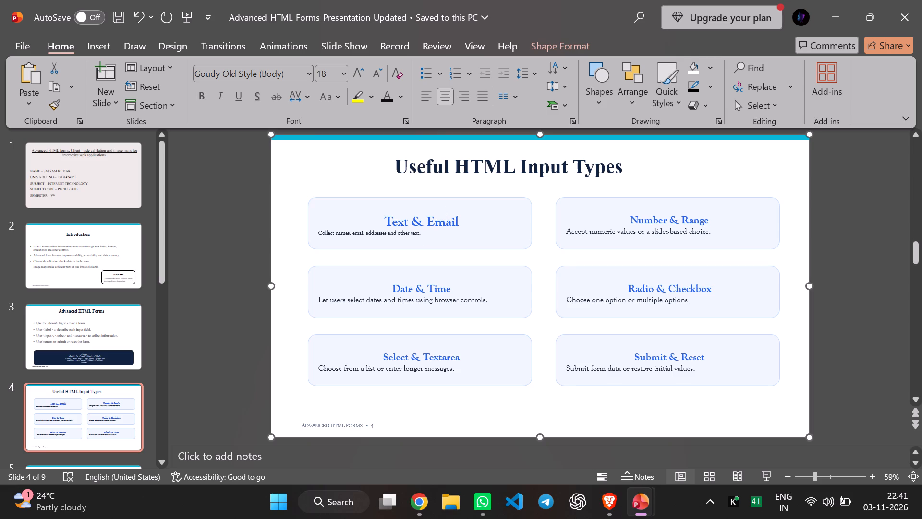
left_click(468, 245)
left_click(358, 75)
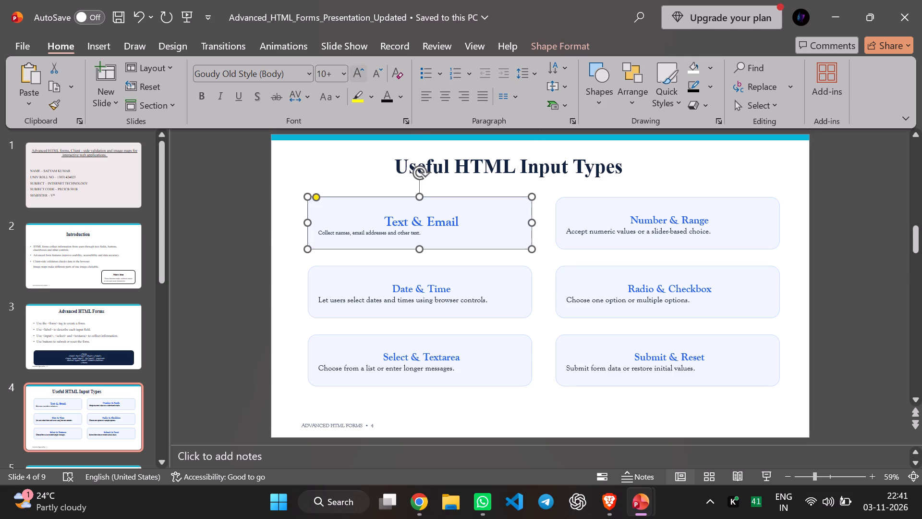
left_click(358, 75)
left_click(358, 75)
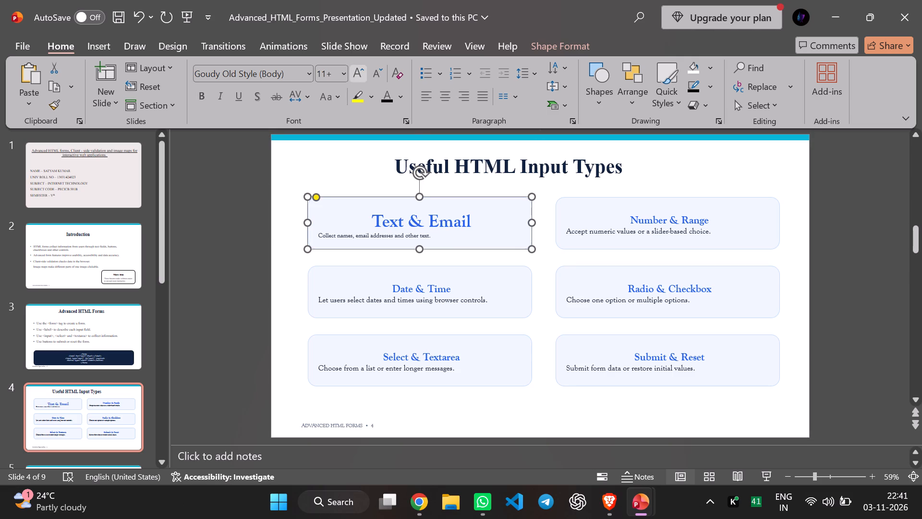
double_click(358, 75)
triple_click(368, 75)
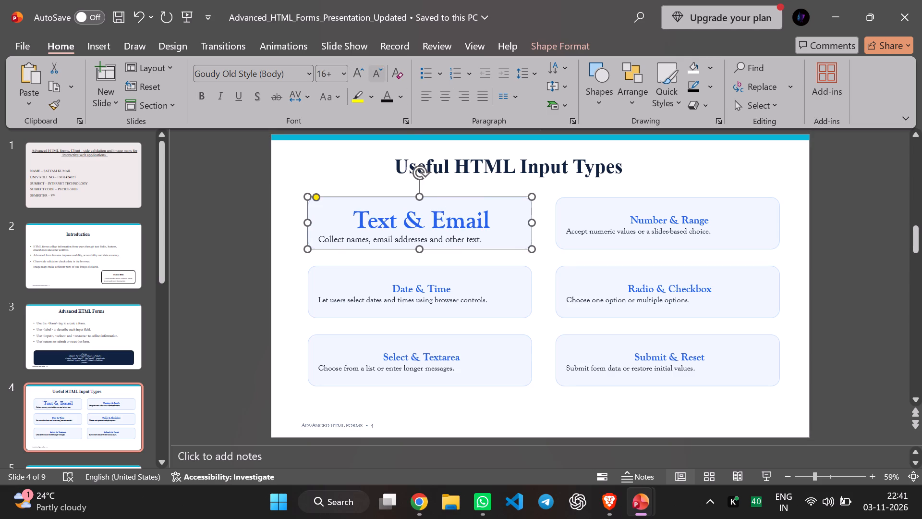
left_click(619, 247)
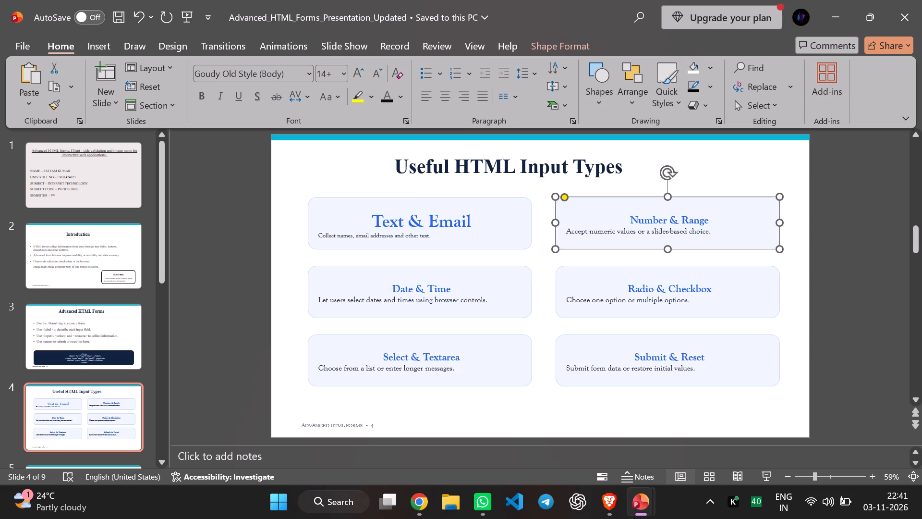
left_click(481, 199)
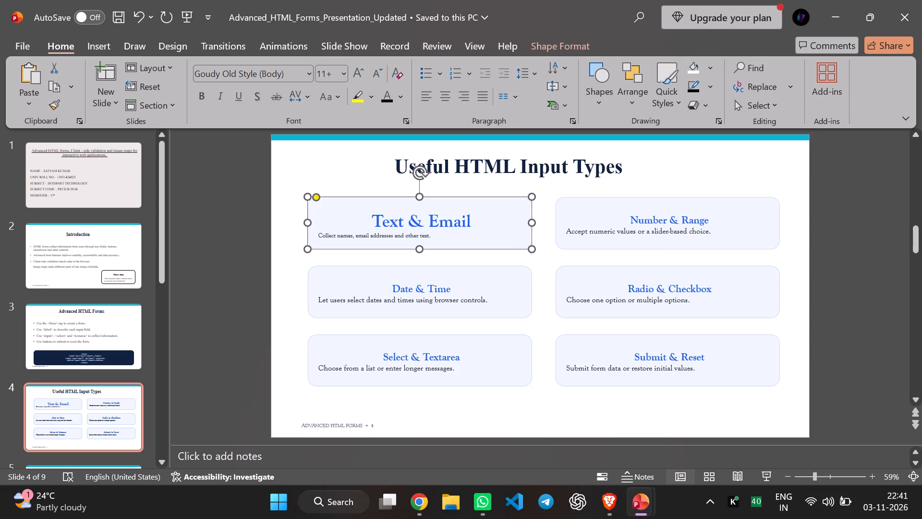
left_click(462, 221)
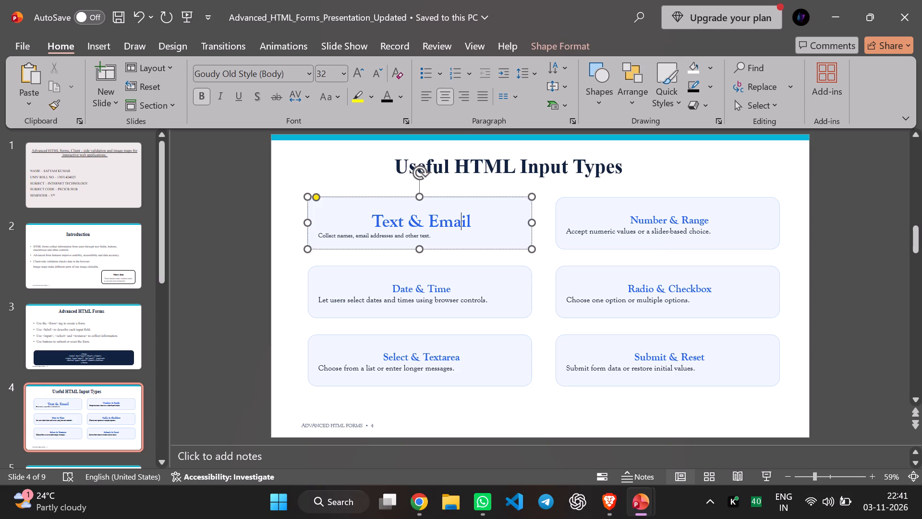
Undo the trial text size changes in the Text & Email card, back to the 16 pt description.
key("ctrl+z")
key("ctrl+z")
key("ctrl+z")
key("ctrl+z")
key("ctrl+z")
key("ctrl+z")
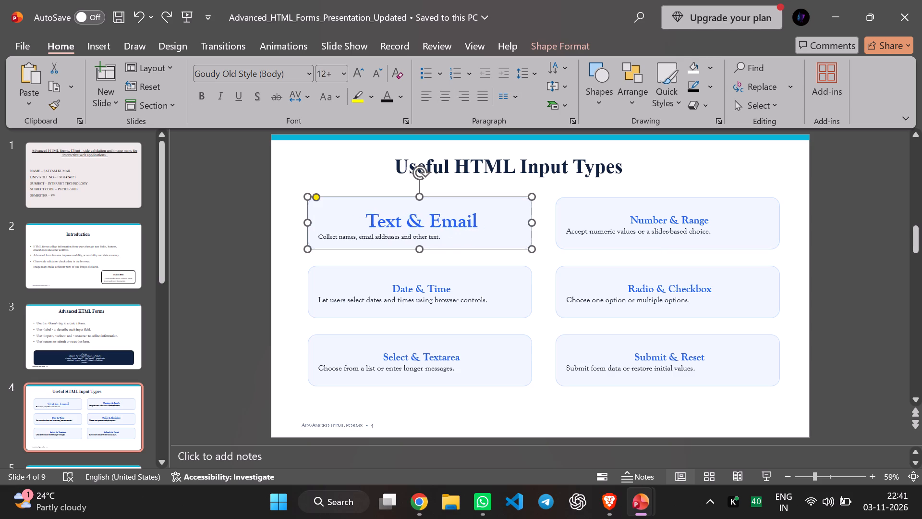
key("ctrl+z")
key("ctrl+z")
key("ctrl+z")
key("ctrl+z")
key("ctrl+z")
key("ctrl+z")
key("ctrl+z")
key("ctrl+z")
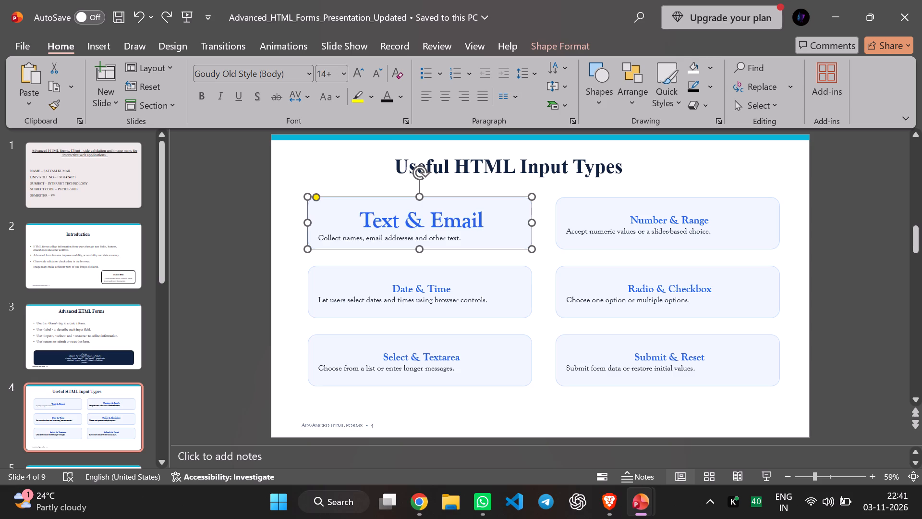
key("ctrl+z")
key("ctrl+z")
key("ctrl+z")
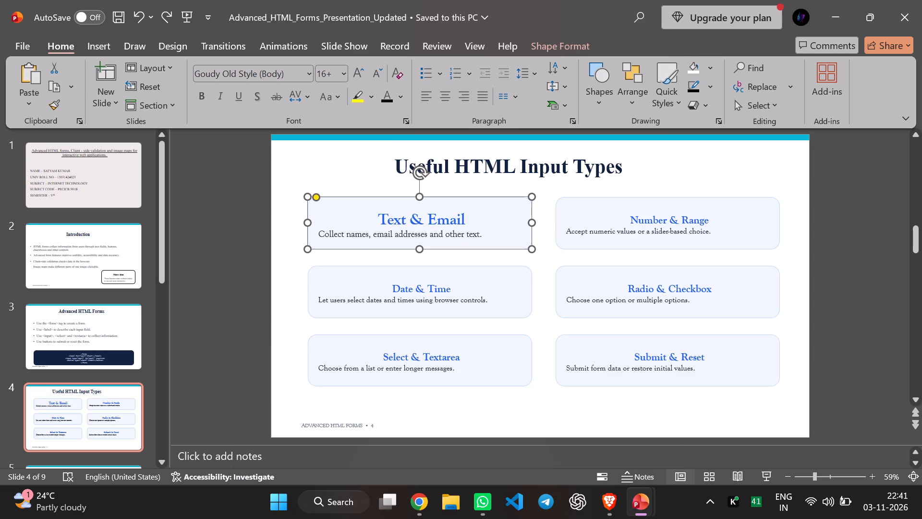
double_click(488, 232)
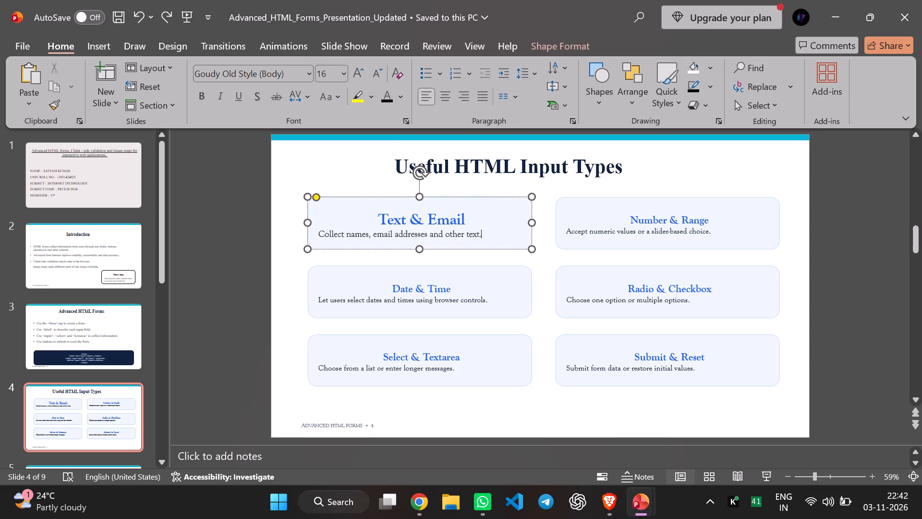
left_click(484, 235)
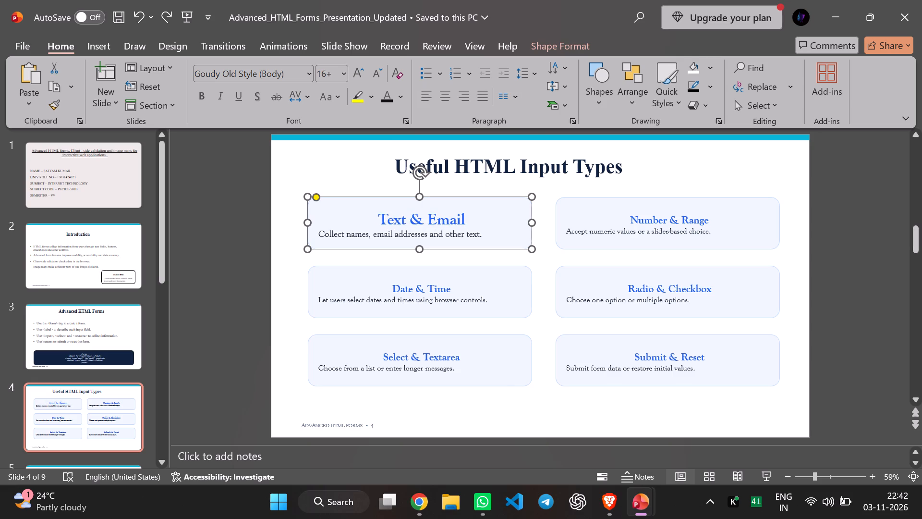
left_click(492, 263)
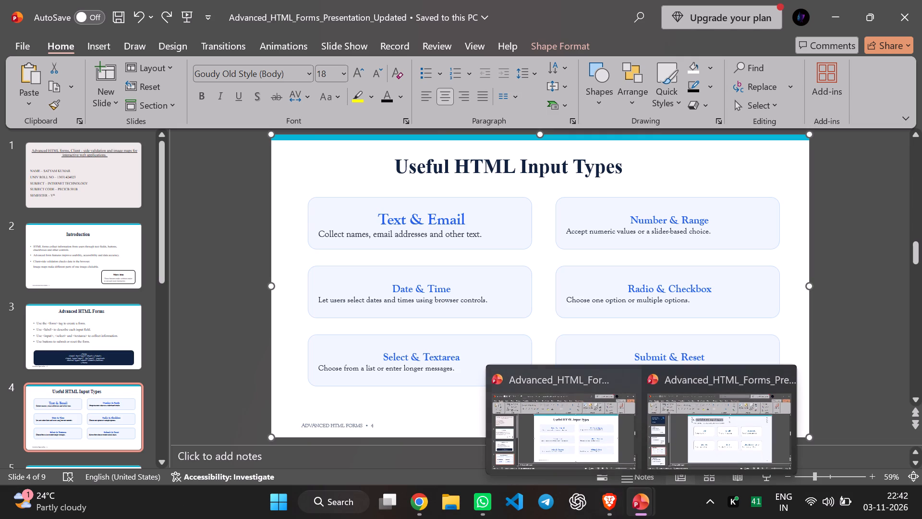
Review slides 2 to 6, comparing the restyled slides with the Client-Side Validation and Types of Validation slides.
left_click(123, 250)
left_click(107, 331)
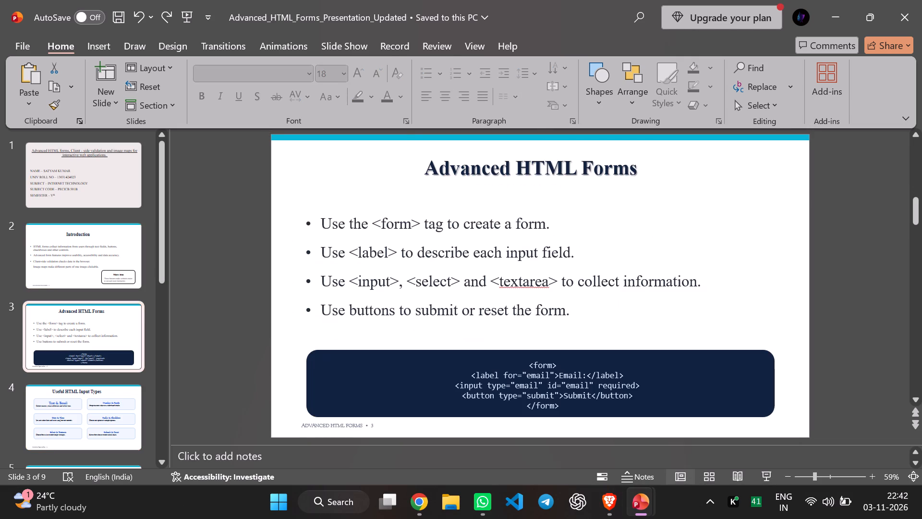
scroll(107, 352, "down", 1)
left_click(98, 344)
key("Down")
key("Down")
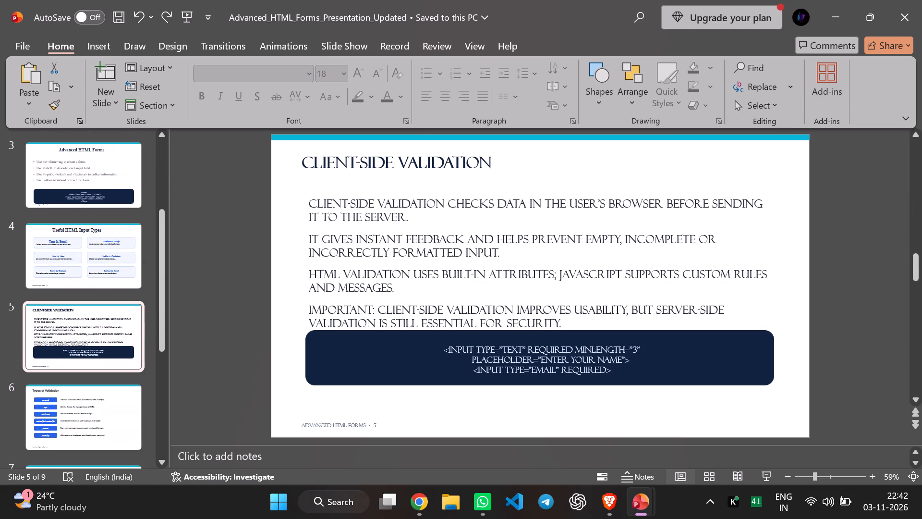
key("Down")
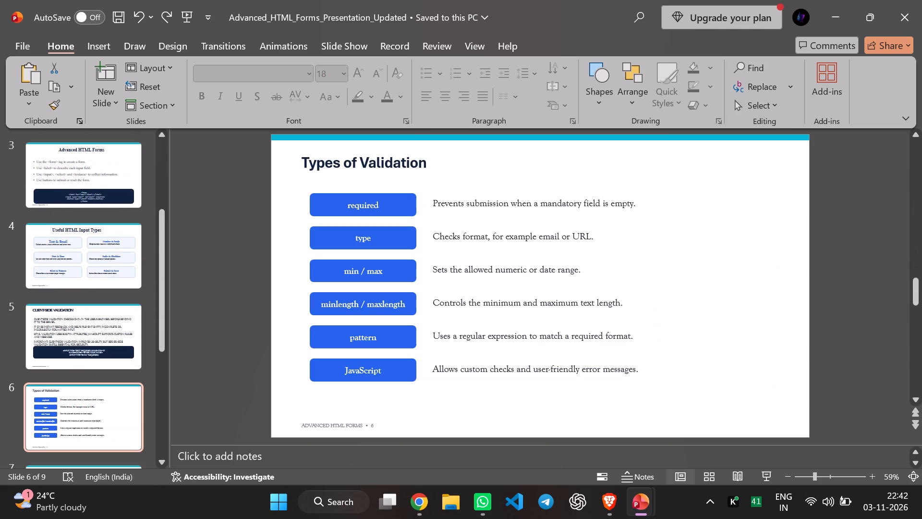
key("Up")
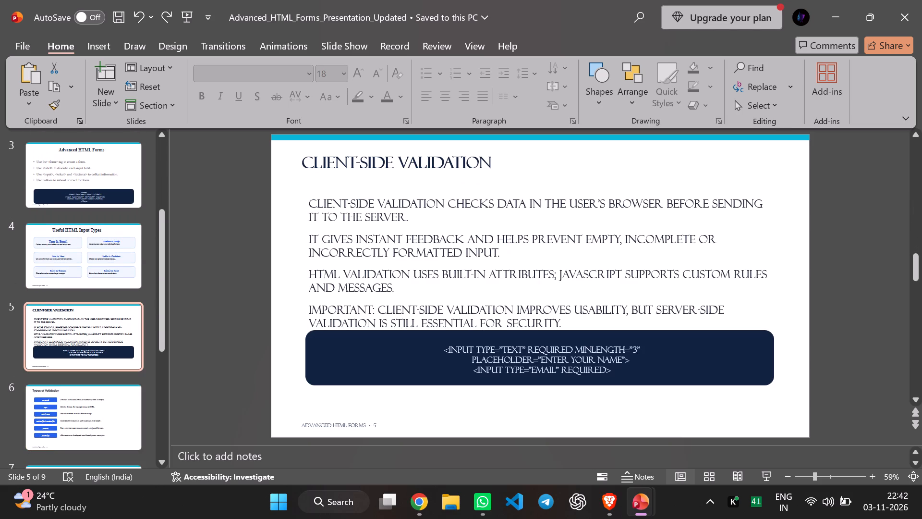
Move the code example box on the Client-Side Validation slide down, clear of the body text.
left_click(410, 281)
left_click(511, 335)
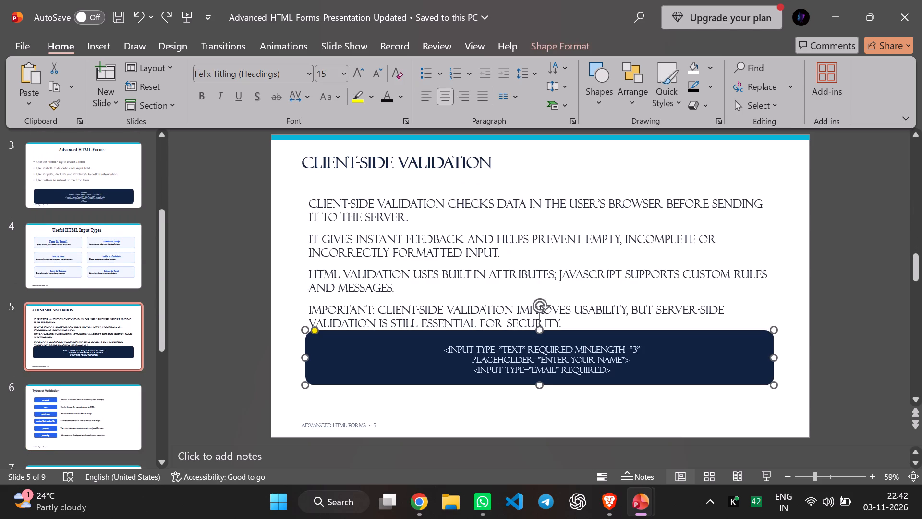
left_click_drag(511, 335, 502, 353)
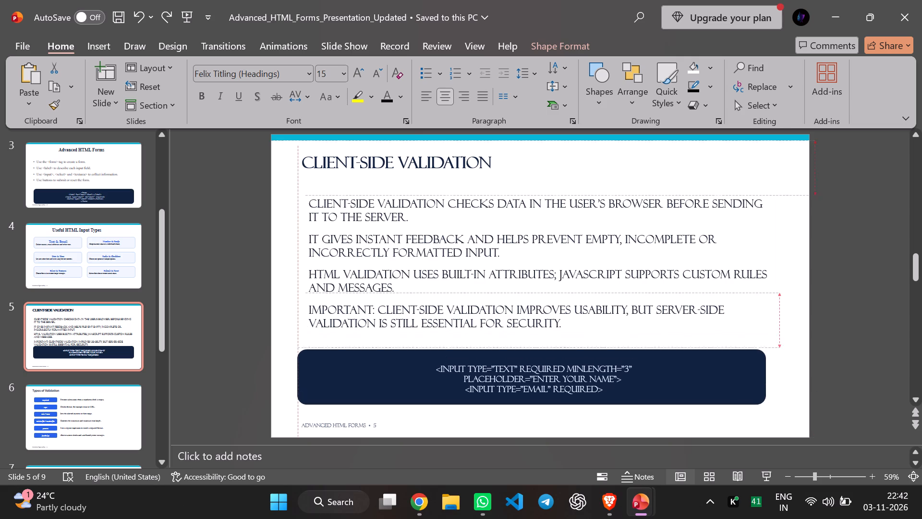
left_click_drag(502, 353, 508, 362)
Change the font of the four Client-Side Validation body paragraphs on slide 5 to Times New Roman.
left_click(571, 320)
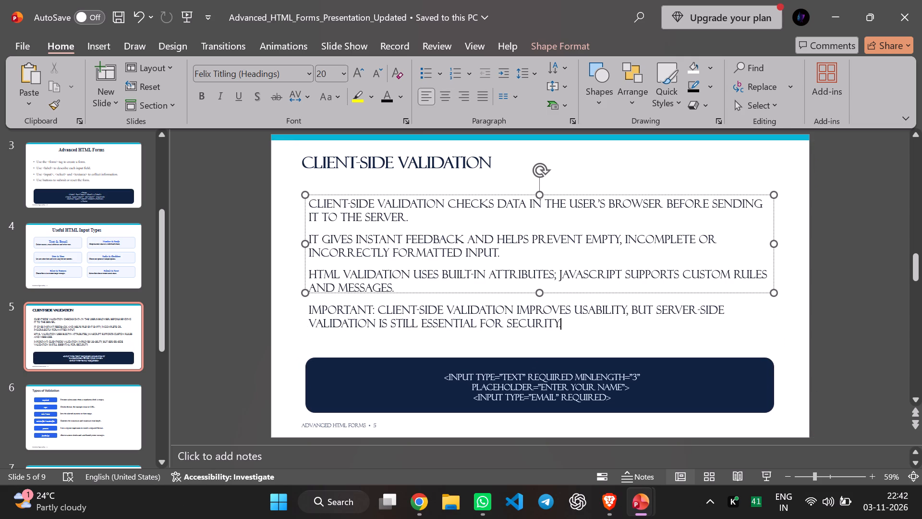
left_click_drag(571, 320, 312, 205)
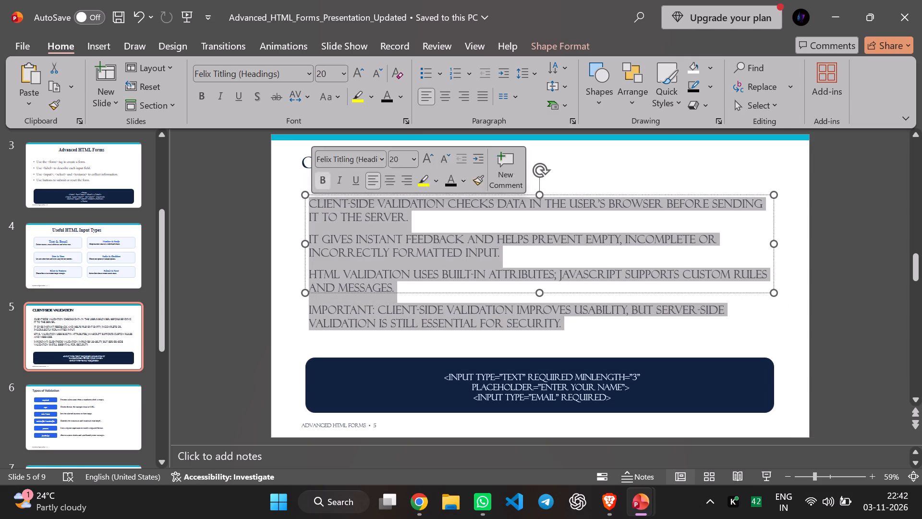
left_click(308, 70)
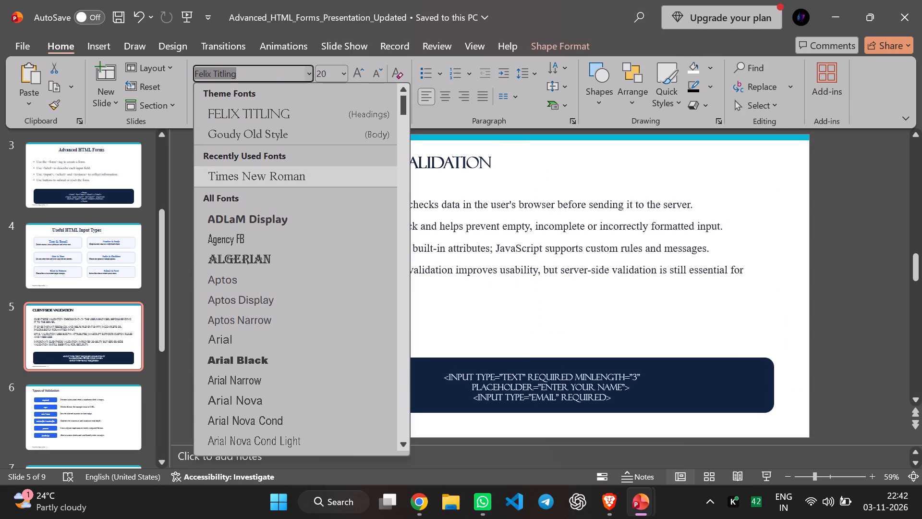
left_click(289, 177)
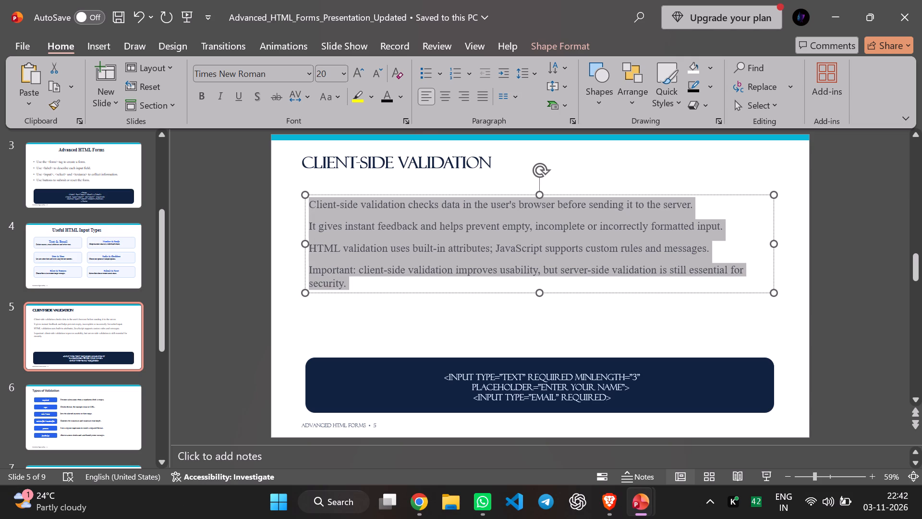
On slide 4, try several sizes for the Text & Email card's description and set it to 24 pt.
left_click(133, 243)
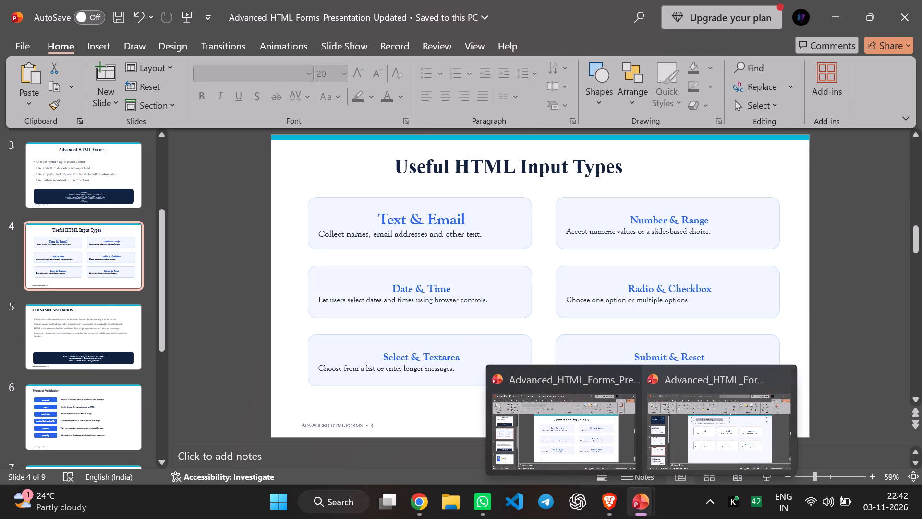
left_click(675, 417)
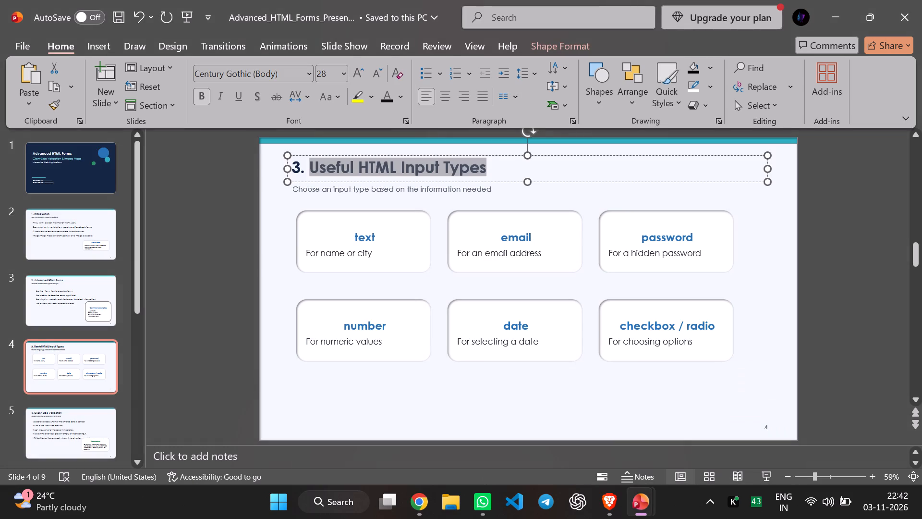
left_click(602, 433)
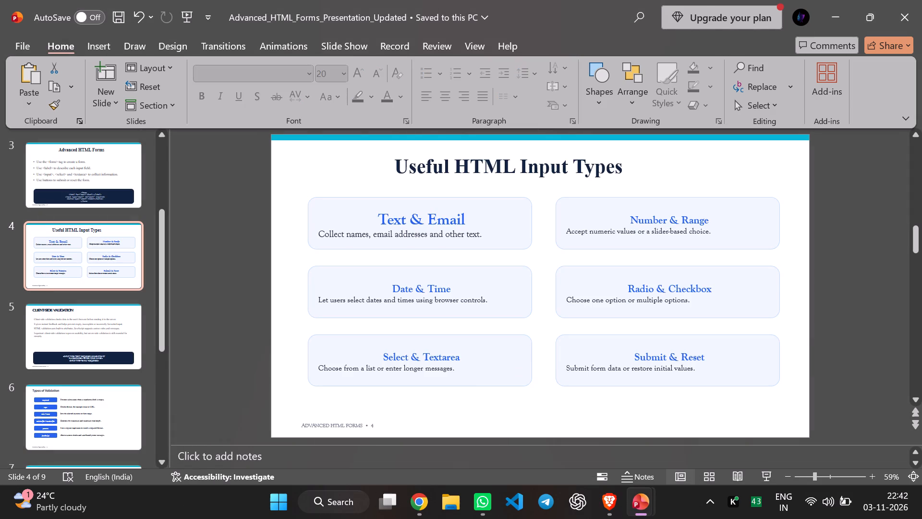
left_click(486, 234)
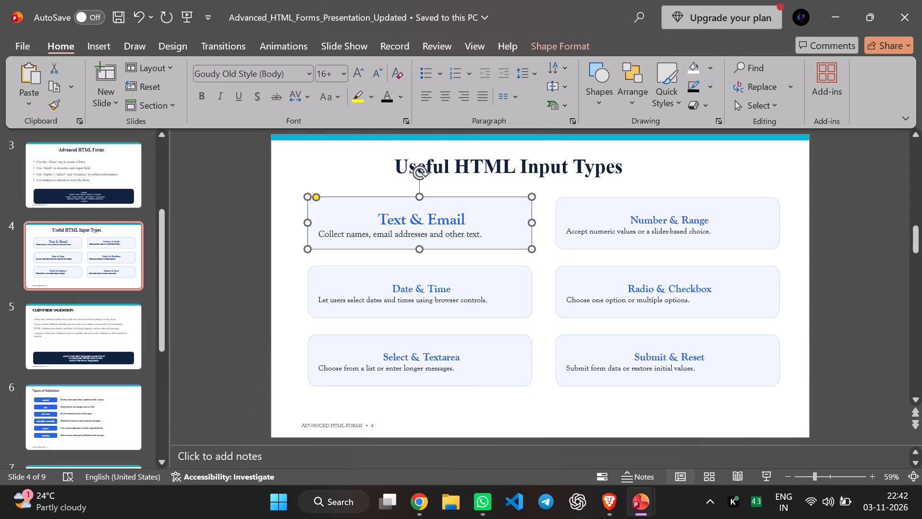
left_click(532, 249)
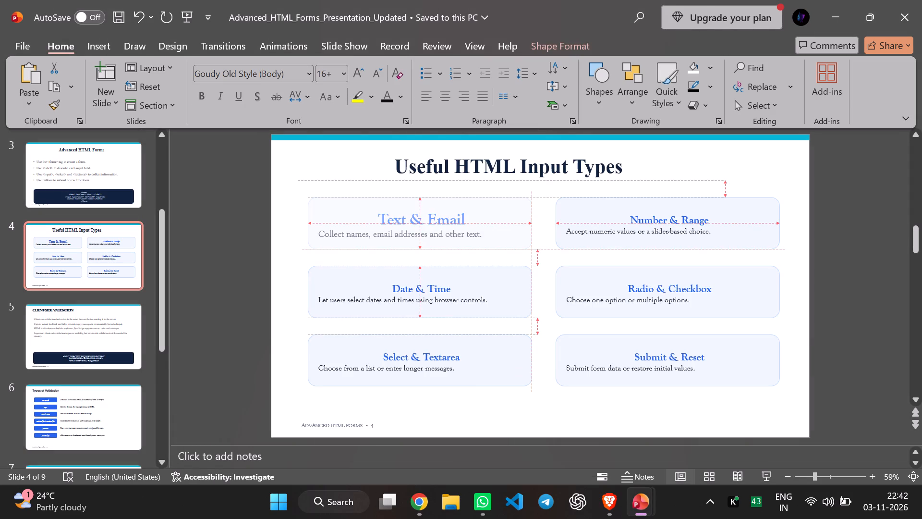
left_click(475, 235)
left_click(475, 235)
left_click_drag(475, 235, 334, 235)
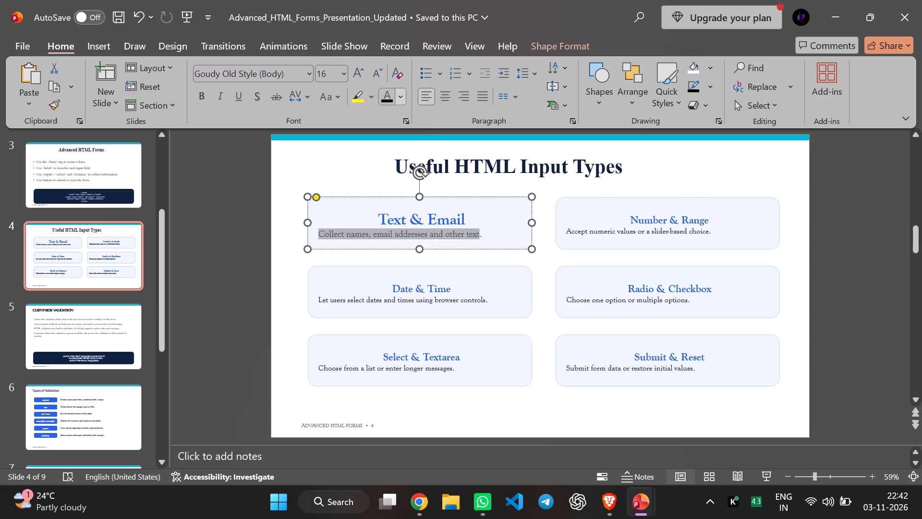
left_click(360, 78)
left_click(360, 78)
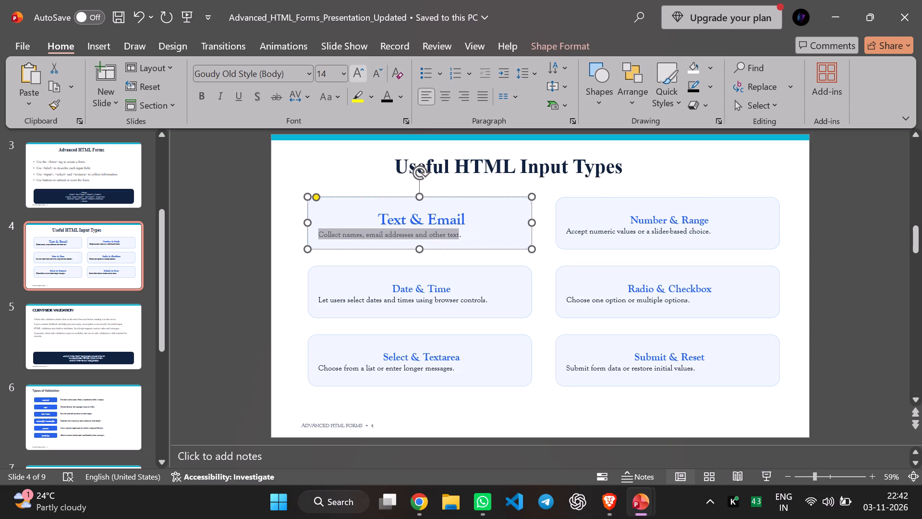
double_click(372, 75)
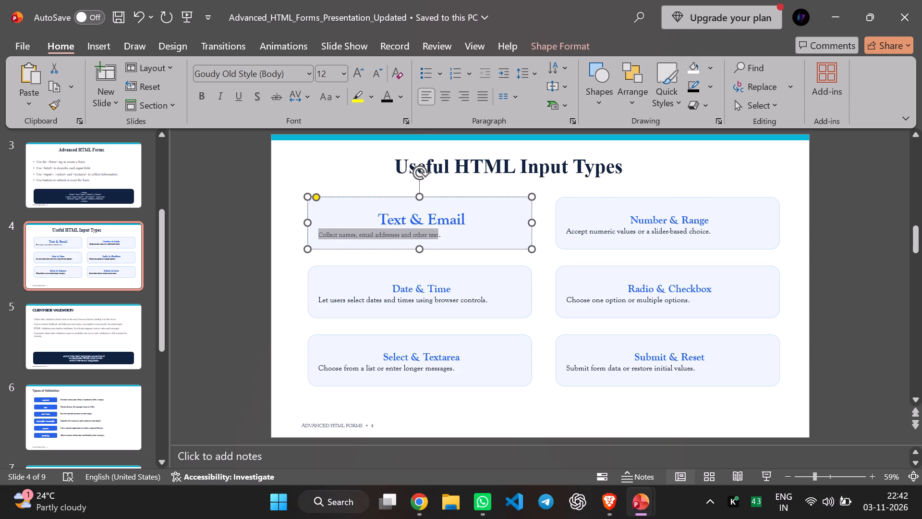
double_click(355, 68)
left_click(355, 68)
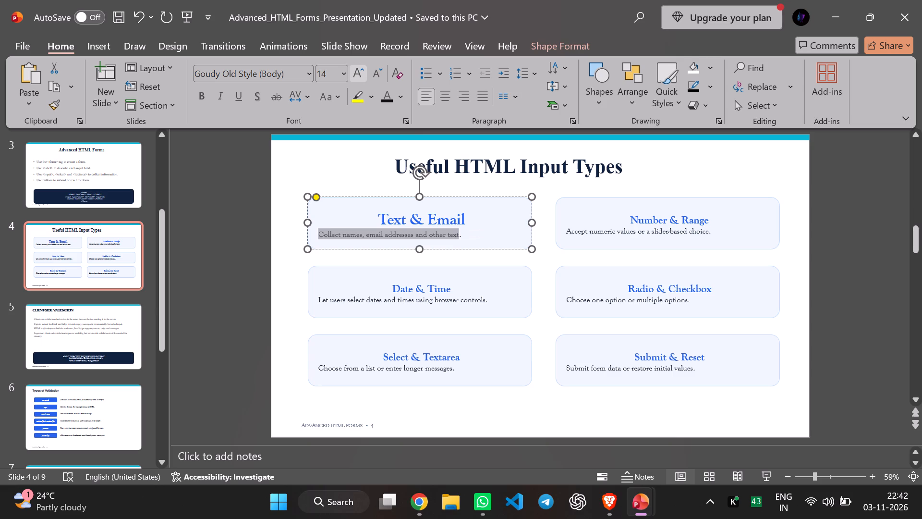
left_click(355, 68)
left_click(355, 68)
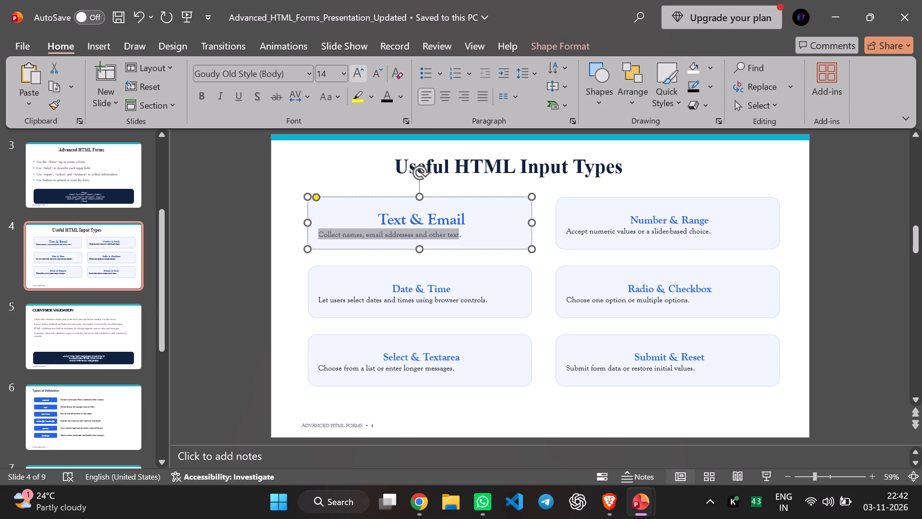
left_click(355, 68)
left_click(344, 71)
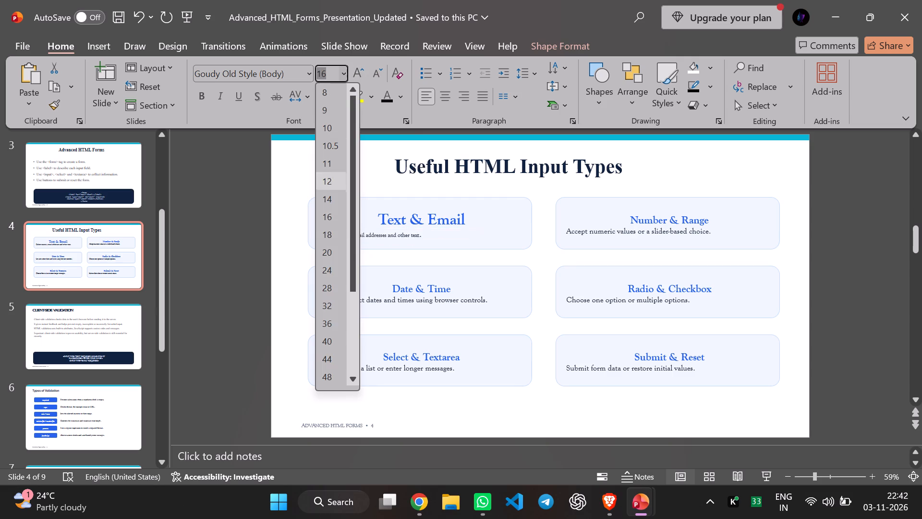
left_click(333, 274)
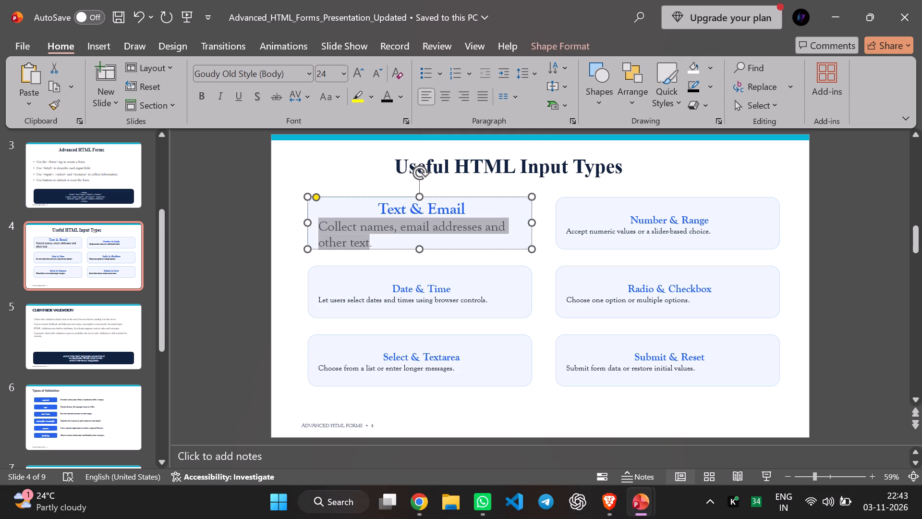
Widen the Text & Email card on slide 4 slightly along its right edge.
left_click_drag(533, 227, 541, 228)
left_click(541, 228)
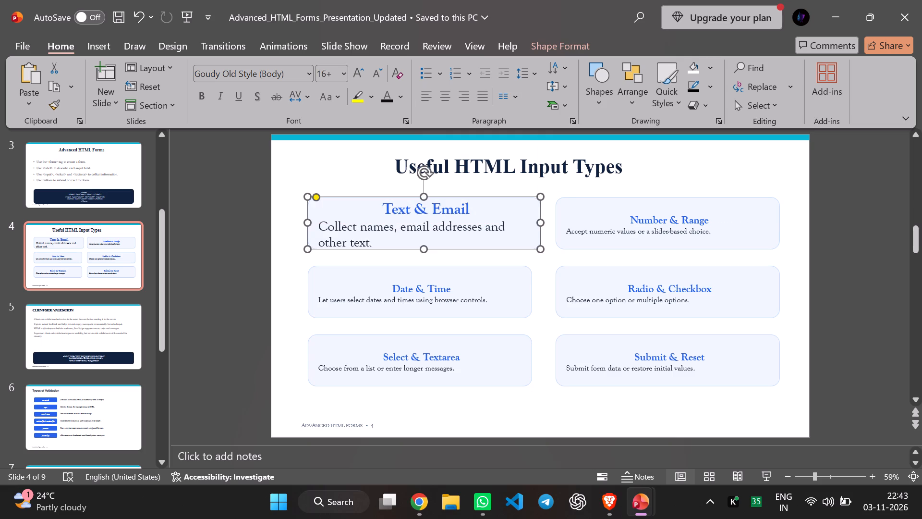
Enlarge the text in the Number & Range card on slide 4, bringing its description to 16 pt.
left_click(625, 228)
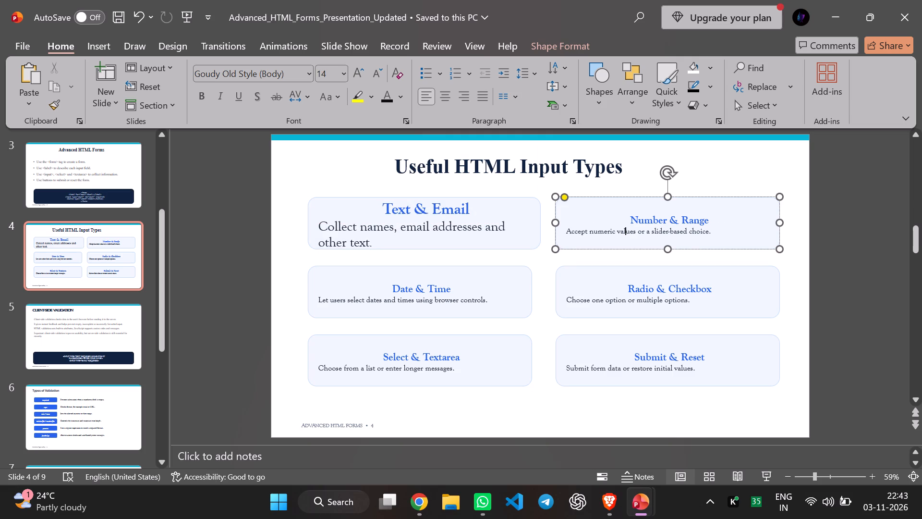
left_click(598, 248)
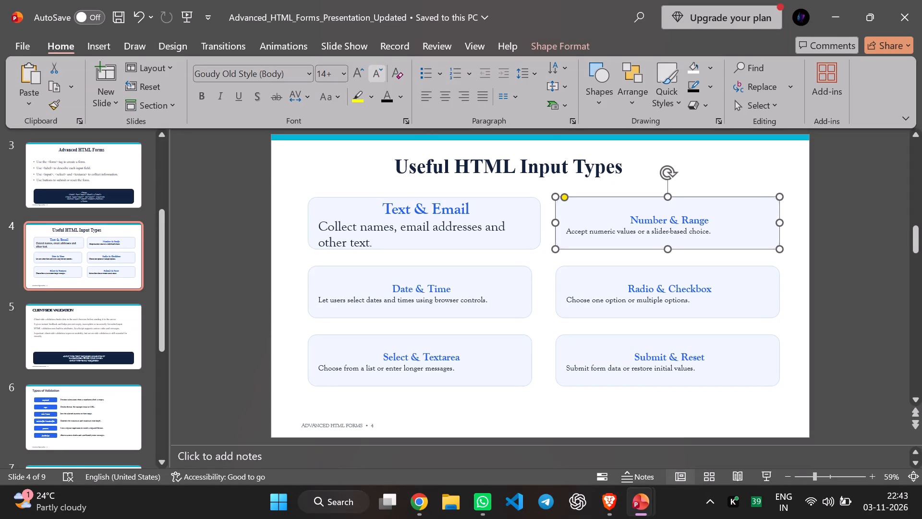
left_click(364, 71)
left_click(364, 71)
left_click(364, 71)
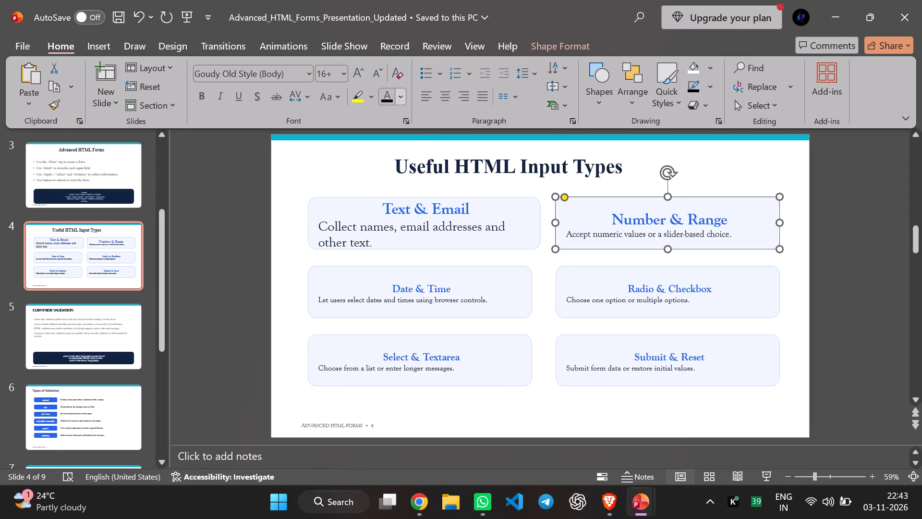
Set all text on slide 4, including the title, the six cards and the footer, to 20 pt.
left_click(468, 197)
key("ctrl+a")
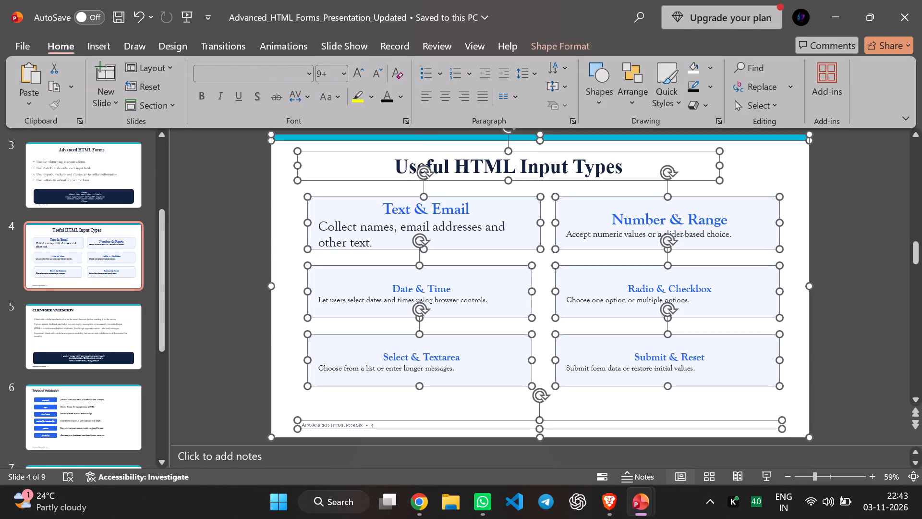
left_click(344, 71)
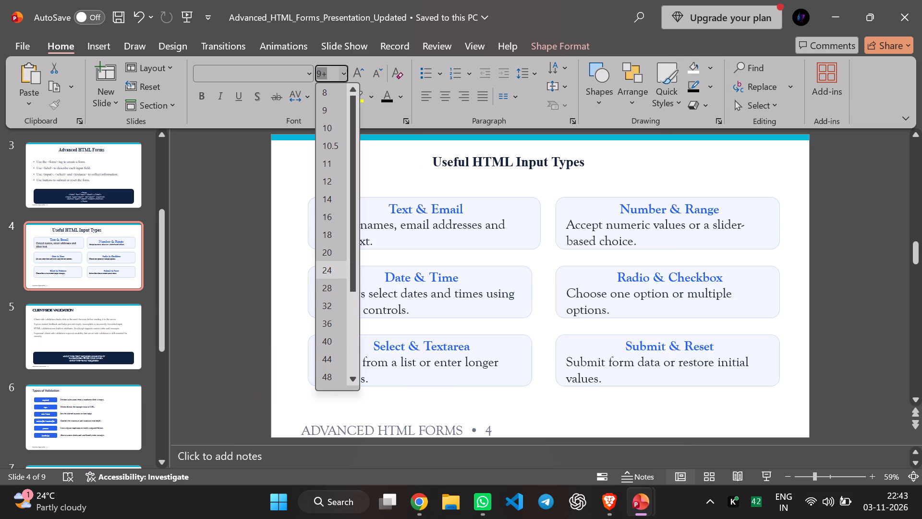
left_click(328, 267)
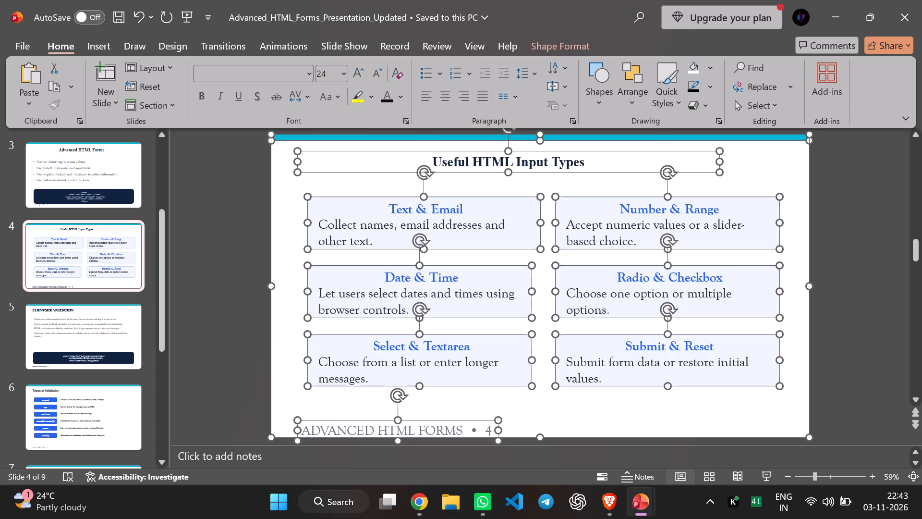
left_click(376, 75)
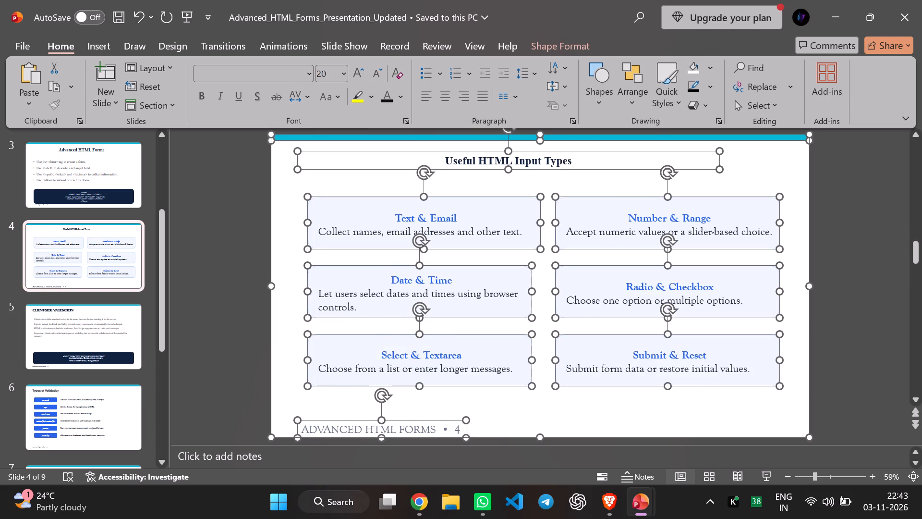
Compare with slide 3 and reduce the slide 4 footer text to 11 pt.
left_click(83, 198)
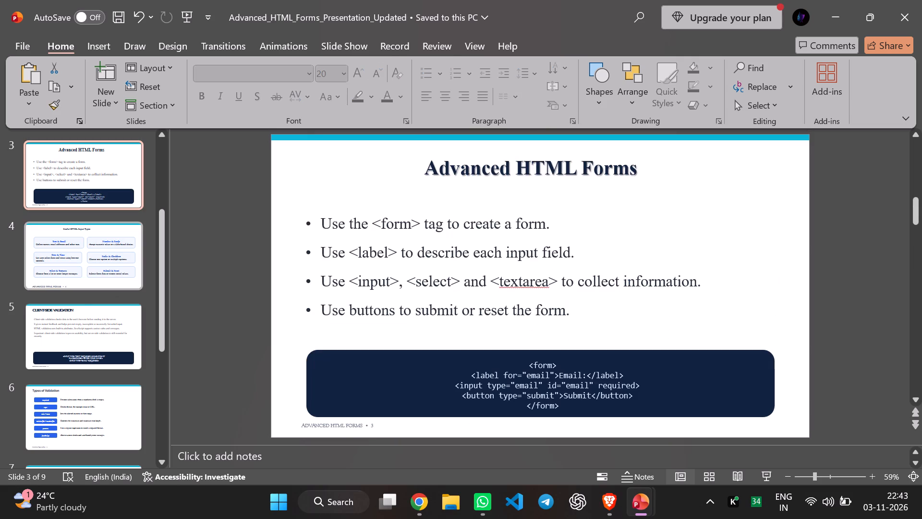
left_click(84, 279)
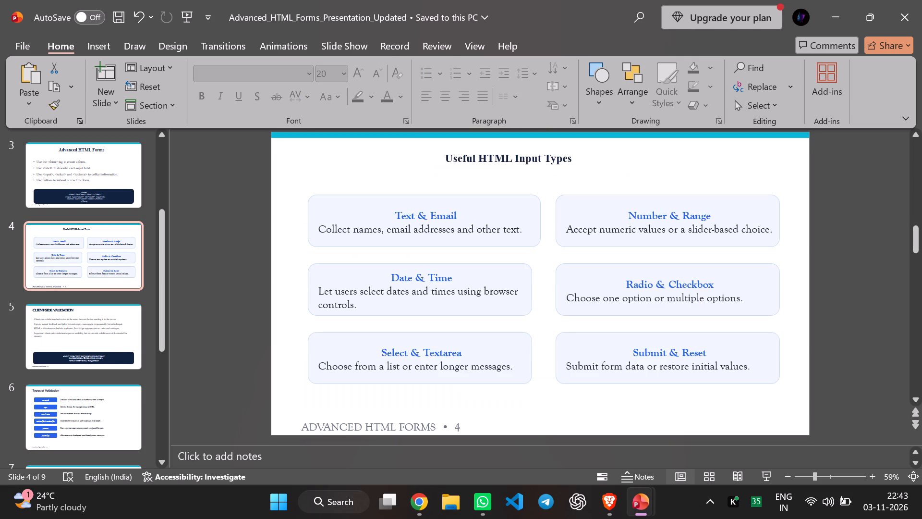
left_click(323, 420)
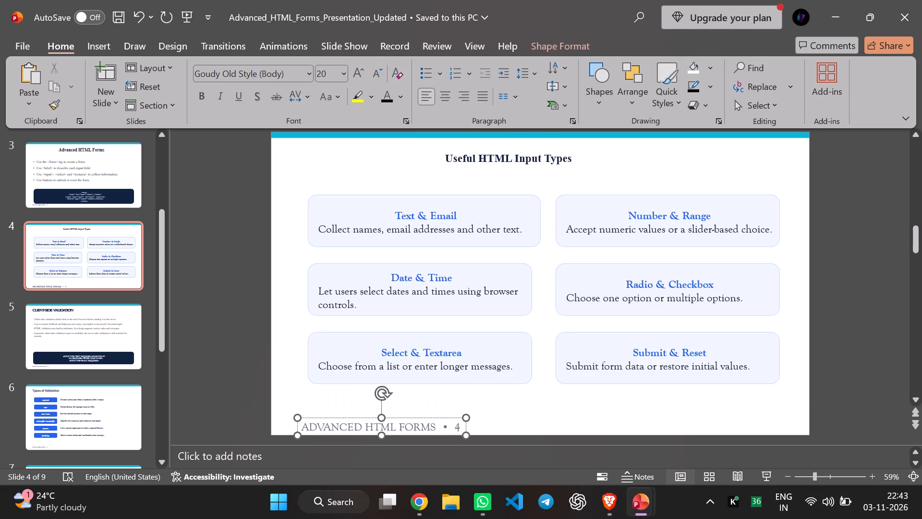
left_click(429, 418)
triple_click(375, 75)
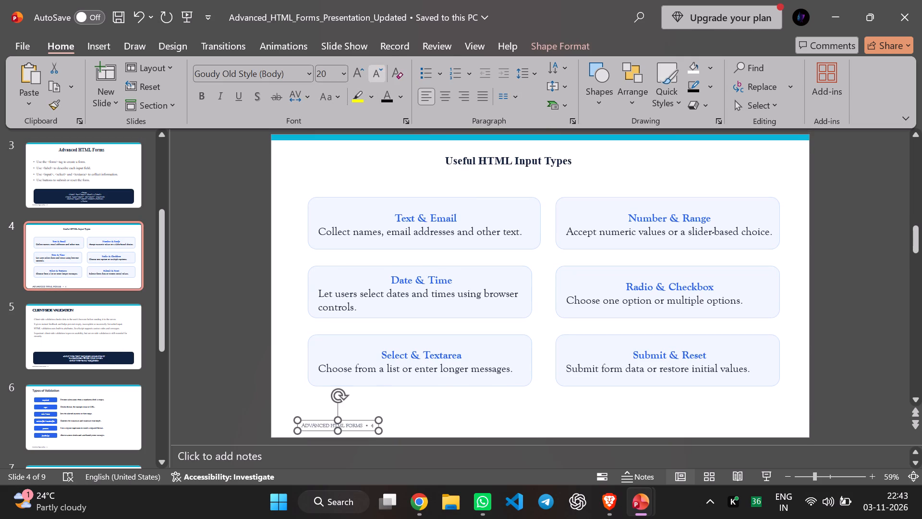
triple_click(361, 75)
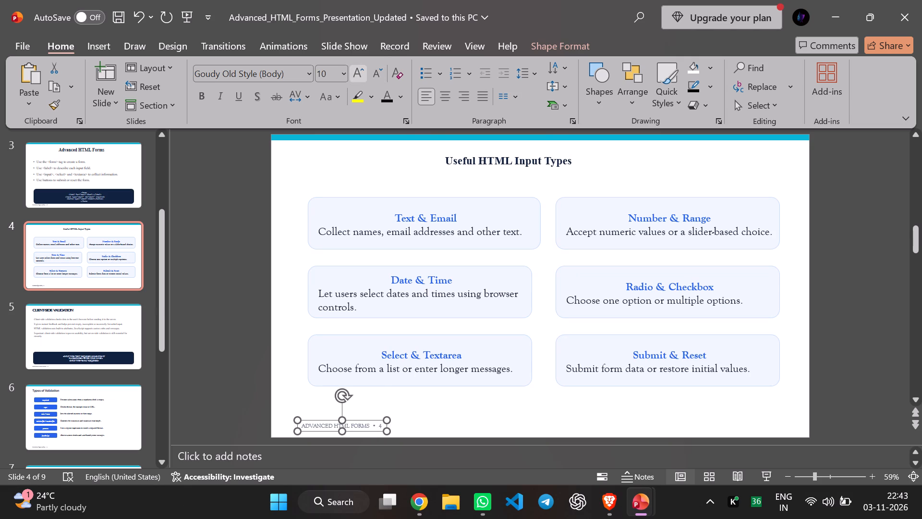
left_click(361, 75)
left_click(361, 75)
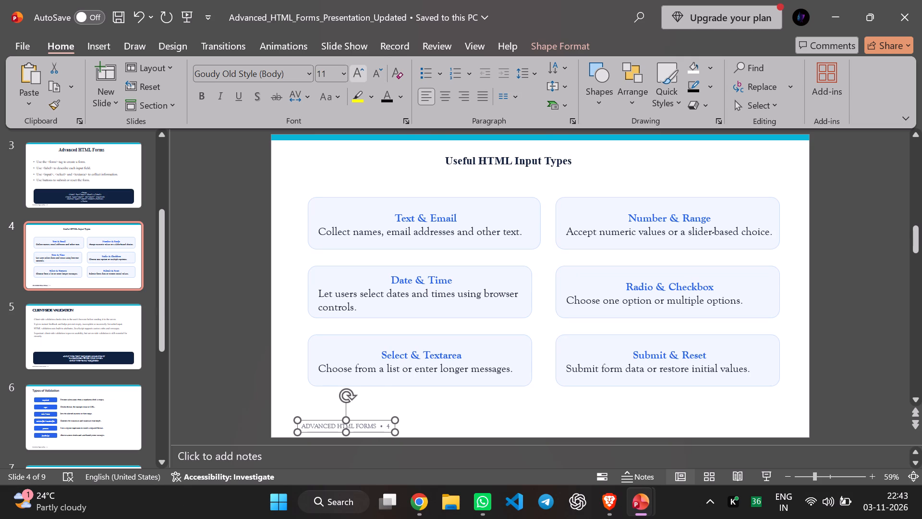
Enlarge all text on slide 4 by one size increment, bringing the title and cards to 24 pt and the footer to 12 pt.
left_click(379, 178)
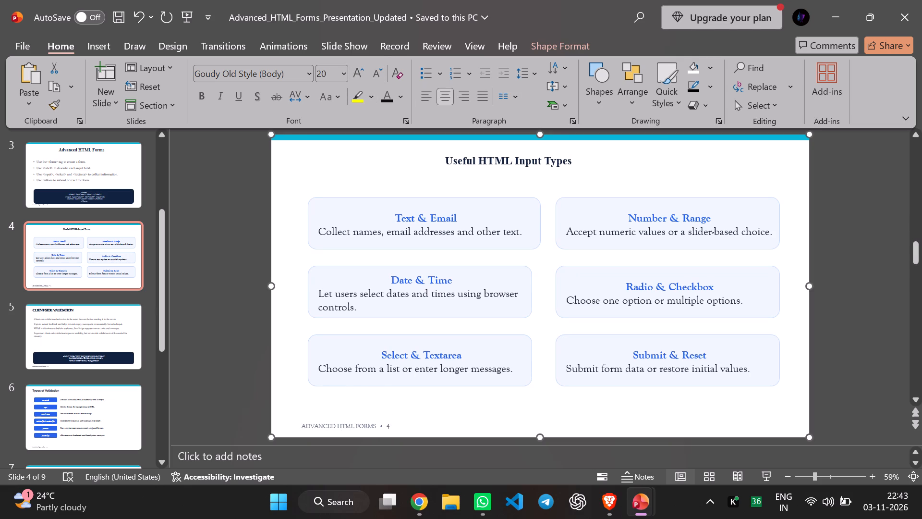
left_click(519, 161)
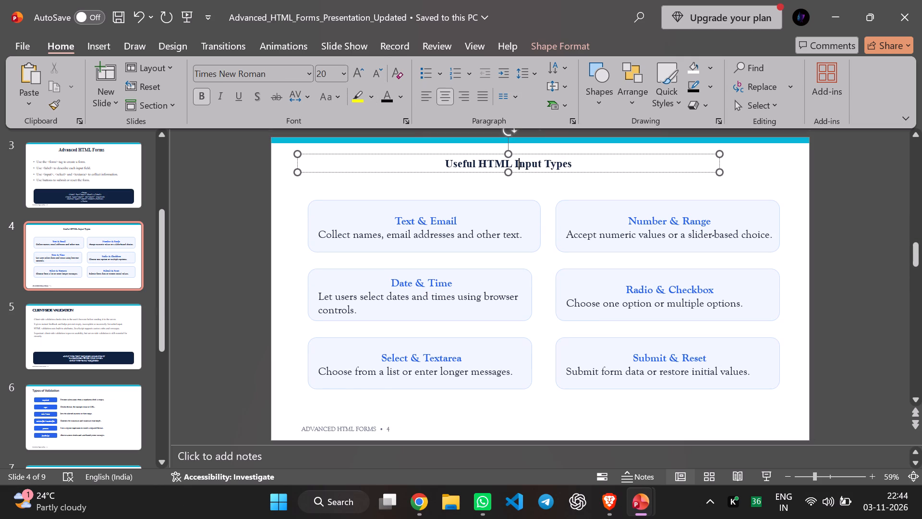
left_click(480, 202, "ctrl")
key("ctrl+a")
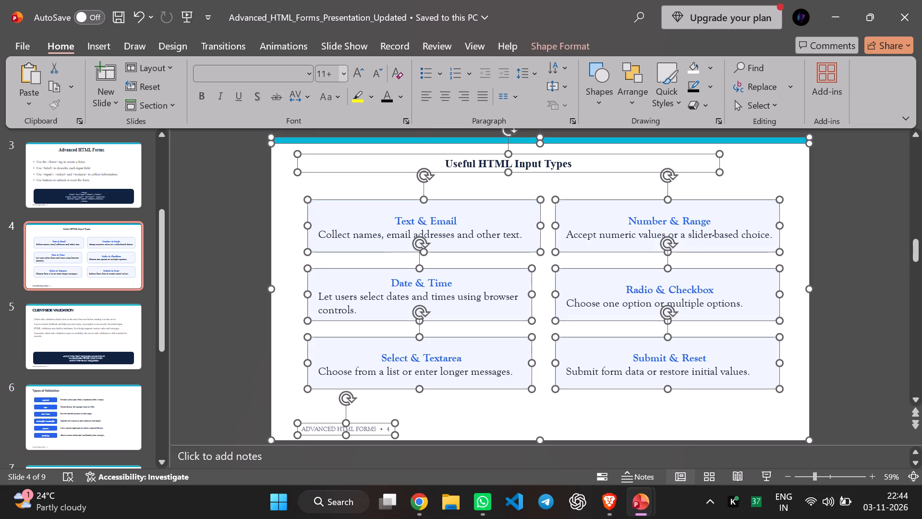
left_click(353, 75)
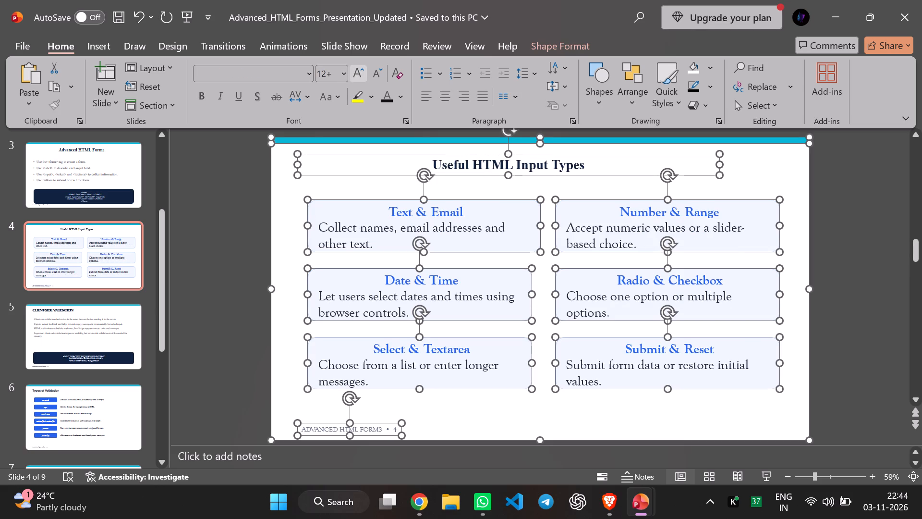
left_click(353, 75)
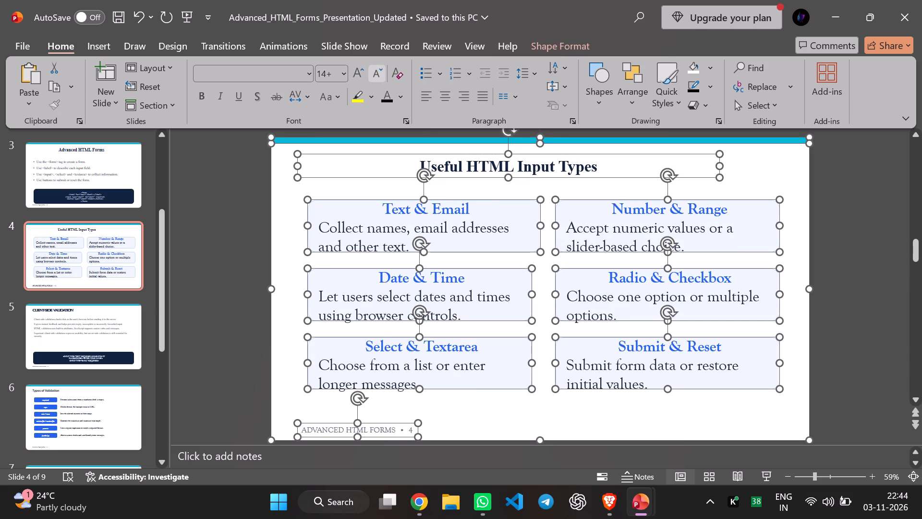
left_click(381, 73)
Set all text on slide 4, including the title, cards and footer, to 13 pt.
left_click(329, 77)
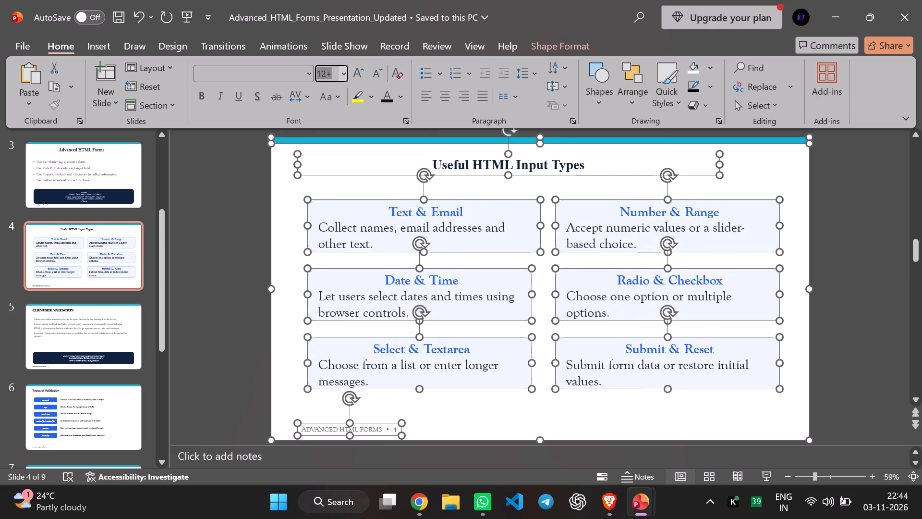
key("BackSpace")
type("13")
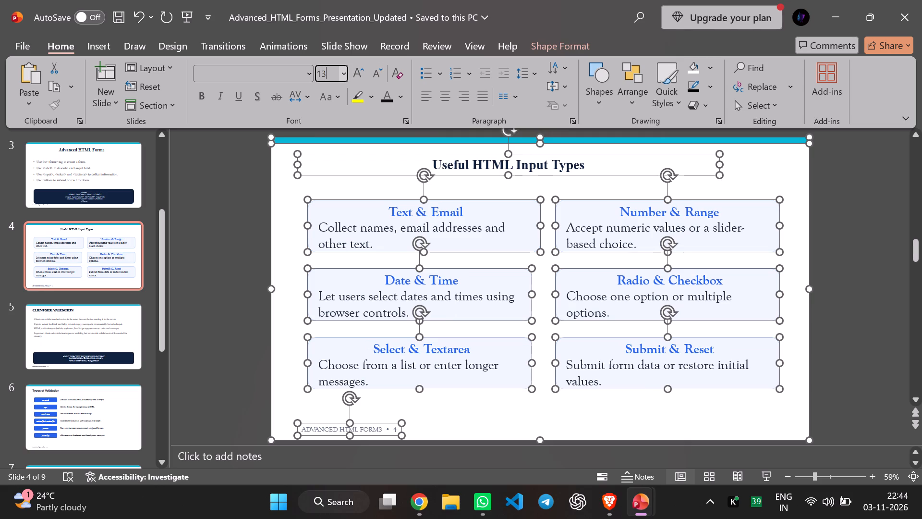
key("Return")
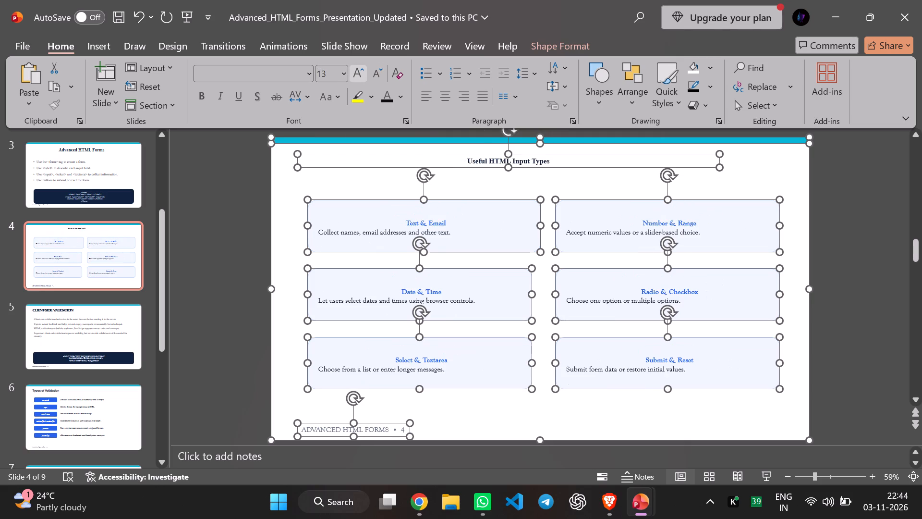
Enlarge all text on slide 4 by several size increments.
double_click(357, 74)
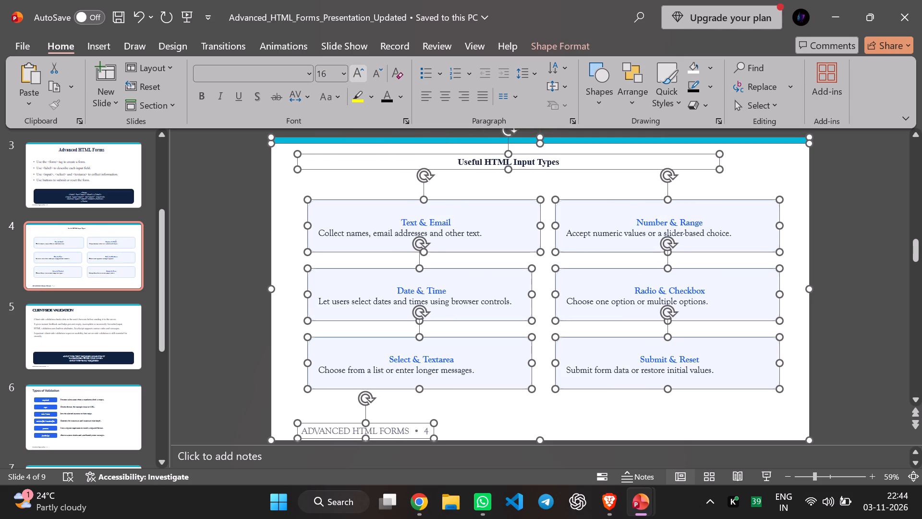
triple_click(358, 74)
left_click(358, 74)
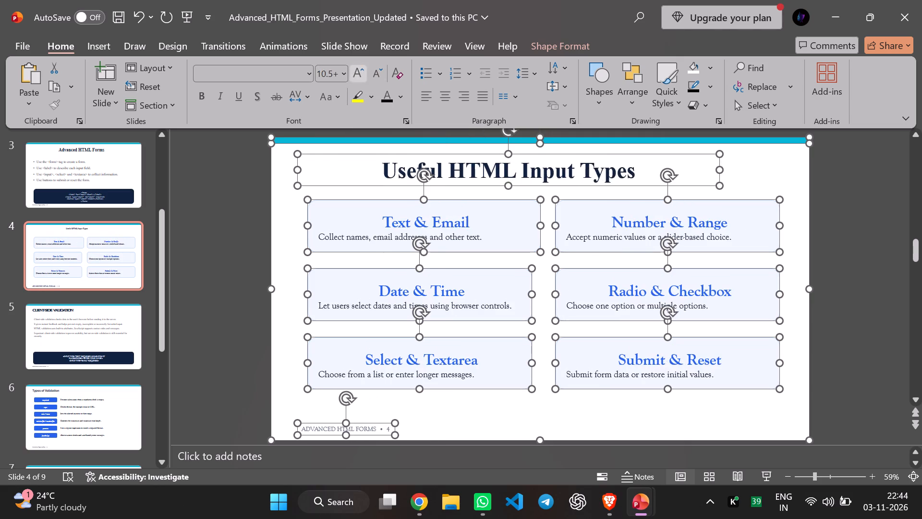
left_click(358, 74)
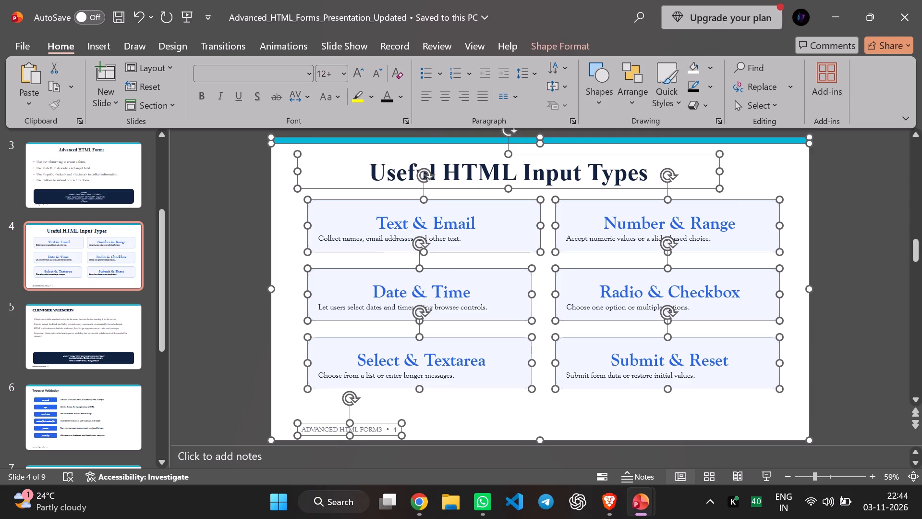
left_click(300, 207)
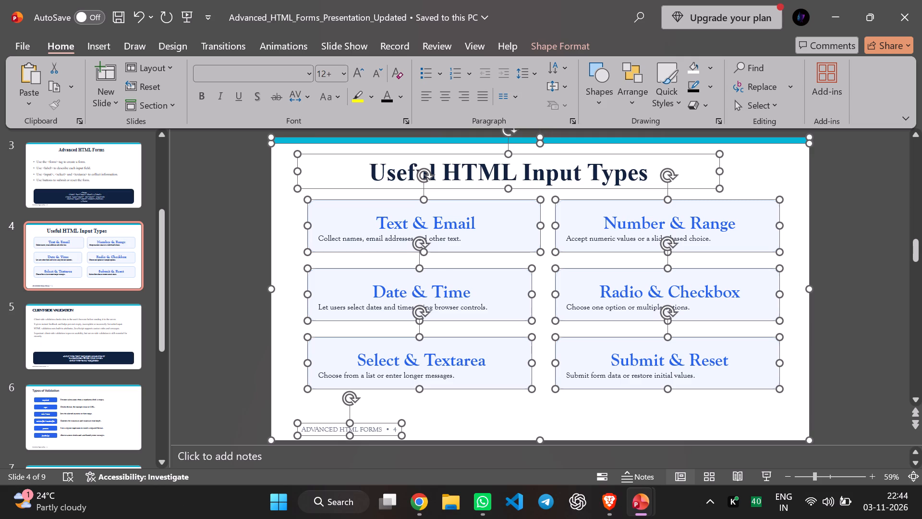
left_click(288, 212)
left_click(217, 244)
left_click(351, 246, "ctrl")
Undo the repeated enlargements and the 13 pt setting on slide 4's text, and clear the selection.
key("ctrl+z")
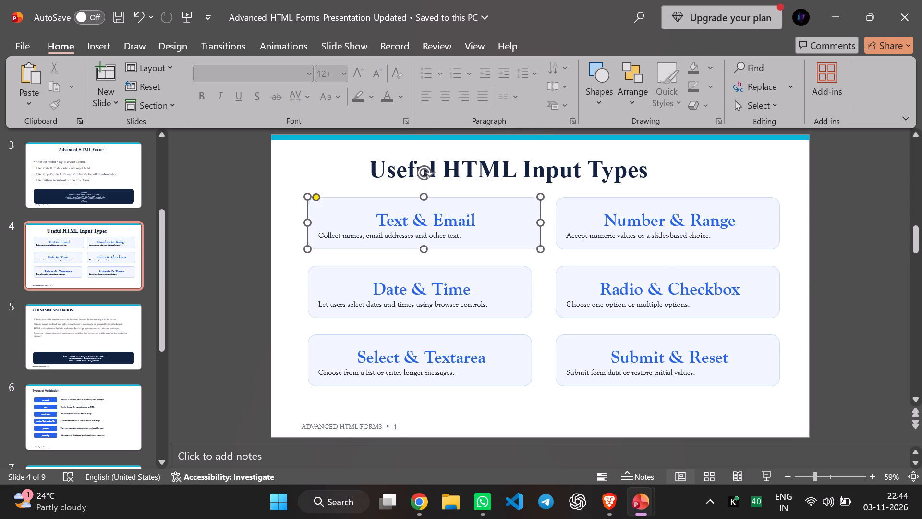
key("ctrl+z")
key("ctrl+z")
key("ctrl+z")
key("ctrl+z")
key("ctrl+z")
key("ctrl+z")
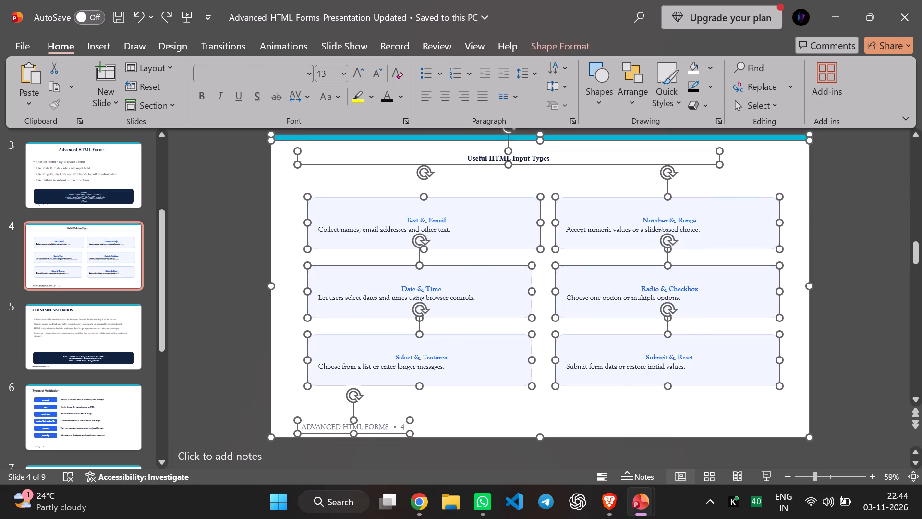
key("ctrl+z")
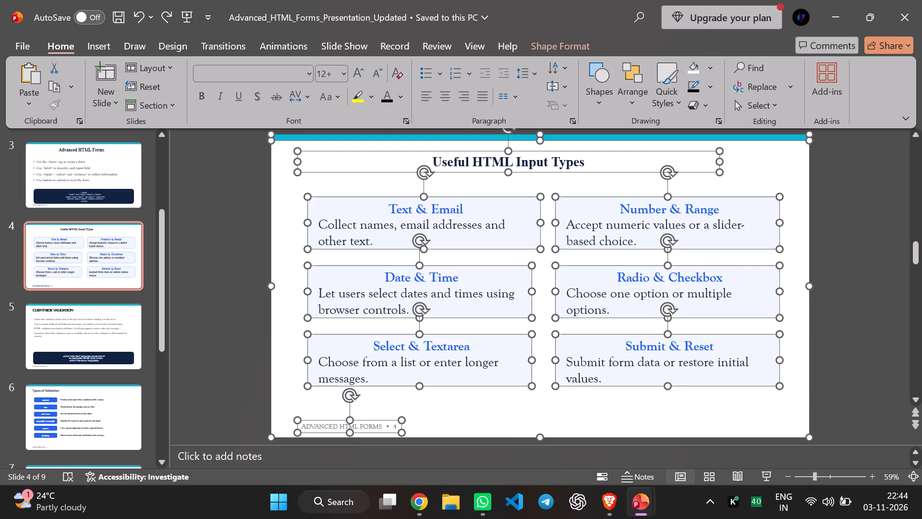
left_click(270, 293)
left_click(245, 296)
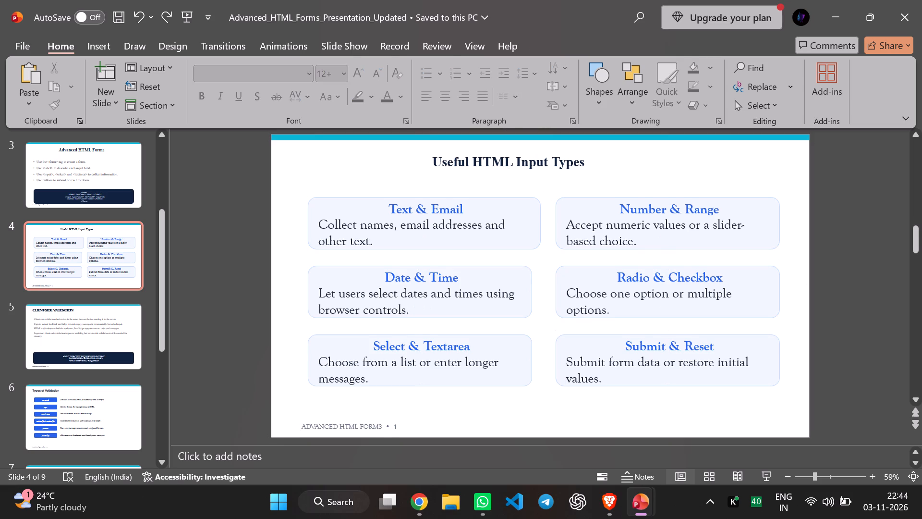
Enlarge the slide 4 title "Useful HTML Input Types" to 36 pt and give it a text shadow.
left_click(532, 155)
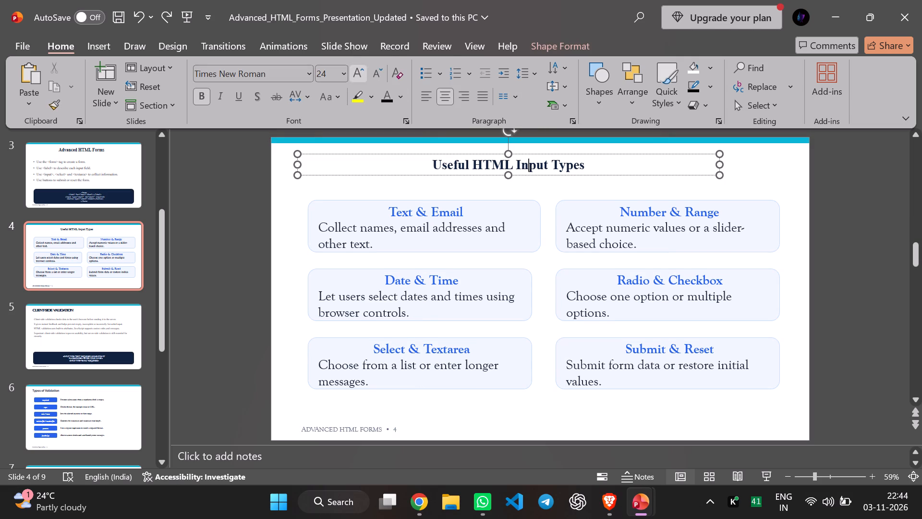
left_click(382, 171)
triple_click(352, 67)
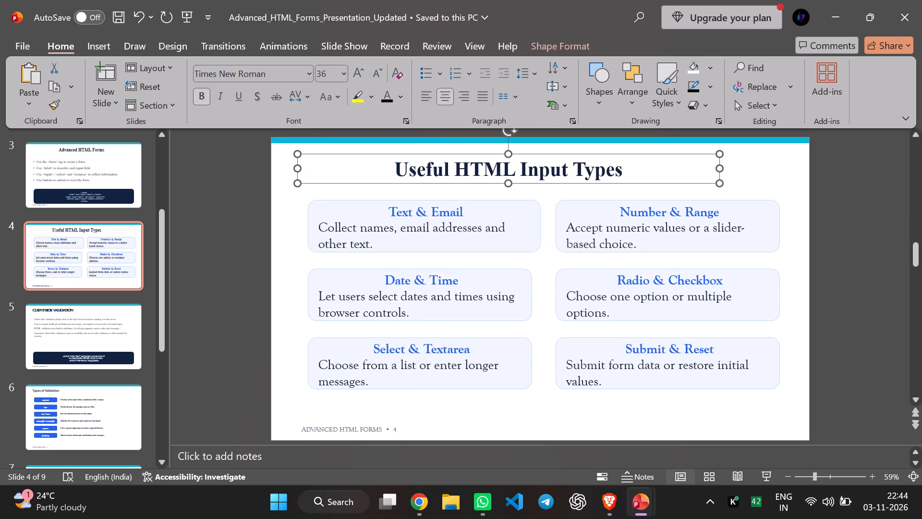
left_click(256, 101)
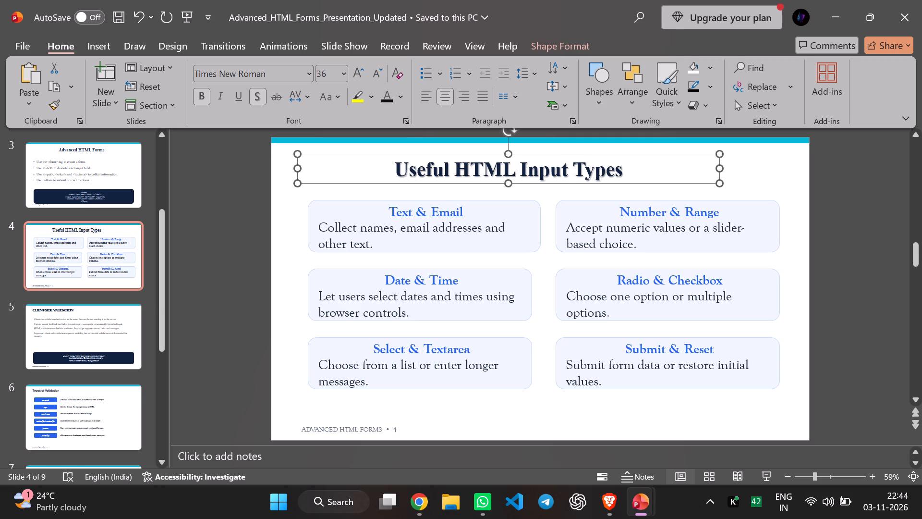
left_click(248, 253)
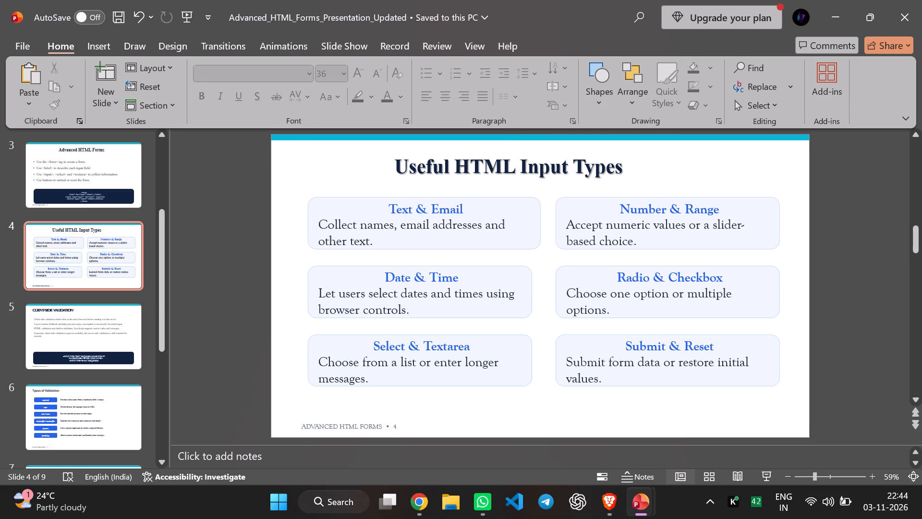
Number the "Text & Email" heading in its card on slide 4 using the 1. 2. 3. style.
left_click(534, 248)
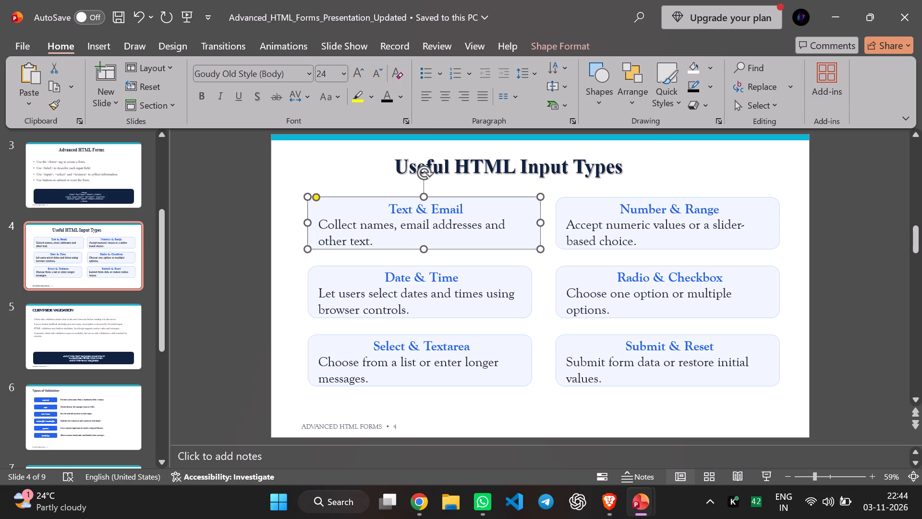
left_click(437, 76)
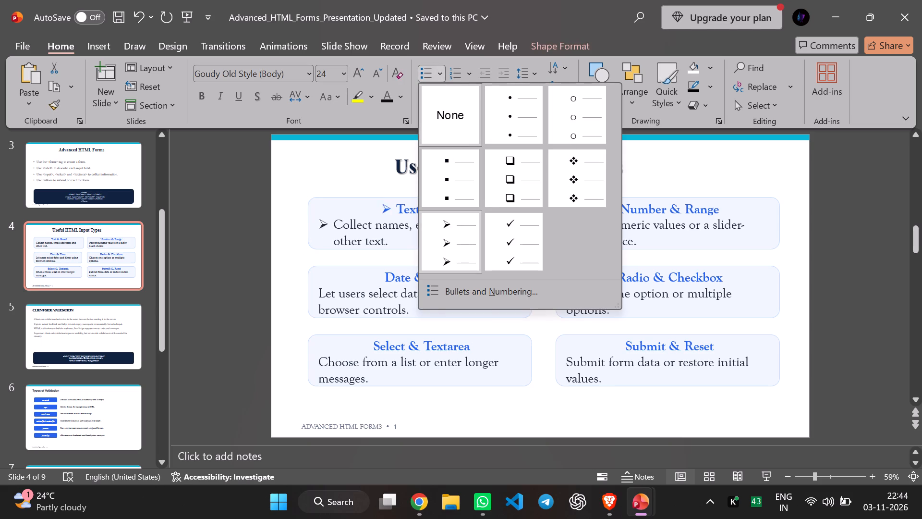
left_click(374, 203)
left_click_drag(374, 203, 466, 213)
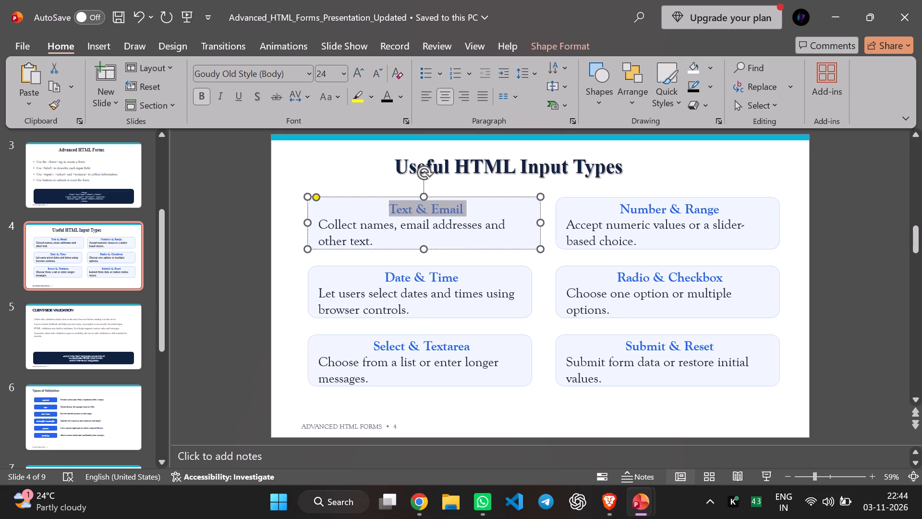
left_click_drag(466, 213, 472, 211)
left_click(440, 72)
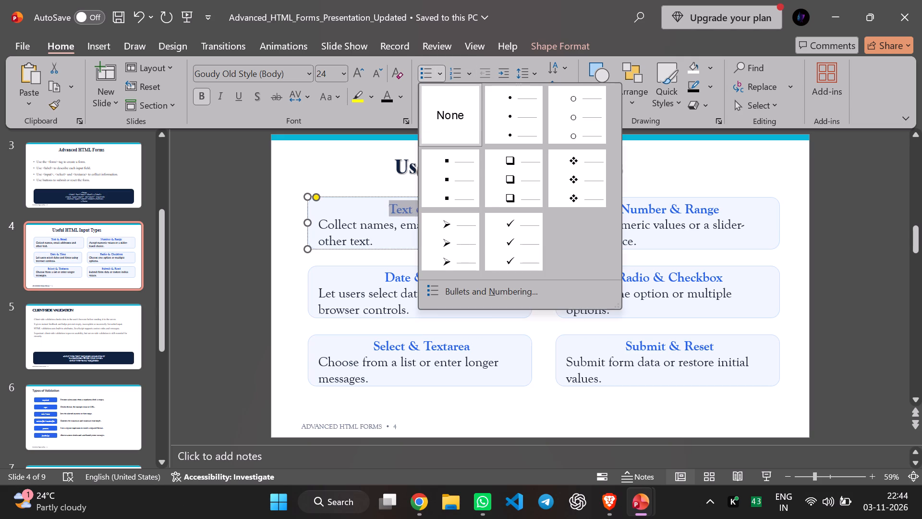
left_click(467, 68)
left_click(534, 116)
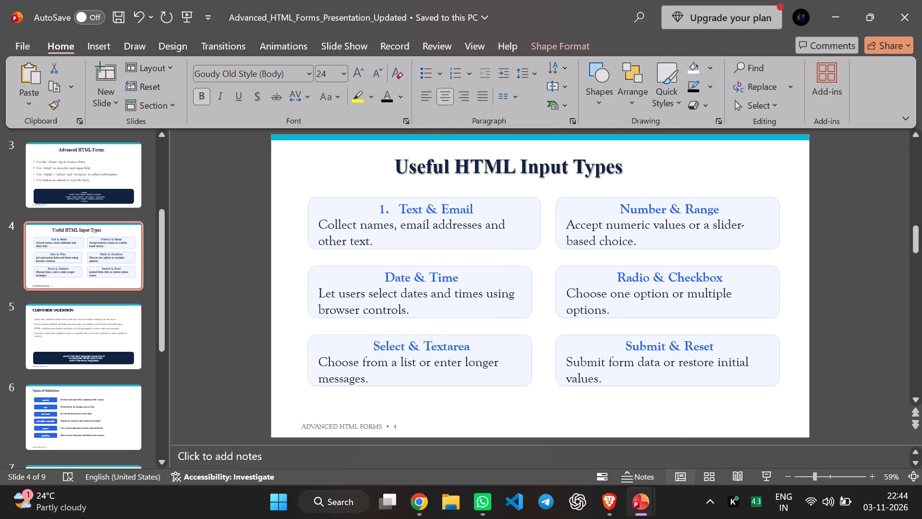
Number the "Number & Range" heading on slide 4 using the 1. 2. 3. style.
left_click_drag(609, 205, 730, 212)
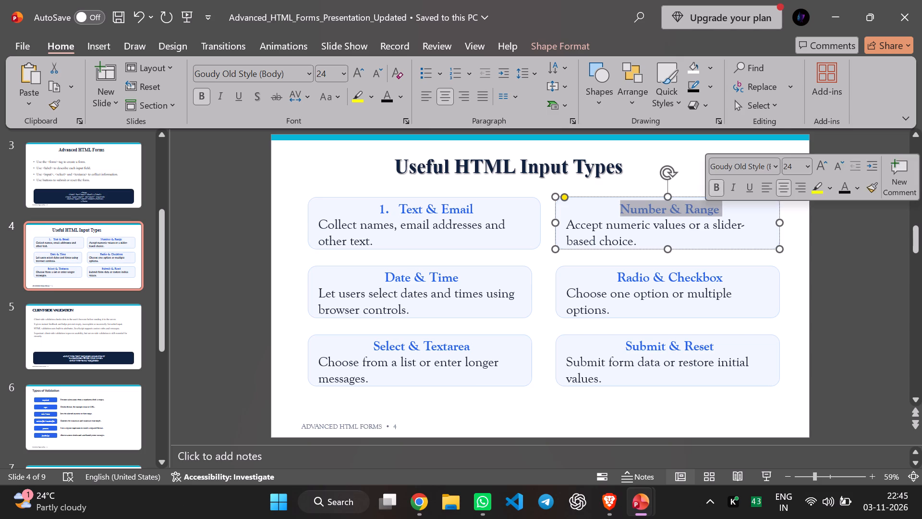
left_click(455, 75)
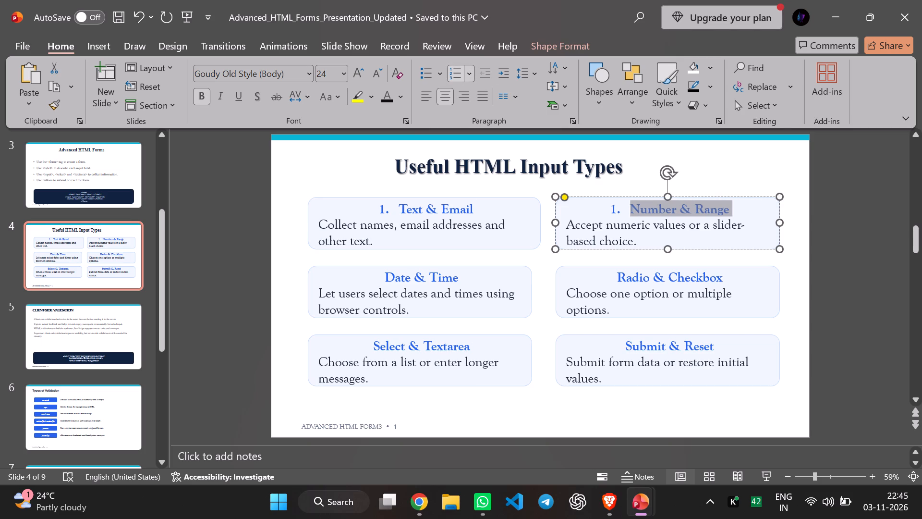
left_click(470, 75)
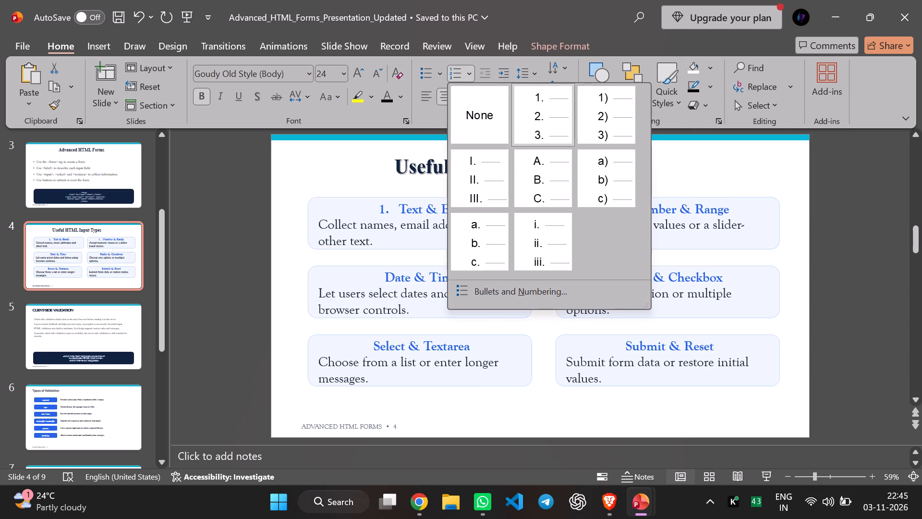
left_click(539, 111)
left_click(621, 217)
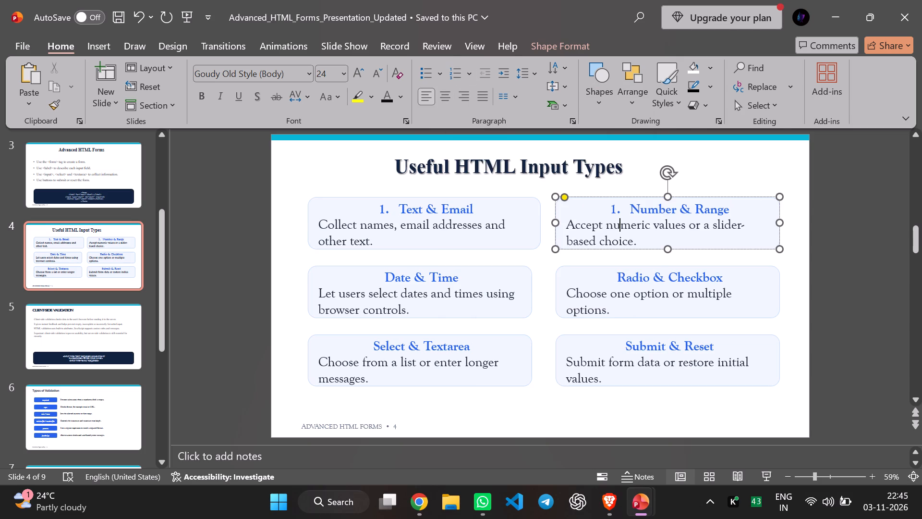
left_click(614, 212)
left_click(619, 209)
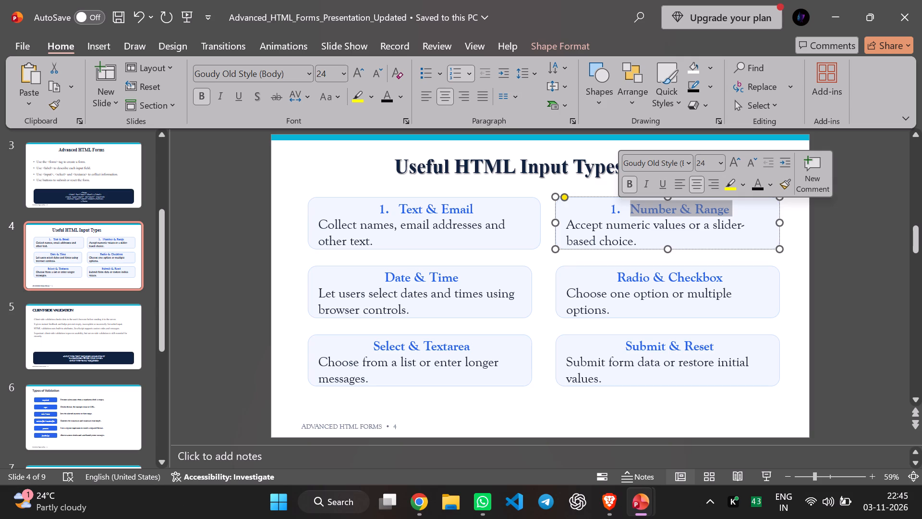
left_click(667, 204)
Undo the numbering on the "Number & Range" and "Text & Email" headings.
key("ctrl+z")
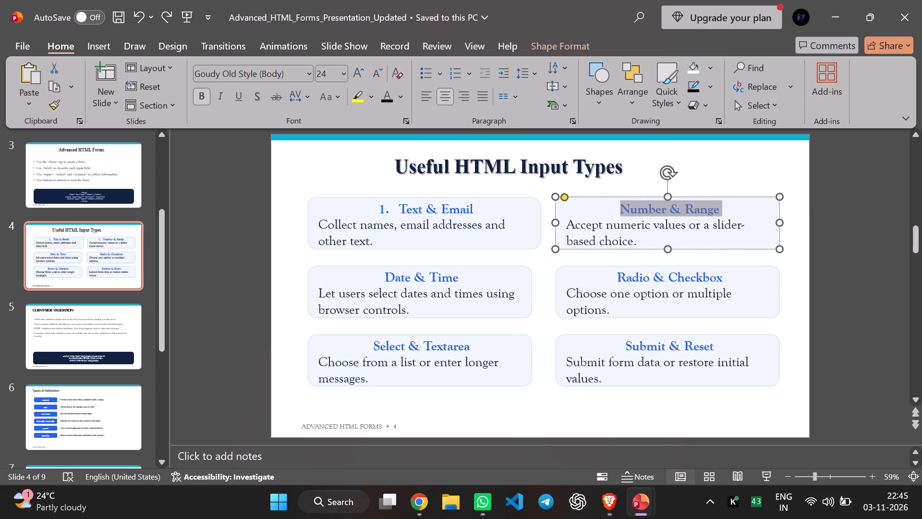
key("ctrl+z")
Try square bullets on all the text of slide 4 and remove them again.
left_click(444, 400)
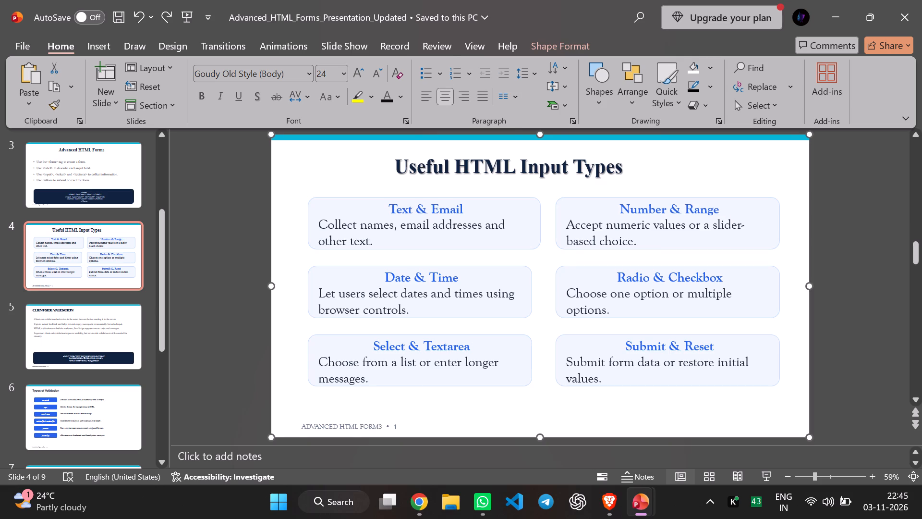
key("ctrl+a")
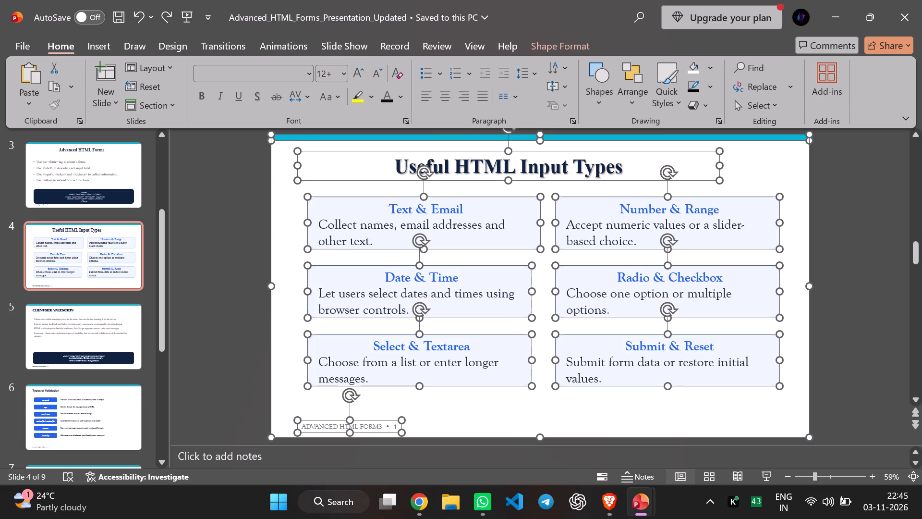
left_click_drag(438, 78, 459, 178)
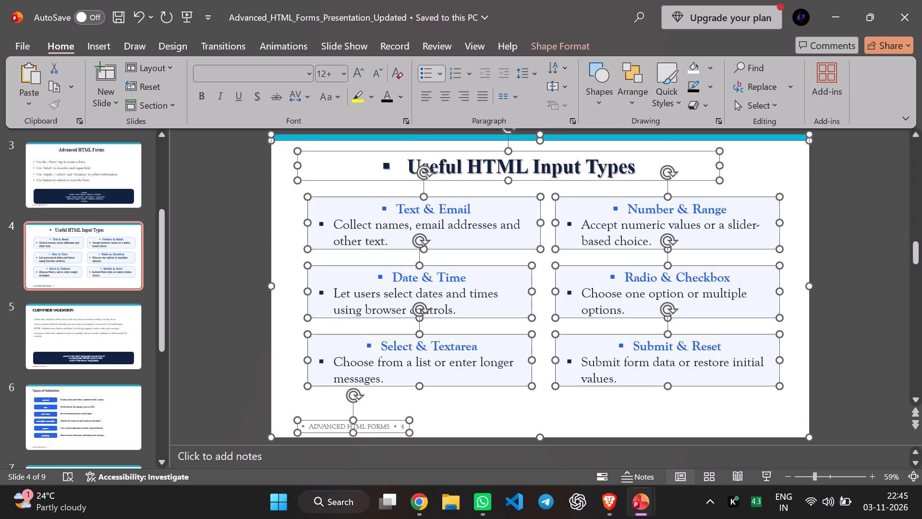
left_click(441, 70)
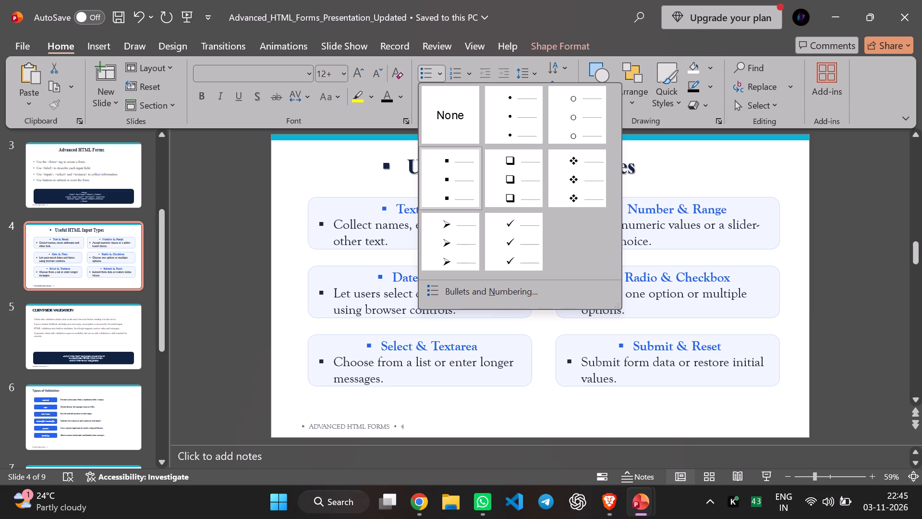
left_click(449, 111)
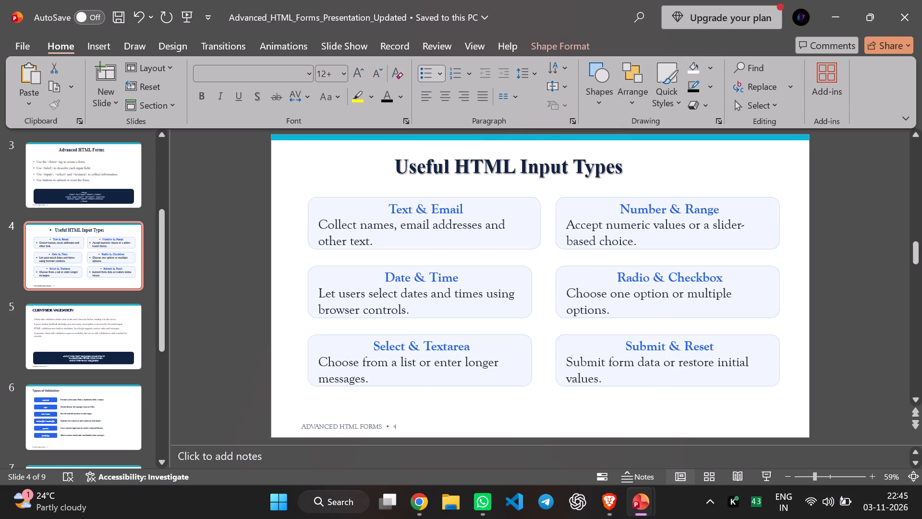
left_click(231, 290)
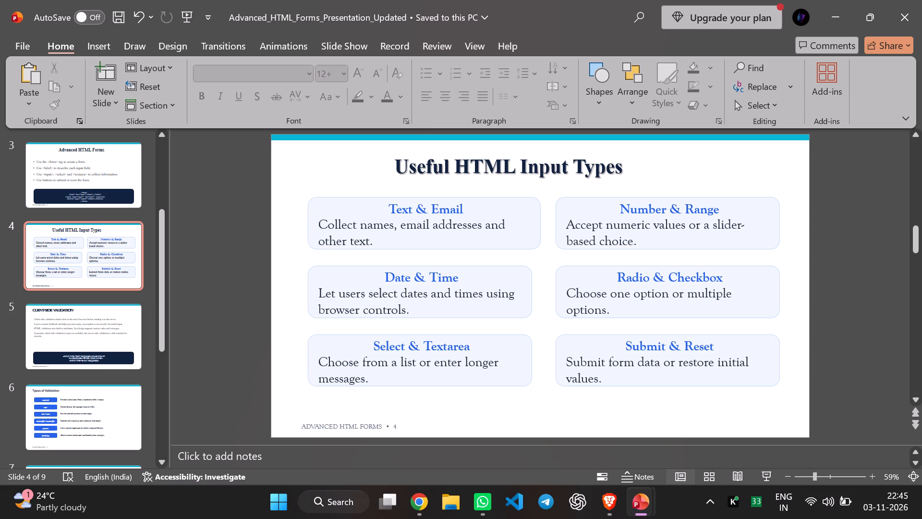
Look through slides 5 to 9 and return to the Client-Side Validation slide.
scroll(240, 362, "left", 1)
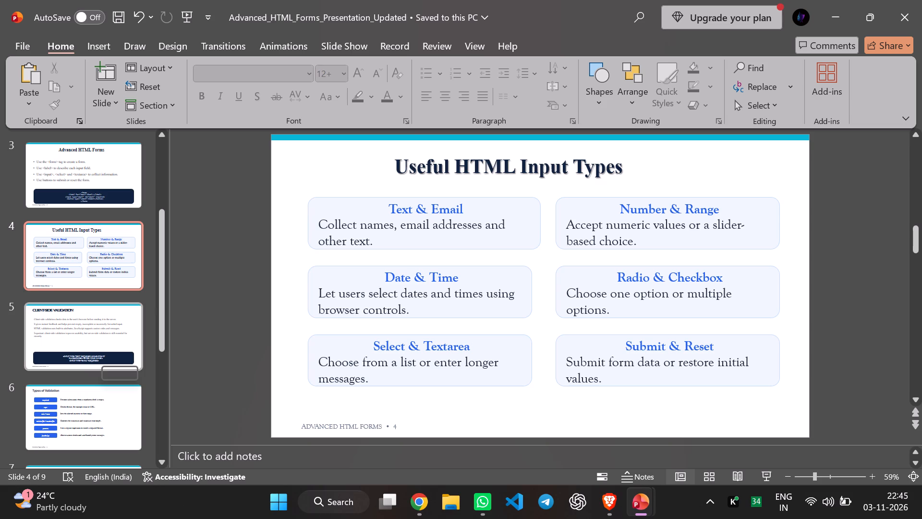
key("Up")
key("Down")
key("Down")
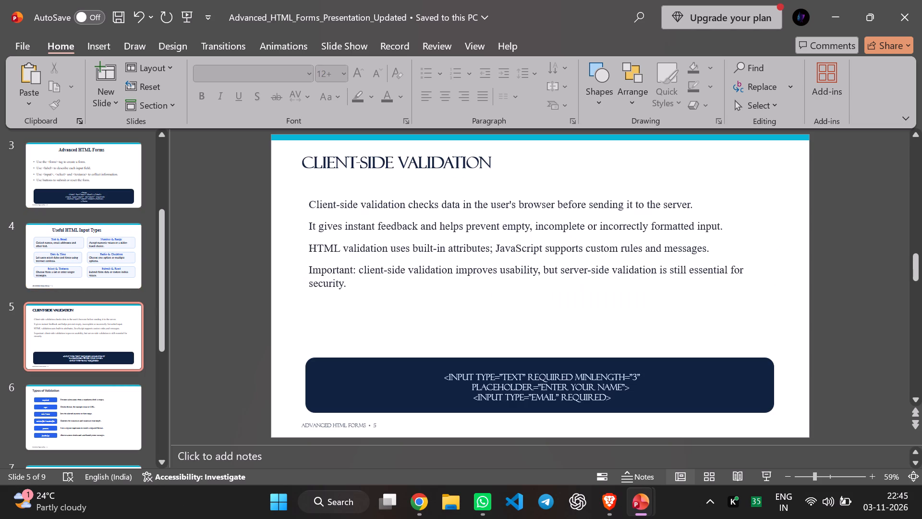
key("Down")
key("Down")
key("Down")
key("Down")
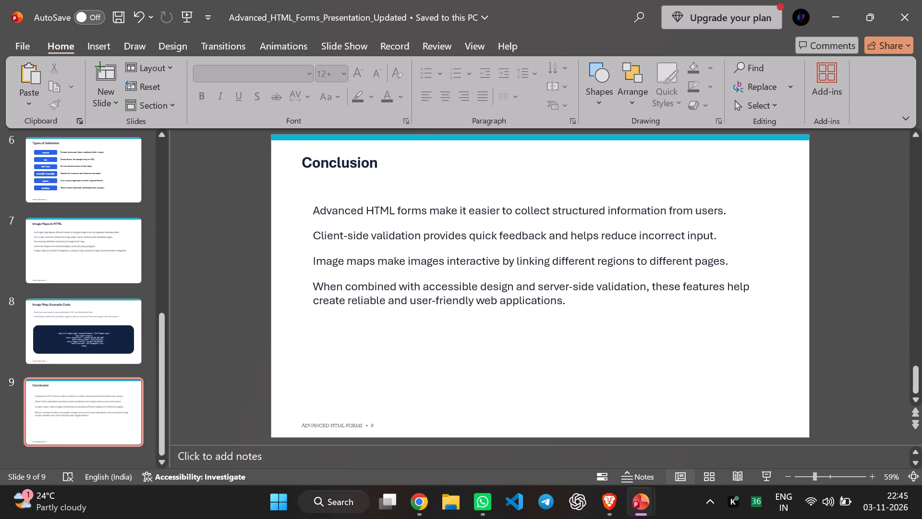
key("Up")
key("Up")
key("Up")
key("Up")
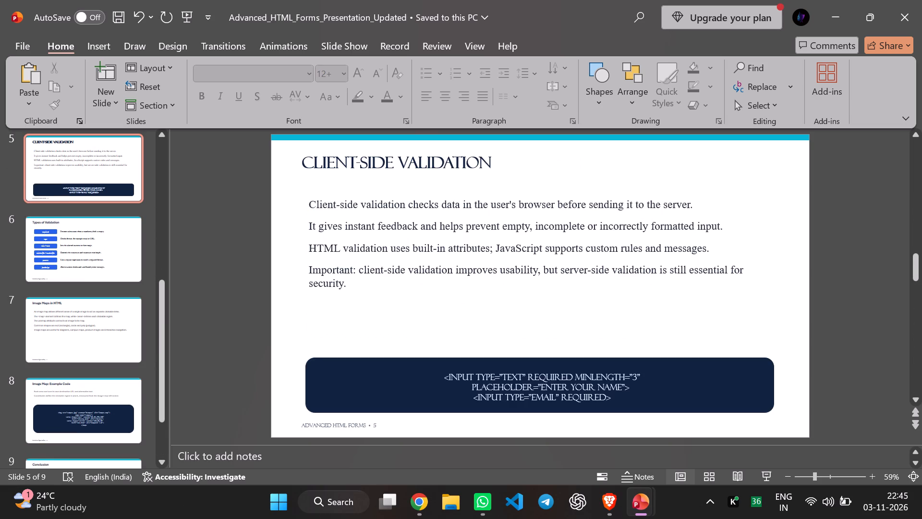
Replace the body text on slide 5 with the five validation points from the other deck's Client-Side Validation slide.
left_click_drag(385, 283, 310, 204)
key("BackSpace")
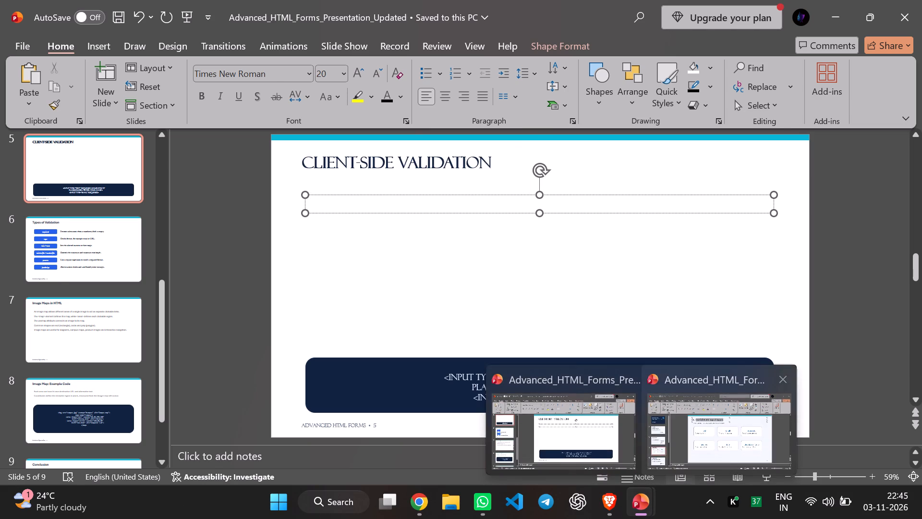
left_click(662, 446)
left_click(50, 418)
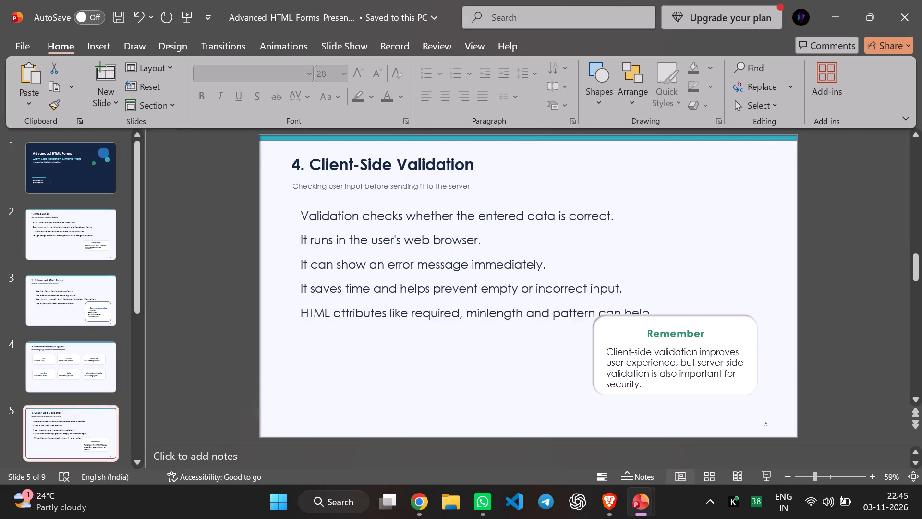
left_click_drag(619, 315, 621, 334)
left_click(644, 314)
left_click_drag(644, 314, 302, 213)
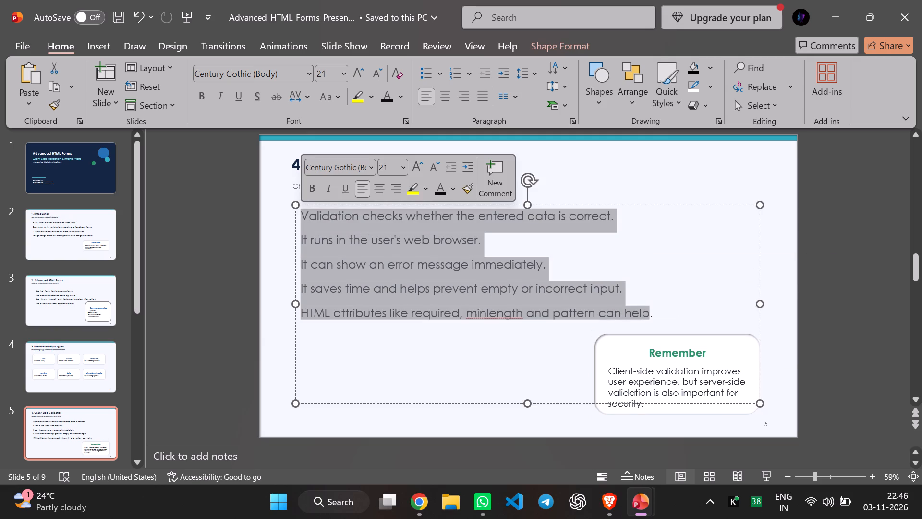
key("ctrl+c")
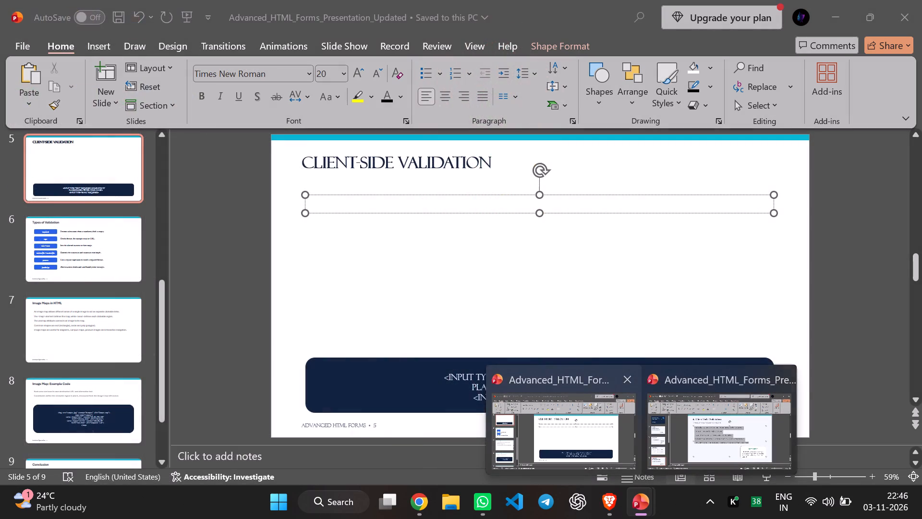
left_click(600, 425)
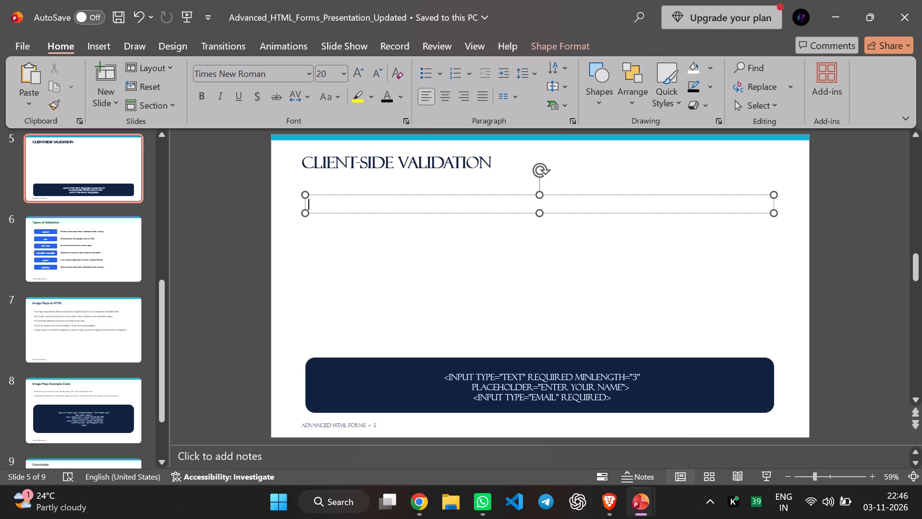
left_click(320, 203)
key("ctrl+v")
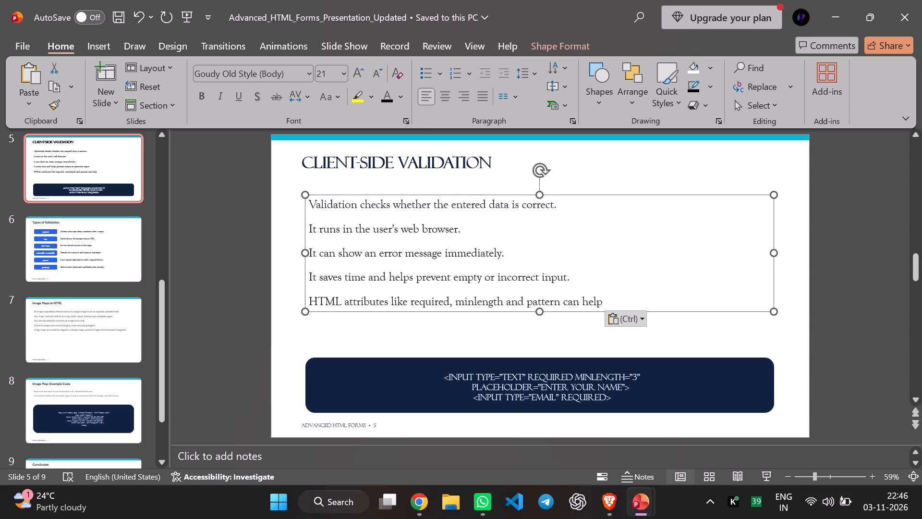
left_click(603, 346)
left_click(613, 310)
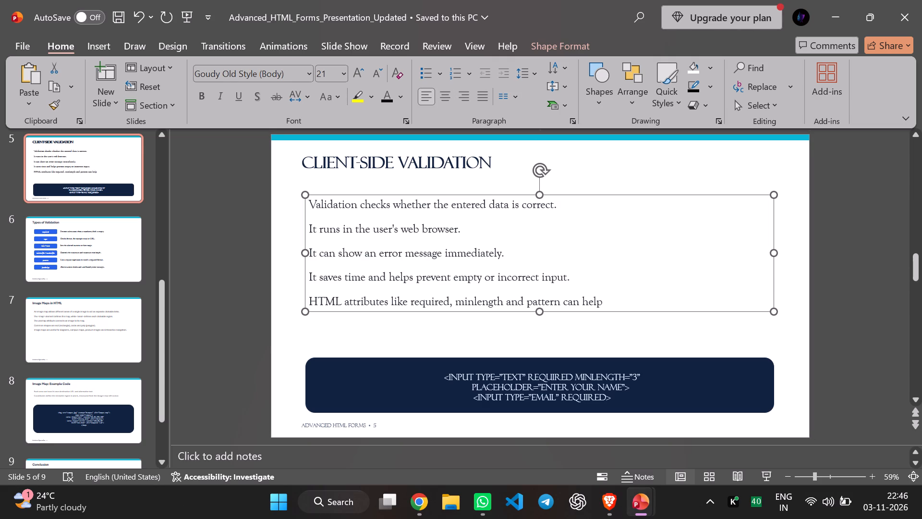
Replace the dark code box on slide 5 with the "Remember" card copied from the other deck's Client-Side Validation slide.
left_click(673, 464)
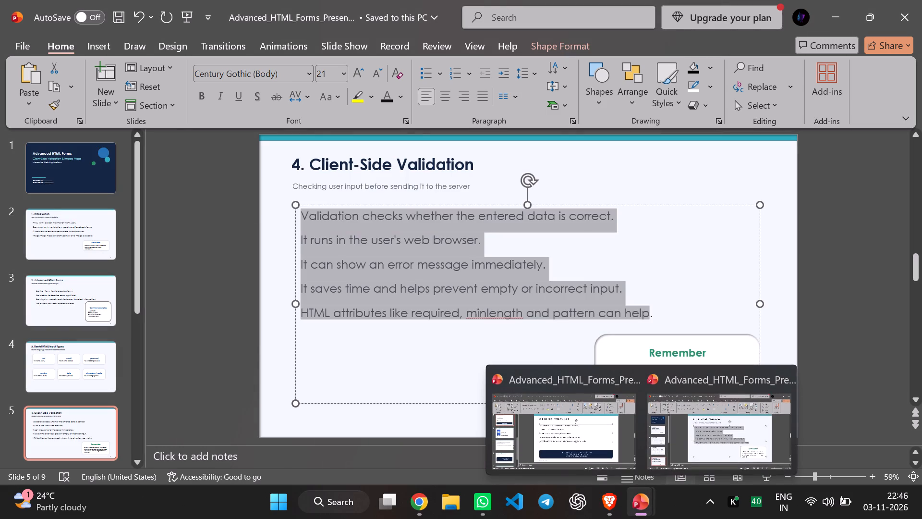
left_click(648, 339)
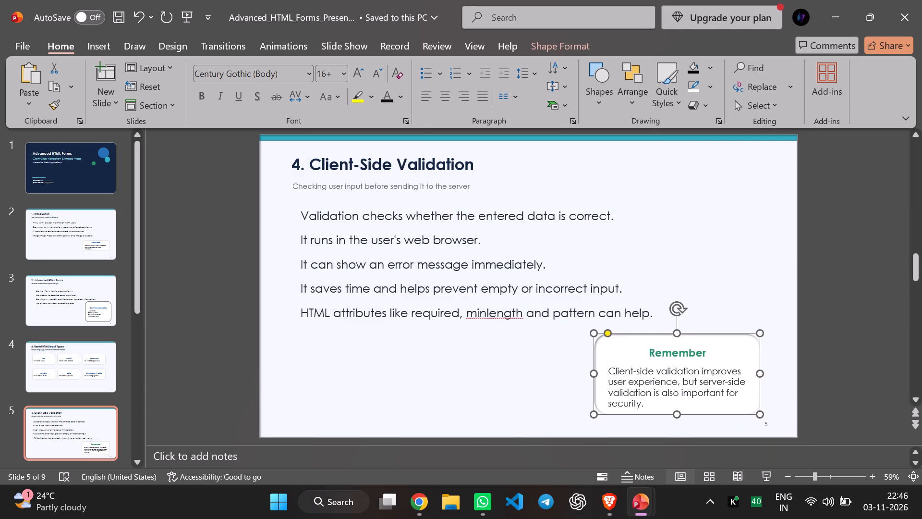
key("ctrl+c")
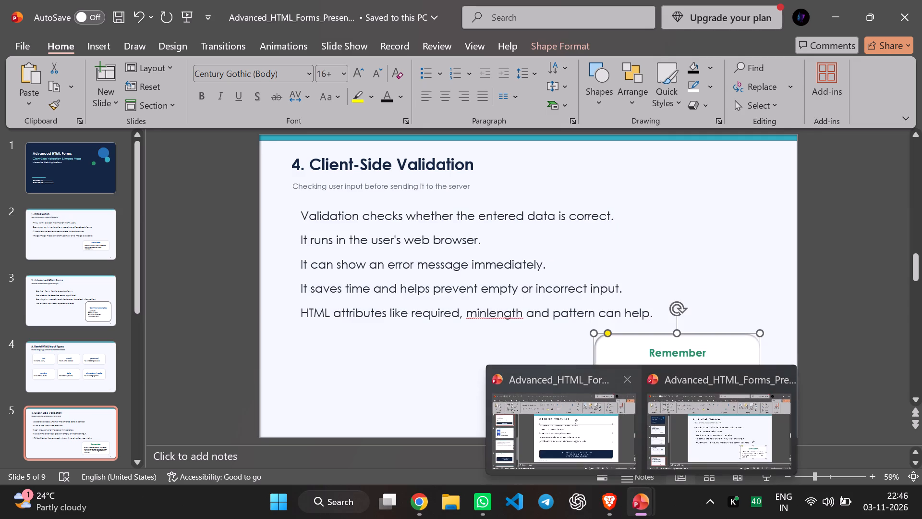
left_click(601, 438)
left_click(712, 366)
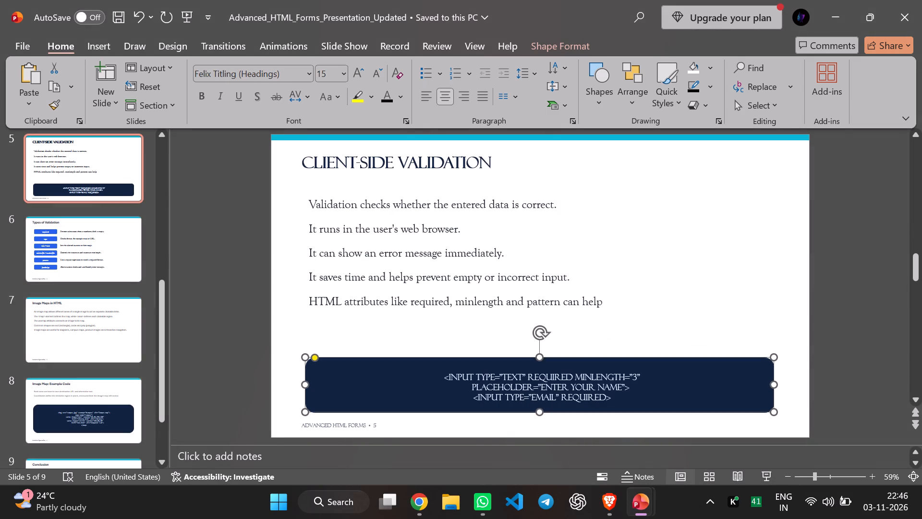
key("BackSpace")
left_click(712, 366)
key("ctrl+v")
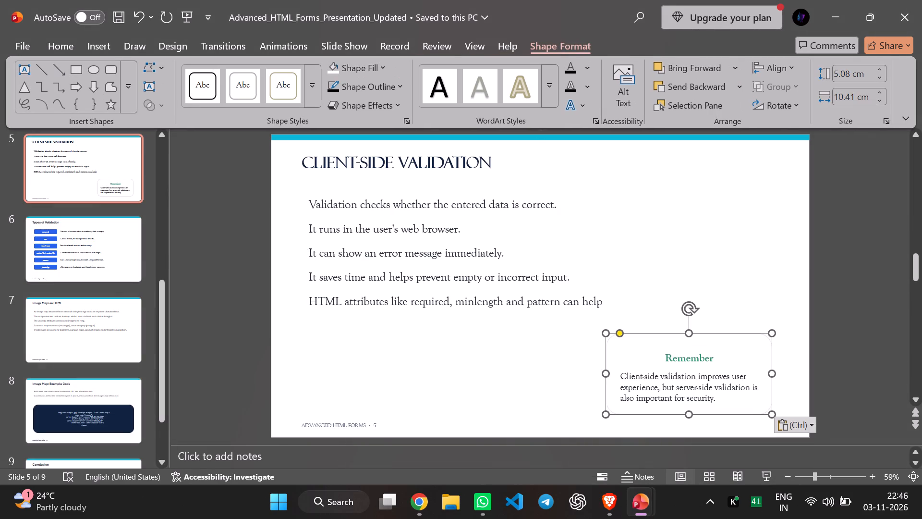
Apply the semi-transparent blue-grey preset shape style without an outline to the "Remember" card on slide 5.
left_click(629, 330)
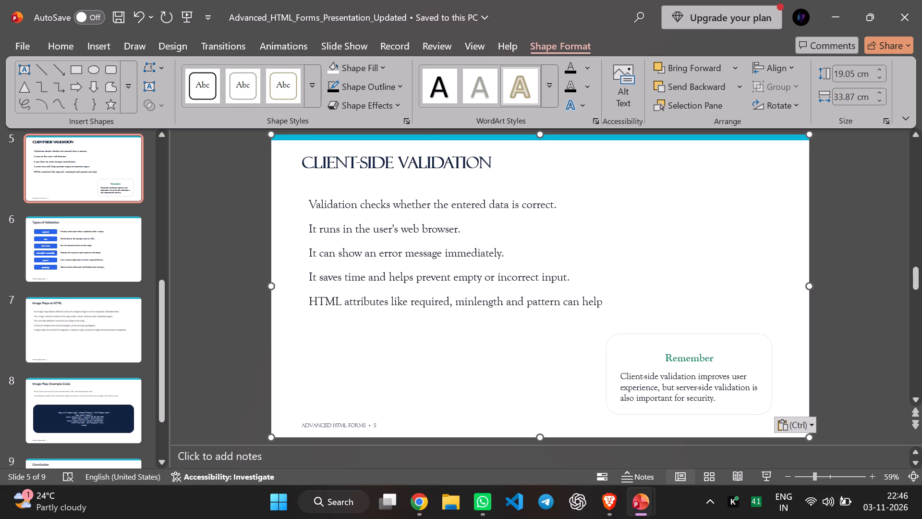
left_click(512, 75)
left_click(634, 359)
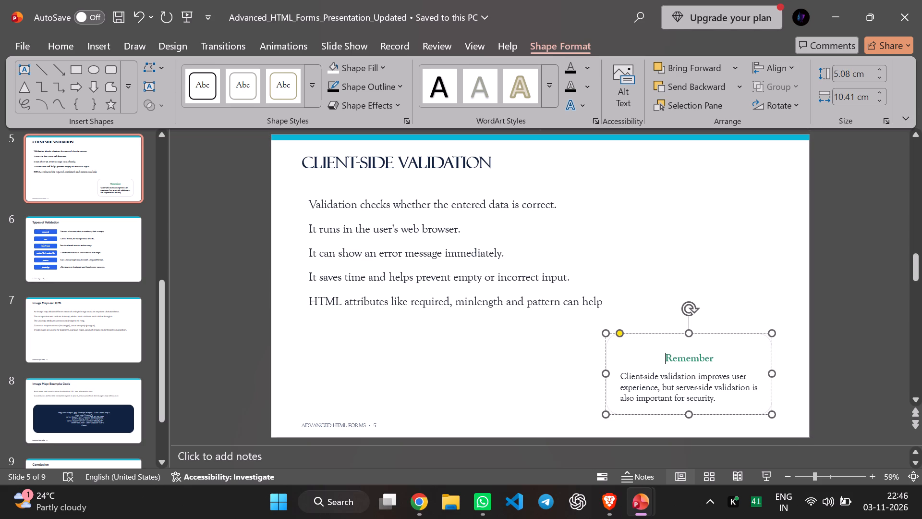
left_click(634, 333)
left_click(303, 79)
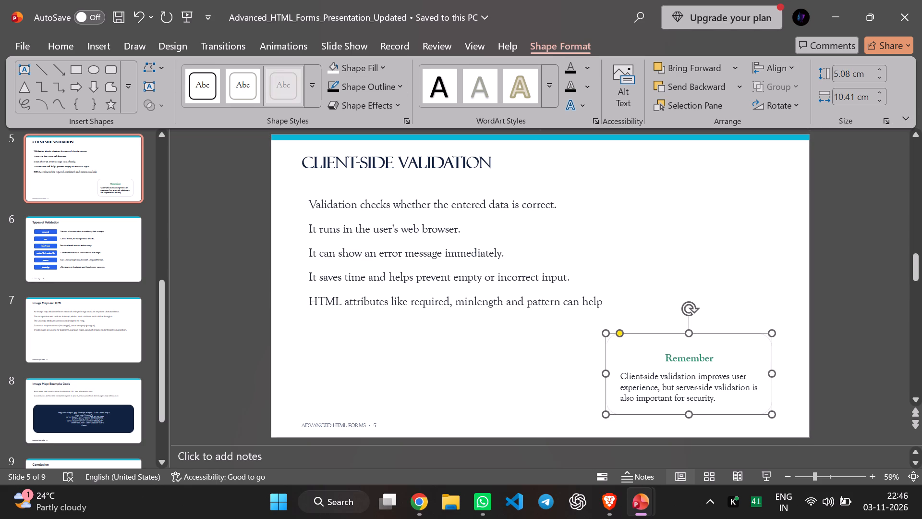
left_click(310, 83)
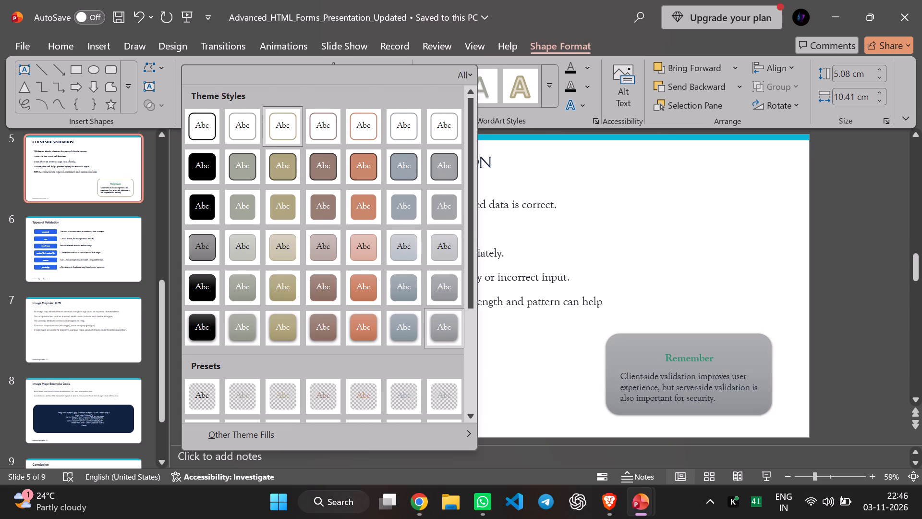
scroll(441, 334, "down", 2)
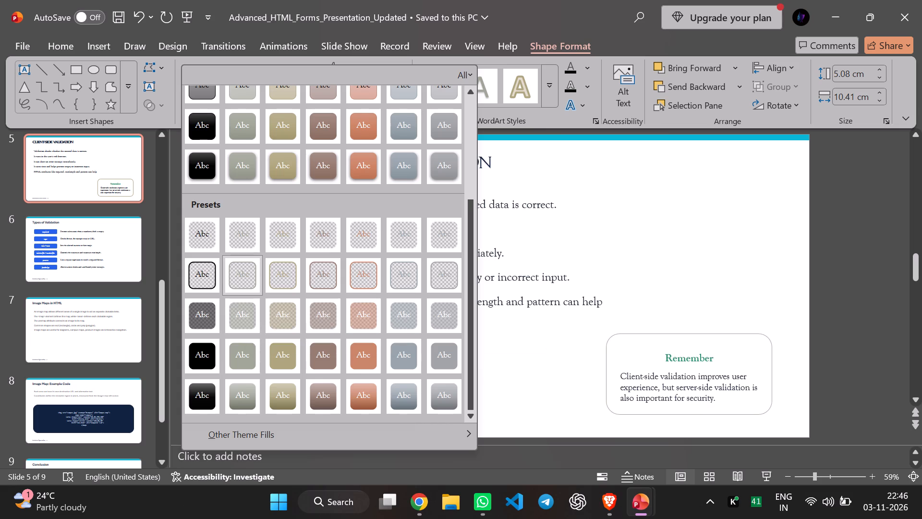
left_click(409, 309)
Move the body text box on slide 5 slightly down, keeping it above the "Remember" card.
left_click(516, 292)
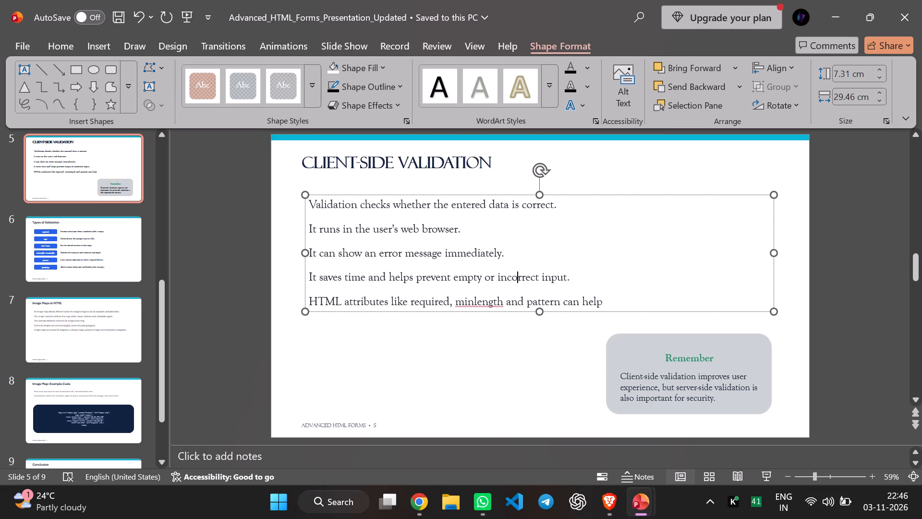
left_click_drag(581, 309, 575, 330)
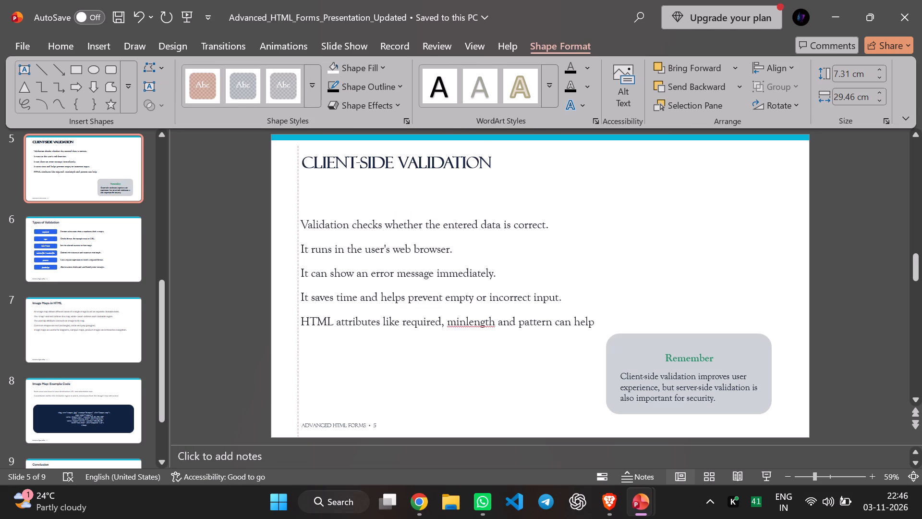
left_click_drag(575, 330, 578, 320)
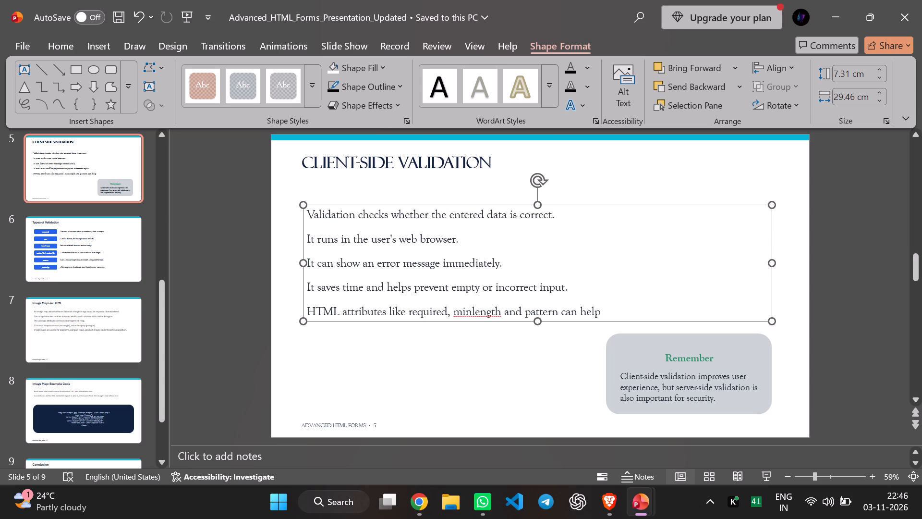
Widen the "Client-Side Validation" title box on slide 5 to about 16 cm and enlarge the title to 36 pt.
left_click(470, 161)
left_click_drag(455, 176, 552, 167)
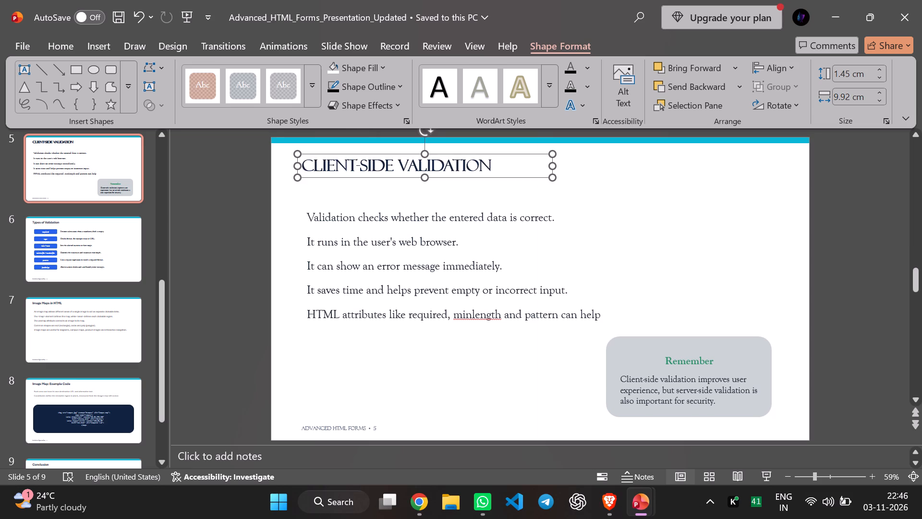
left_click(502, 170)
left_click(98, 39)
left_click(71, 39)
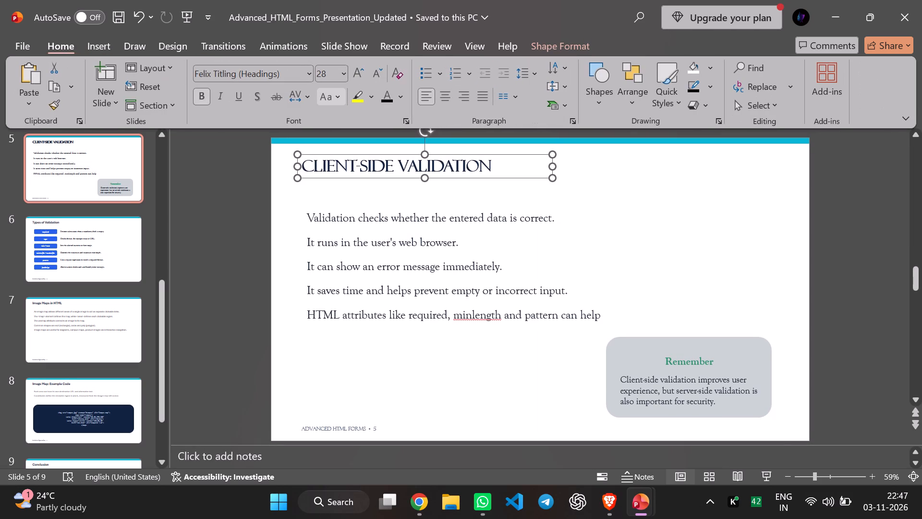
double_click(351, 74)
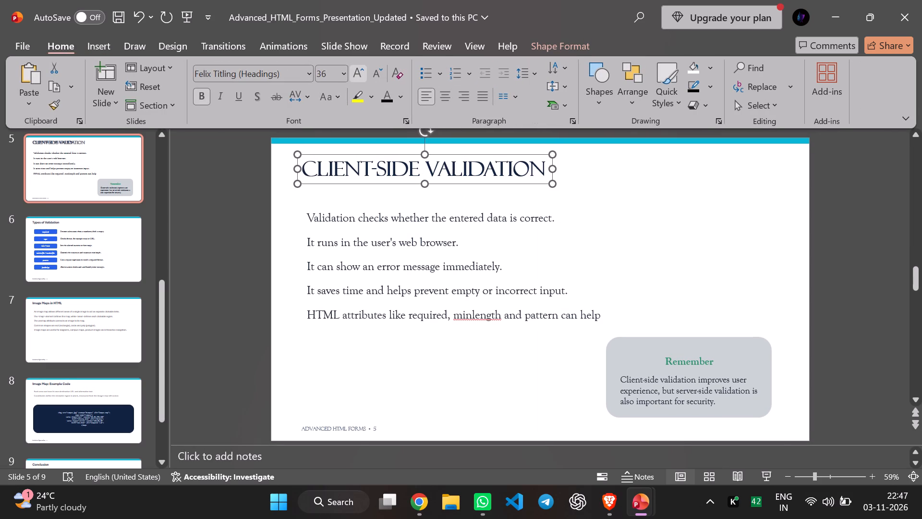
Style the "Client-Side Validation" title on slide 5 in Times New Roman, centred in a box widened across most of the slide, with a text shadow.
left_click(312, 74)
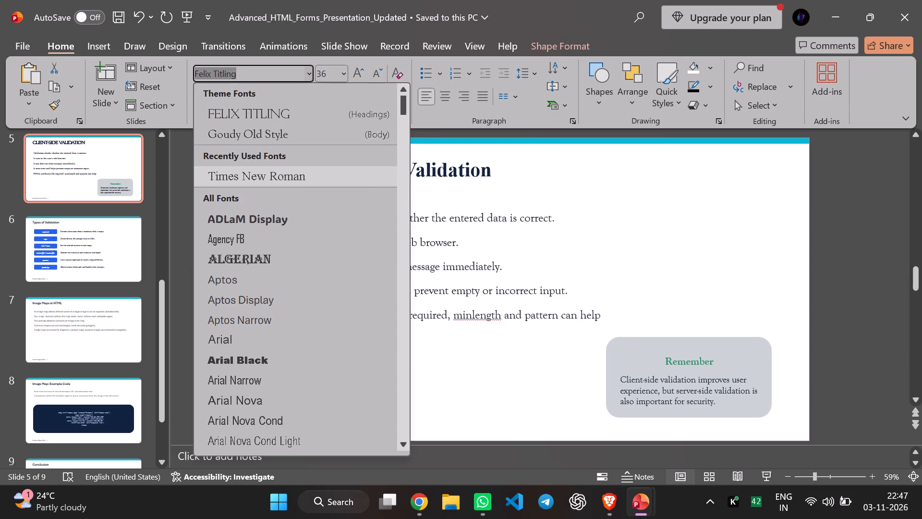
left_click(284, 173)
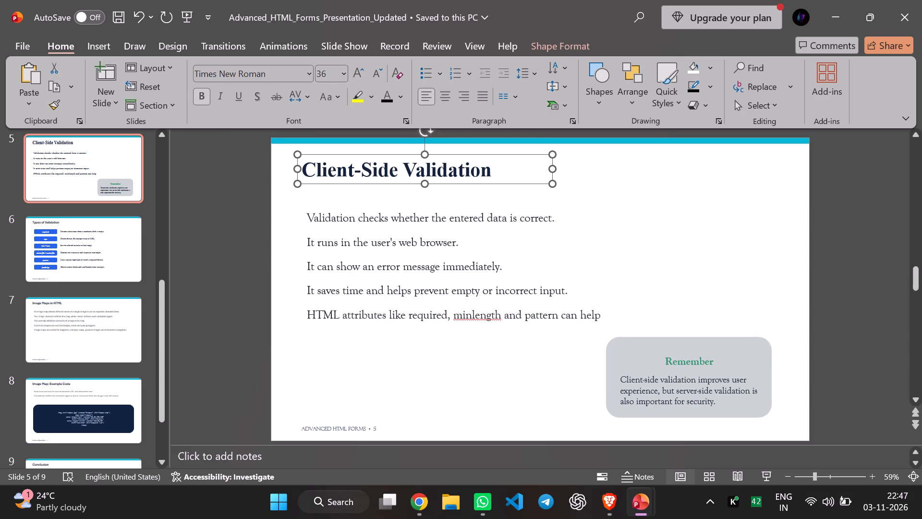
left_click_drag(553, 170, 737, 175)
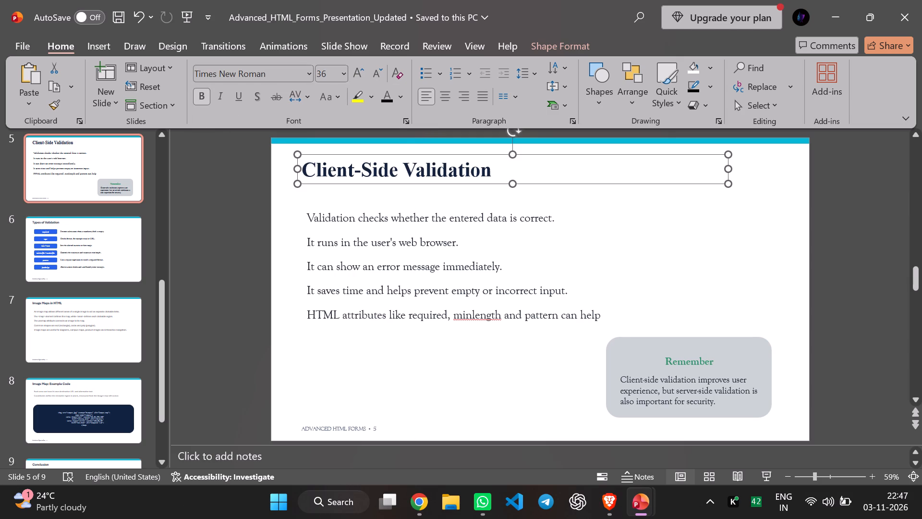
left_click(444, 99)
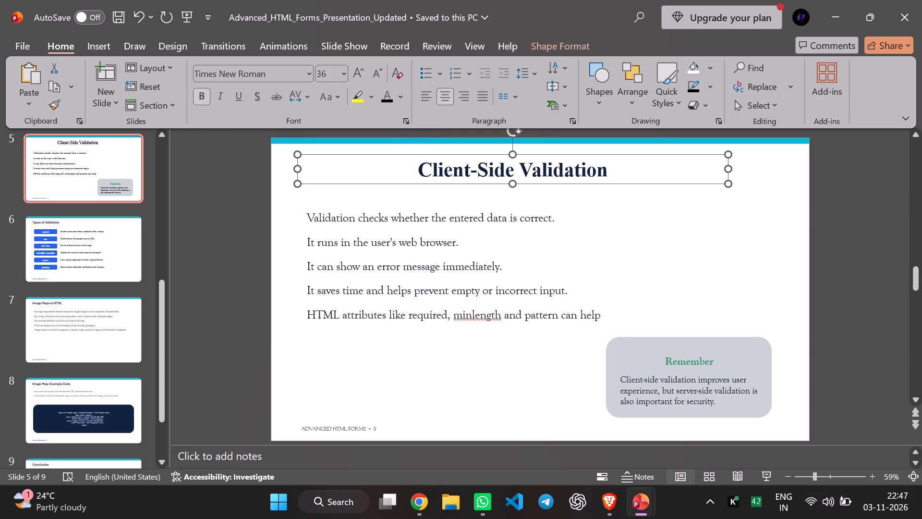
left_click(253, 99)
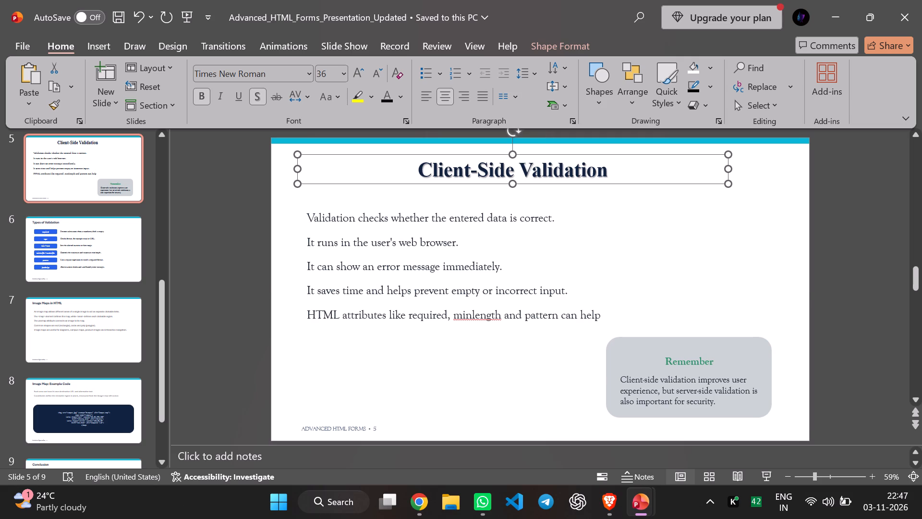
Apply filled round bullets to all five lines of the body text box on slide 5.
left_click(298, 221)
left_click(314, 213)
left_click_drag(314, 213, 322, 218)
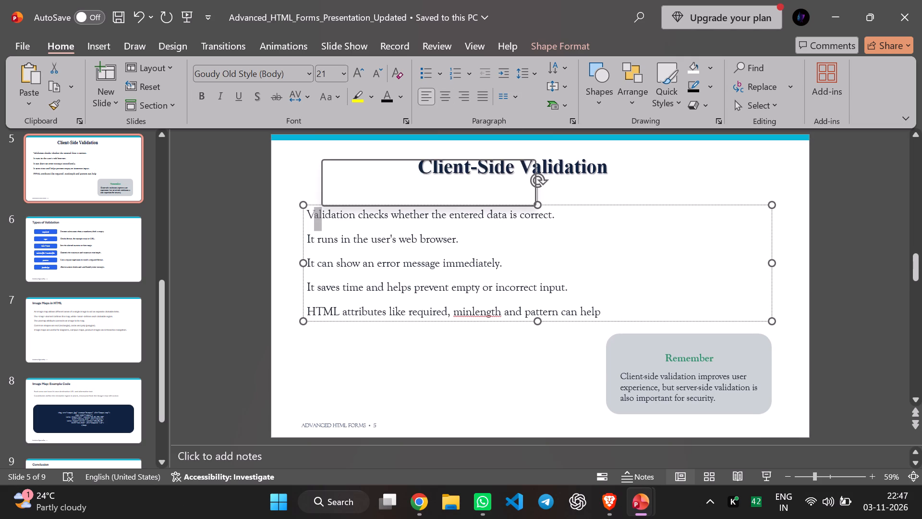
left_click(310, 202)
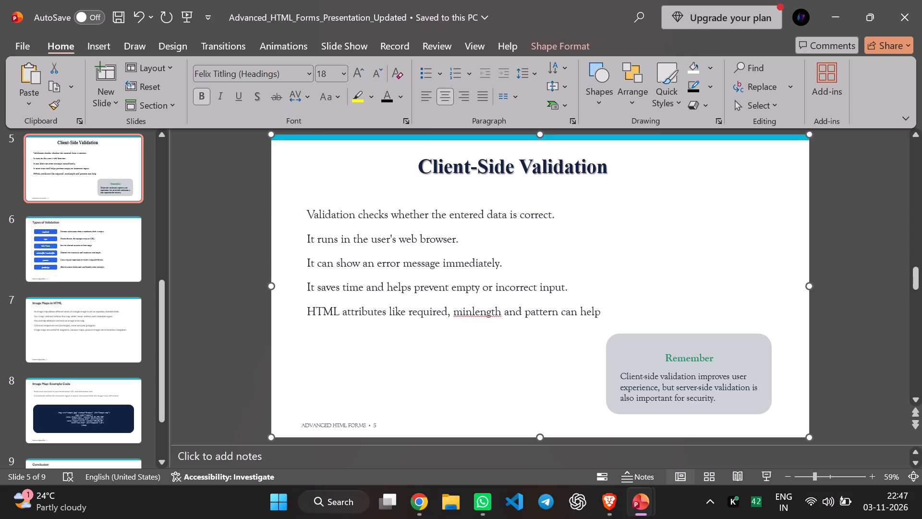
left_click(317, 207)
left_click(318, 205)
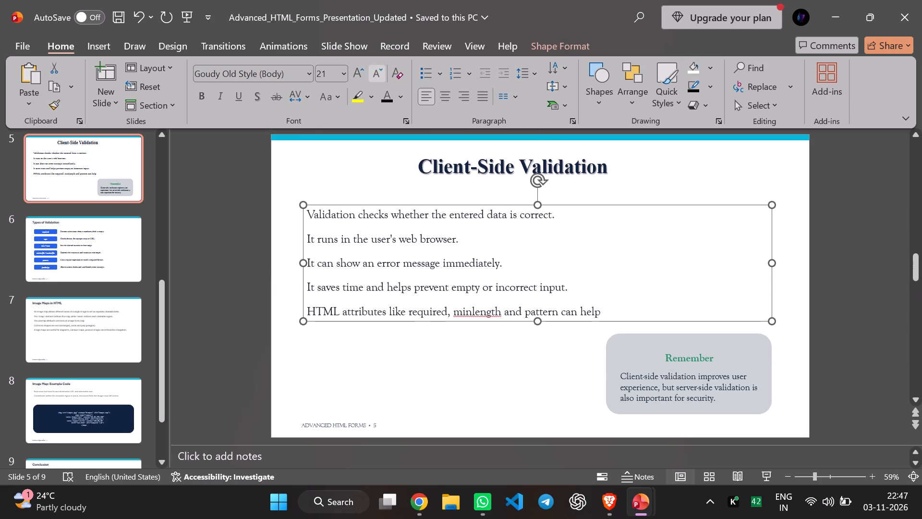
left_click_drag(439, 75, 448, 161)
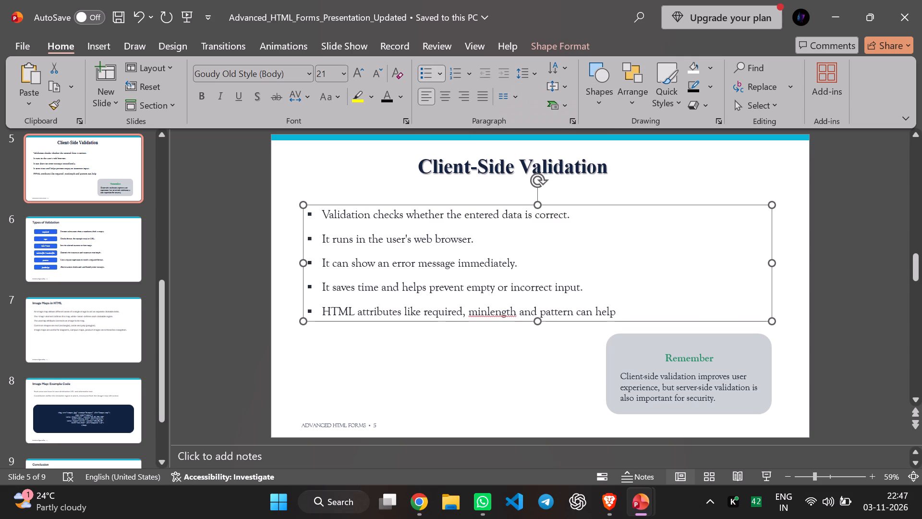
left_click(437, 80)
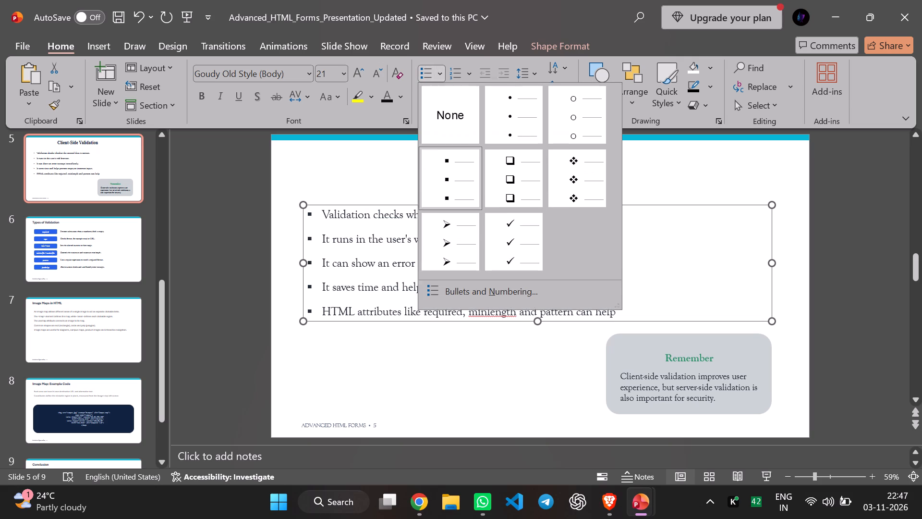
left_click(507, 112)
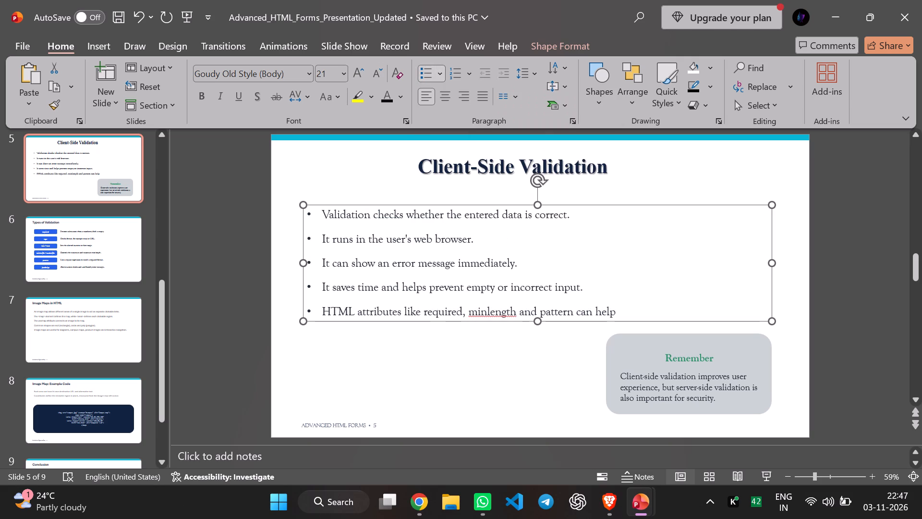
Set the bulleted body text on slide 5 to Times New Roman at 24 pt.
left_click(309, 72)
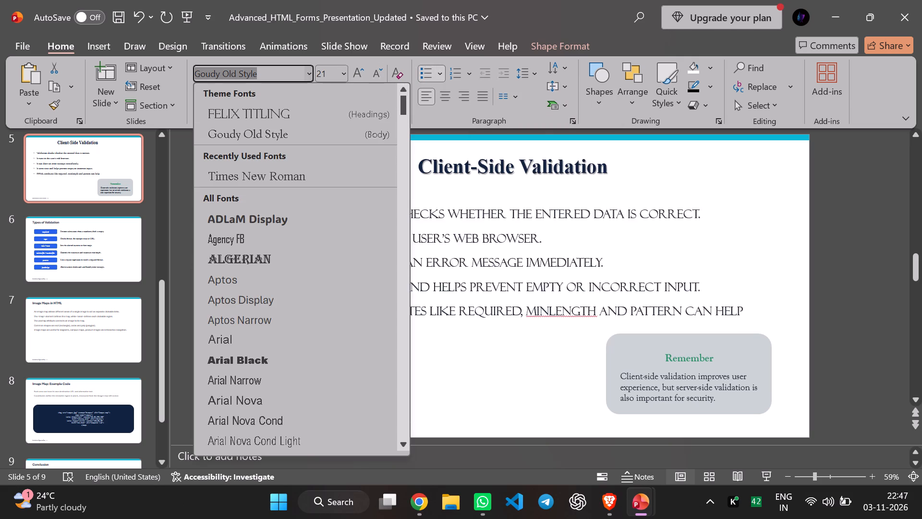
left_click(303, 182)
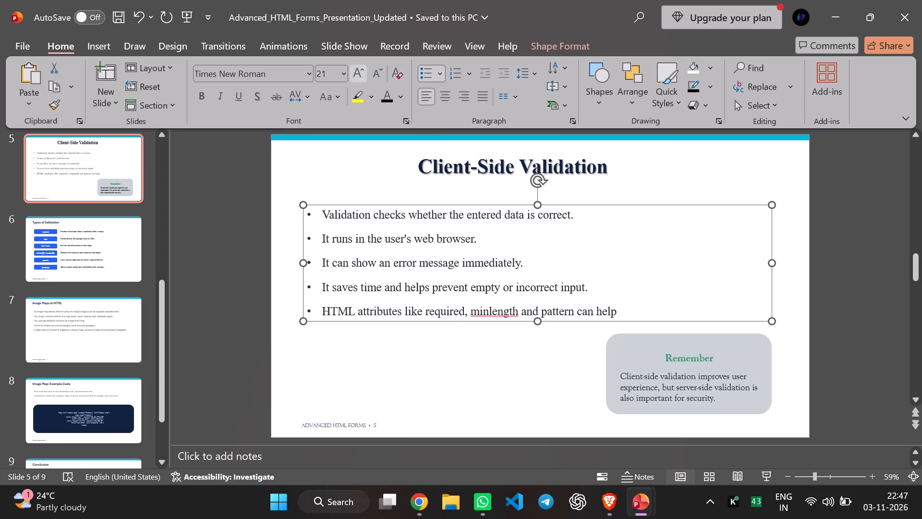
double_click(355, 69)
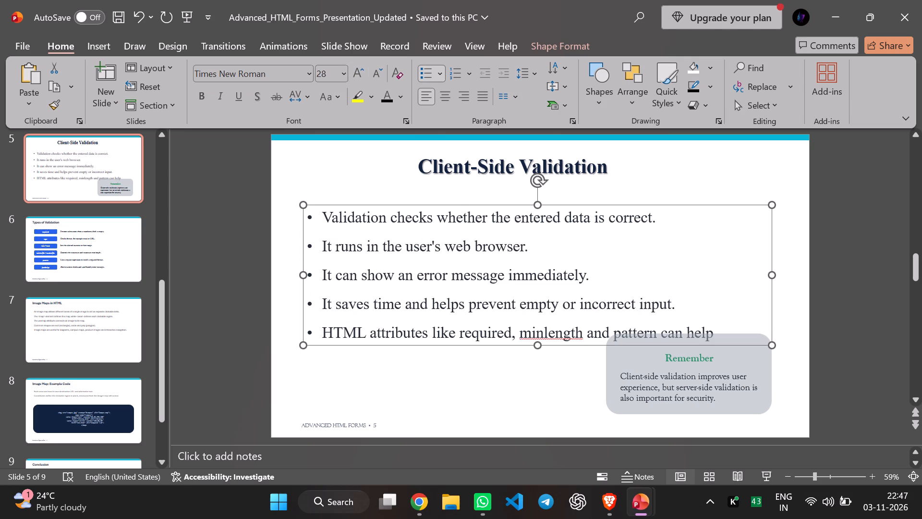
left_click(374, 72)
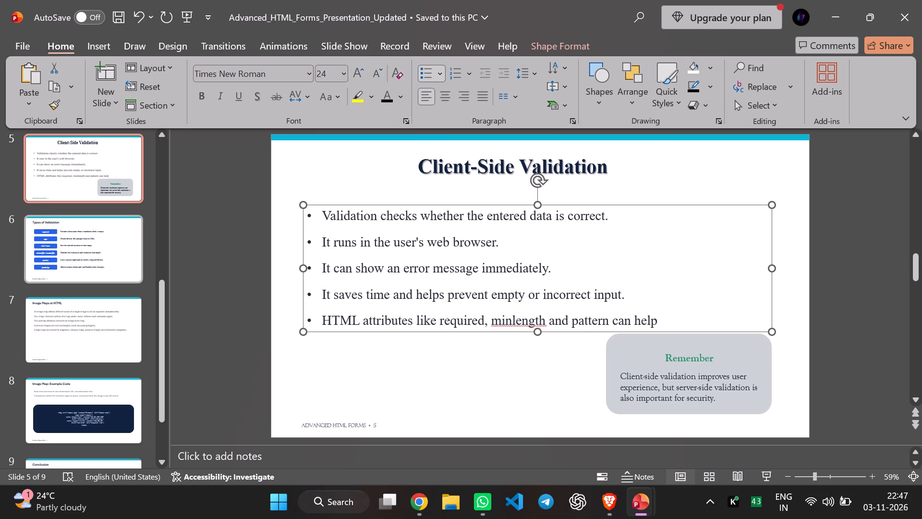
Review slides 6, 4 and 3 to compare their text formatting with slide 5.
left_click(131, 245)
key("Up")
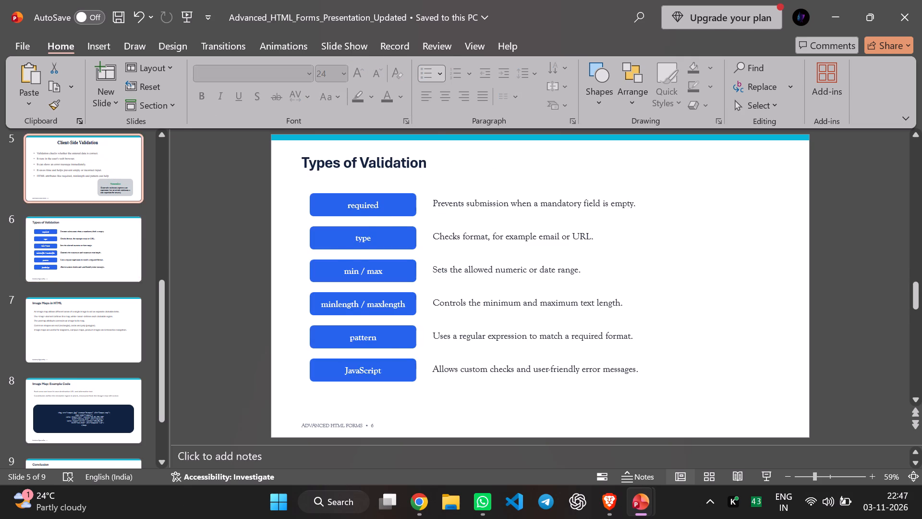
key("Up")
left_click(128, 187)
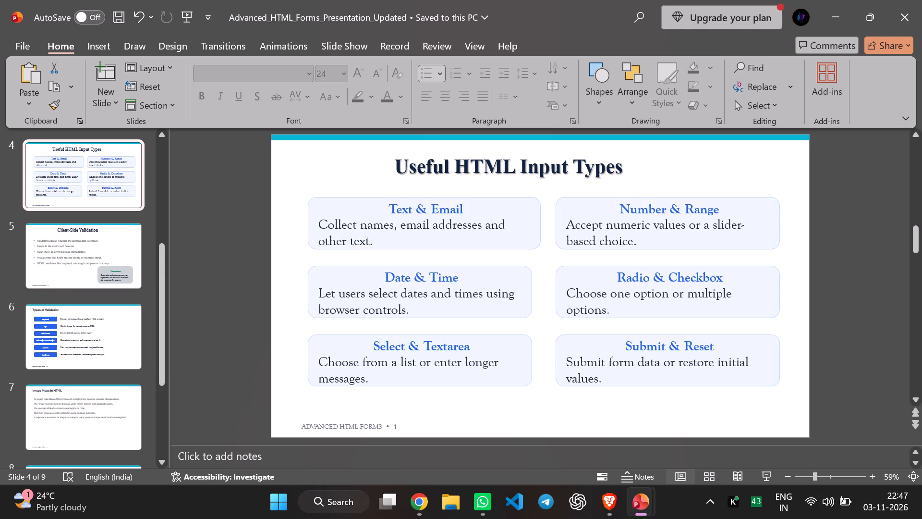
key("Up")
left_click(451, 225)
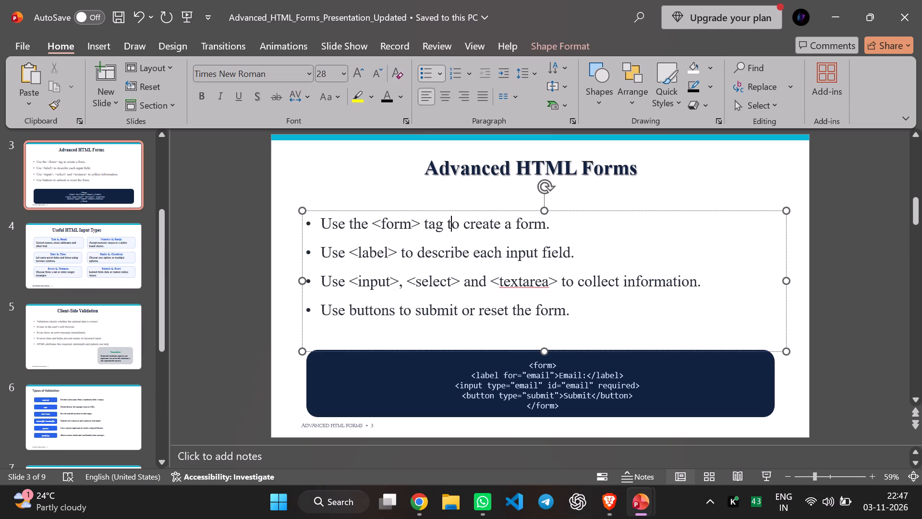
left_click(72, 371)
left_click(85, 343)
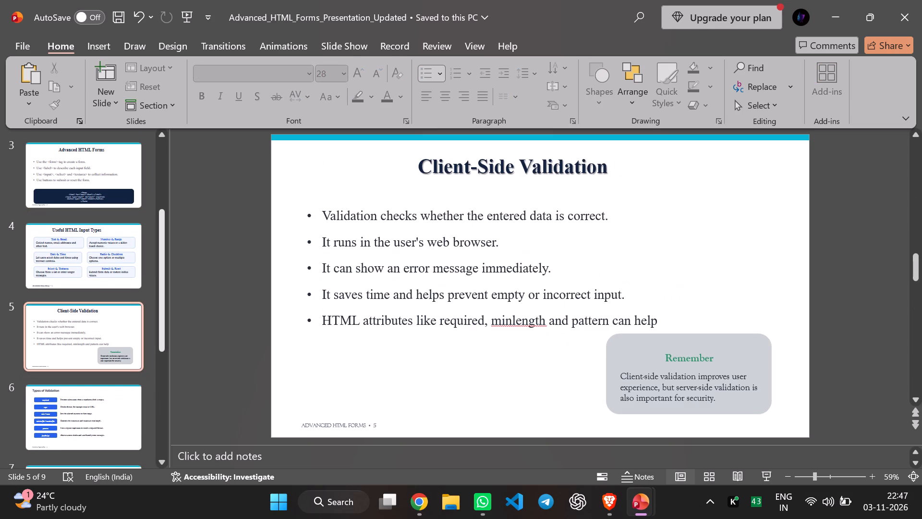
left_click(139, 342)
Move the bulleted text box on slide 5 slightly down, keeping its horizontal alignment.
left_click(273, 279)
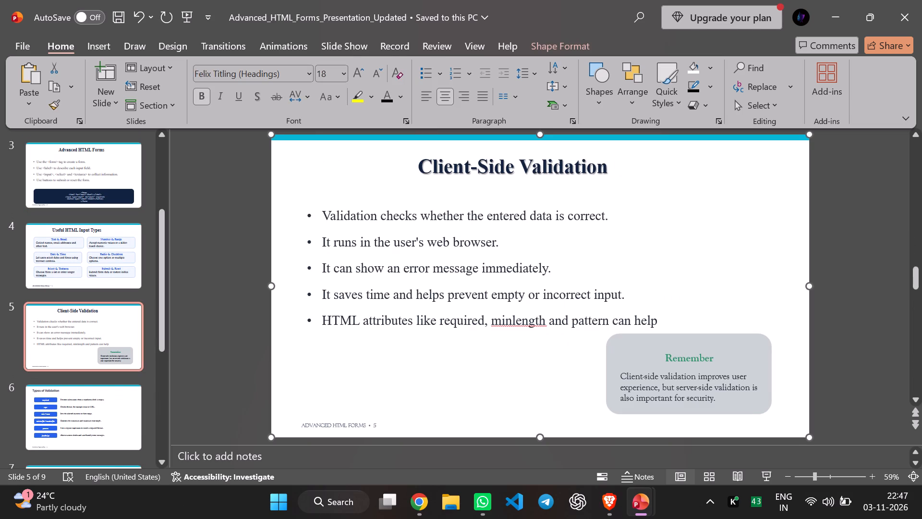
left_click(370, 246)
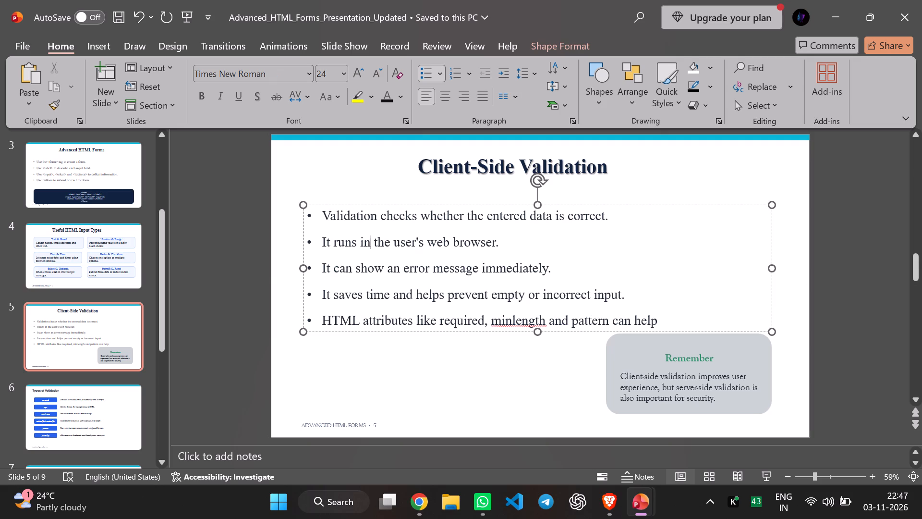
left_click_drag(658, 321, 641, 319)
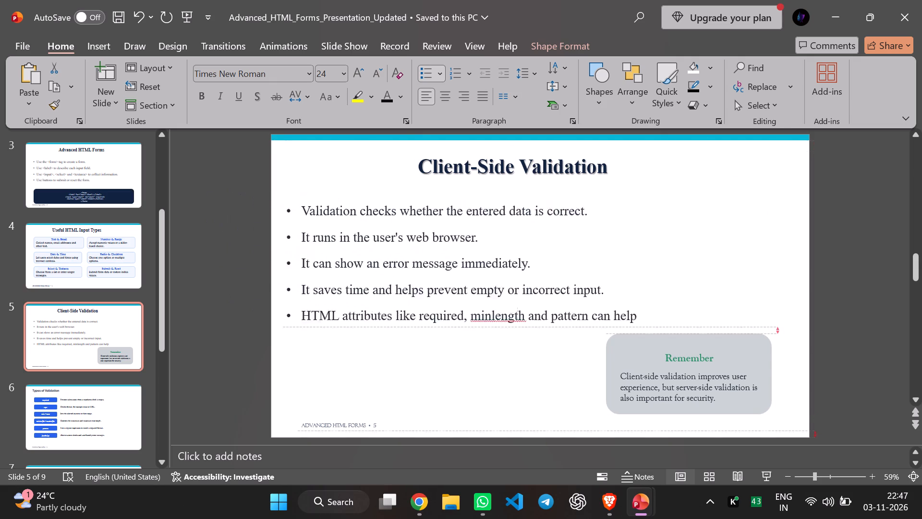
left_click_drag(641, 319, 655, 329)
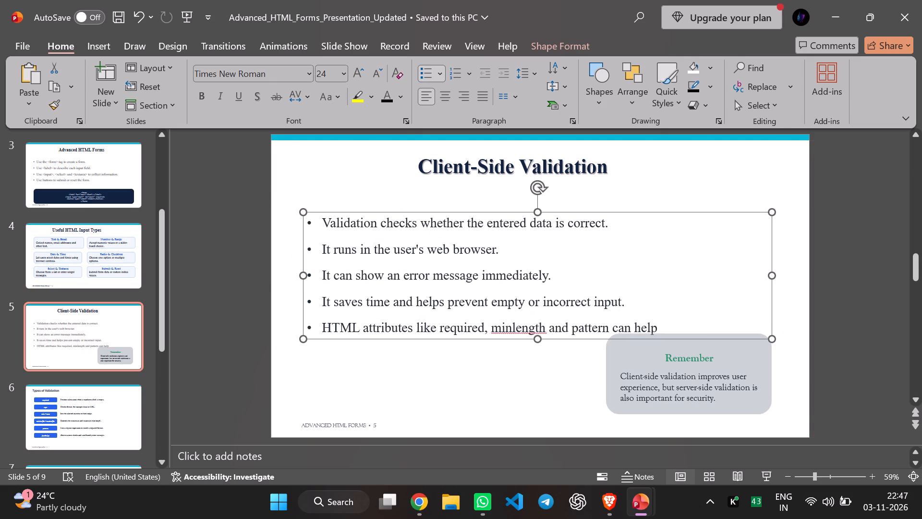
Split "minlength" into "min length" in the last bullet on slide 5.
left_click(515, 327)
key("Left")
key("space")
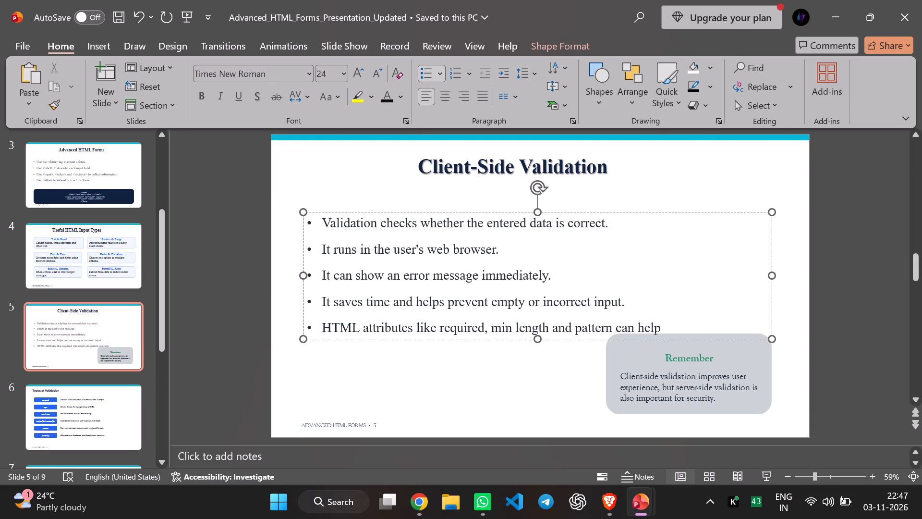
Move the "Remember" card on slide 5 towards the slide's lower-right corner, clear of the bulleted text.
left_click(705, 298)
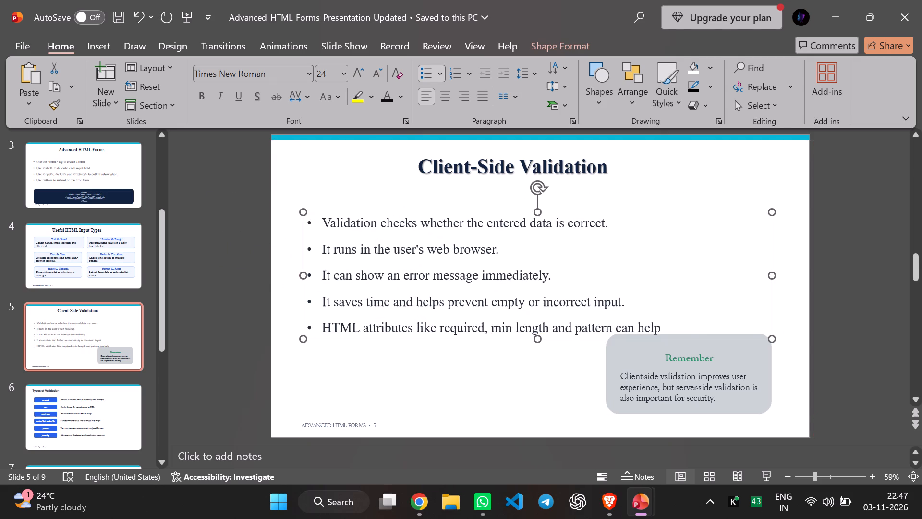
left_click_drag(699, 346, 720, 358)
Set the font size of the whole bulleted text box on slide 5 to 25 pt.
left_click(538, 329)
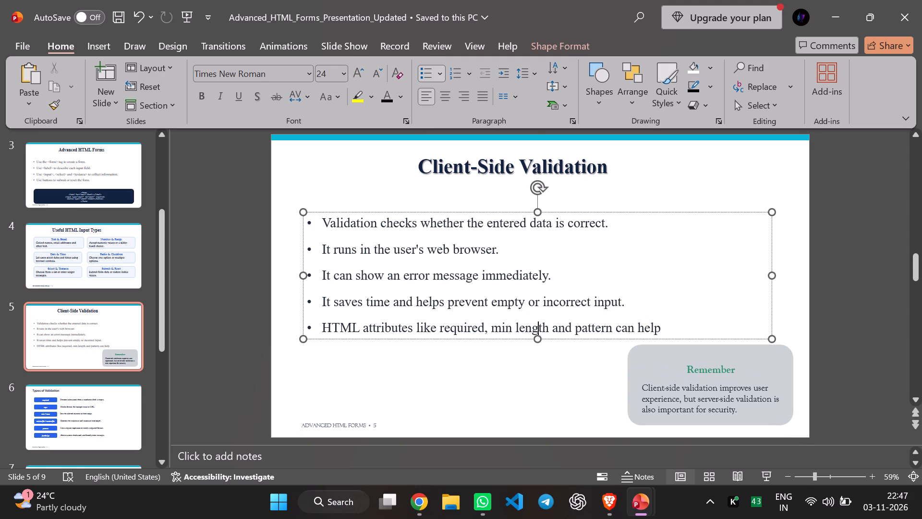
double_click(514, 341)
left_click(498, 328)
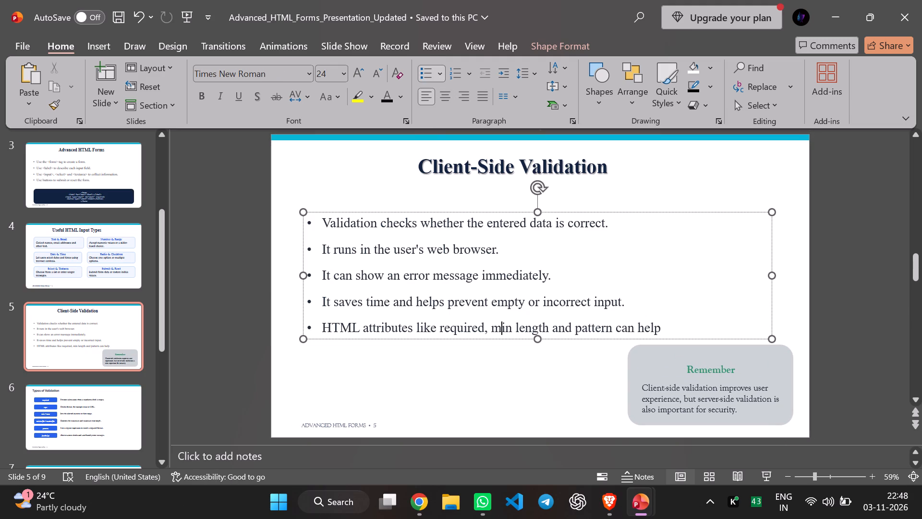
left_click(488, 336)
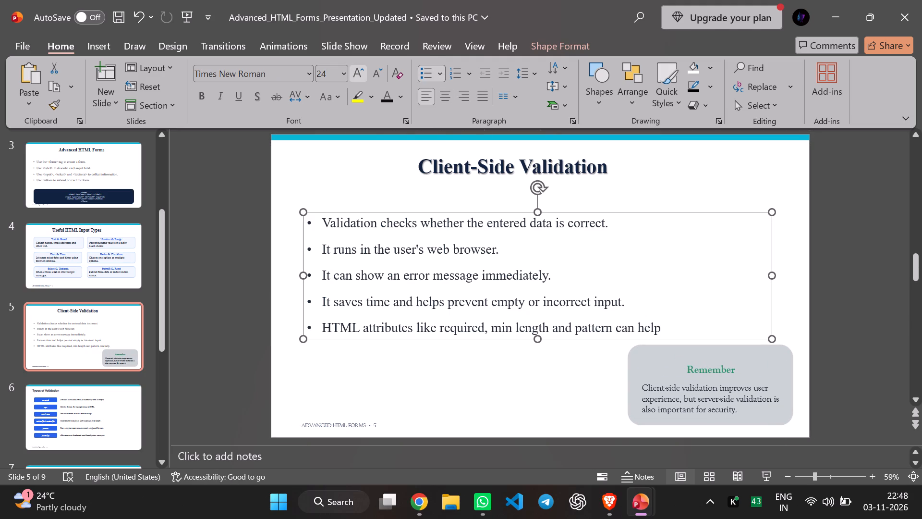
left_click(330, 75)
key("BackSpace")
type("25")
key("Return")
left_click(443, 368)
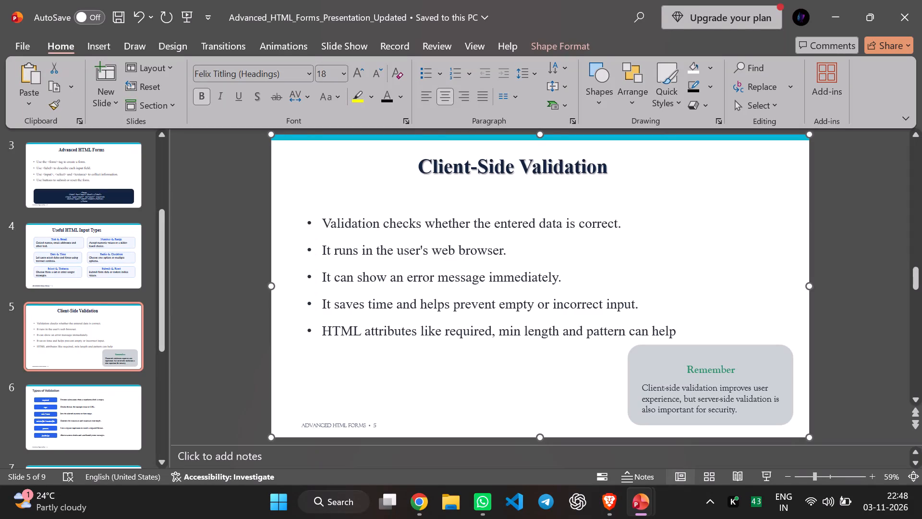
Extend the first bullet on slide 5 so that it ends with "is correct or not.".
left_click(627, 226)
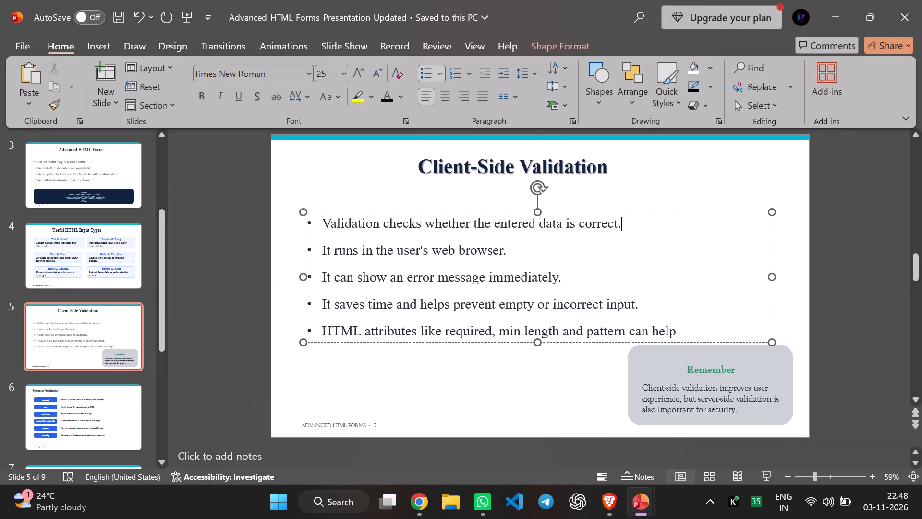
key("BackSpace")
key("space")
type("or not.")
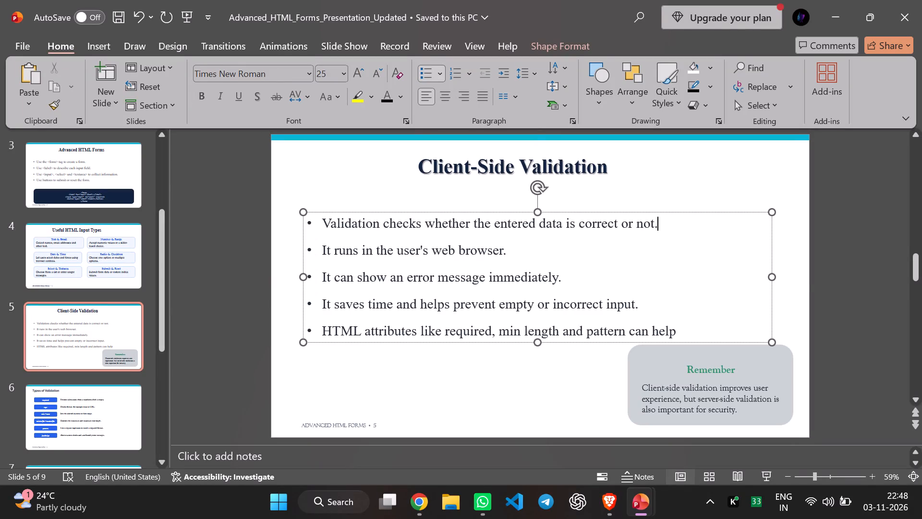
left_click(559, 419)
left_click(641, 228)
left_click(600, 227)
left_click(458, 402)
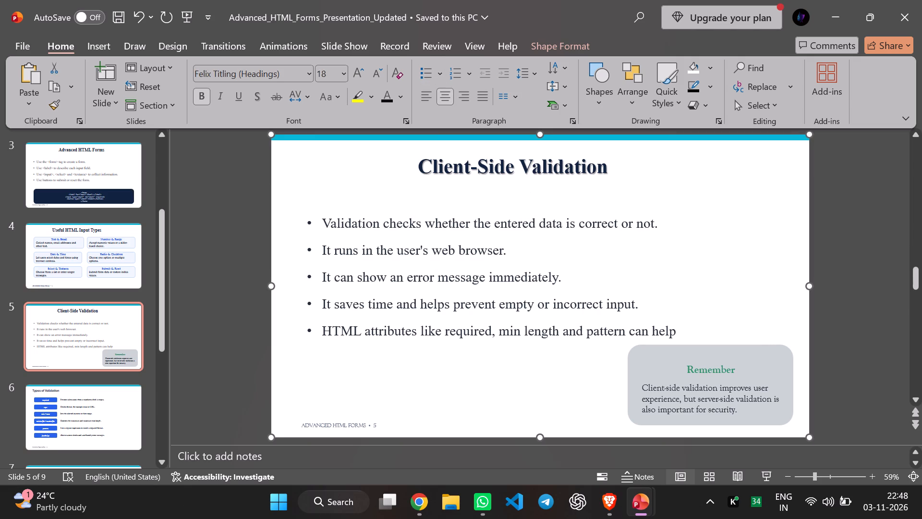
Move the "Types of Validation" title on slide 6 towards the top centre and narrow its text box around the text.
left_click(80, 347)
key("Down")
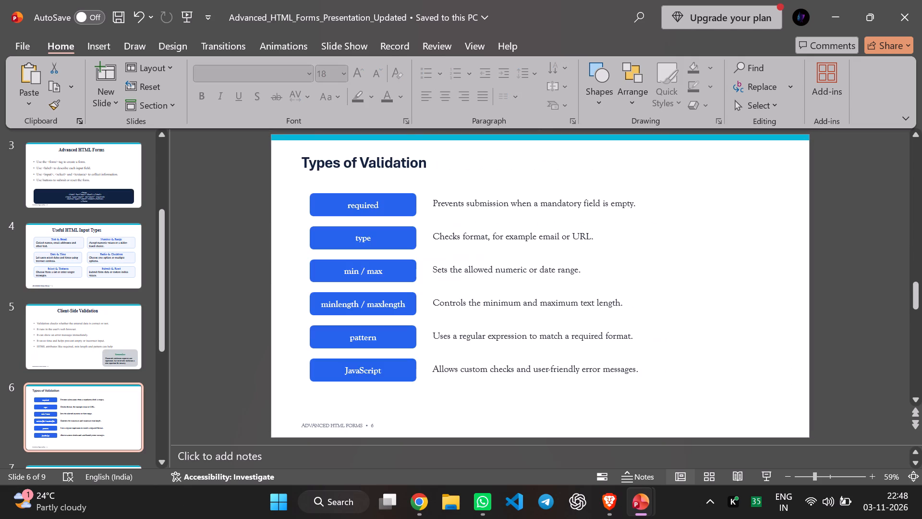
left_click(375, 160)
left_click_drag(390, 182, 362, 167)
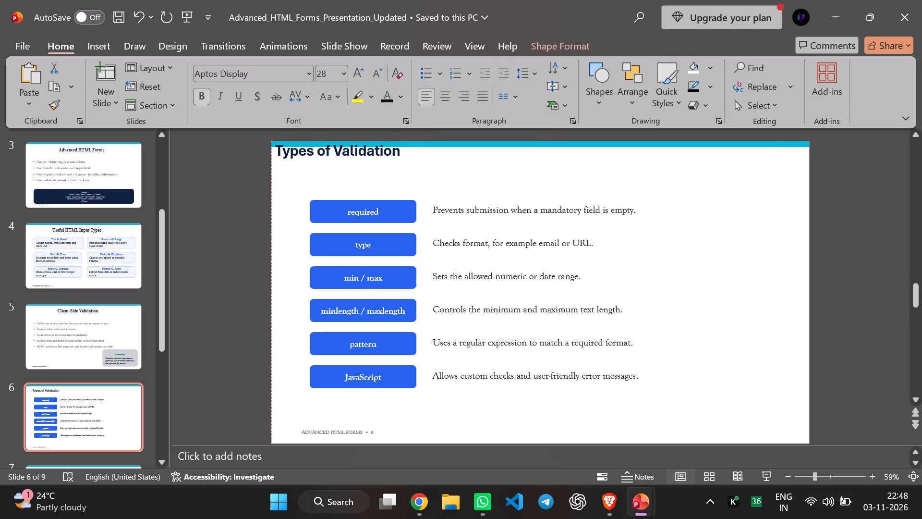
left_click_drag(362, 167, 528, 186)
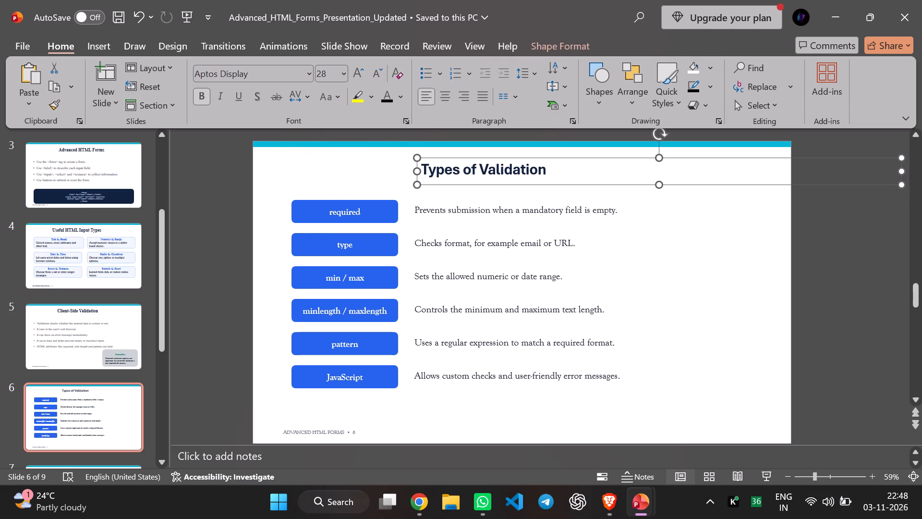
left_click_drag(902, 173, 565, 171)
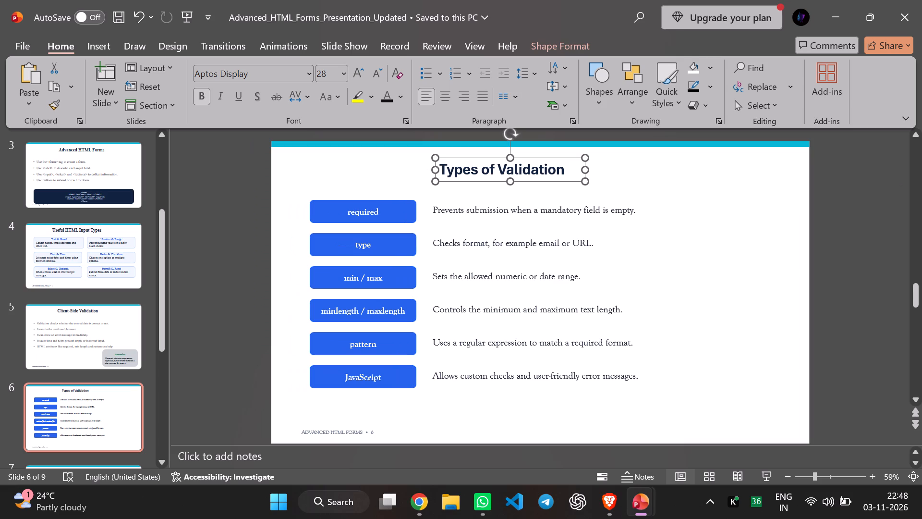
Format the slide 6 title as 36 pt Times New Roman with a text shadow, widening its box to fit one line.
double_click(361, 70)
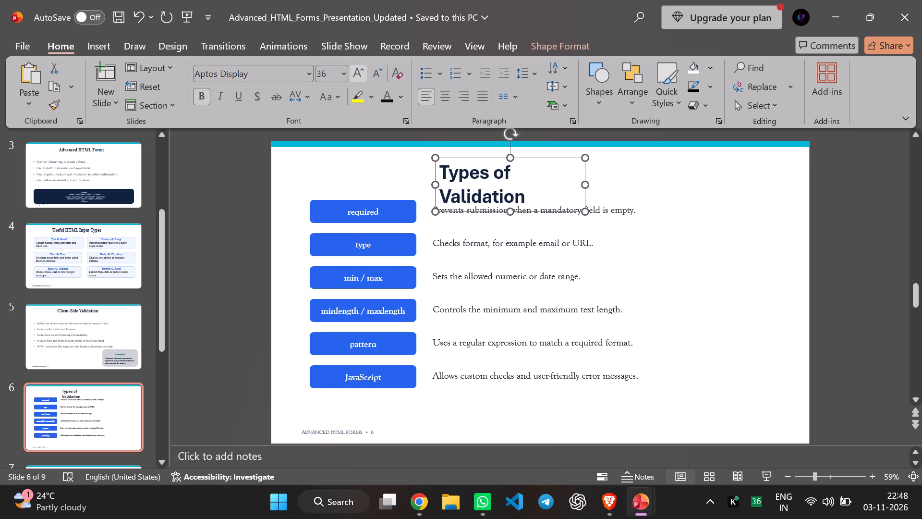
left_click_drag(583, 185, 663, 180)
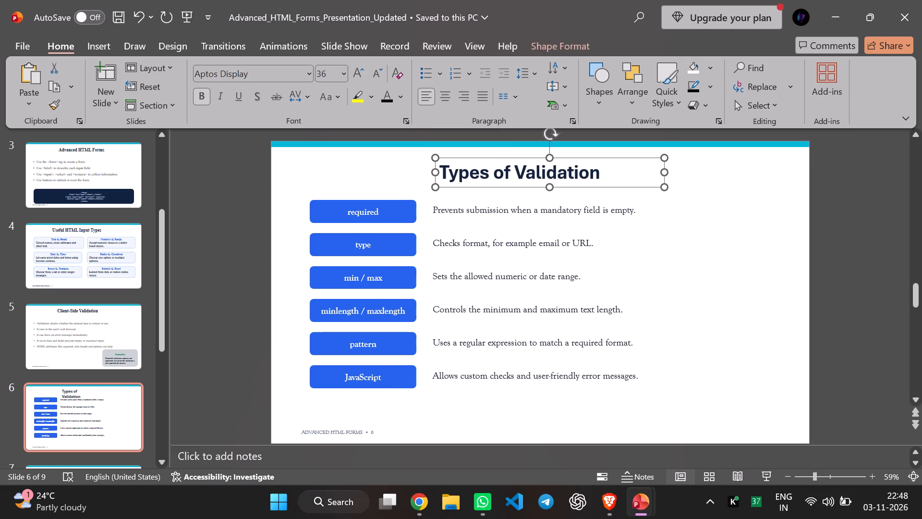
left_click(308, 78)
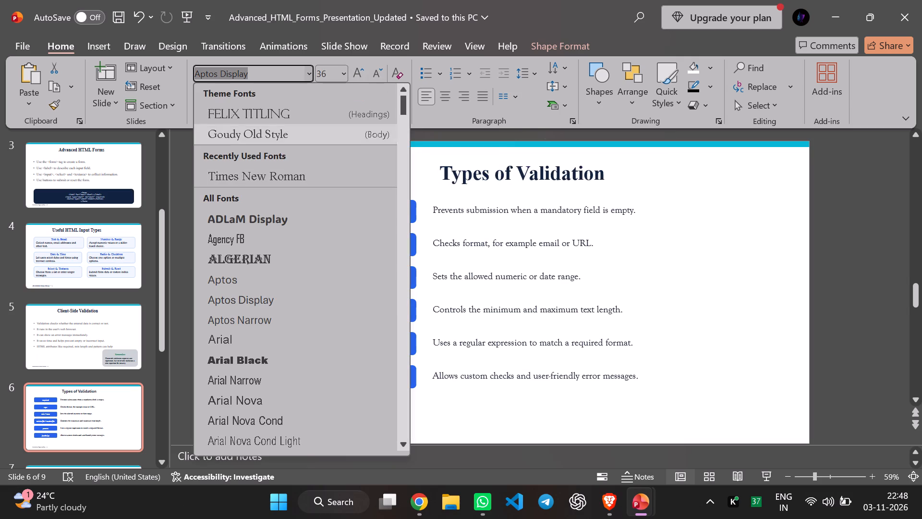
left_click(255, 172)
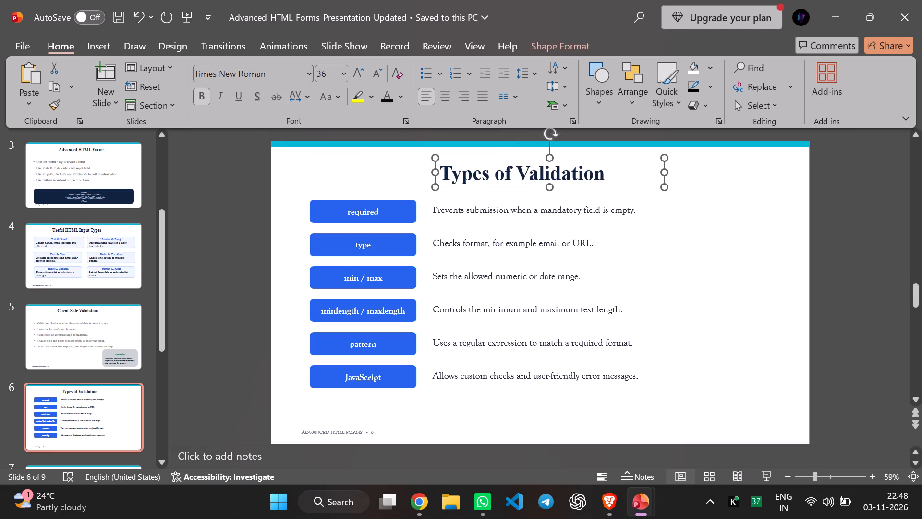
left_click_drag(431, 172, 424, 172)
left_click(256, 94)
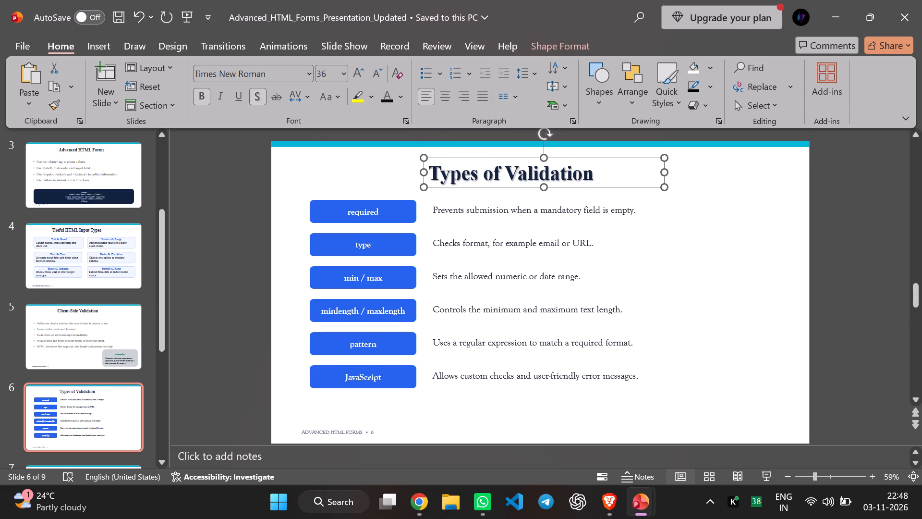
Set the font size of all text on slide 6 to 24 pt.
left_click(376, 203)
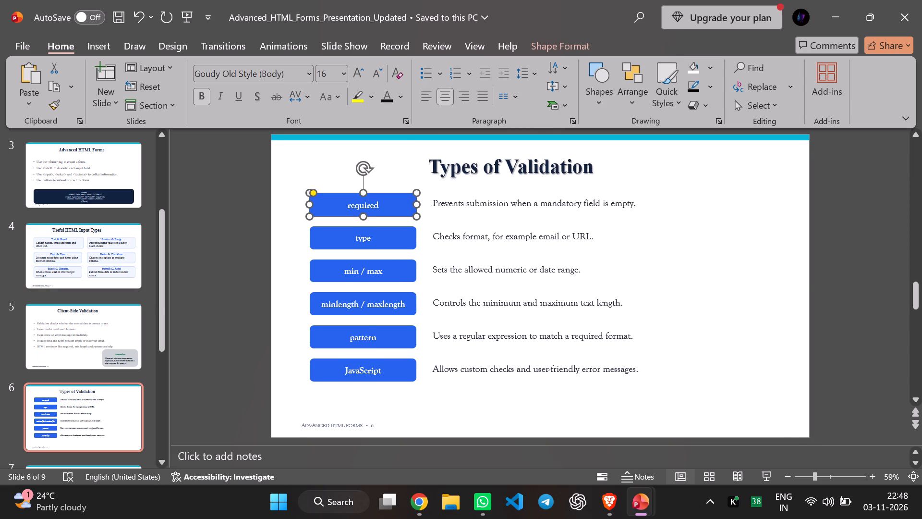
key("ctrl+a")
left_click(351, 75)
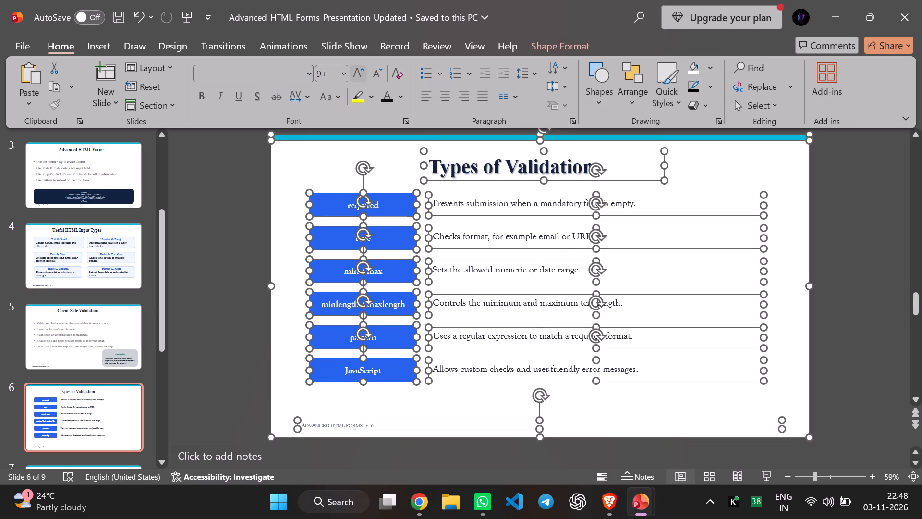
left_click(351, 75)
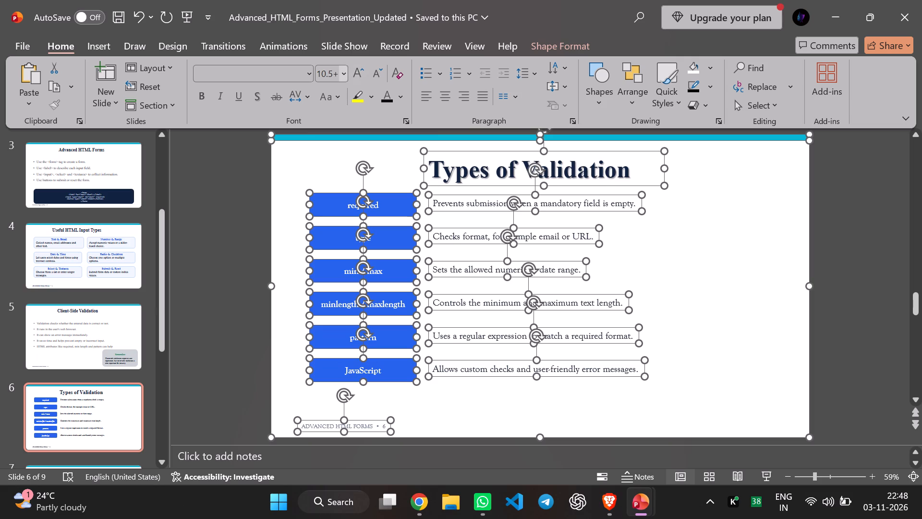
left_click_drag(345, 75, 332, 196)
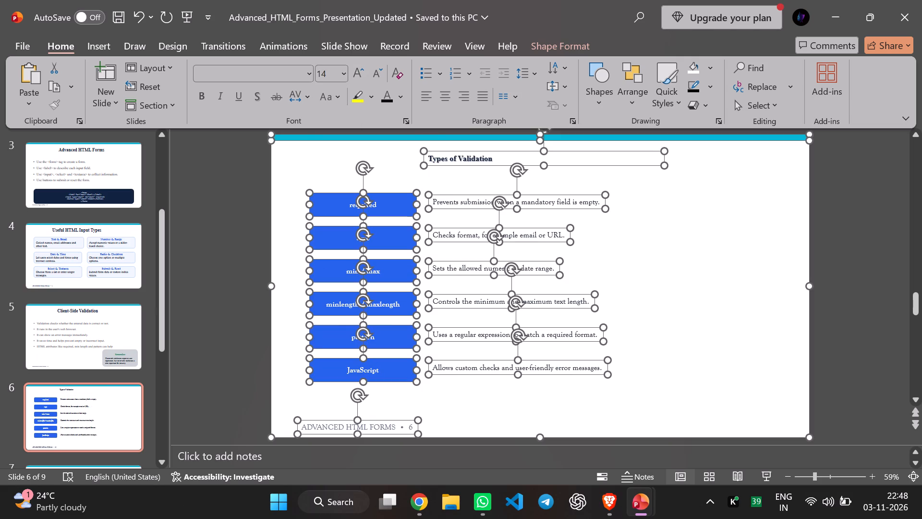
left_click(343, 74)
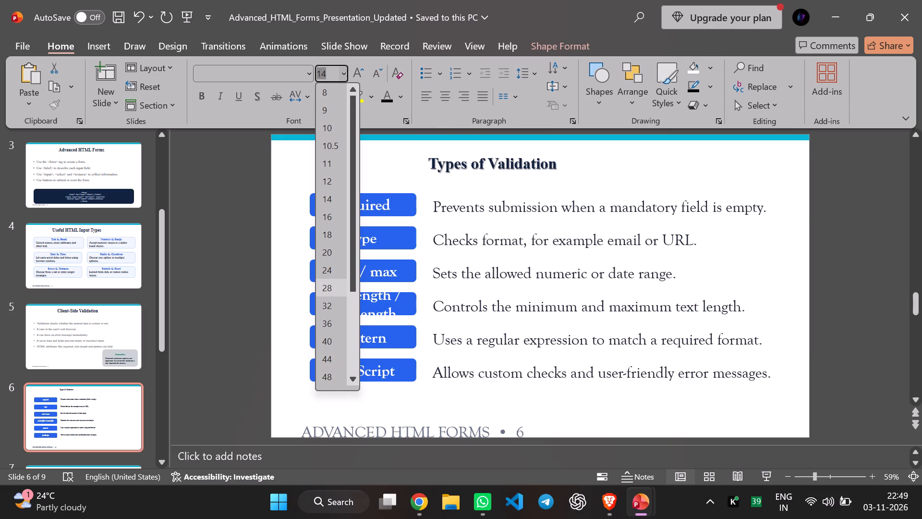
left_click(325, 267)
left_click(298, 356)
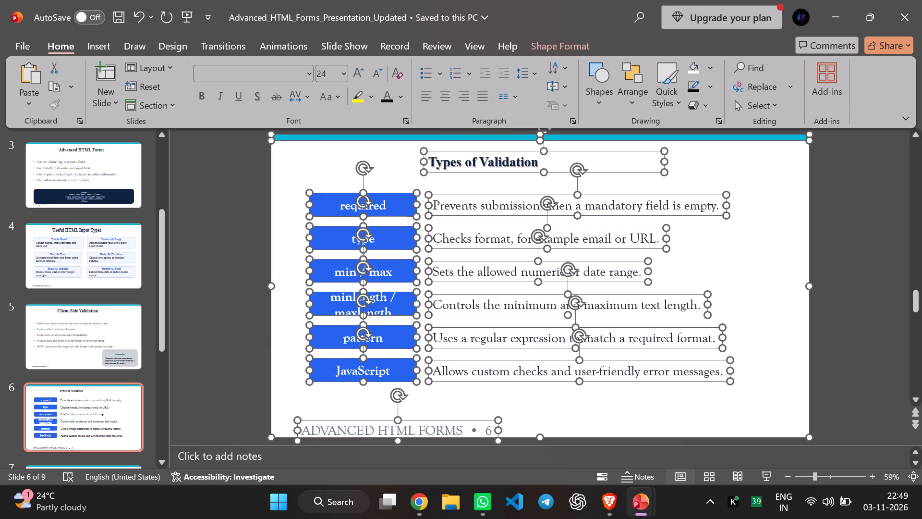
Set the font size of the "ADVANCED HTML FORMS" footer on slide 6 to 12 pt.
left_click(375, 432)
left_click(372, 420)
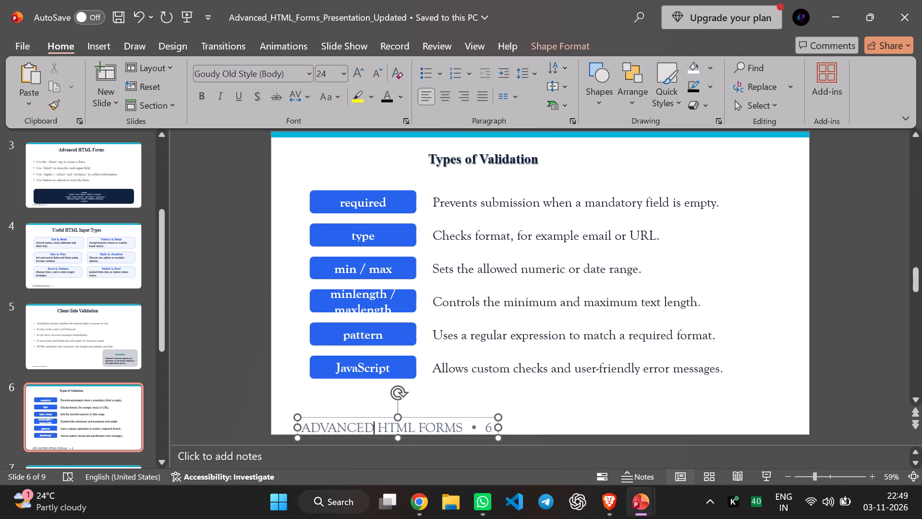
left_click(359, 419)
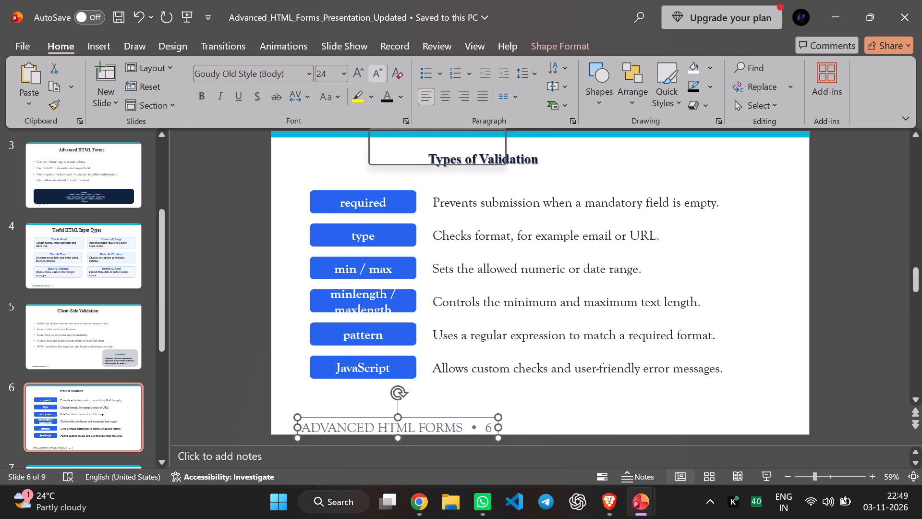
left_click(347, 73)
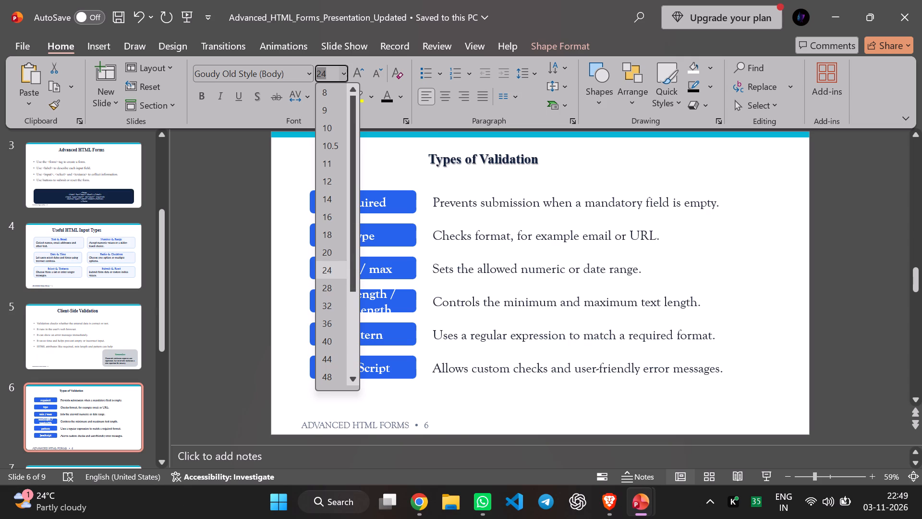
left_click(329, 238)
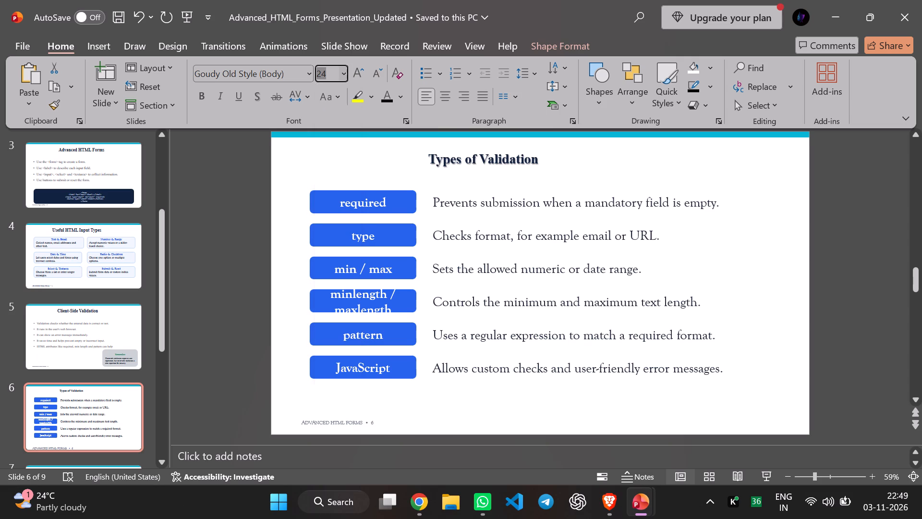
left_click(374, 429)
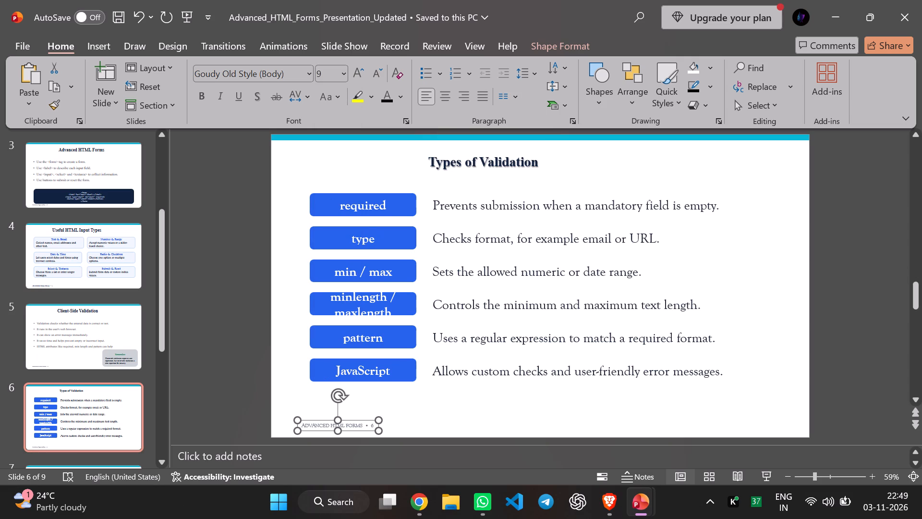
left_click(328, 73)
key("BackSpace")
type("12")
key("Return")
left_click(461, 392)
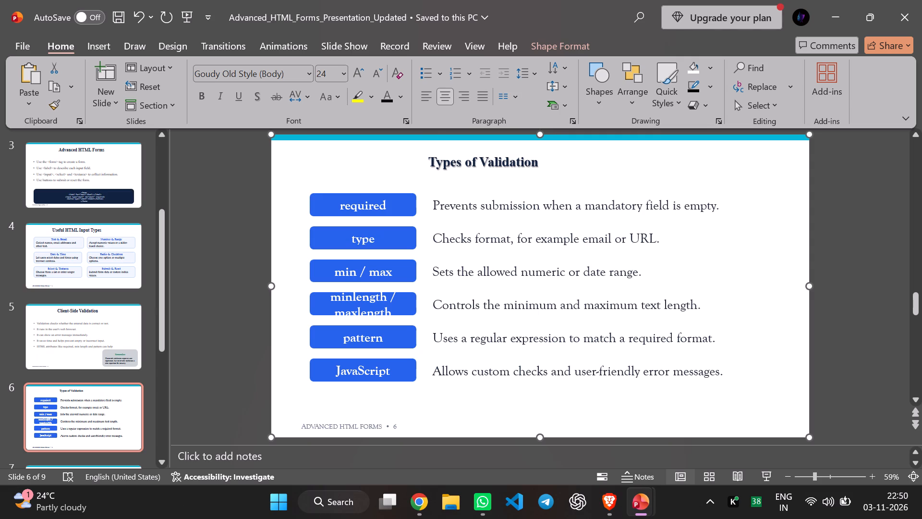
Increase the height of the blue "minlength / maxlength" box on slide 6 so that both text lines fit.
left_click(405, 305)
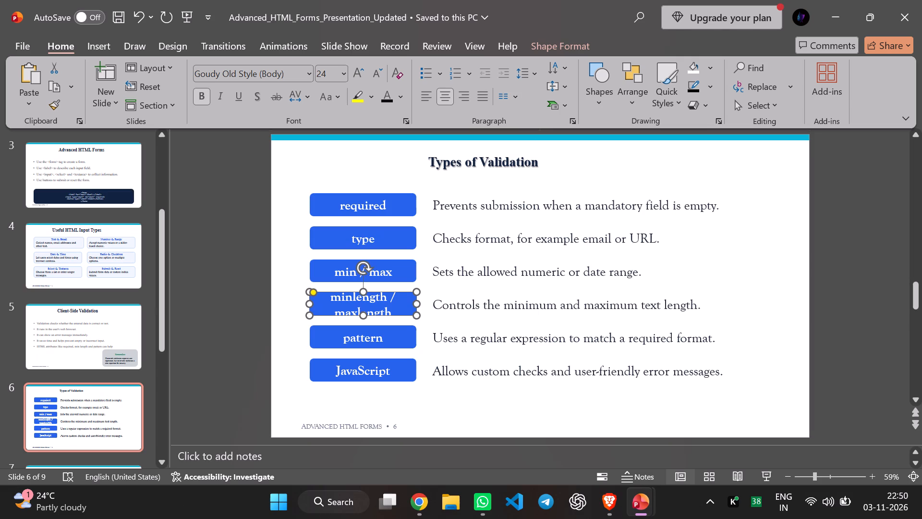
left_click(396, 306)
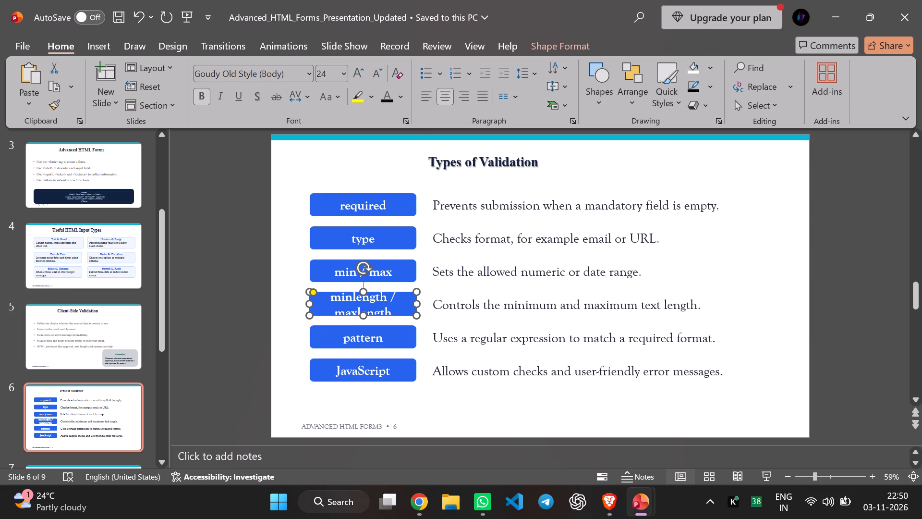
triple_click(396, 306)
triple_click(396, 306)
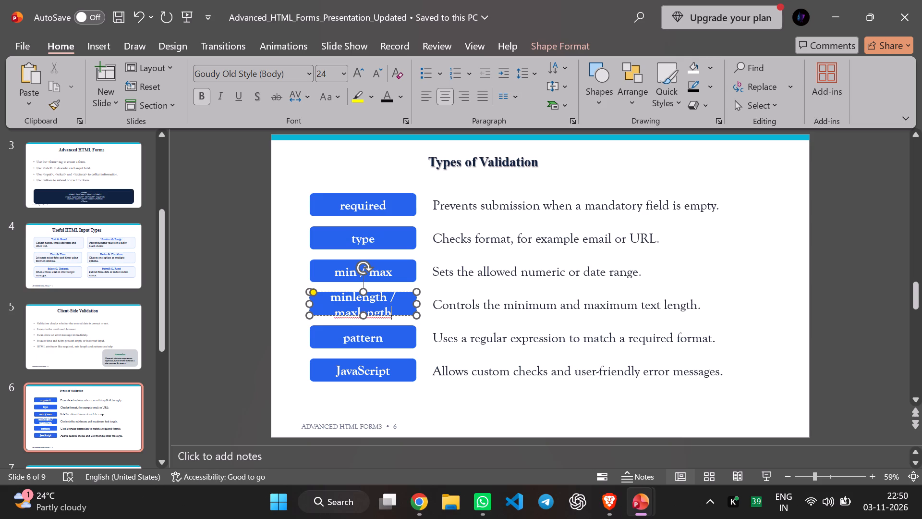
left_click_drag(415, 313, 419, 320)
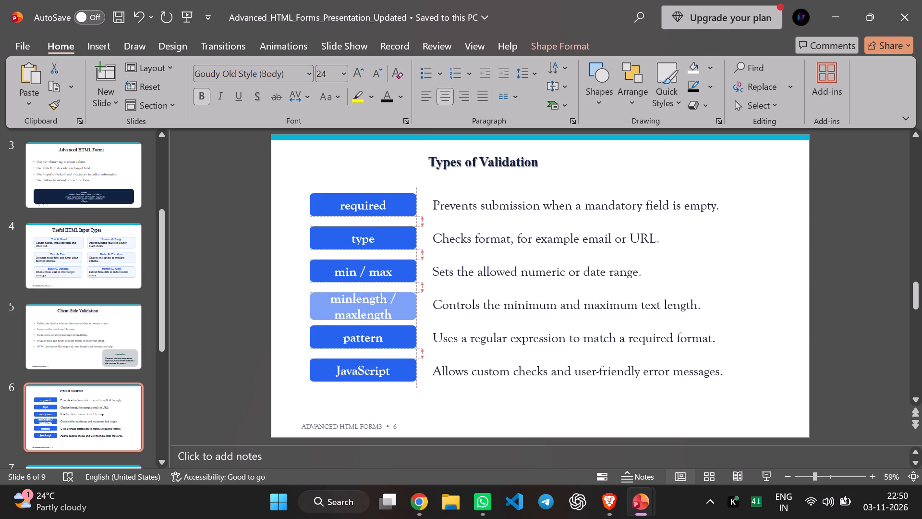
left_click_drag(419, 320, 419, 322)
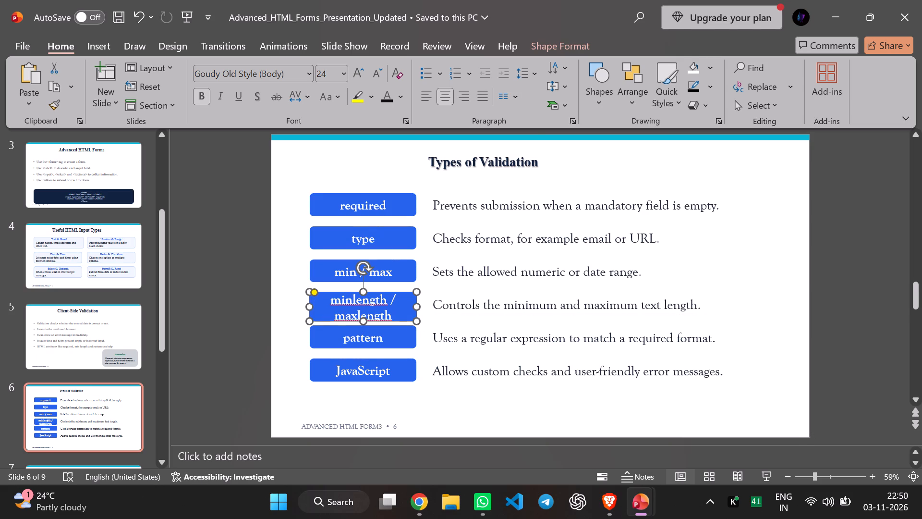
left_click(426, 371)
left_click(392, 299)
left_click(351, 167)
Change the font of all text on slide 6 to Times New Roman.
left_click(311, 223)
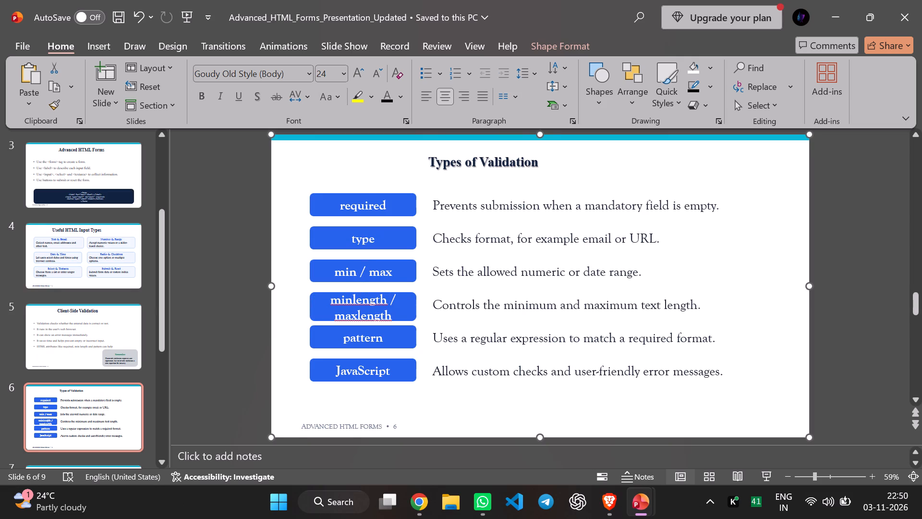
key("ctrl+a")
left_click(311, 75)
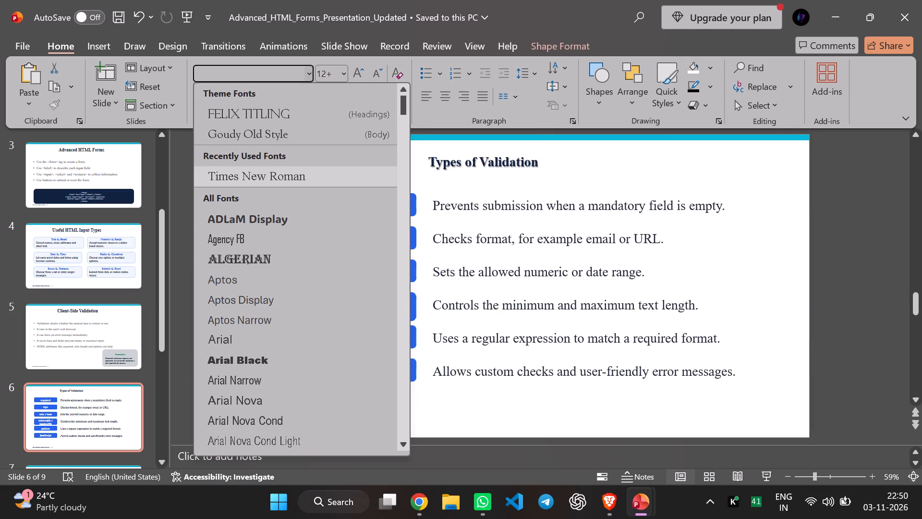
left_click(322, 178)
left_click(274, 313)
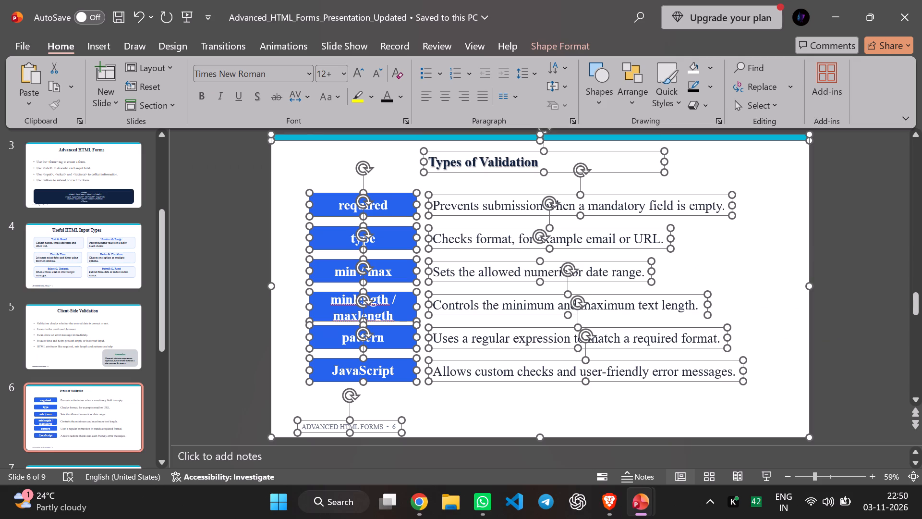
left_click(615, 374)
left_click(746, 380)
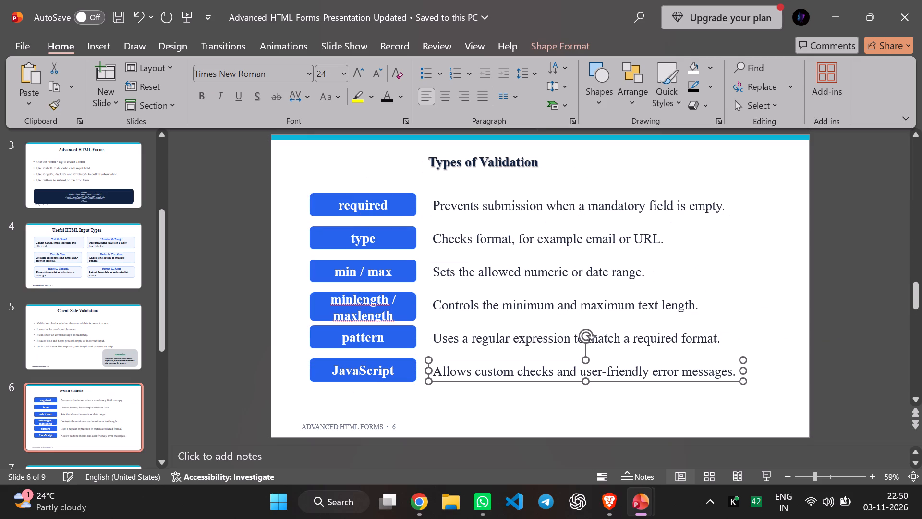
left_click(749, 395)
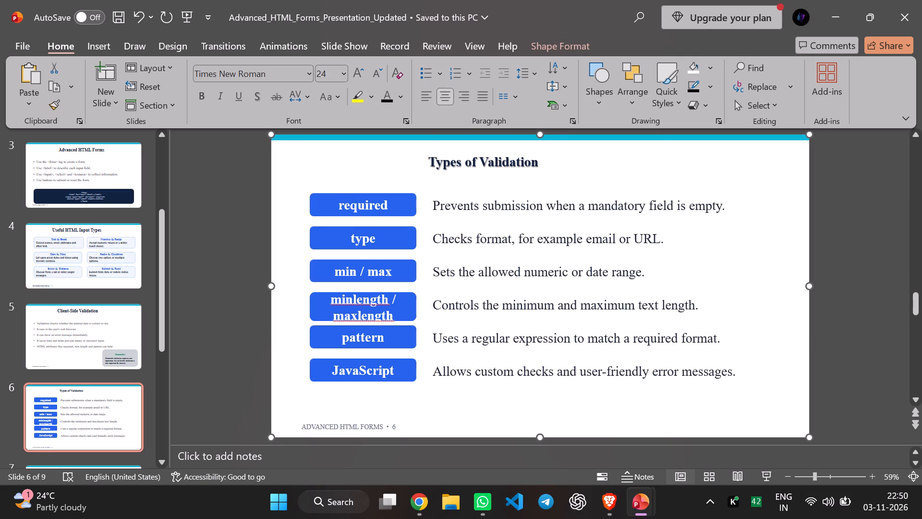
Capitalise the first letter of the blue "pattern" label on slide 6 so it reads "Pattern".
left_click(407, 313)
left_click(402, 320)
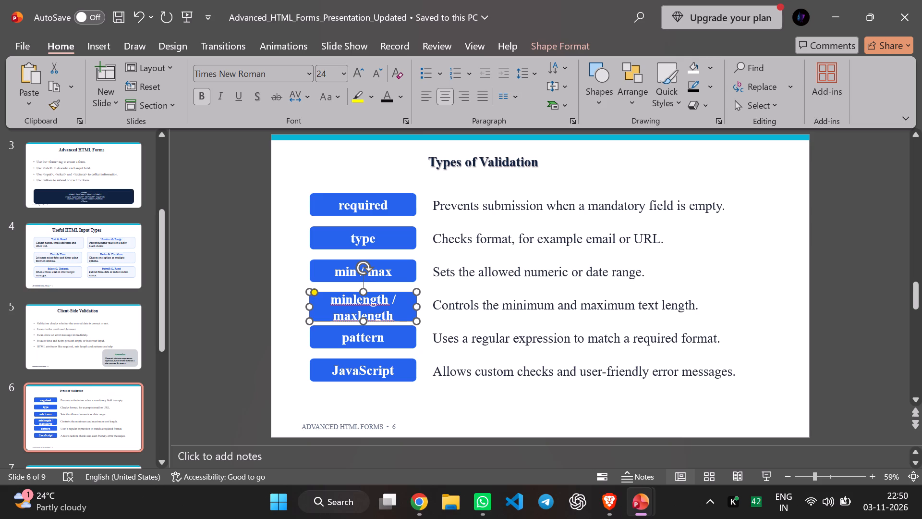
left_click(410, 354)
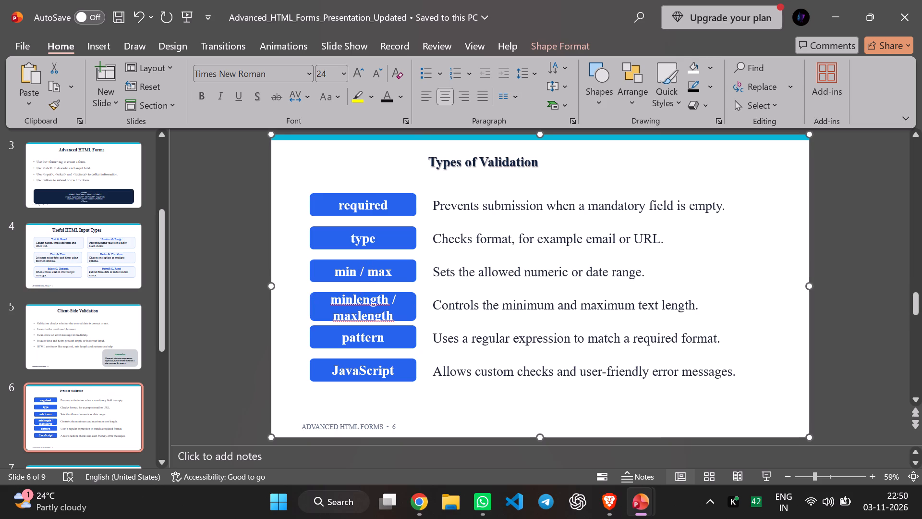
left_click(375, 336)
left_click(375, 336)
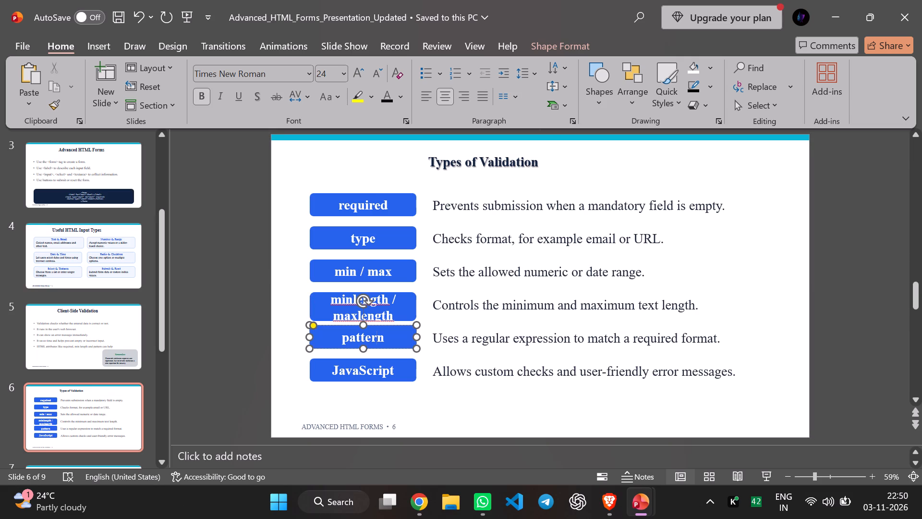
key("Left")
key("Left")
left_click(353, 336)
key("Left")
key("BackSpace")
key("shift+p")
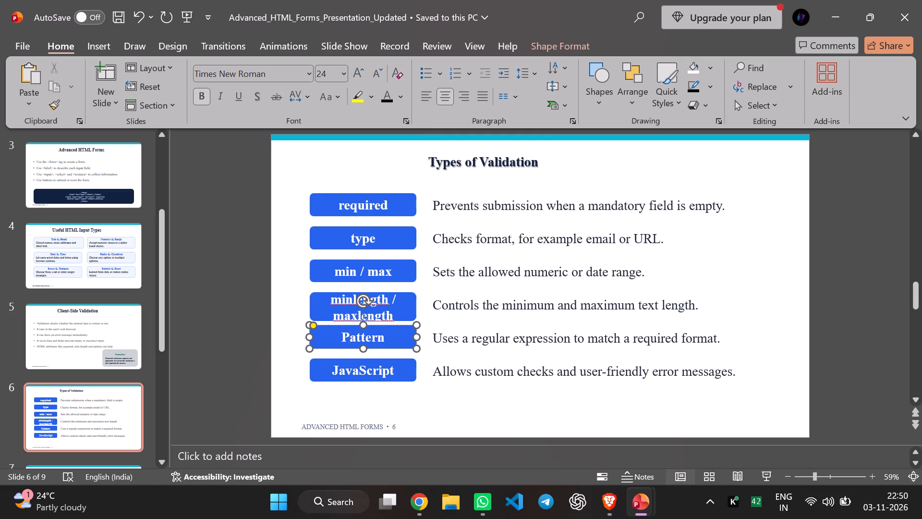
Capitalise both words of the "minlength / maxlength" label on slide 6 so it reads "Minlength / Maxlength".
left_click(342, 297)
key("BackSpace")
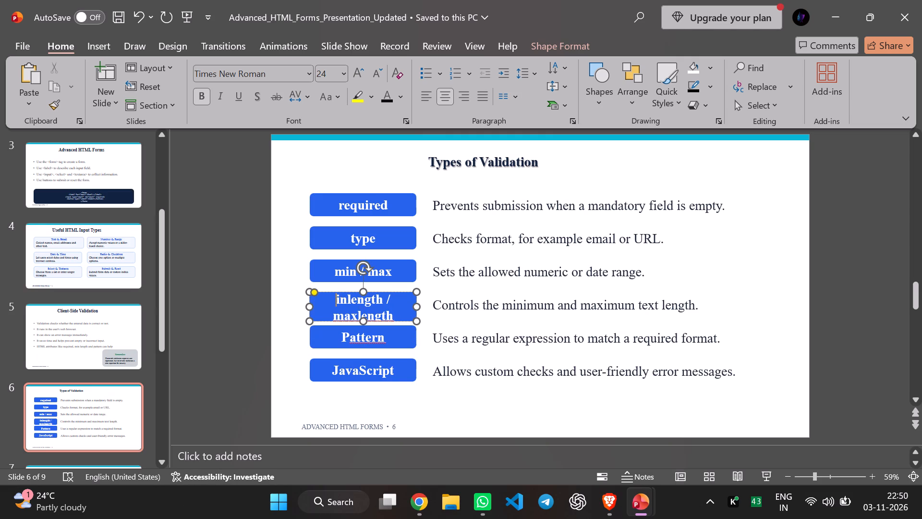
key("shift+m")
left_click(348, 319)
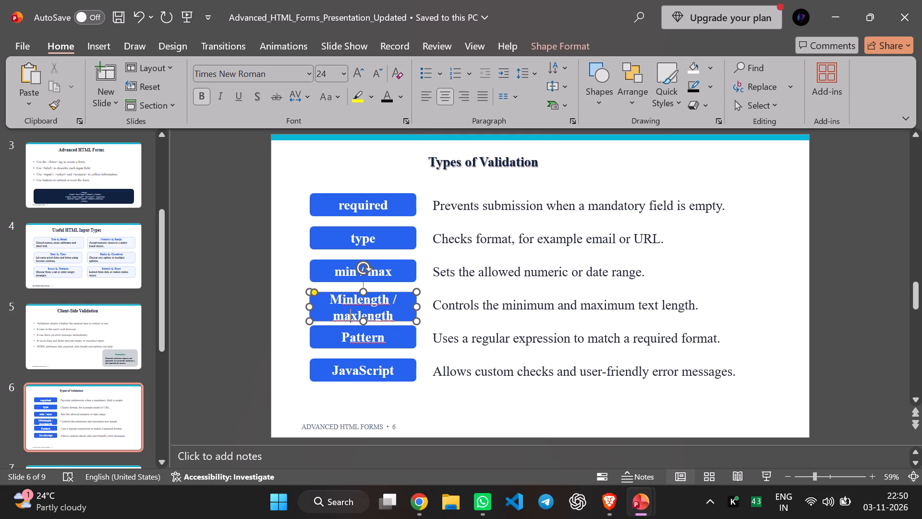
key("Left")
key("BackSpace")
key("shift+m")
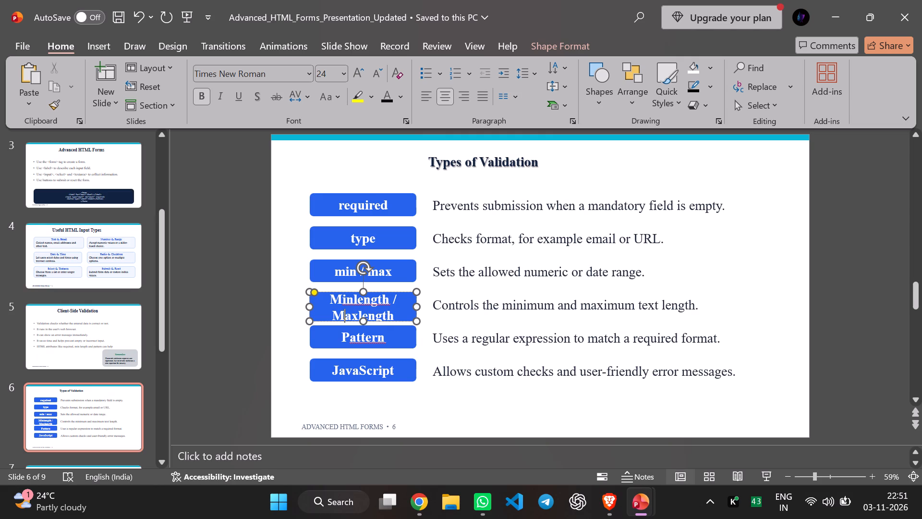
Capitalise both words of the "min / max" label on slide 6 so it reads "Min / Max".
left_click(341, 270)
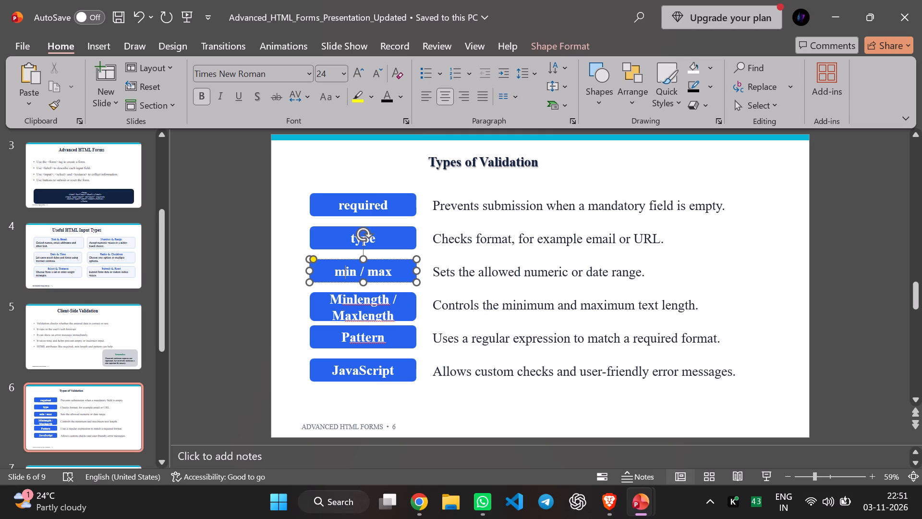
key("Right")
key("Left")
key("BackSpace")
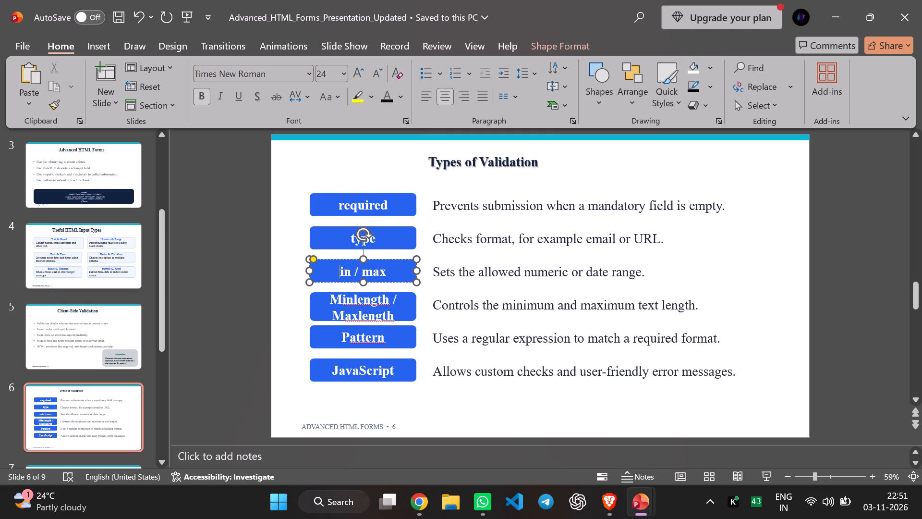
key("shift+m")
left_click(370, 272)
key("Right")
key("BackSpace")
key("shift+m")
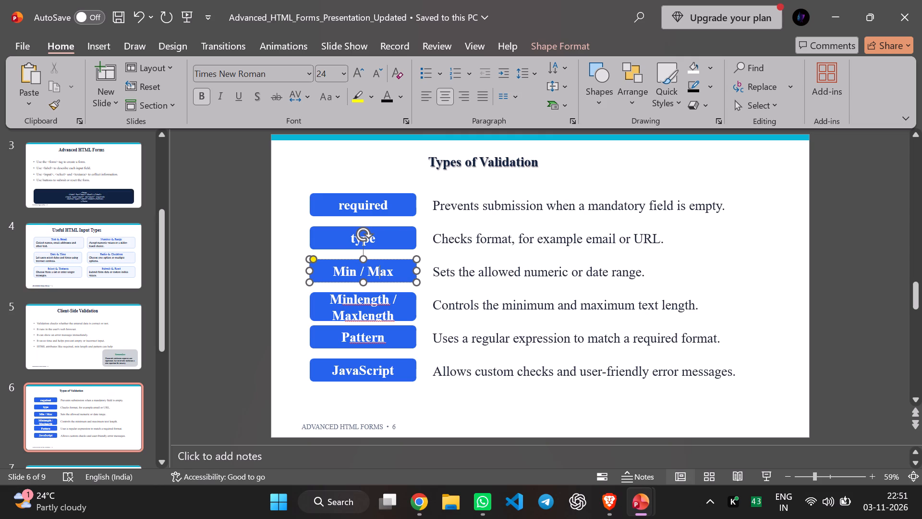
Capitalise the first letters of the top two blue labels on slide 6 to read "Type" and "Required".
left_click(356, 242)
key("BackSpace")
key("shift+t")
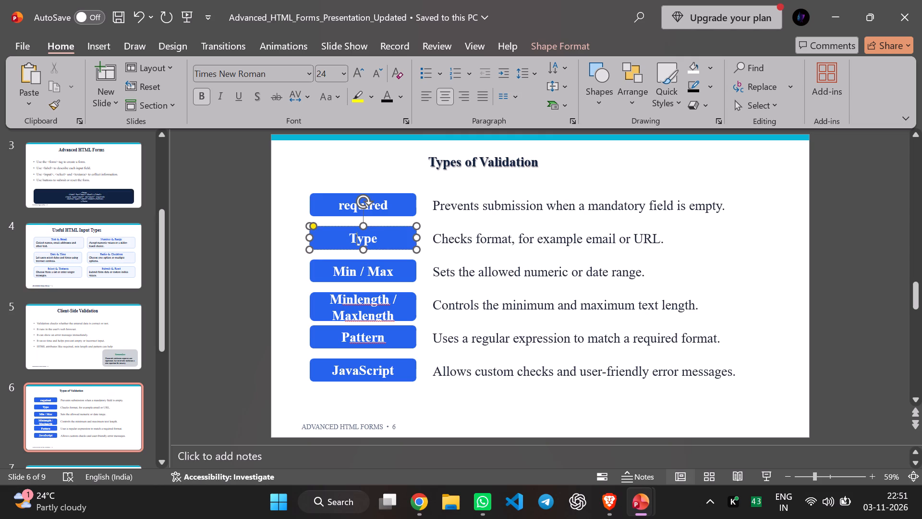
left_click(344, 209)
key("BackSpace")
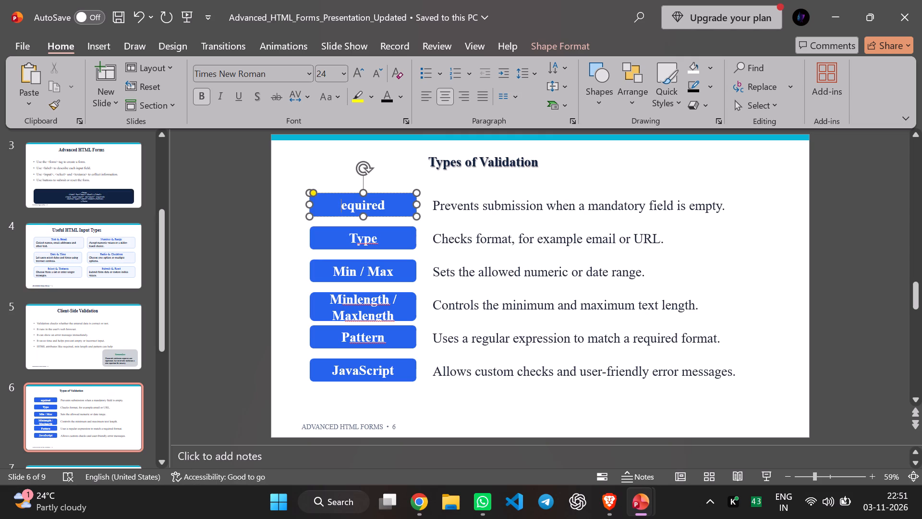
key("shift+r")
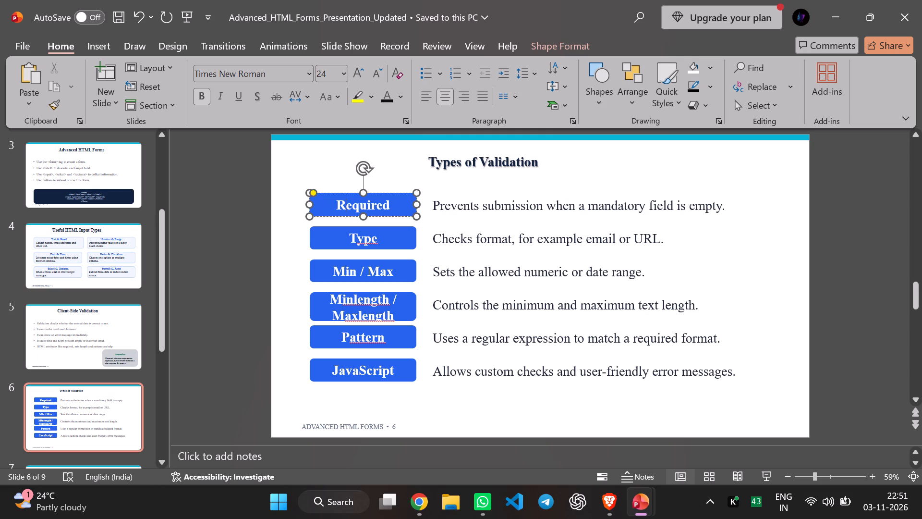
Increase the font size of the "Types of Validation" title on slide 6 to 36 pt.
left_click(434, 368)
left_click(432, 397)
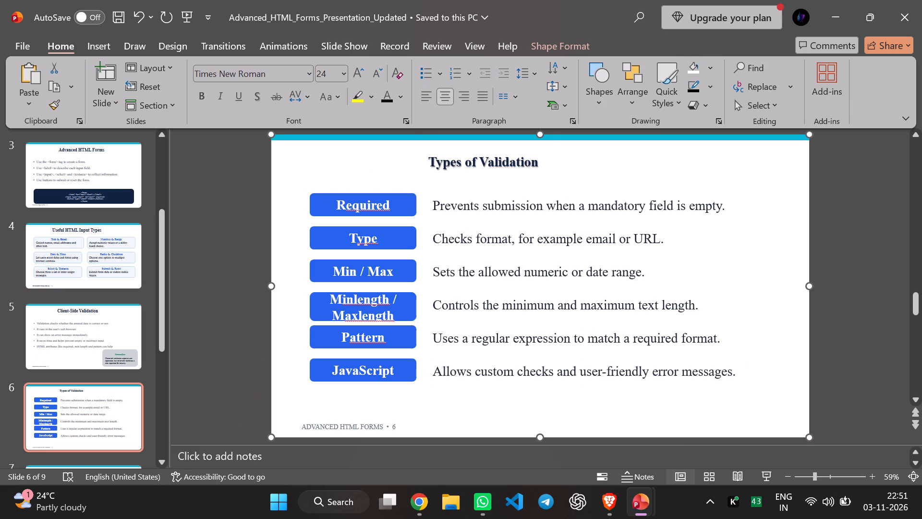
left_click(468, 164)
left_click(457, 173)
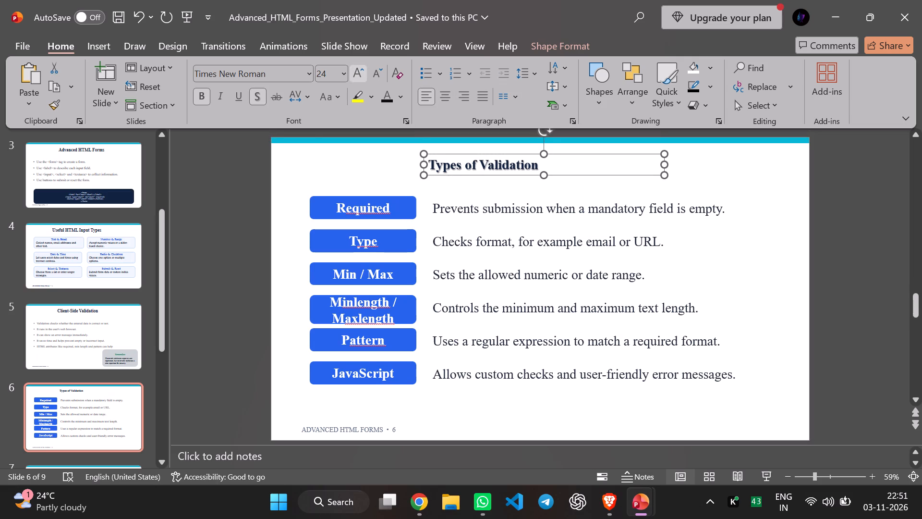
double_click(358, 71)
left_click(358, 71)
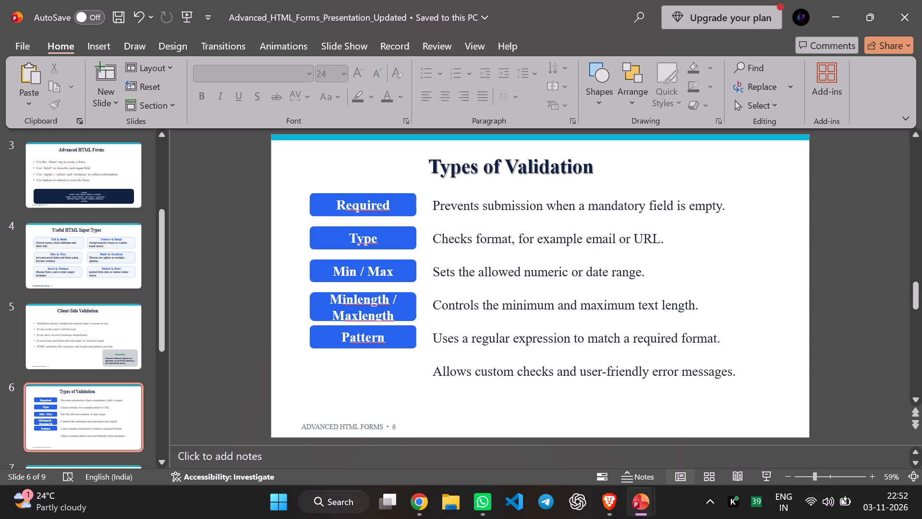
left_click(462, 366)
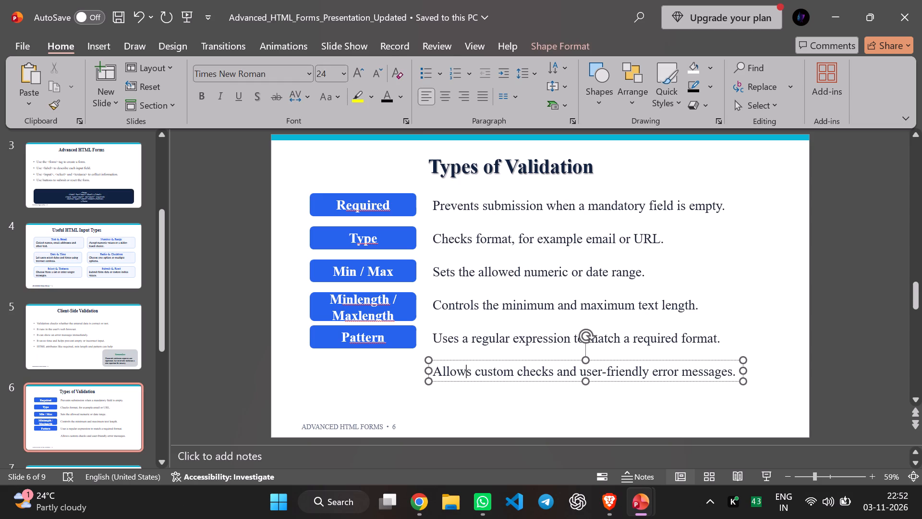
left_click(467, 359)
key("BackSpace")
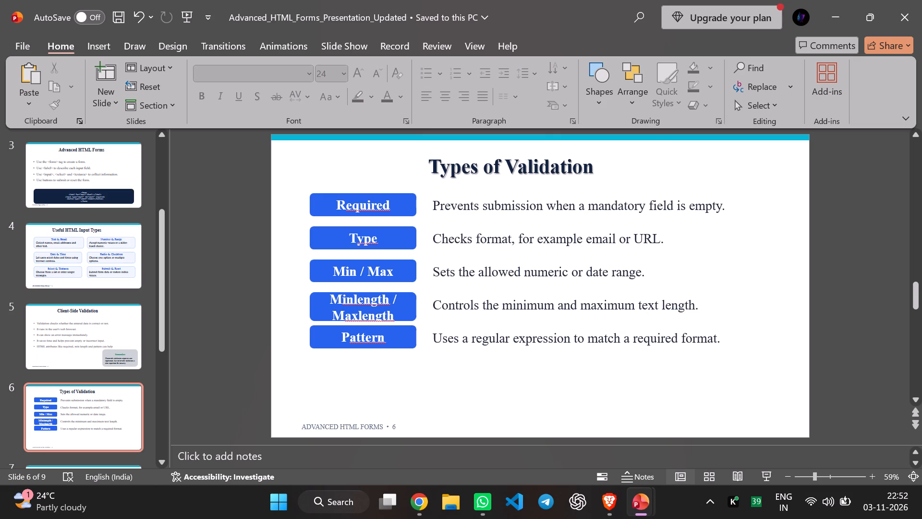
Shift the white background rectangle on slide 6 slightly downward.
left_click_drag(300, 184, 301, 188)
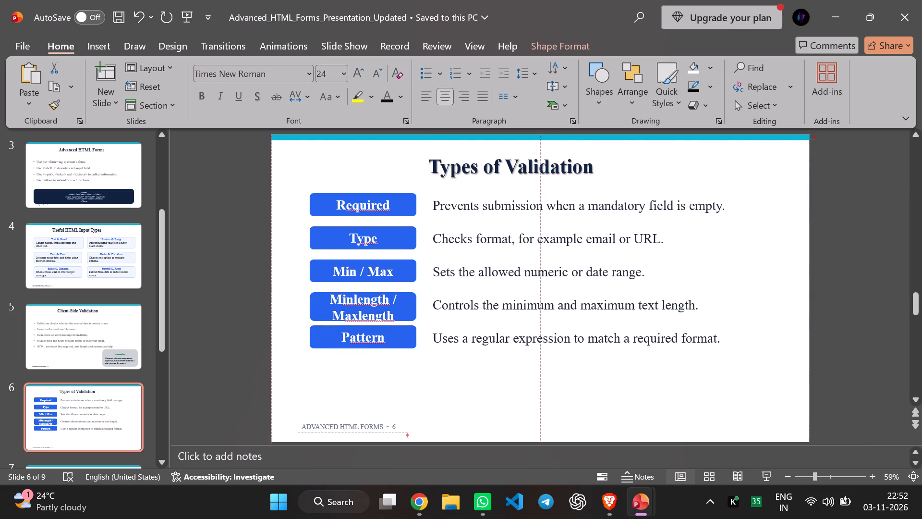
left_click_drag(301, 188, 301, 189)
left_click(237, 251)
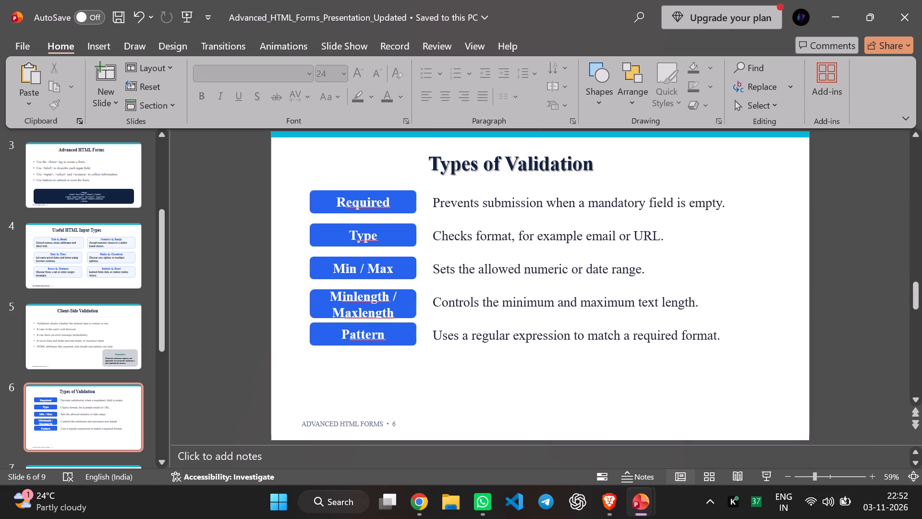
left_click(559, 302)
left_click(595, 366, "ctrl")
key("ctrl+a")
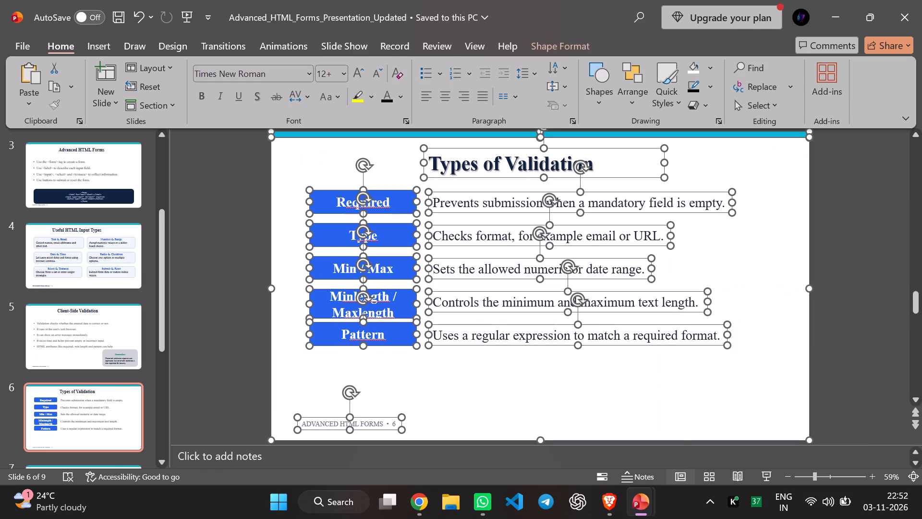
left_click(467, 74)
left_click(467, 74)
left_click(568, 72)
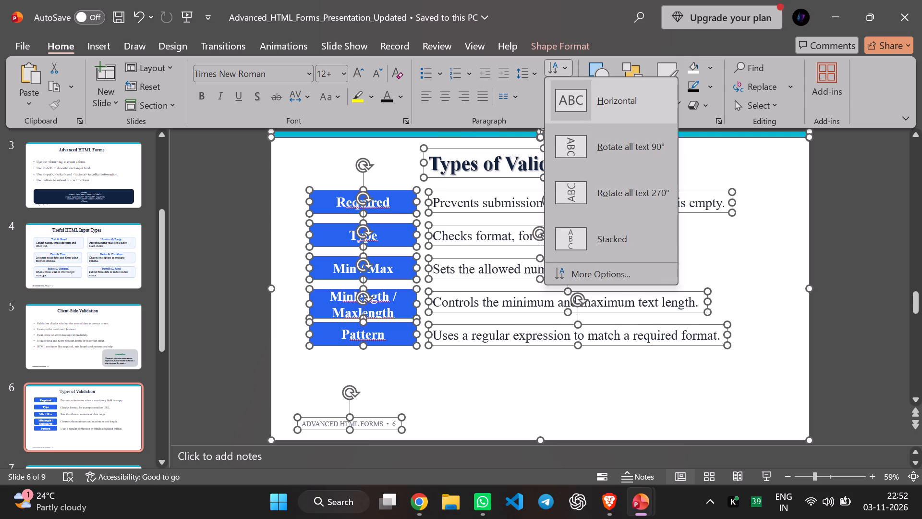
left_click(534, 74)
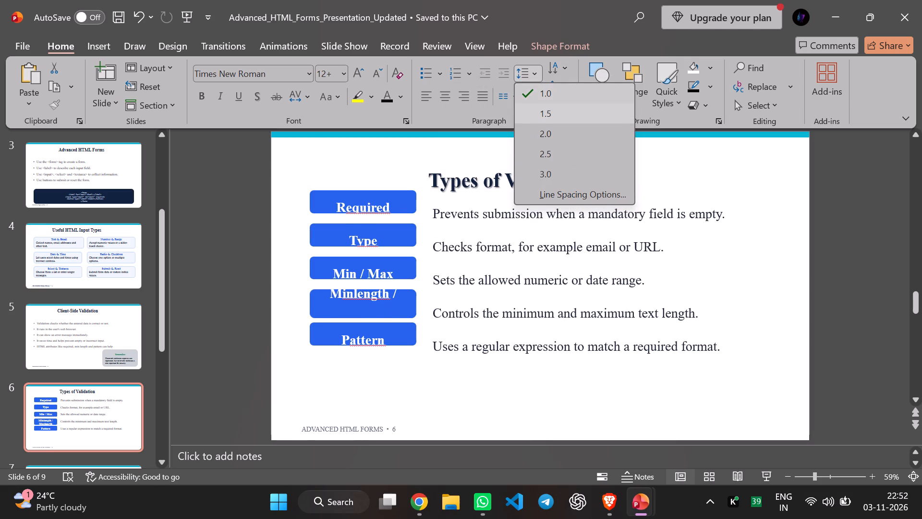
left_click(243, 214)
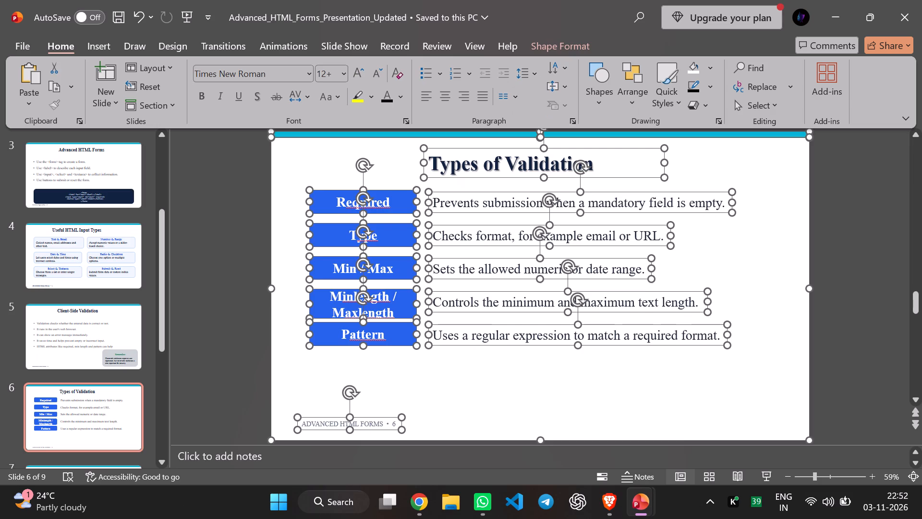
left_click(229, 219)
Move the "Type" and "Min / Max" label boxes on slide 6 downward to widen the spacing below "Required".
left_click(738, 208)
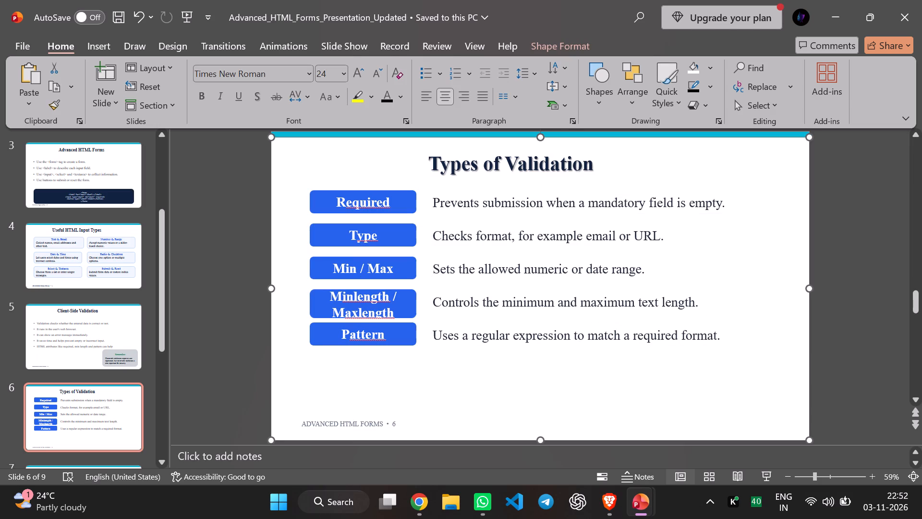
left_click(725, 203)
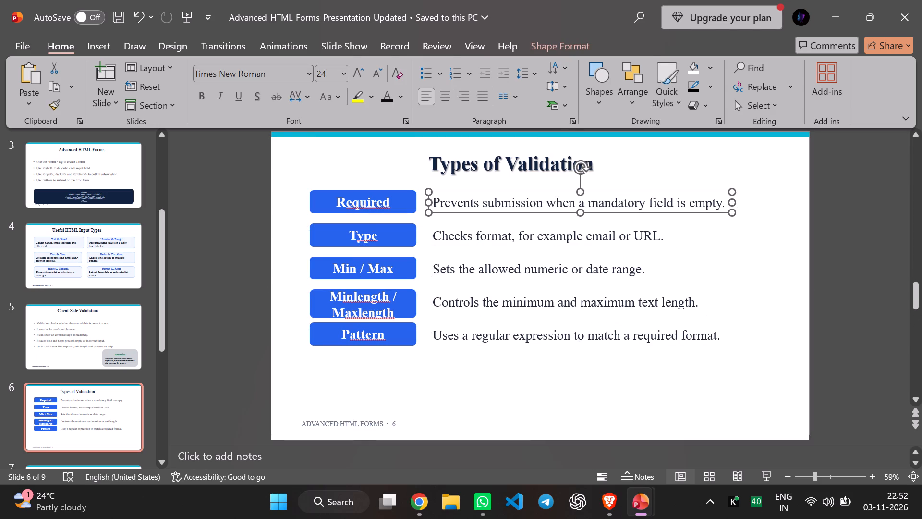
left_click(457, 220)
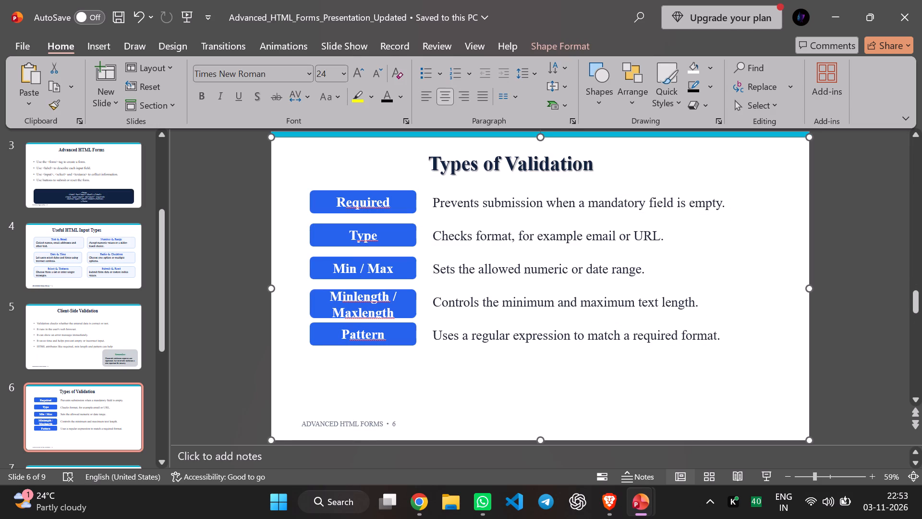
left_click(377, 225)
left_click_drag(377, 225, 378, 235)
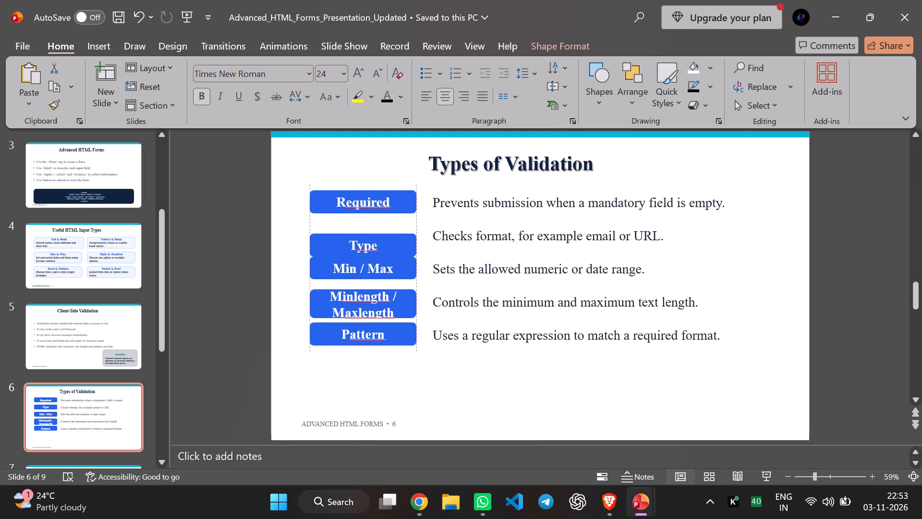
left_click_drag(378, 235, 379, 232)
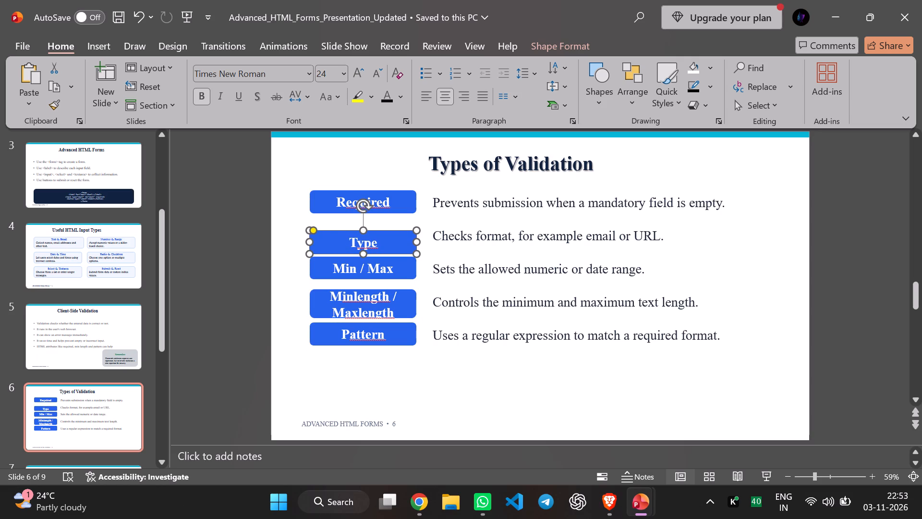
left_click_drag(393, 265, 393, 282)
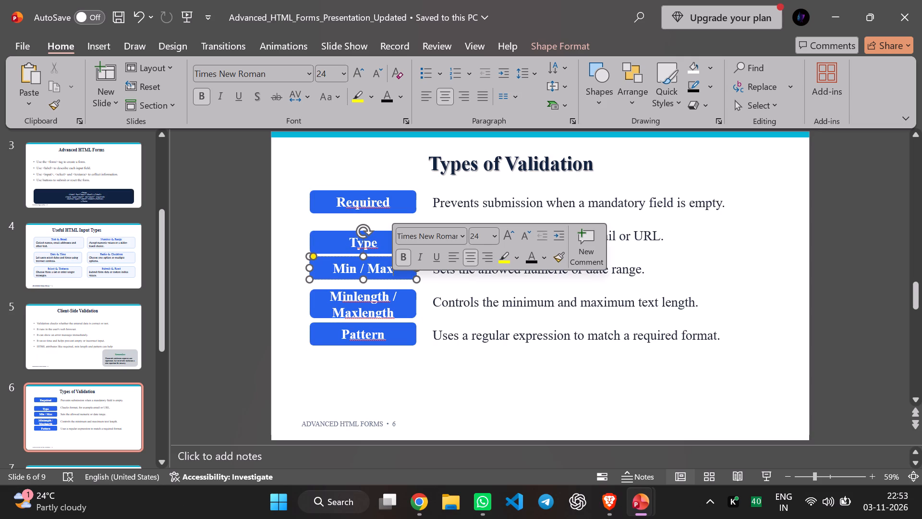
left_click_drag(394, 277, 393, 295)
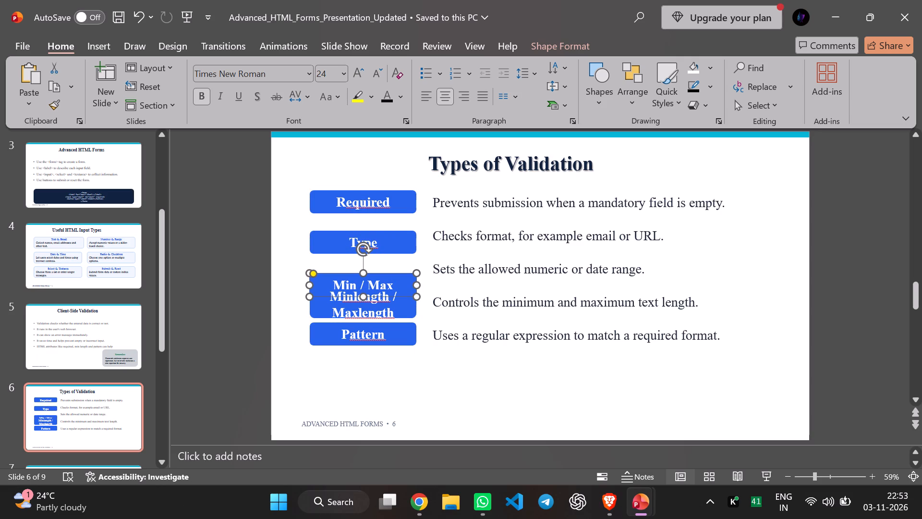
Move the "Pattern" label box and its description on slide 6 down toward the footer, keeping them level.
left_click(387, 346)
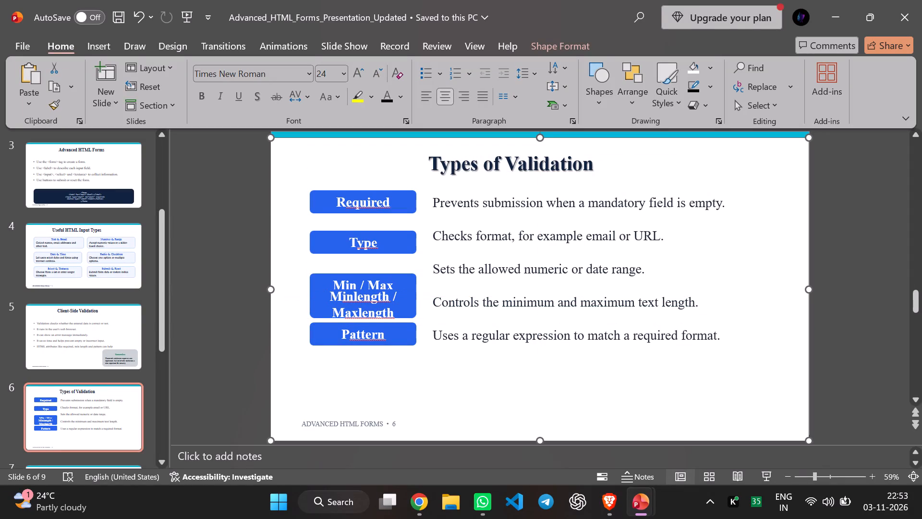
left_click(389, 341)
left_click_drag(389, 341, 388, 376)
left_click(477, 341)
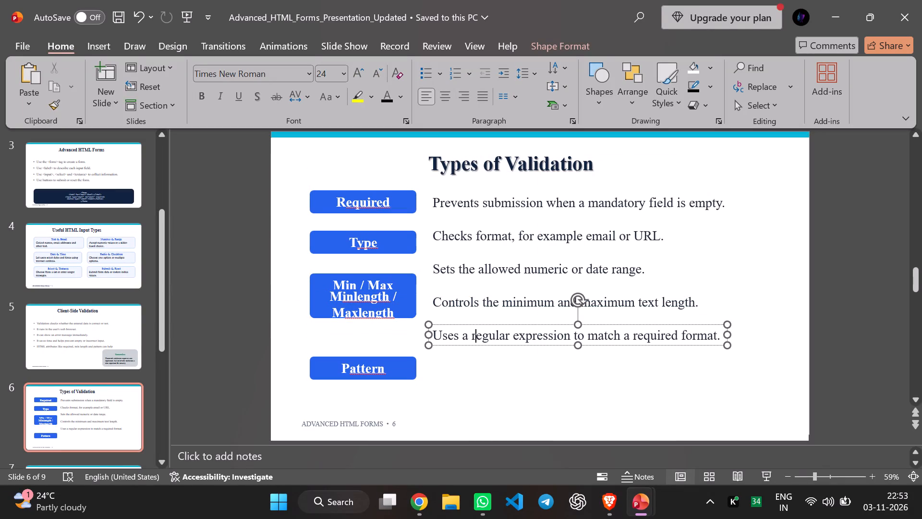
left_click_drag(473, 345, 472, 377)
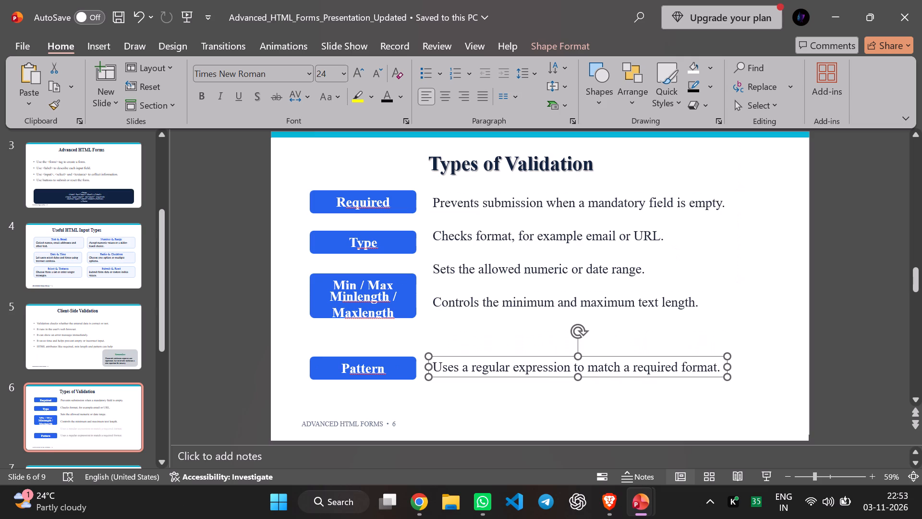
Move the "Minlength / Maxlength" label and its description down to sit between the "Min / Max" and "Pattern" labels.
left_click(381, 305)
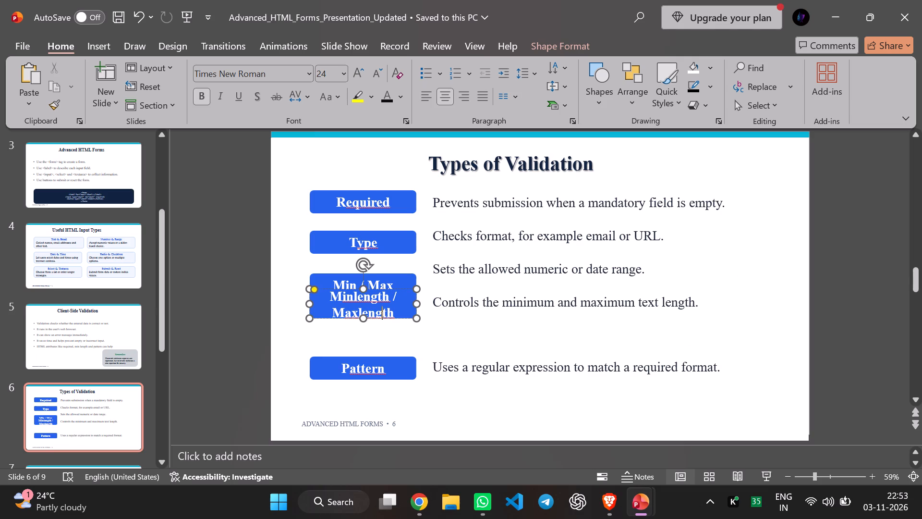
left_click_drag(400, 317, 398, 339)
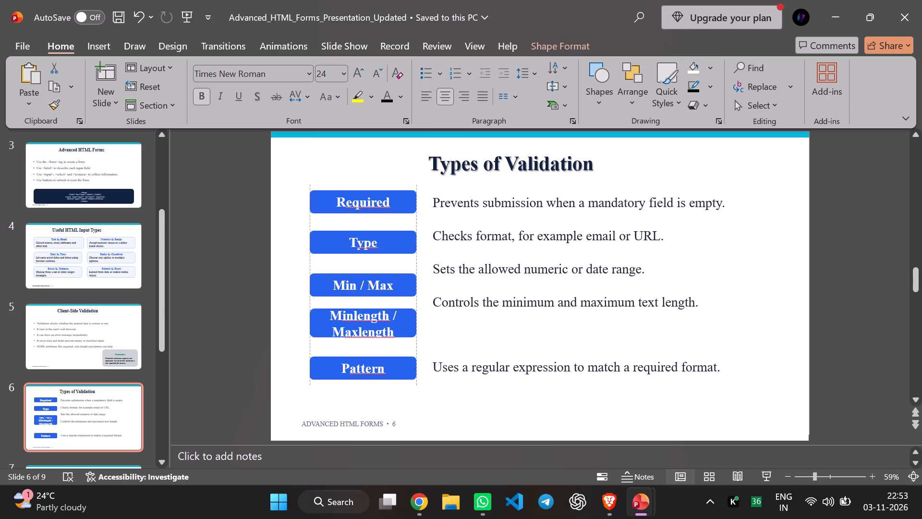
left_click_drag(398, 339, 399, 341)
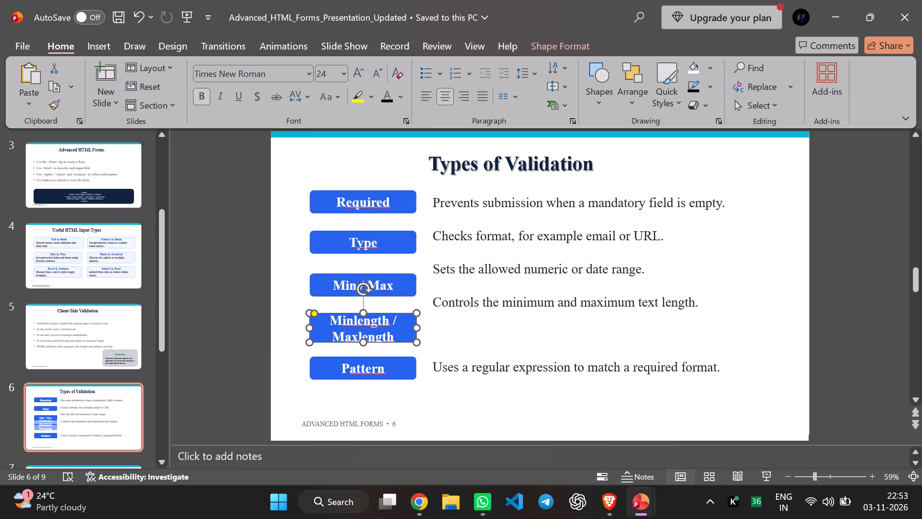
left_click_drag(487, 310, 496, 315)
left_click_drag(496, 315, 491, 334)
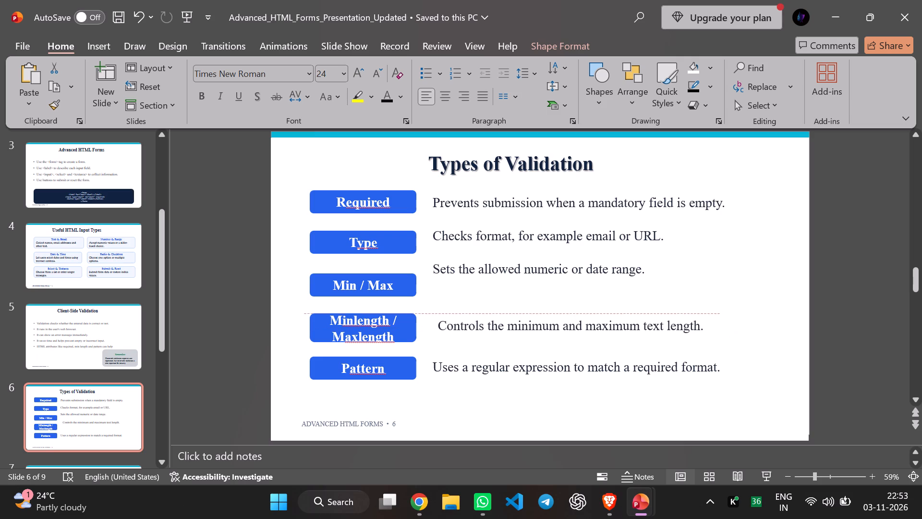
left_click_drag(491, 334, 487, 337)
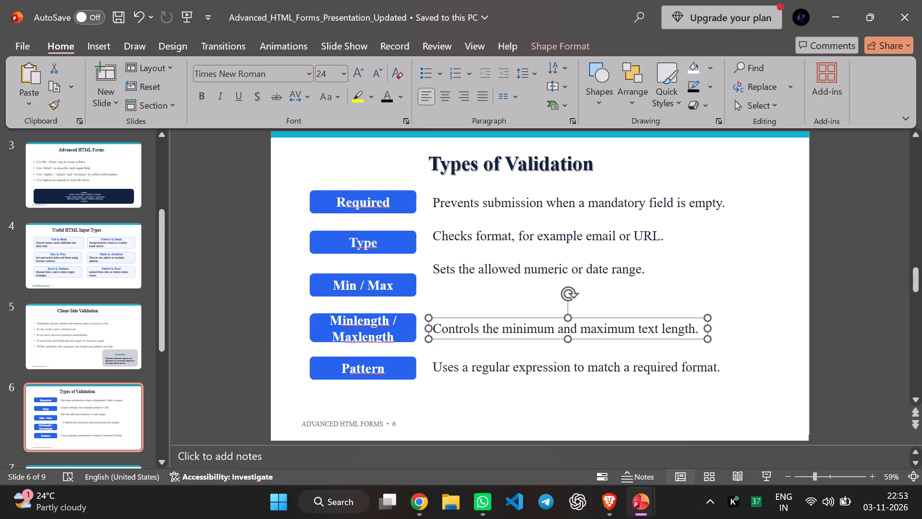
Lower the "Min / Max" and "Type" descriptions on slide 6 so each lines up with its blue label.
left_click(399, 291)
left_click_drag(472, 269, 480, 283)
left_click(480, 282)
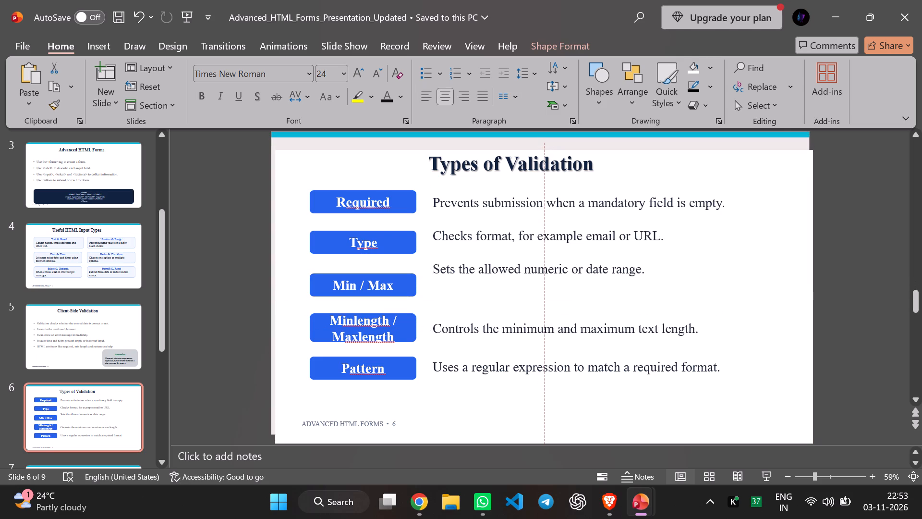
left_click(494, 272)
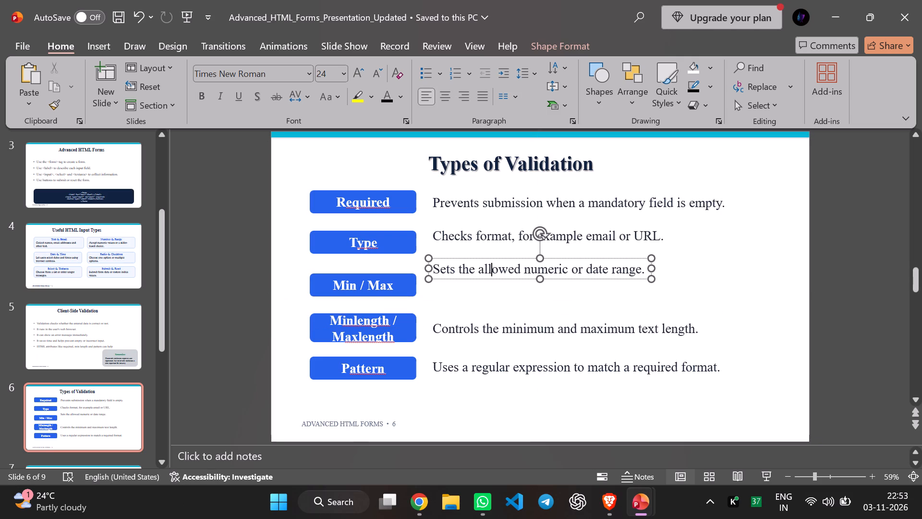
left_click_drag(495, 280, 501, 296)
left_click(394, 241)
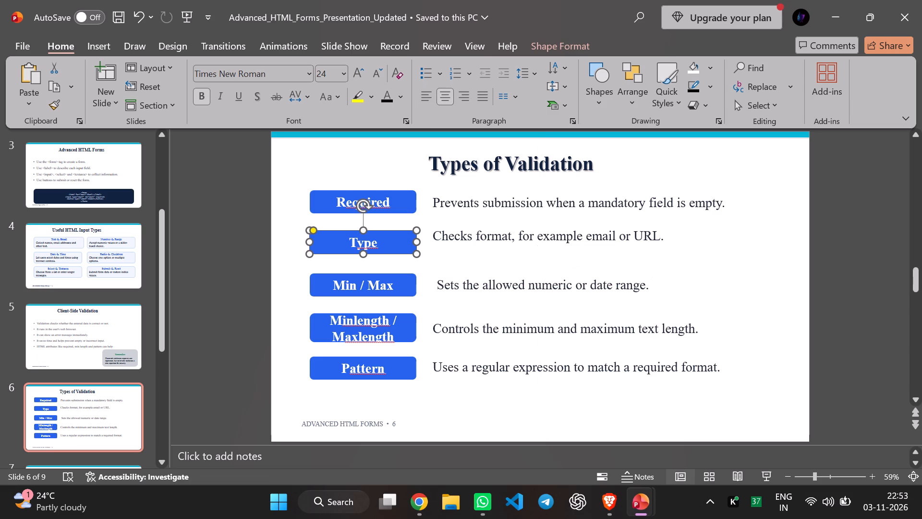
left_click_drag(450, 239, 477, 242)
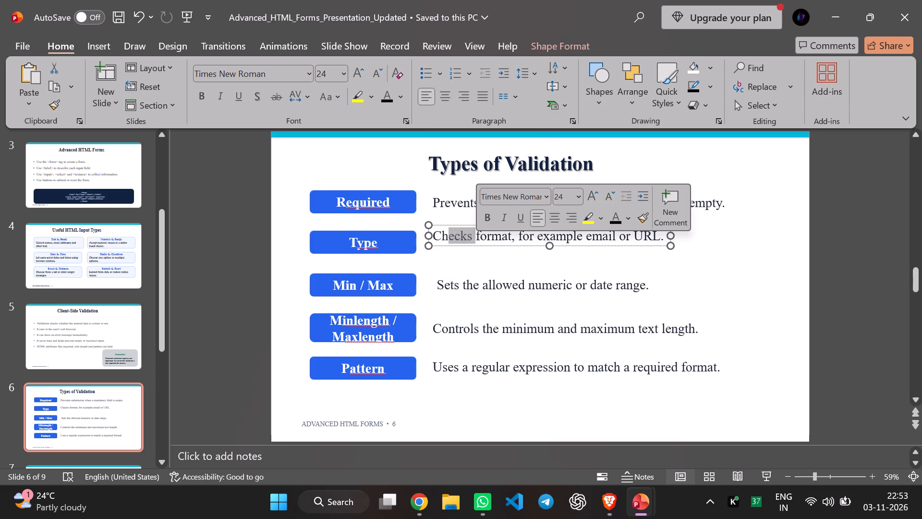
left_click_drag(475, 246, 475, 250)
left_click(456, 208)
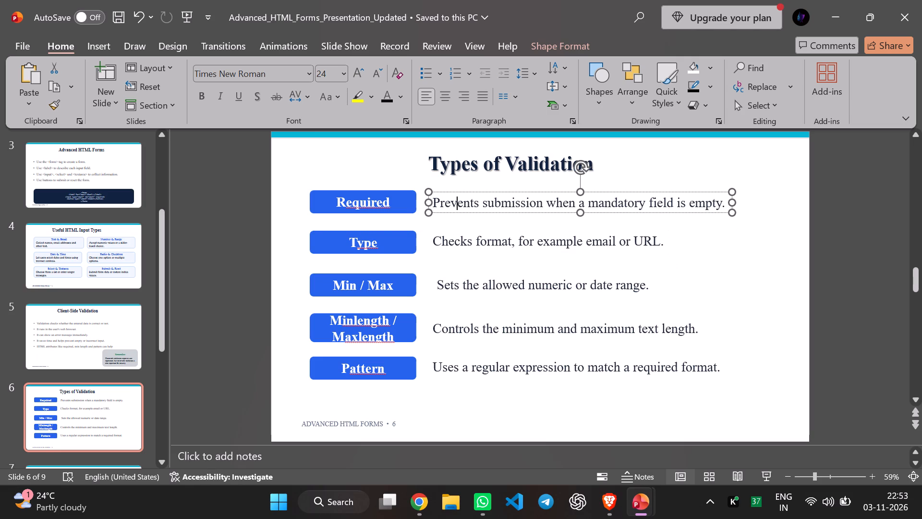
left_click(248, 276)
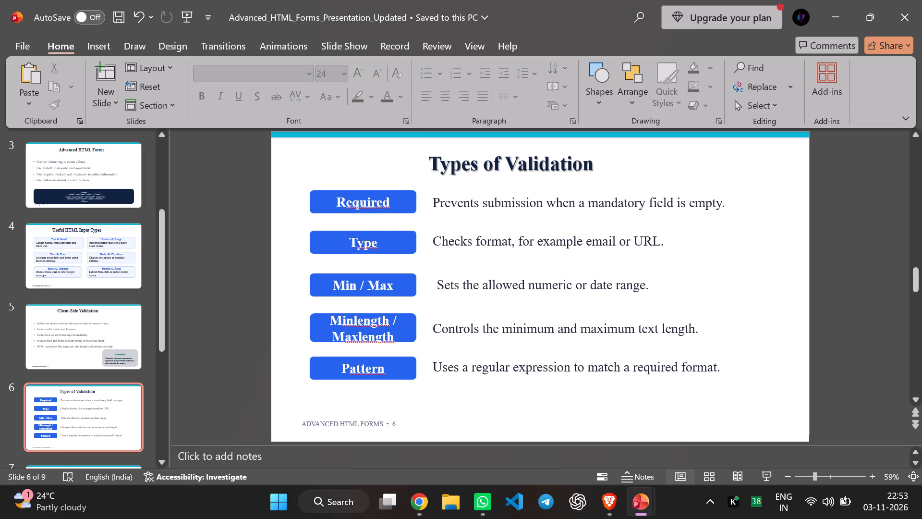
Nudge the "Pattern" label and its description slightly further down to even out the row spacing on slide 6.
left_click(394, 378)
left_click_drag(394, 378, 394, 395)
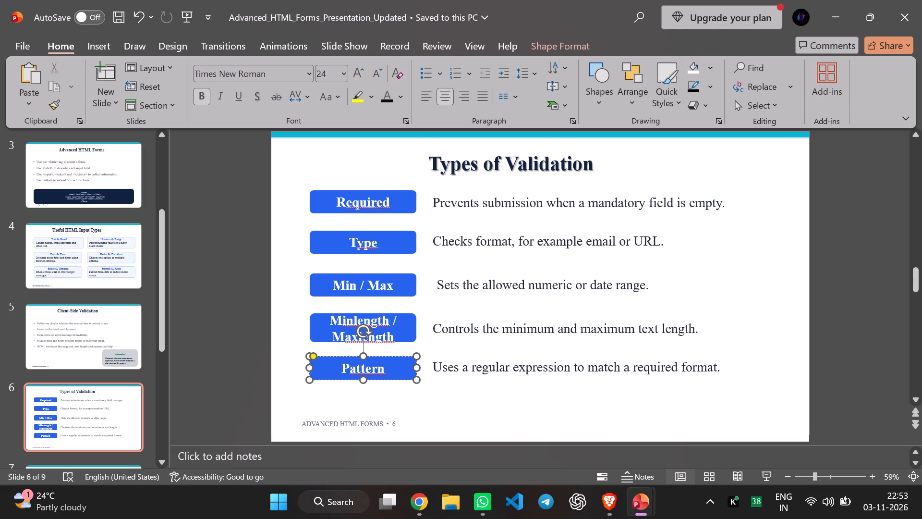
left_click_drag(394, 395, 394, 395)
left_click_drag(394, 373, 394, 379)
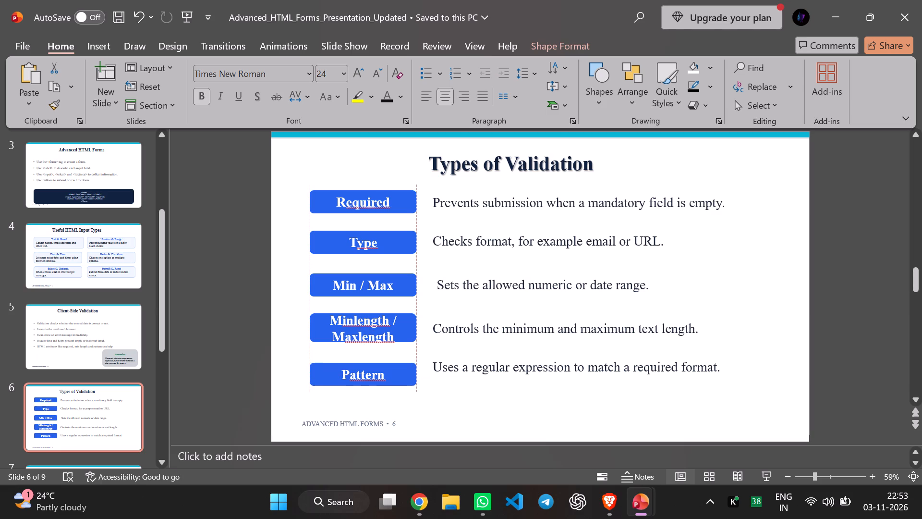
left_click_drag(394, 379, 394, 378)
left_click(480, 375)
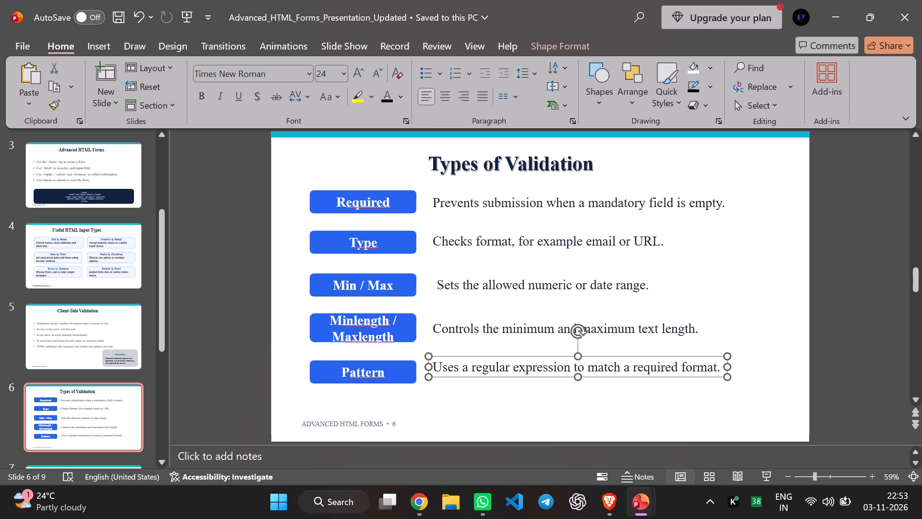
left_click_drag(480, 375, 480, 381)
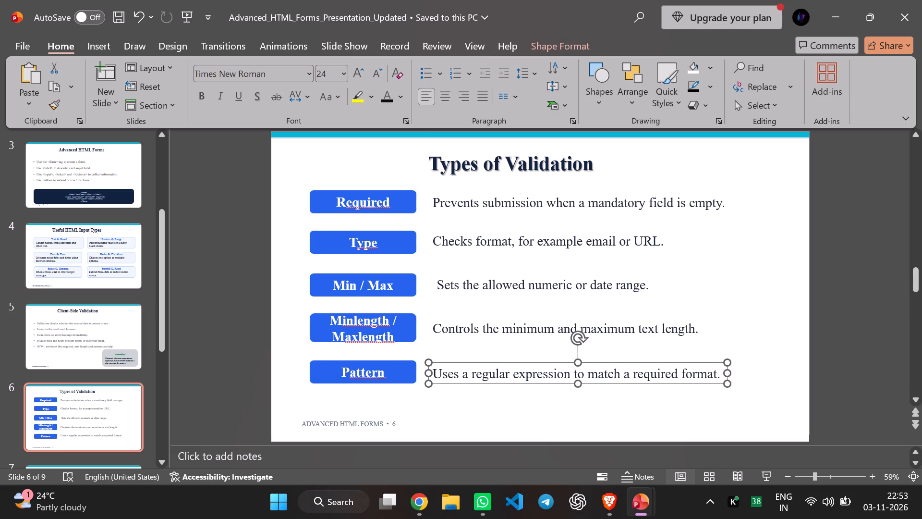
left_click(266, 357)
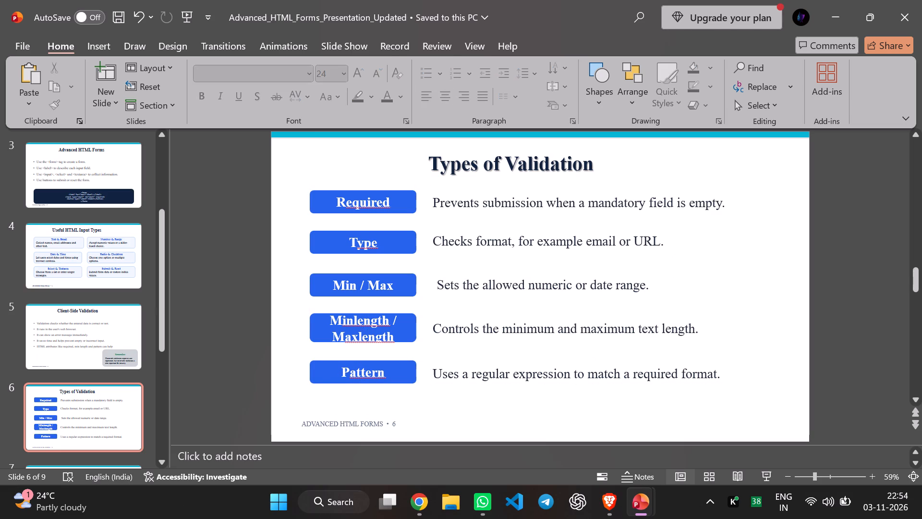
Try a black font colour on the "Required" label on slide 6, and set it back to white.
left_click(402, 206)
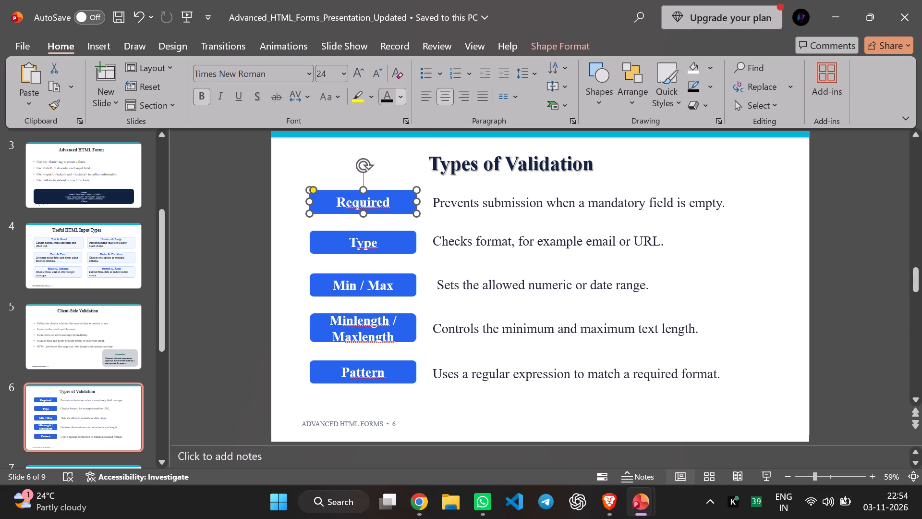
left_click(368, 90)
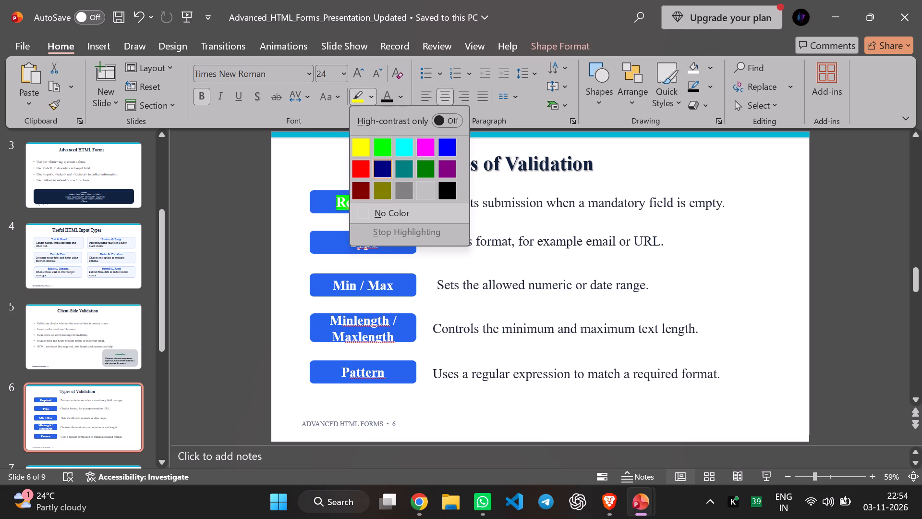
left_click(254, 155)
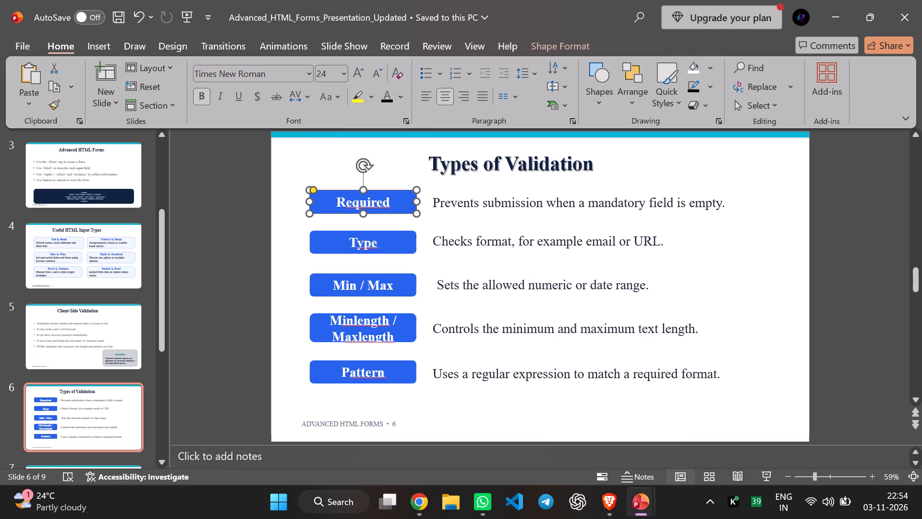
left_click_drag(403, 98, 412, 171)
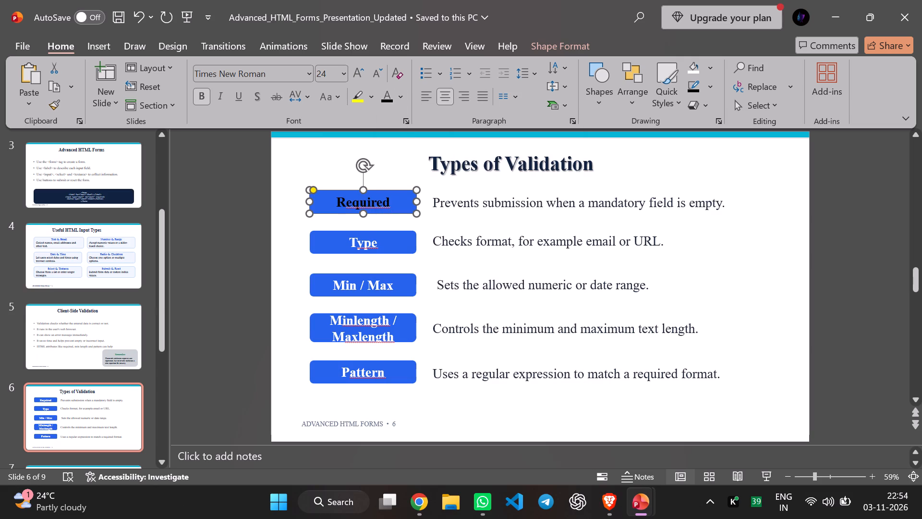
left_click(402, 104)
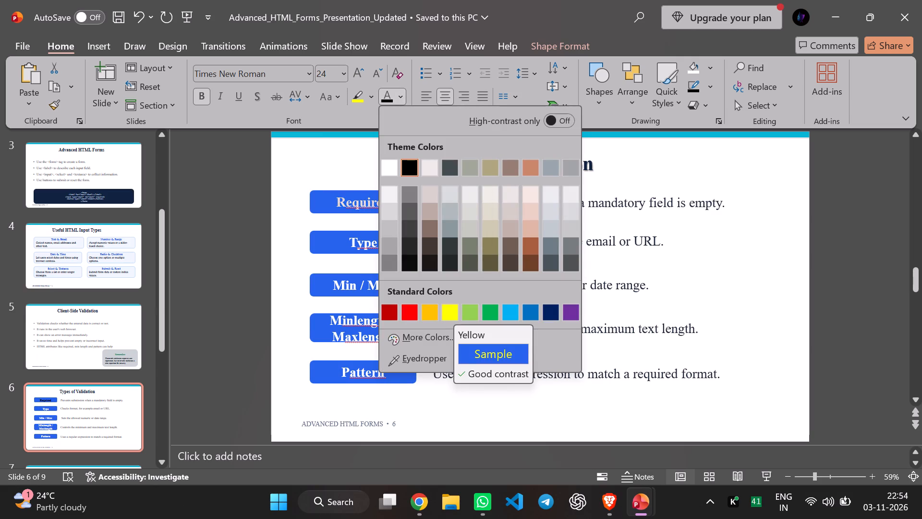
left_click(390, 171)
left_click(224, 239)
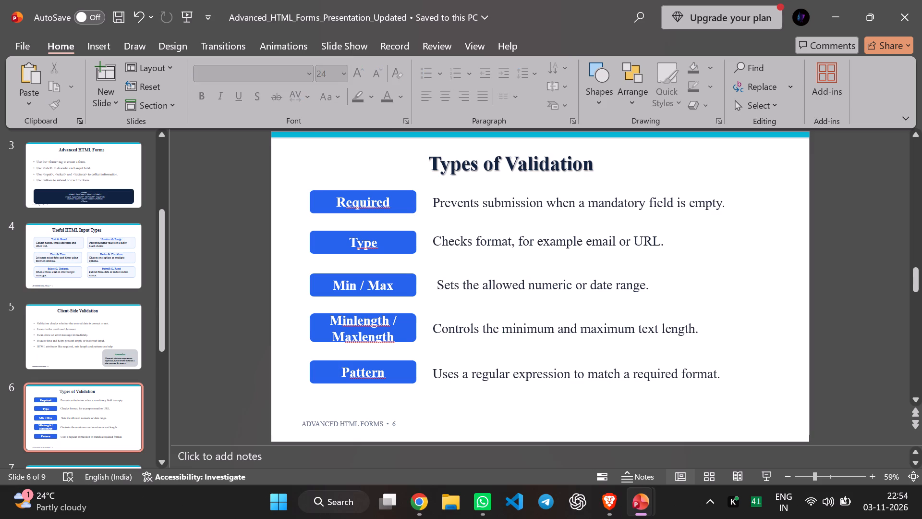
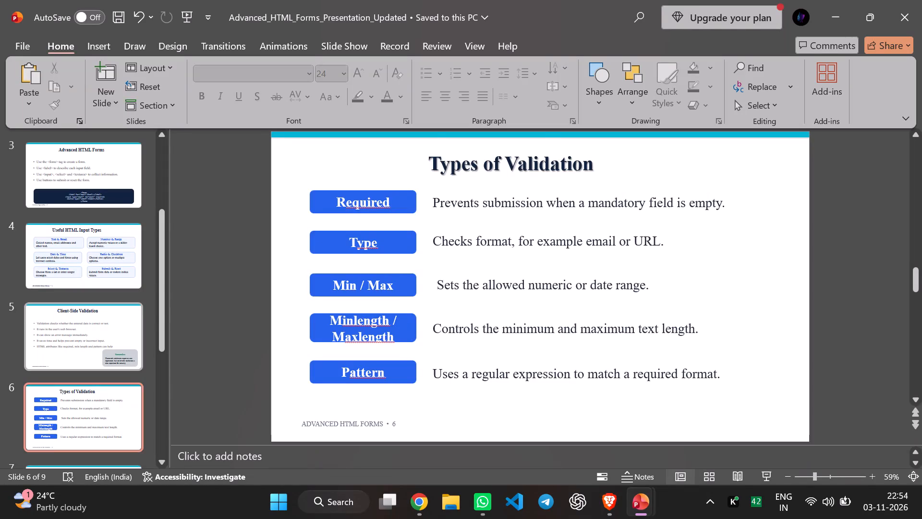
Go to slide 7, "Image Maps in HTML", and move its body text box slightly further down below the title.
left_click(63, 333)
key("Down")
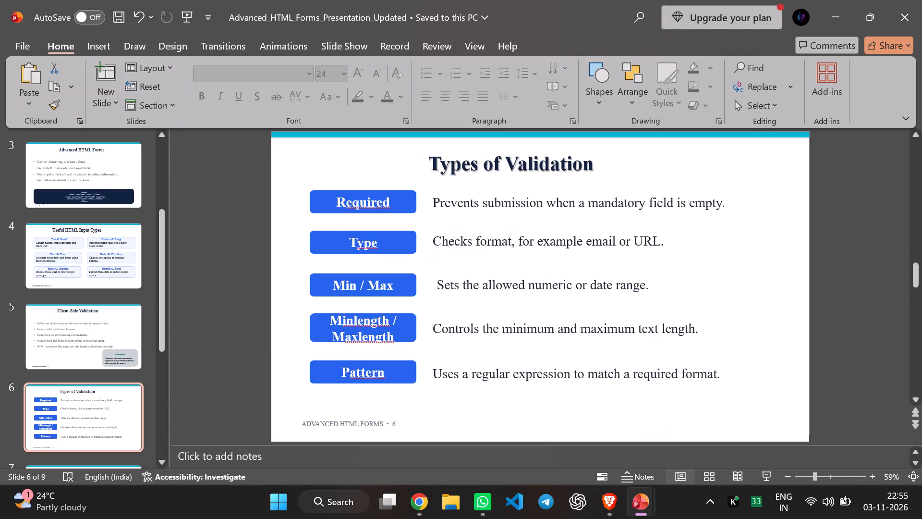
key("Down")
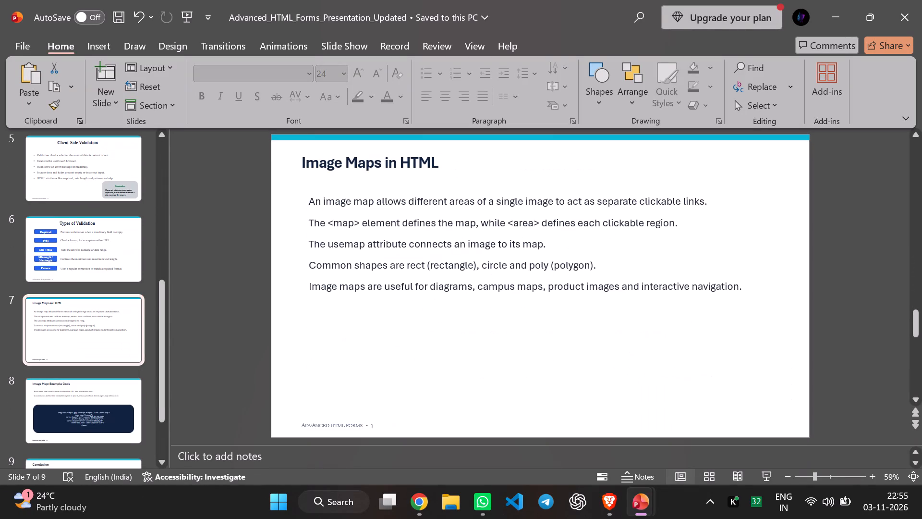
left_click(417, 155)
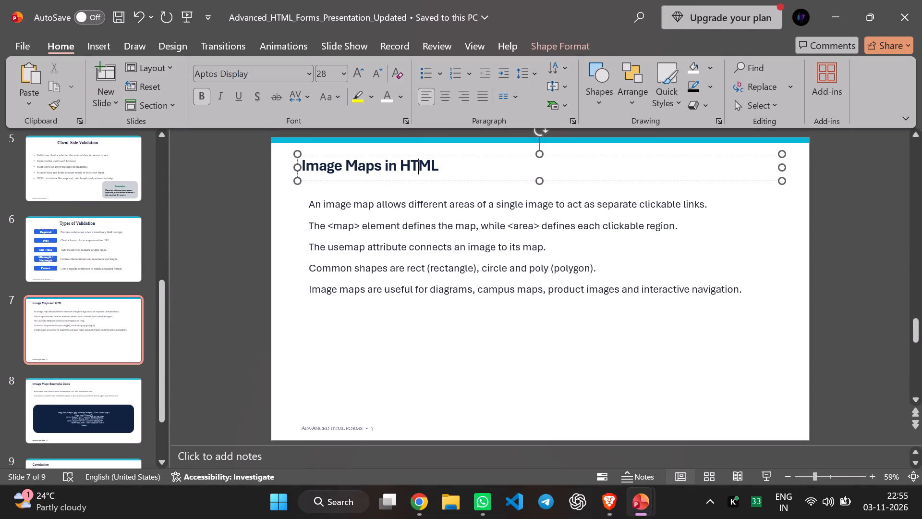
left_click(446, 181)
left_click(446, 218)
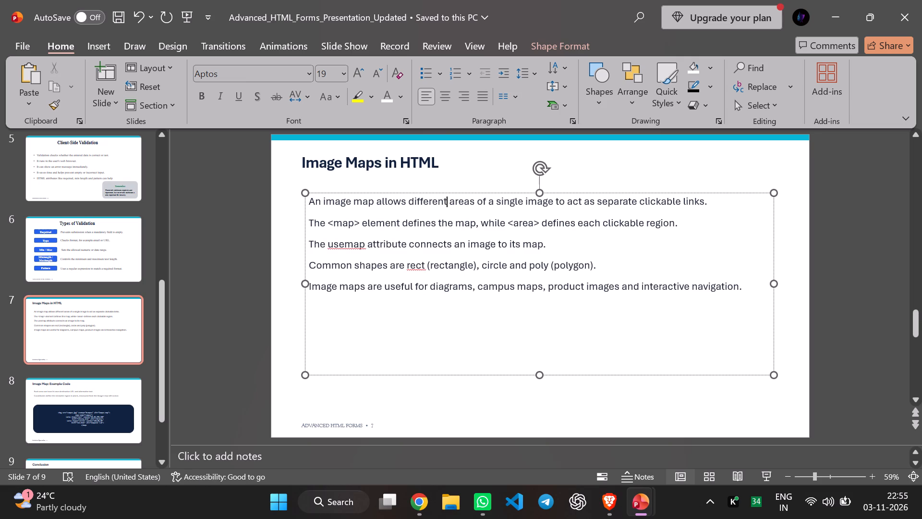
left_click_drag(749, 287, 751, 305)
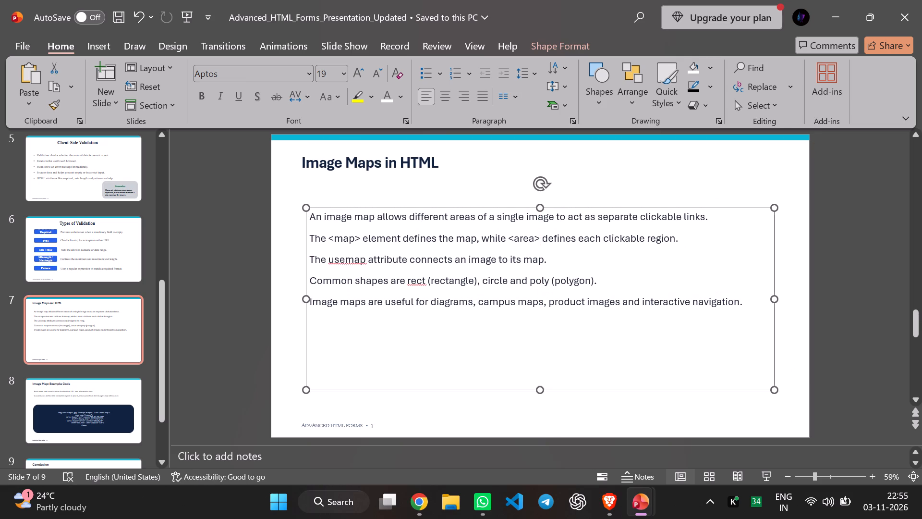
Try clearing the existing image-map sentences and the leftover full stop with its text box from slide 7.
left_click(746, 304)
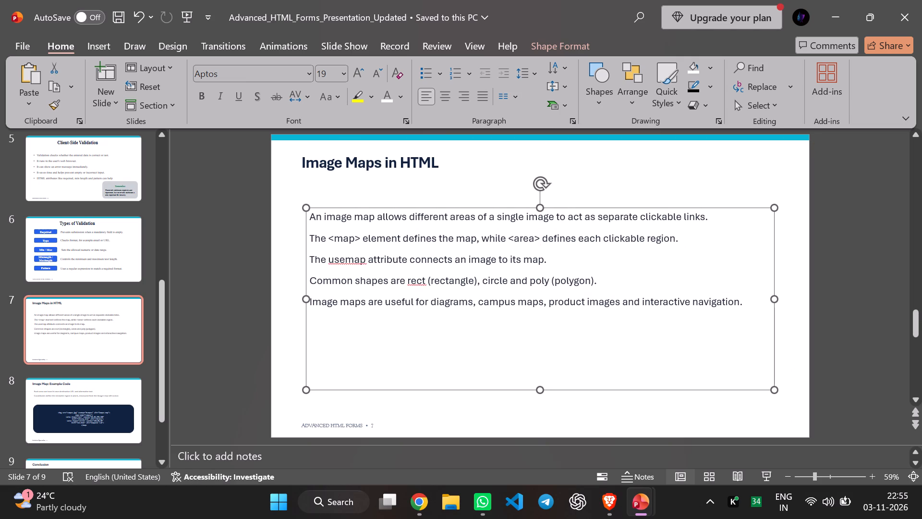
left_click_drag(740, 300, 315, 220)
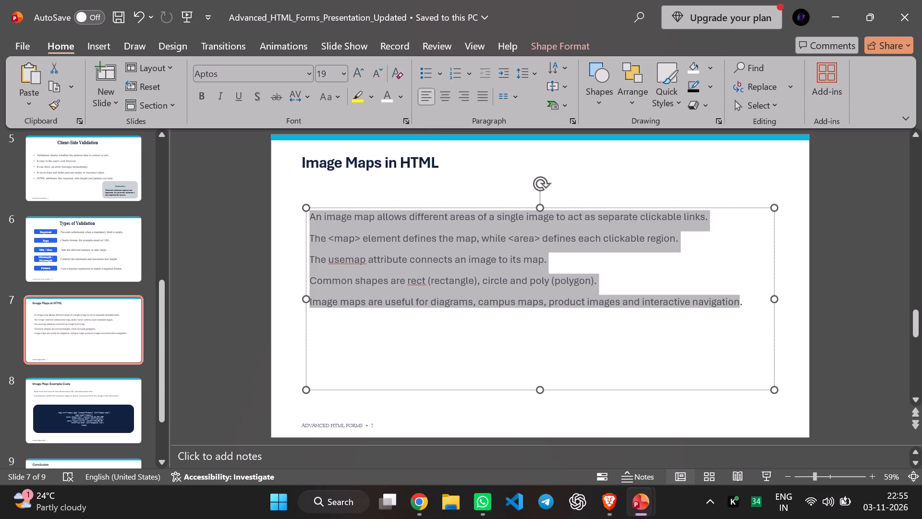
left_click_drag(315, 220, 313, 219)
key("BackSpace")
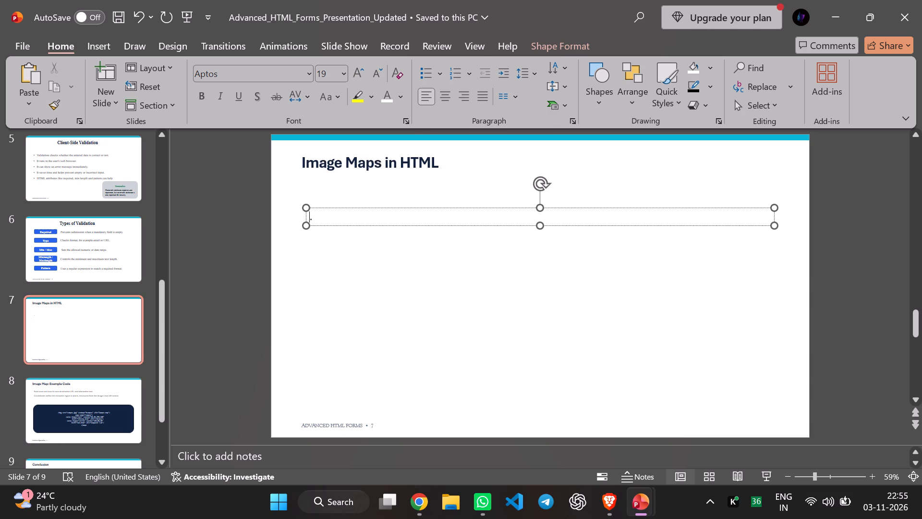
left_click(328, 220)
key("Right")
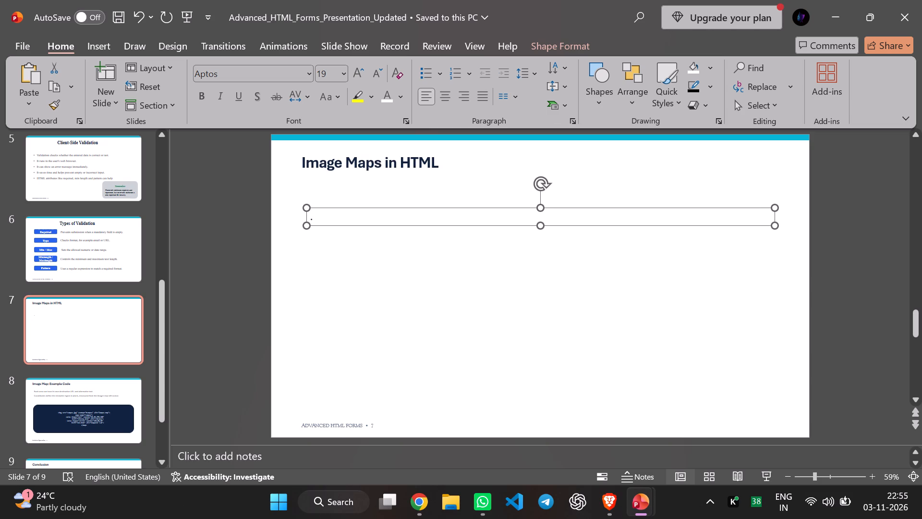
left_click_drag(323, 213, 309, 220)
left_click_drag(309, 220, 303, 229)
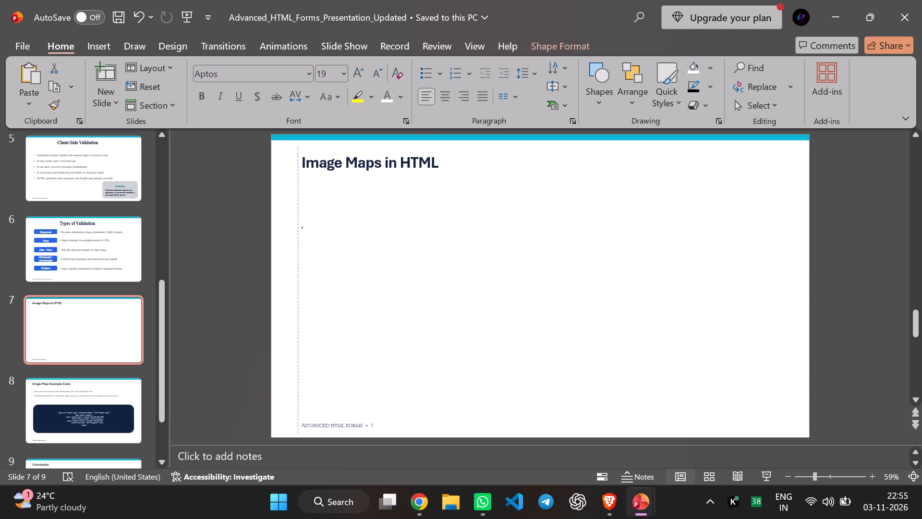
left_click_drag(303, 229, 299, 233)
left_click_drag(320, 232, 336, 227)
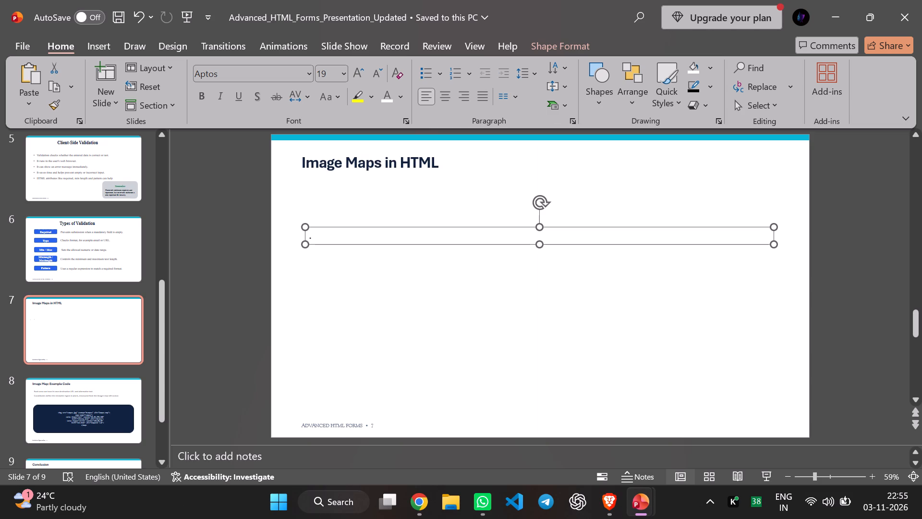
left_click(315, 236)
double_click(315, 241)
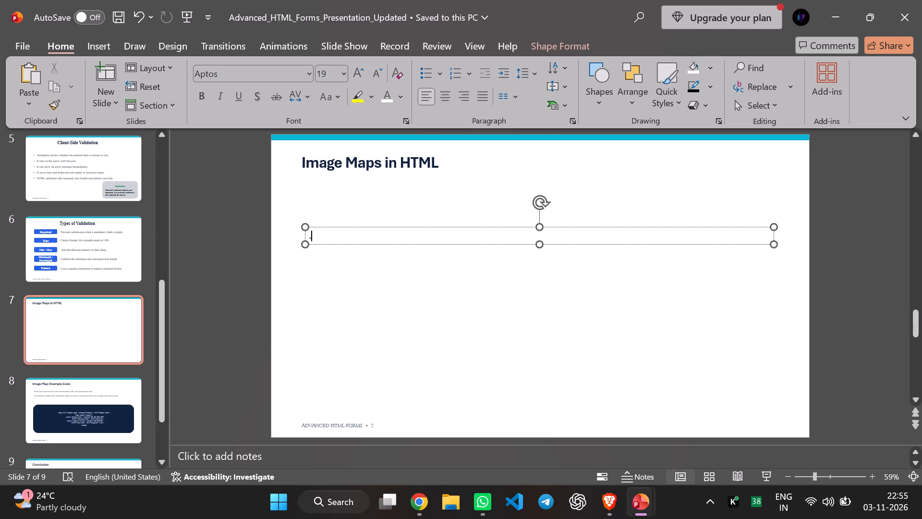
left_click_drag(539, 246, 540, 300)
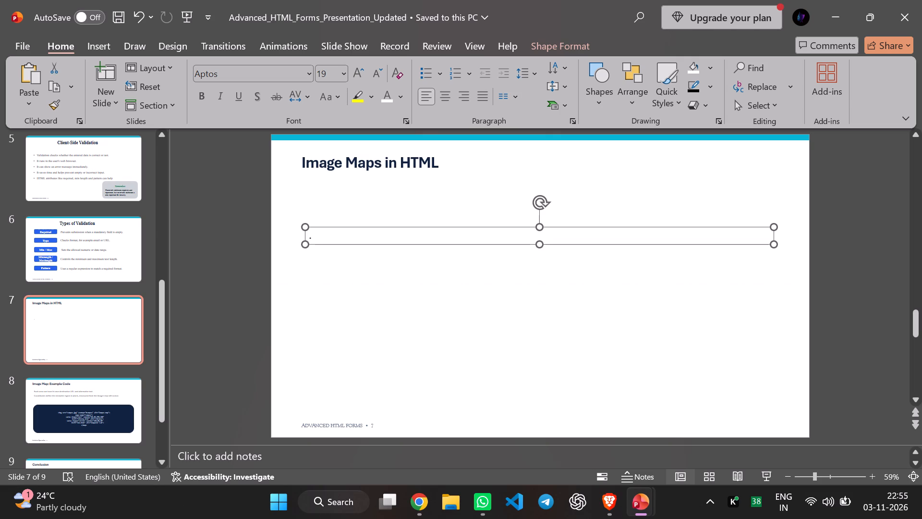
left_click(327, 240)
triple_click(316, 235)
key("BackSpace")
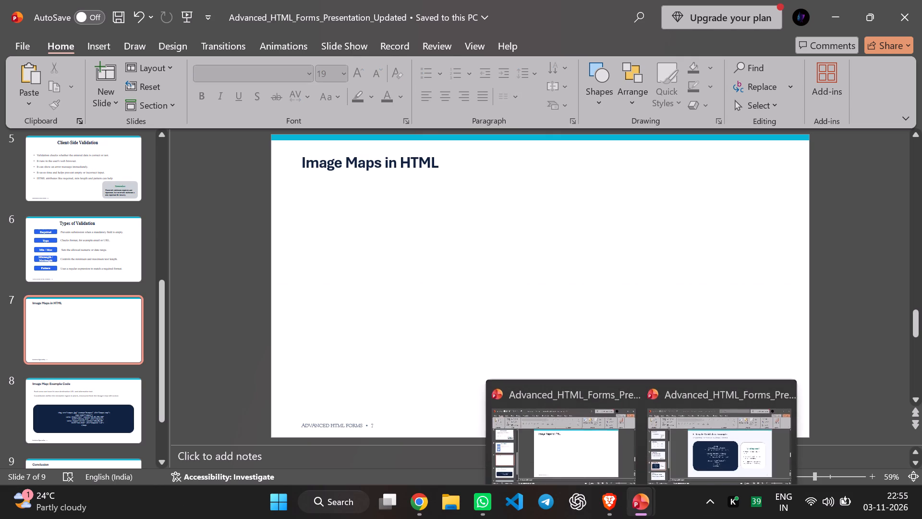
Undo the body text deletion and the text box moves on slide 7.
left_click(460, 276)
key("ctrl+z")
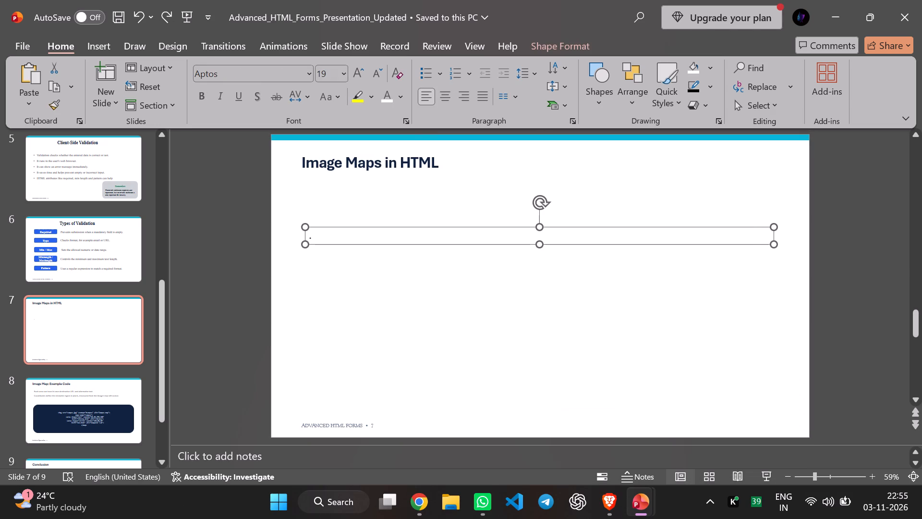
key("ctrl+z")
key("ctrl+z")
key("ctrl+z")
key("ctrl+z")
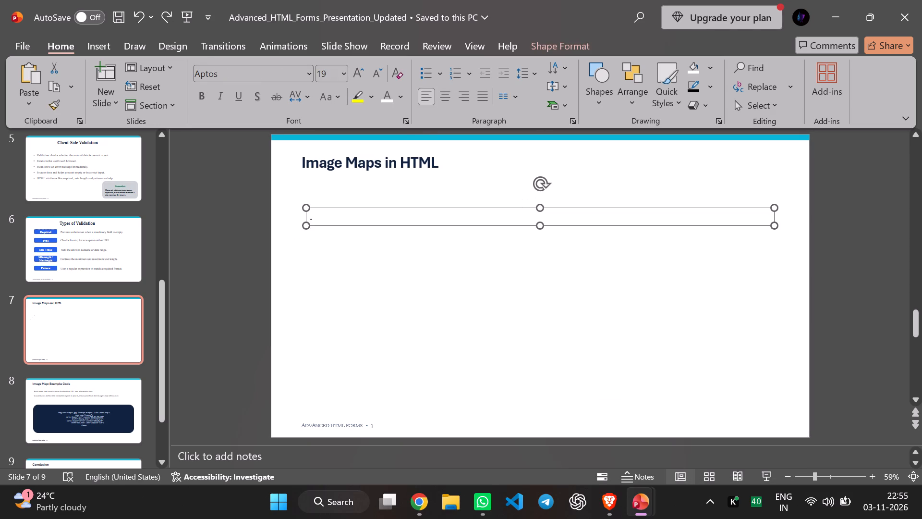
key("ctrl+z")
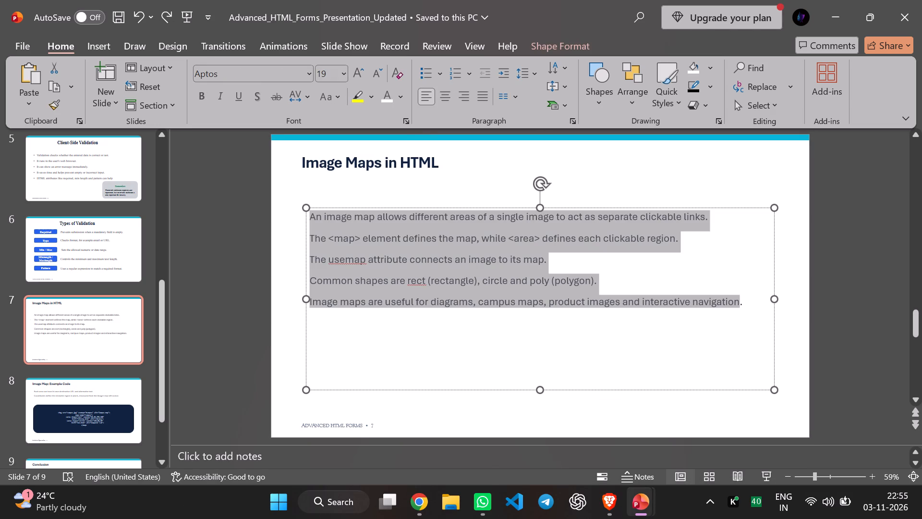
Replace slide 7's body sentences with the four copied from the "6. Image Maps" slide of the other open presentation.
left_click(671, 439)
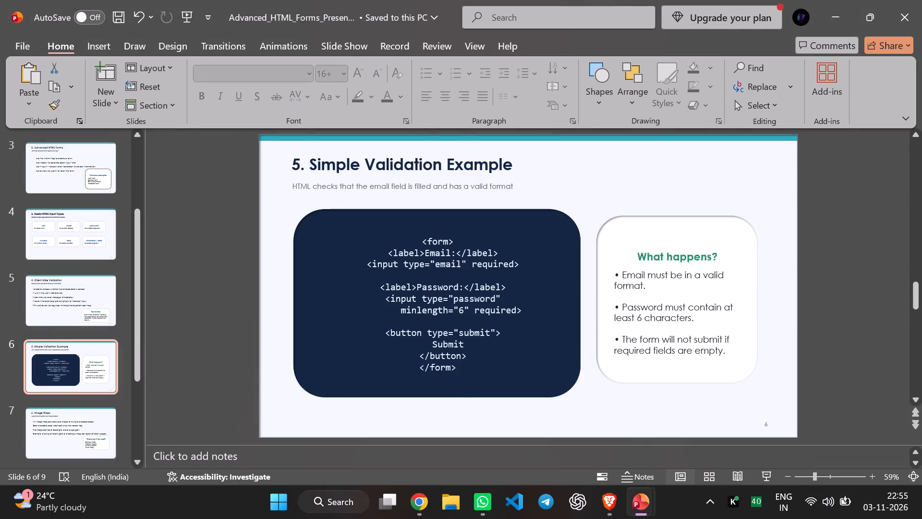
key("Down")
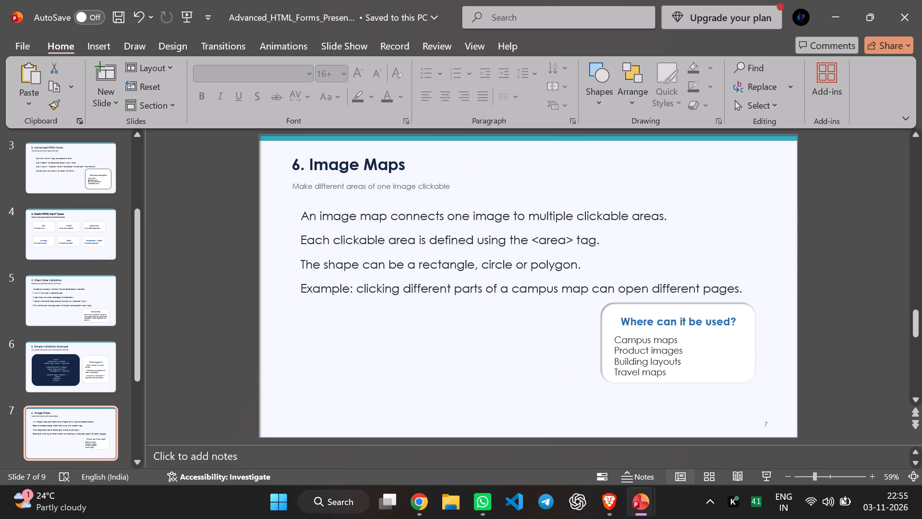
left_click(740, 288)
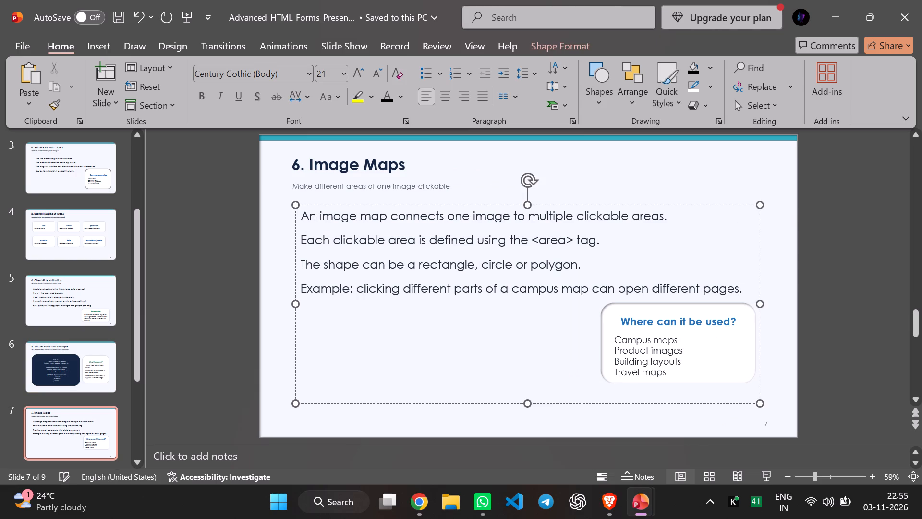
left_click_drag(740, 288, 737, 288)
left_click_drag(737, 288, 313, 210)
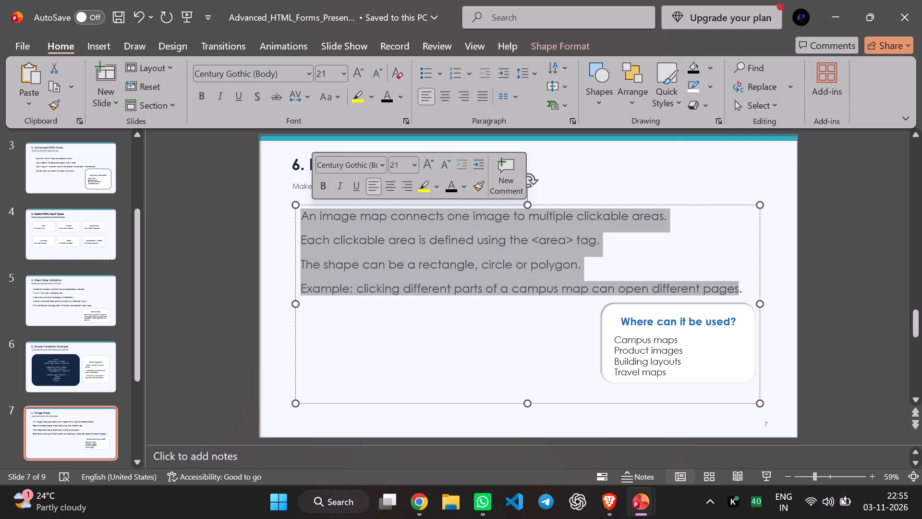
key("ctrl+c")
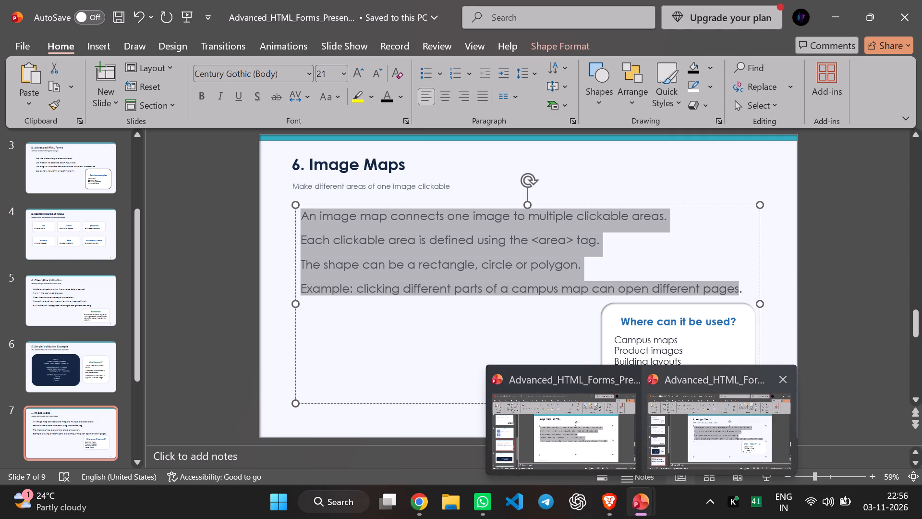
left_click(620, 441)
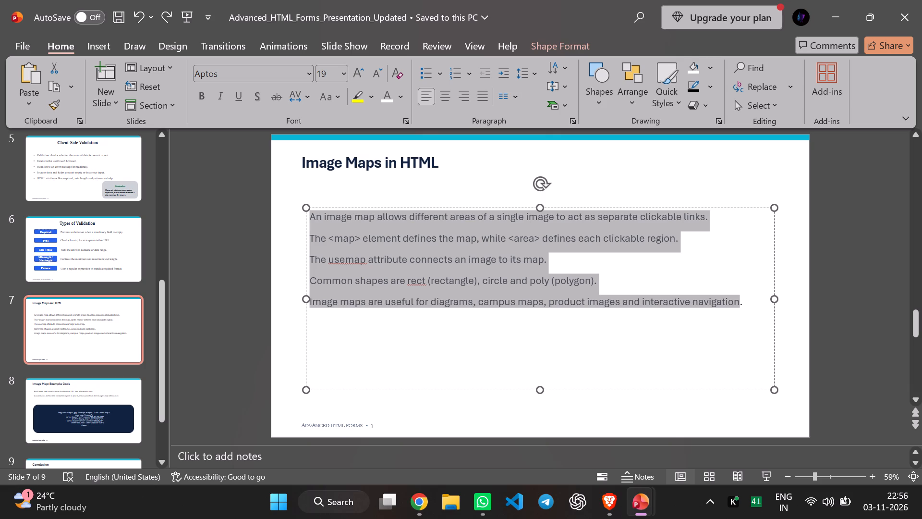
key("BackSpace")
key("ctrl+v")
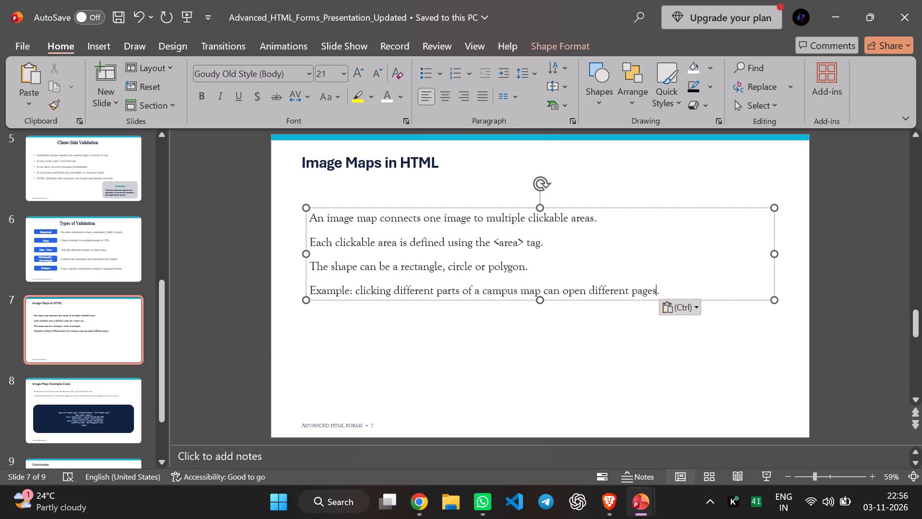
Set all the text on slide 7 to Times New Roman at size 32.
left_click(364, 198, "ctrl")
key("ctrl+a")
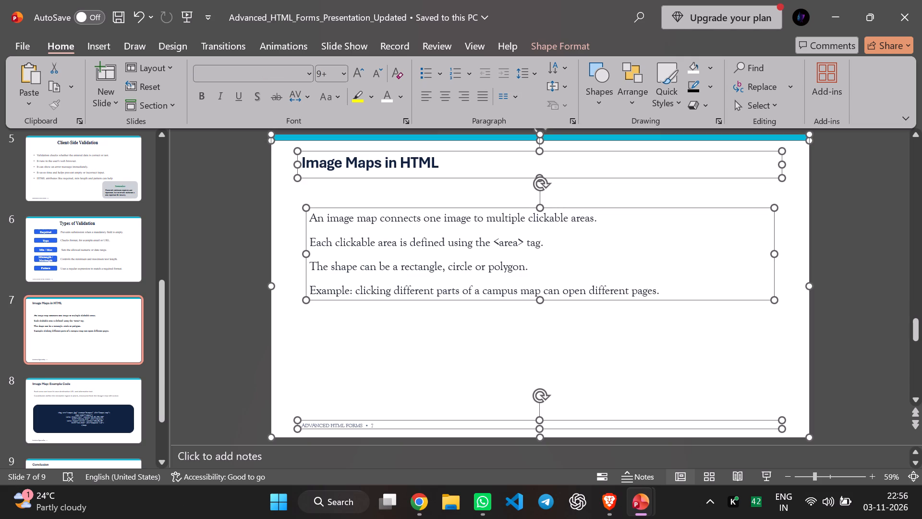
left_click(300, 76)
left_click(305, 74)
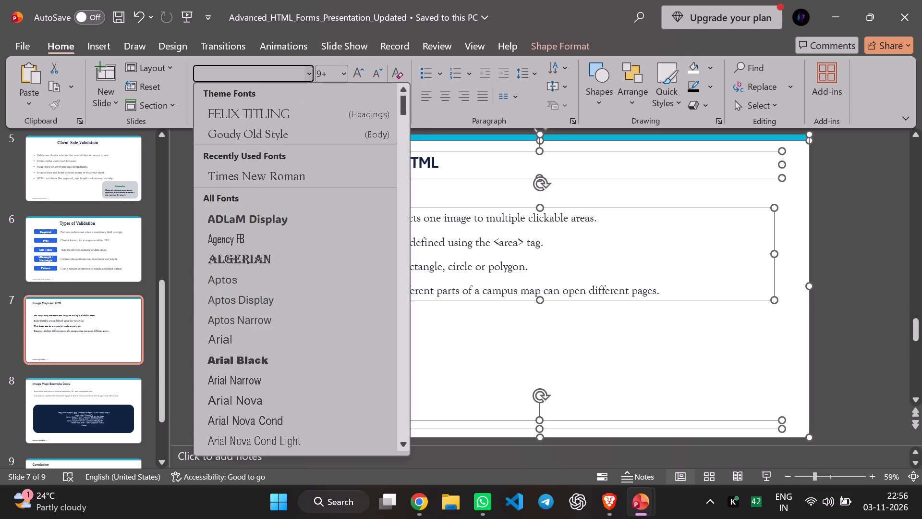
left_click(272, 172)
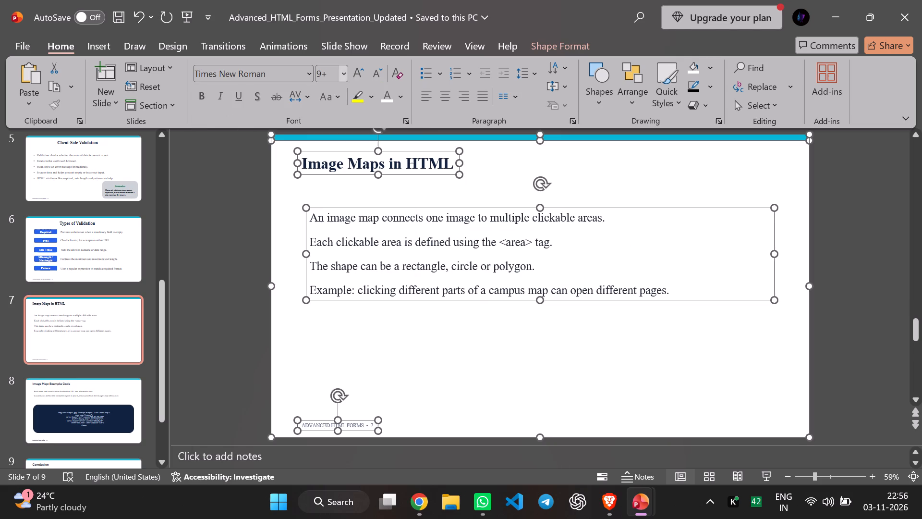
left_click_drag(345, 69, 339, 312)
Enlarge the "Image Maps in HTML" title to size 36 and centre it in a widened text box with a text shadow.
left_click(397, 175)
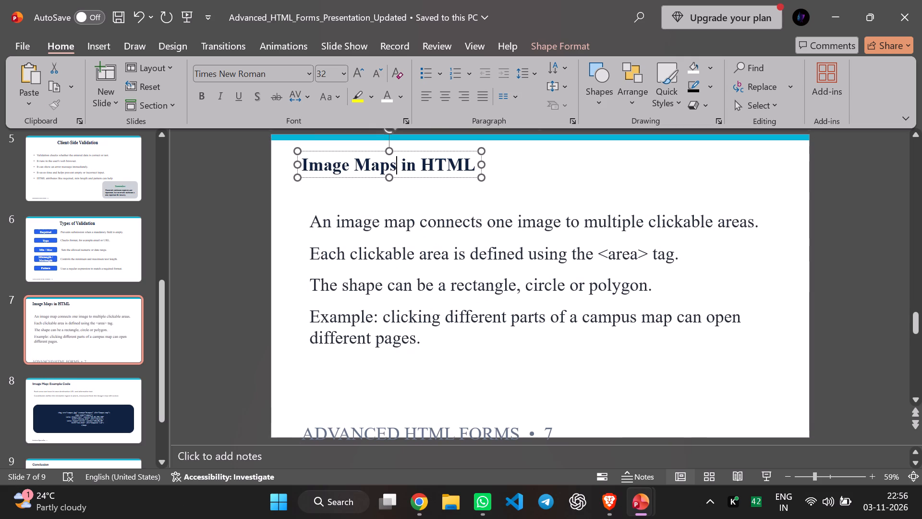
left_click(402, 176)
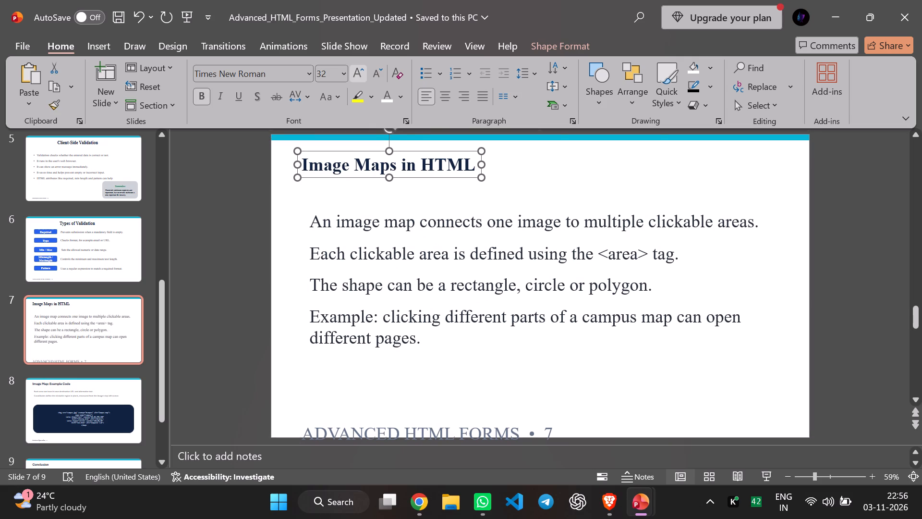
left_click(361, 68)
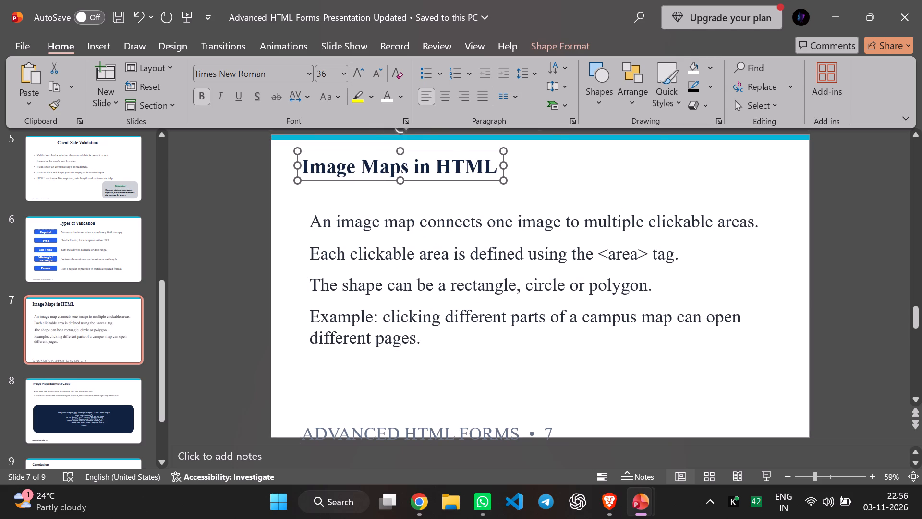
left_click_drag(506, 165, 708, 161)
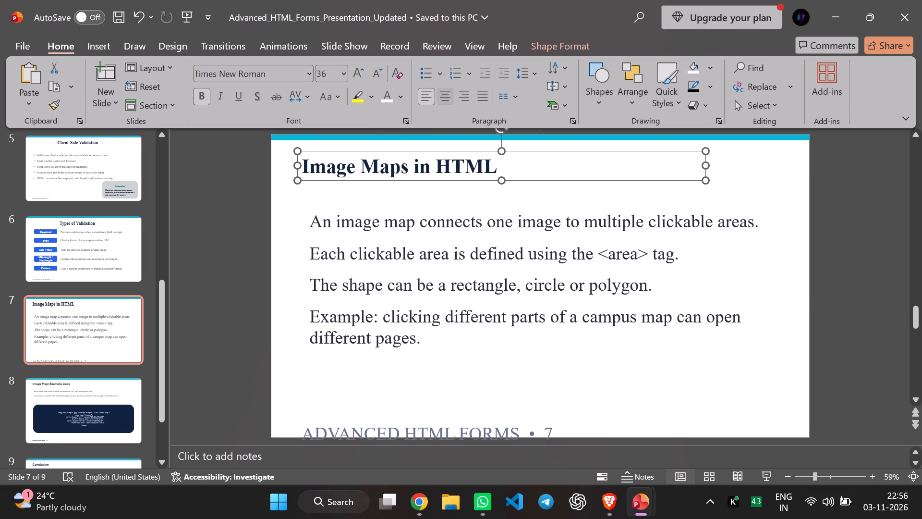
left_click(451, 102)
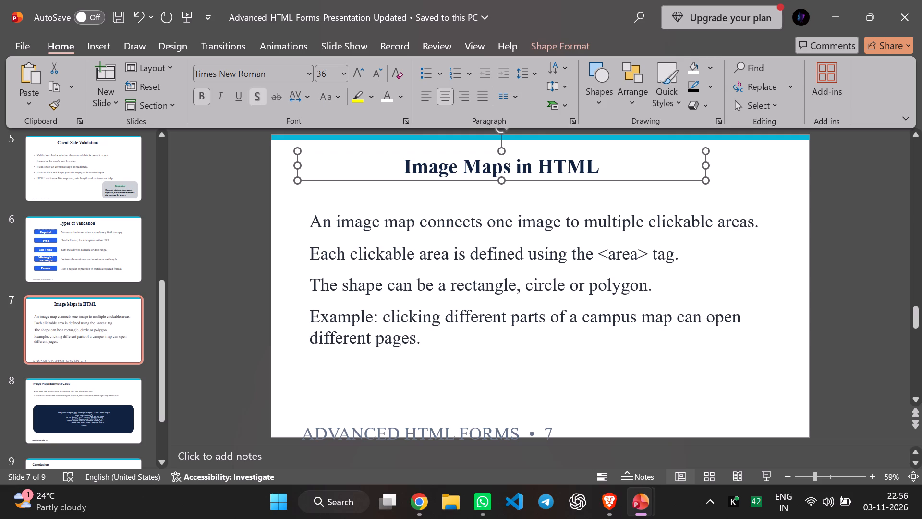
left_click(259, 95)
Reduce the four body sentences on slide 7 to size 28.
left_click(342, 246)
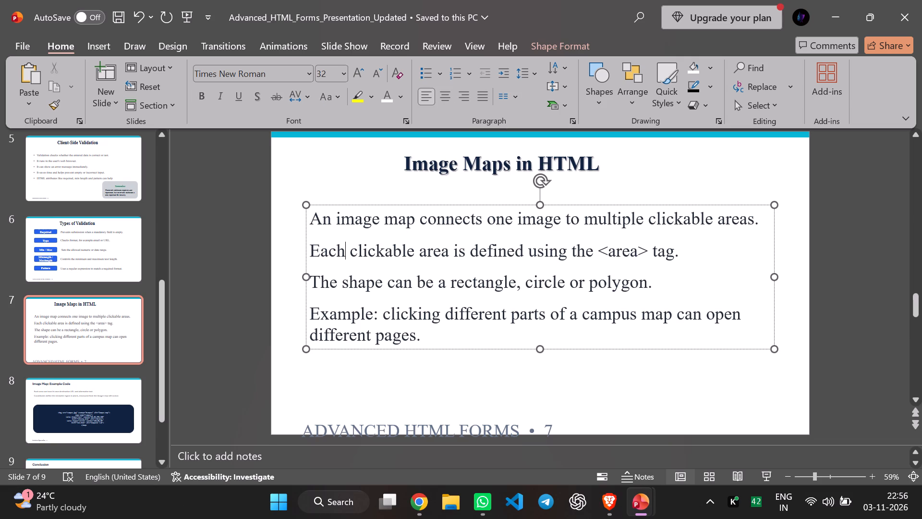
left_click(317, 205)
left_click(376, 70)
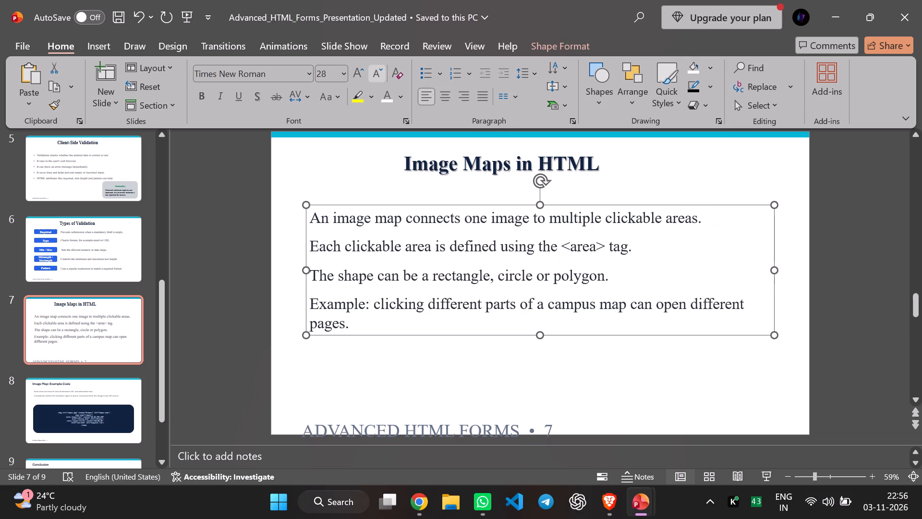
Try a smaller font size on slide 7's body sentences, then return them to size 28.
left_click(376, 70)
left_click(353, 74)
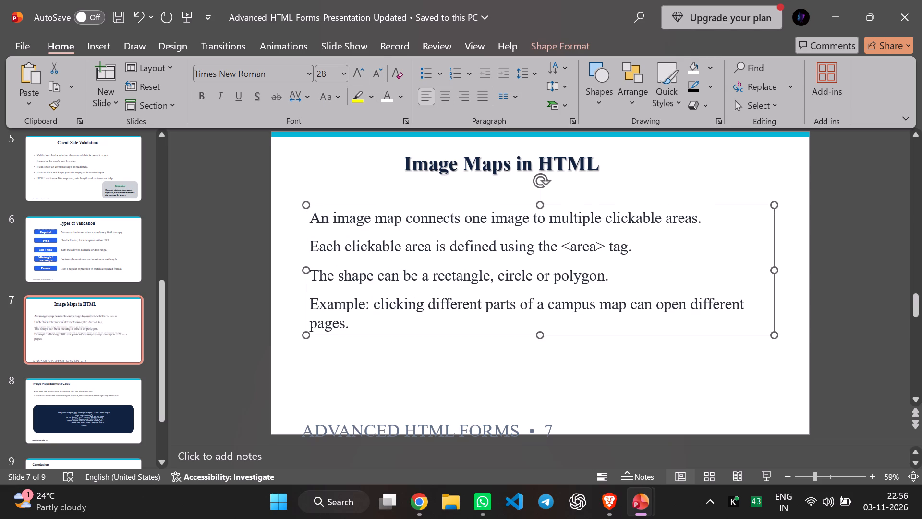
Reduce the "ADVANCED HTML FORMS • 7" footer text on slide 7 to size 9.
left_click(369, 428)
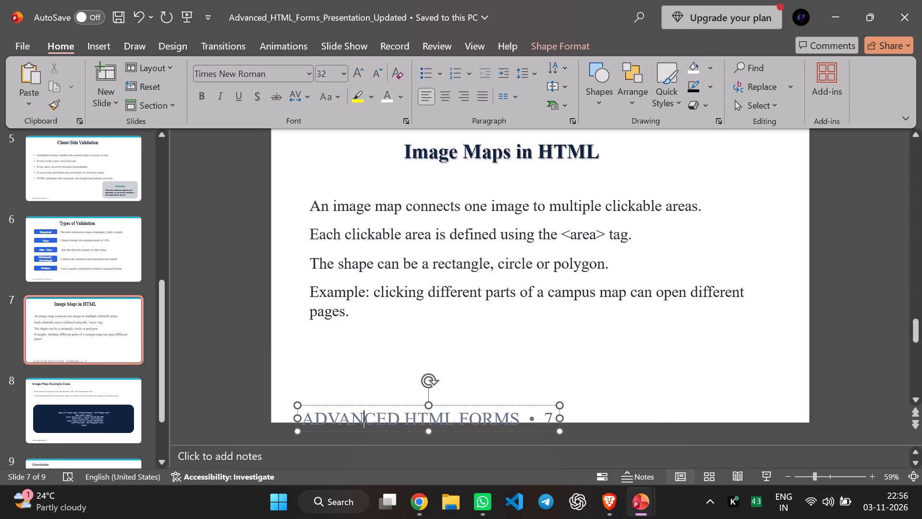
left_click(376, 408)
left_click(397, 407)
triple_click(376, 72)
triple_click(376, 72)
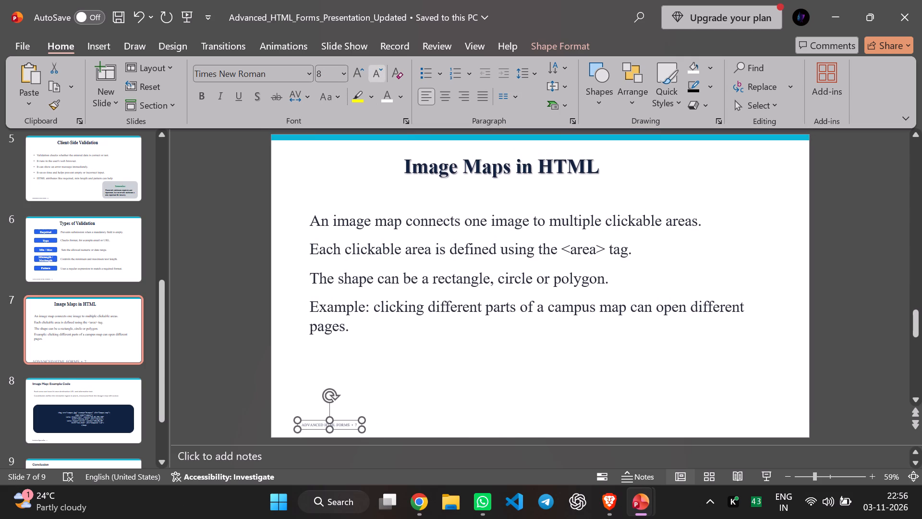
double_click(362, 72)
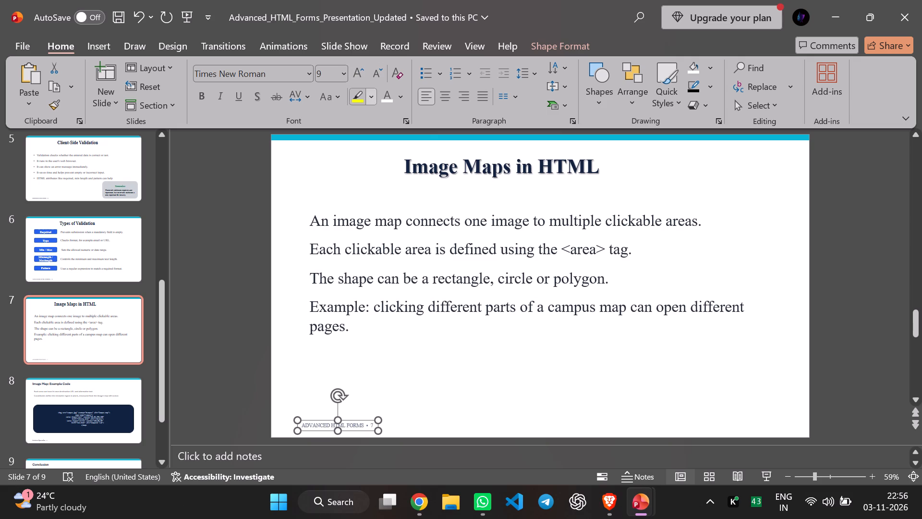
Add filled round bullets to the four body sentences on slide 7.
left_click(324, 225)
left_click(333, 204)
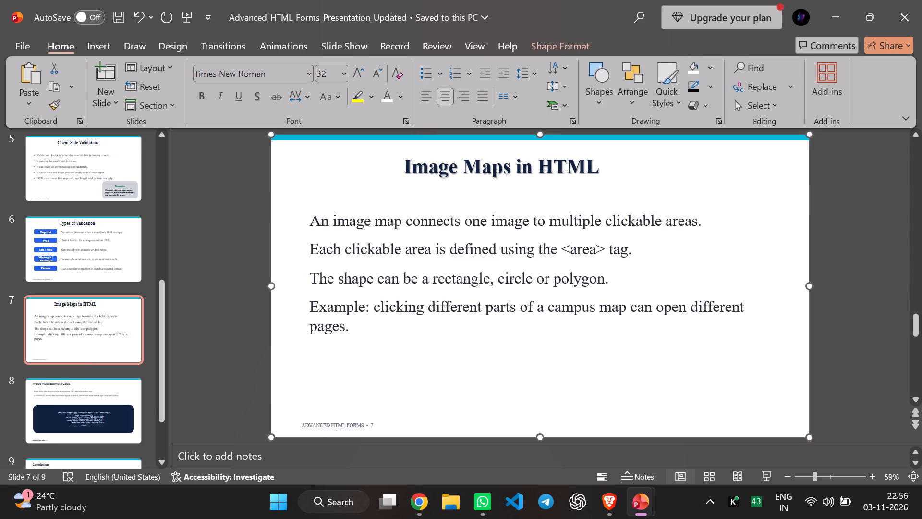
double_click(444, 65)
left_click_drag(440, 79, 348, 244)
left_click(348, 244)
left_click(368, 210)
left_click(365, 207)
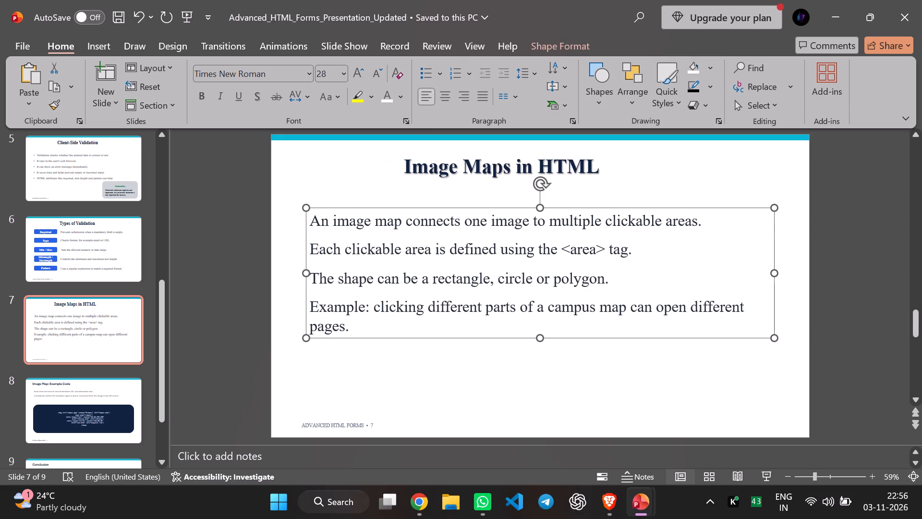
left_click_drag(439, 77, 497, 143)
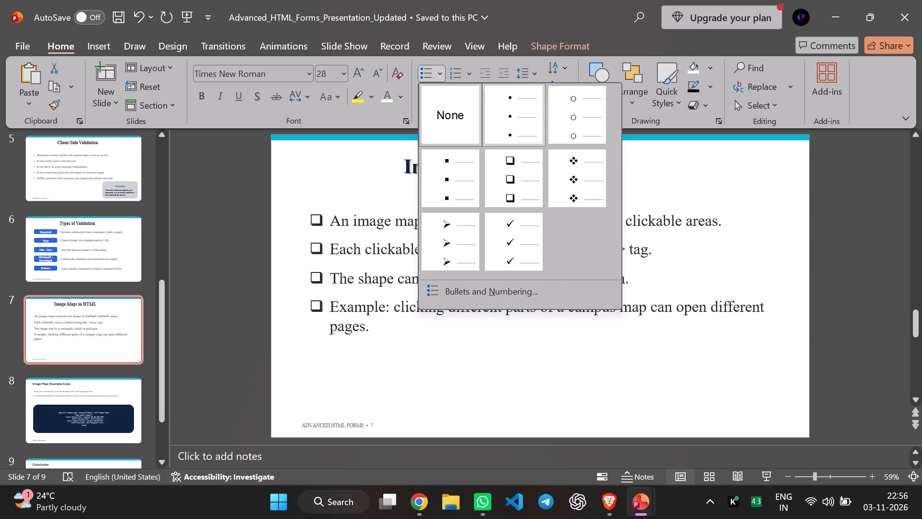
left_click_drag(497, 143, 504, 138)
left_click(398, 361)
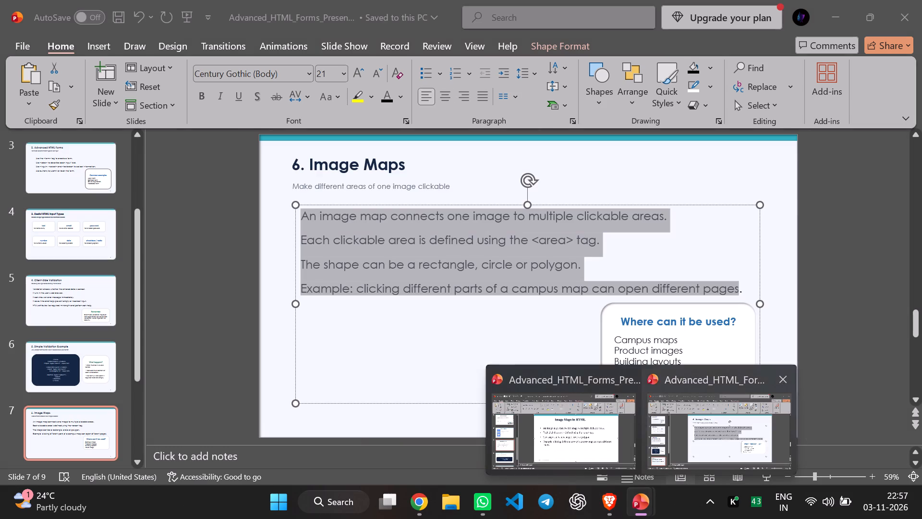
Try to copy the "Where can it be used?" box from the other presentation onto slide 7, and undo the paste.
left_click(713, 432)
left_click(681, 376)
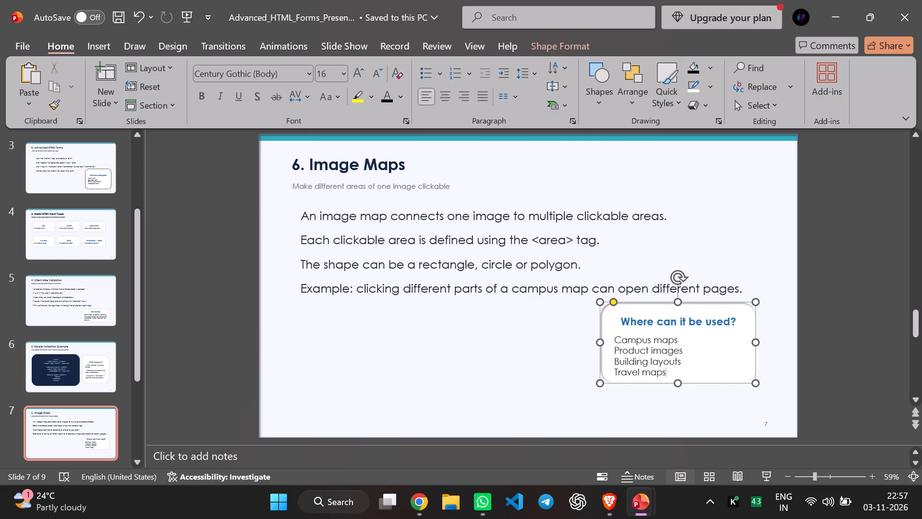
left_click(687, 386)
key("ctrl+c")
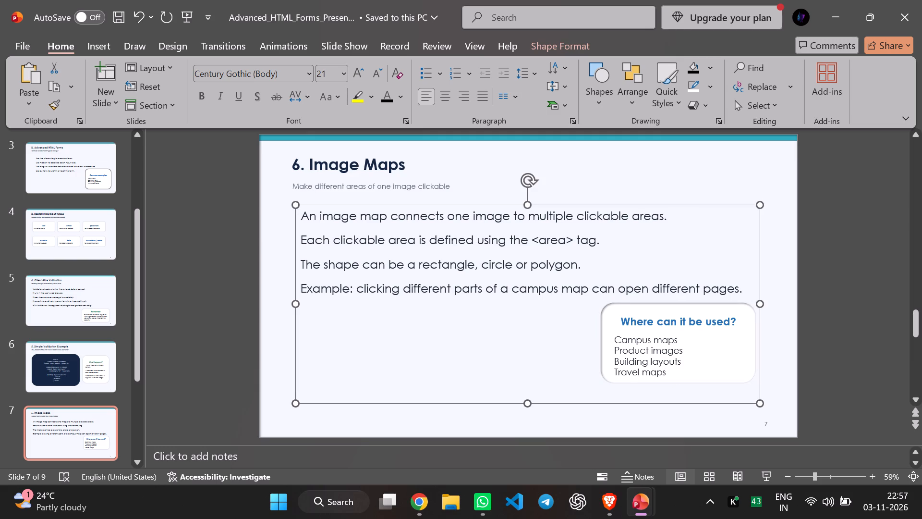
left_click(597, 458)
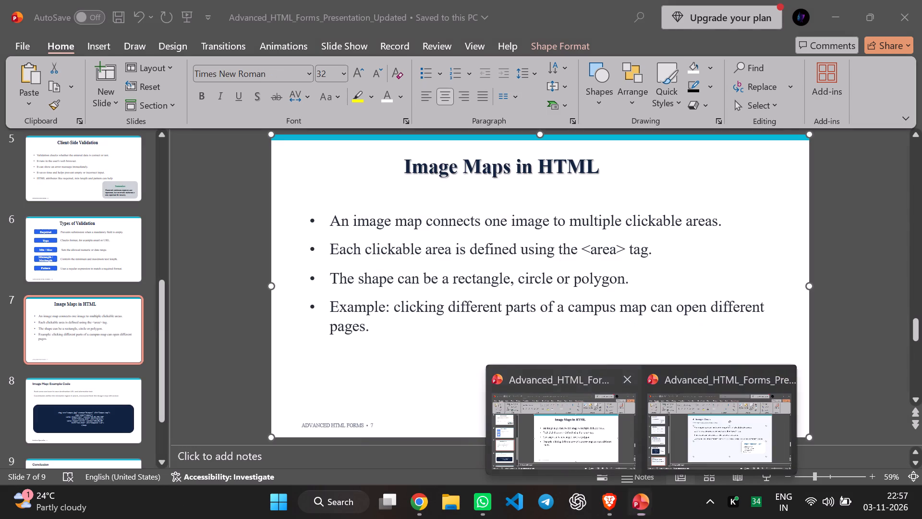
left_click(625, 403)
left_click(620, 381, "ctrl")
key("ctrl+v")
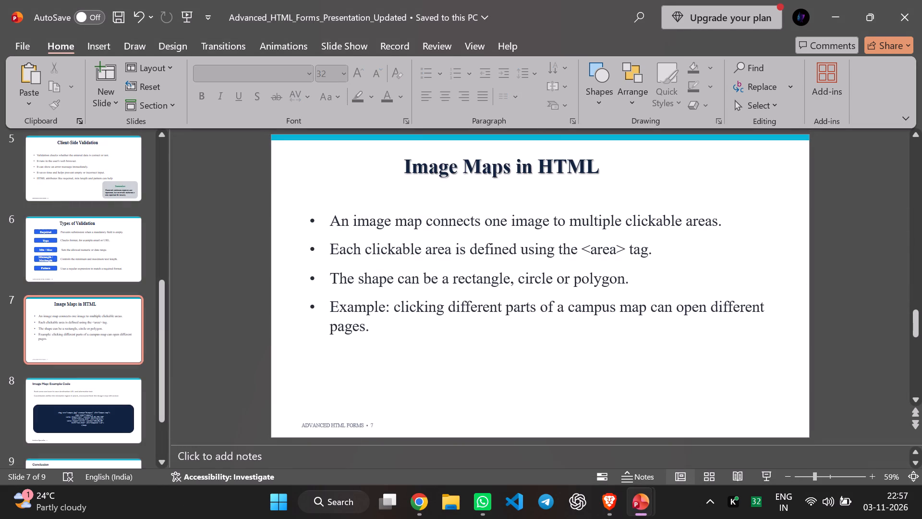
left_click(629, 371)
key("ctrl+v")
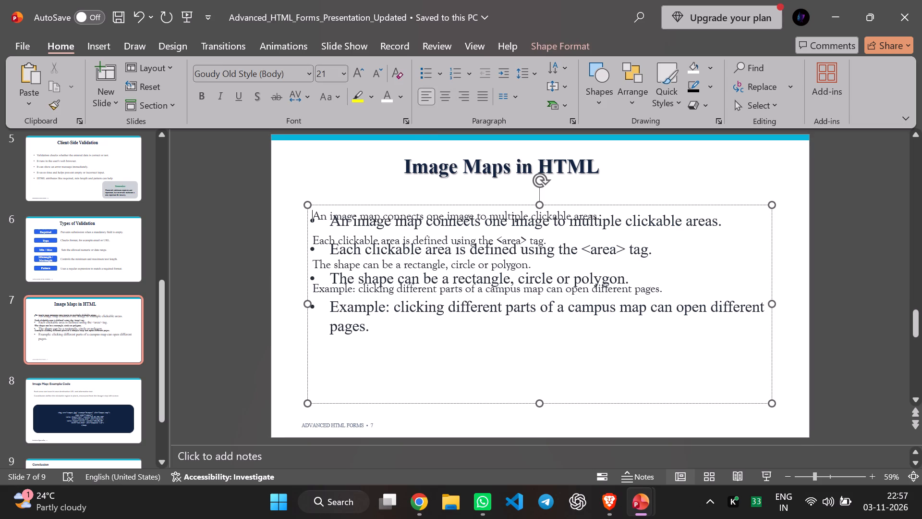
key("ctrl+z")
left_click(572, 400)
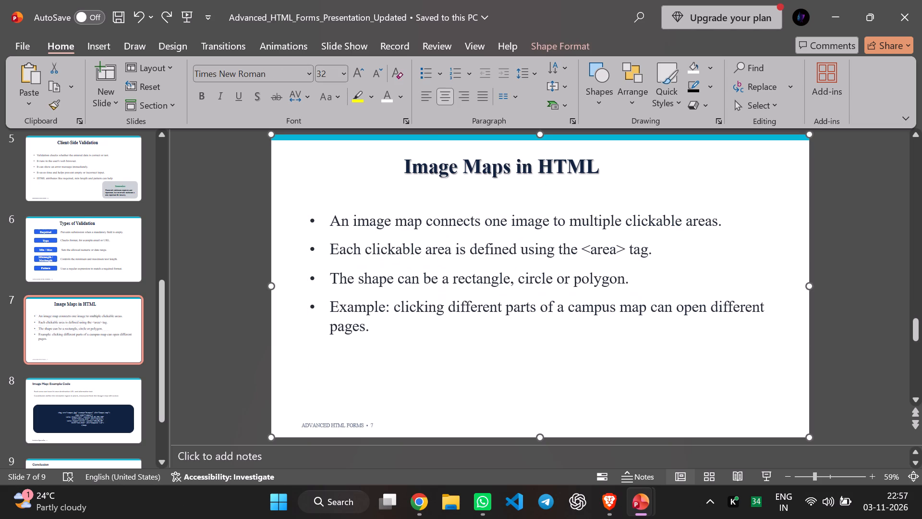
Copy the "Where can it be used?" box from the other presentation's "6. Image Maps" slide and place it below slide 7's bullets, at the slide's lower right.
left_click(706, 437)
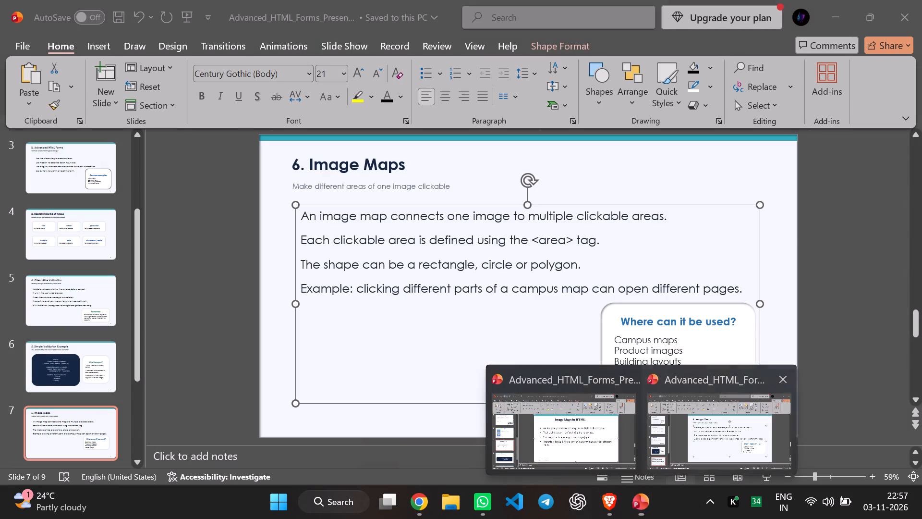
left_click(674, 316)
left_click(660, 304)
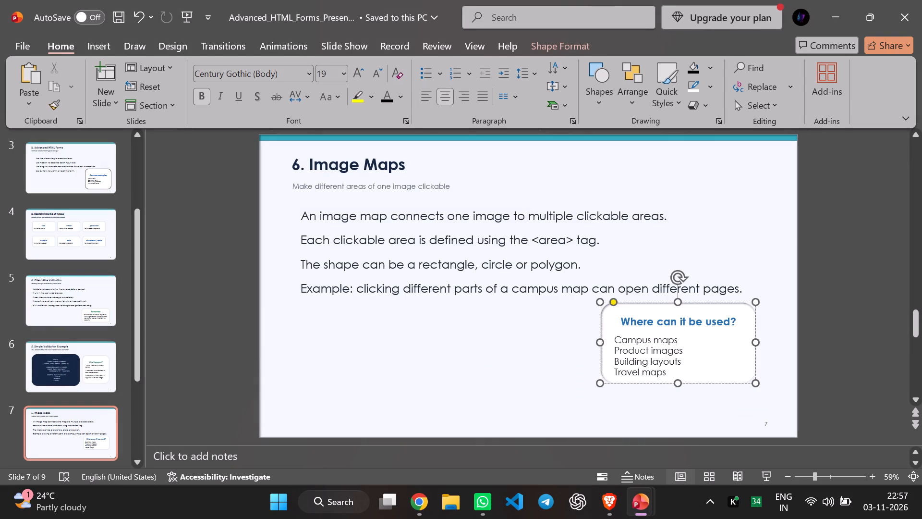
left_click(649, 298)
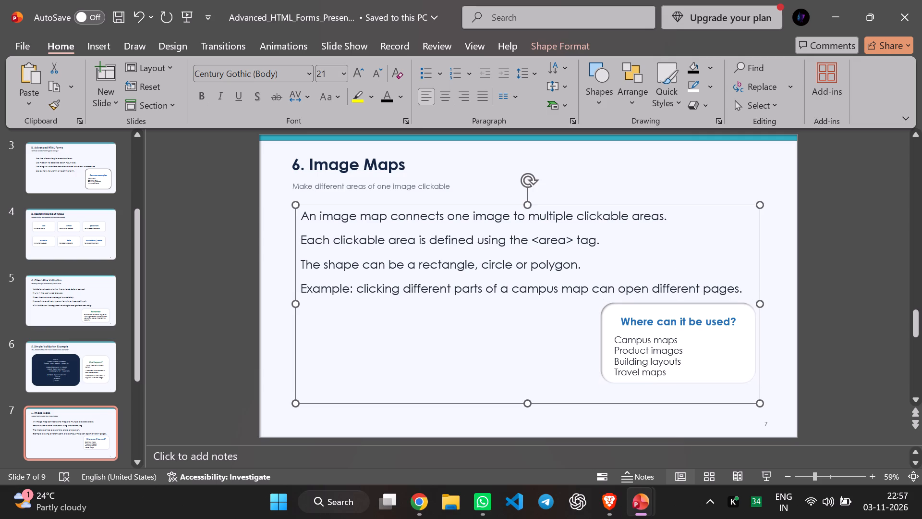
left_click(641, 304)
left_click(641, 304)
key("ctrl+c")
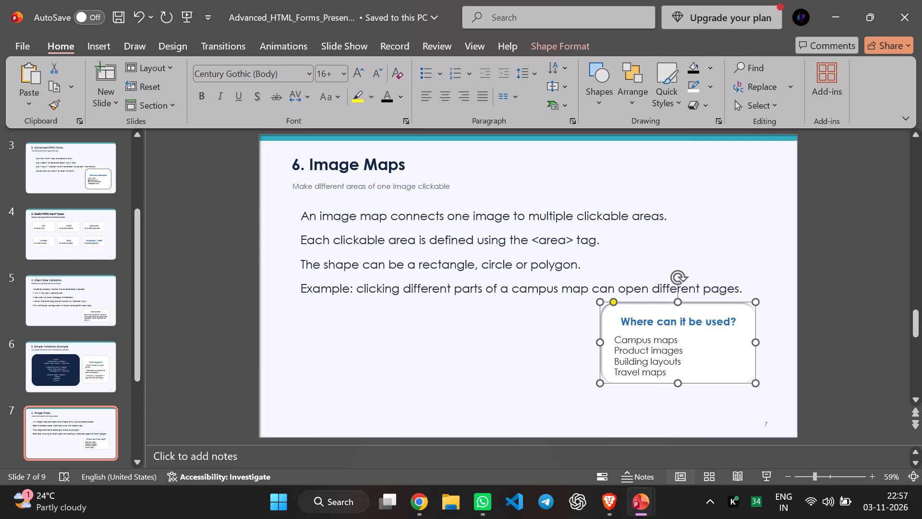
left_click(613, 445)
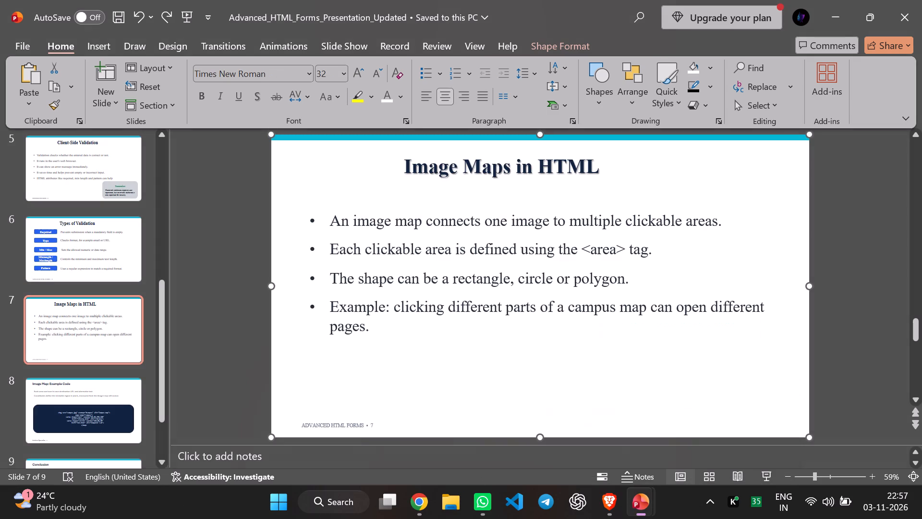
left_click(650, 370)
key("ctrl+v")
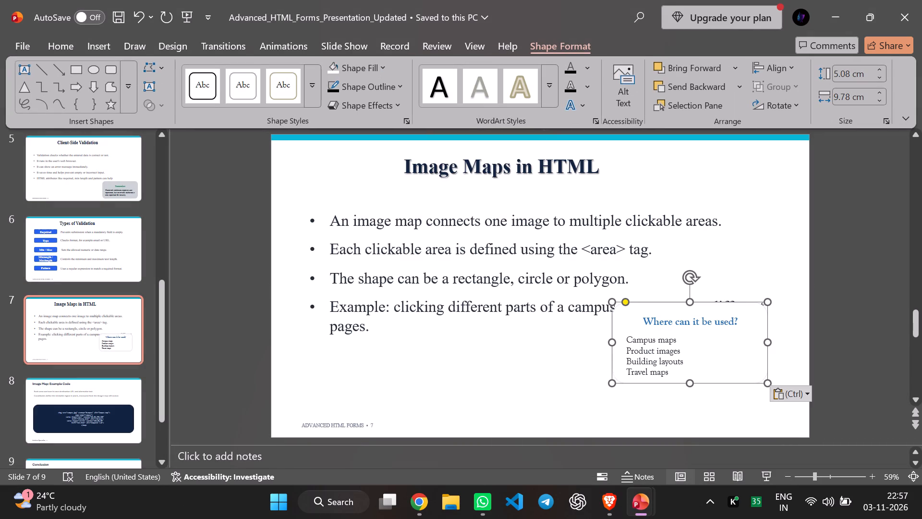
left_click_drag(675, 383, 679, 413)
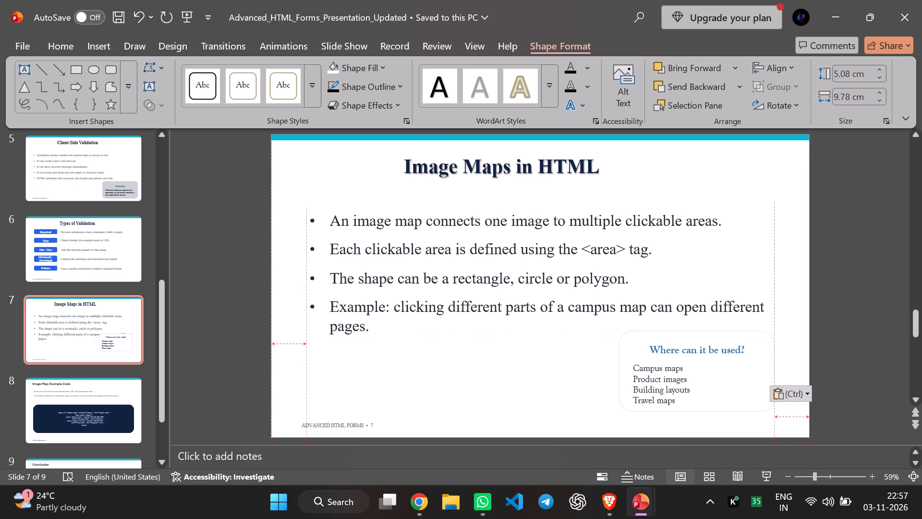
left_click_drag(679, 413, 679, 415)
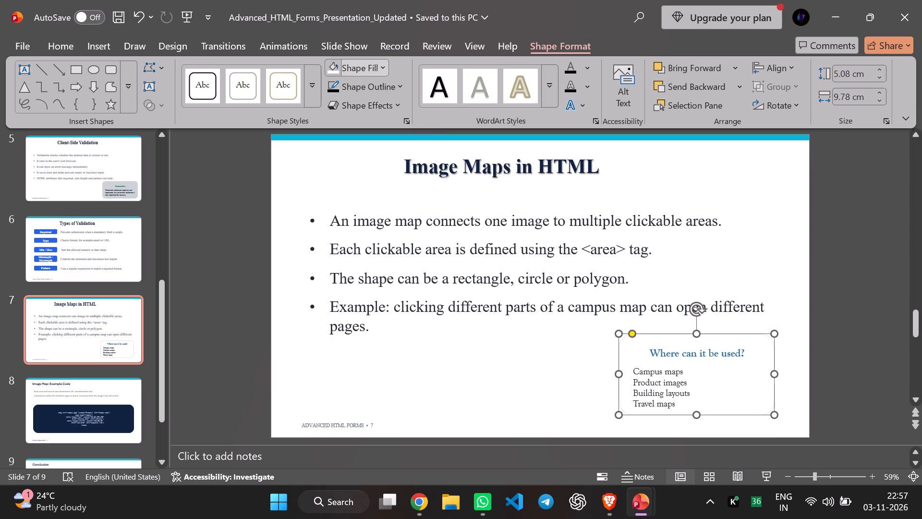
Fill the "Where can it be used?" box with the lightest grey theme colour.
left_click(381, 70)
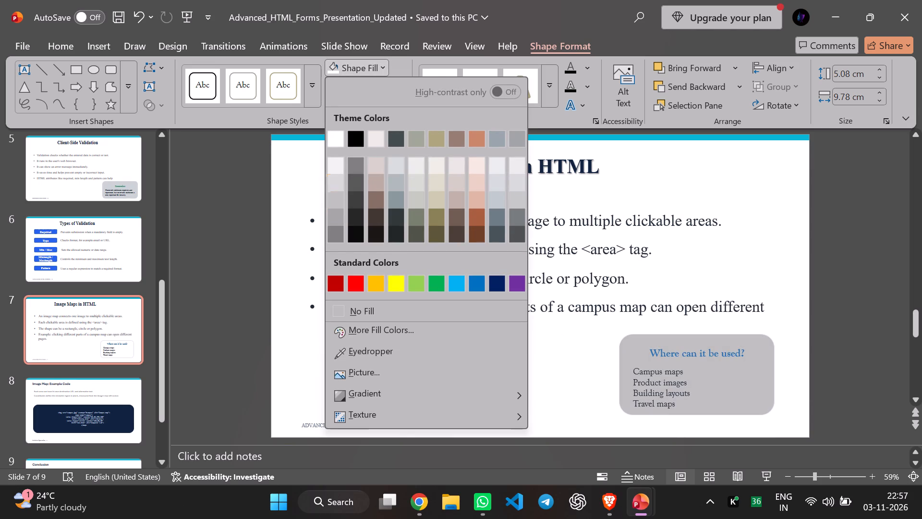
left_click(329, 171)
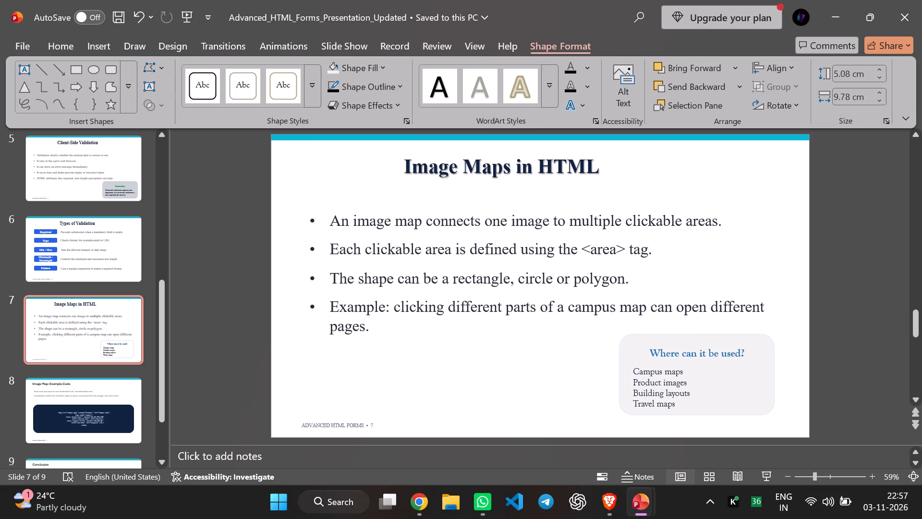
Narrow the "Where can it be used?" box from its left side to a width of about 8.96 cm.
left_click_drag(619, 375, 612, 375)
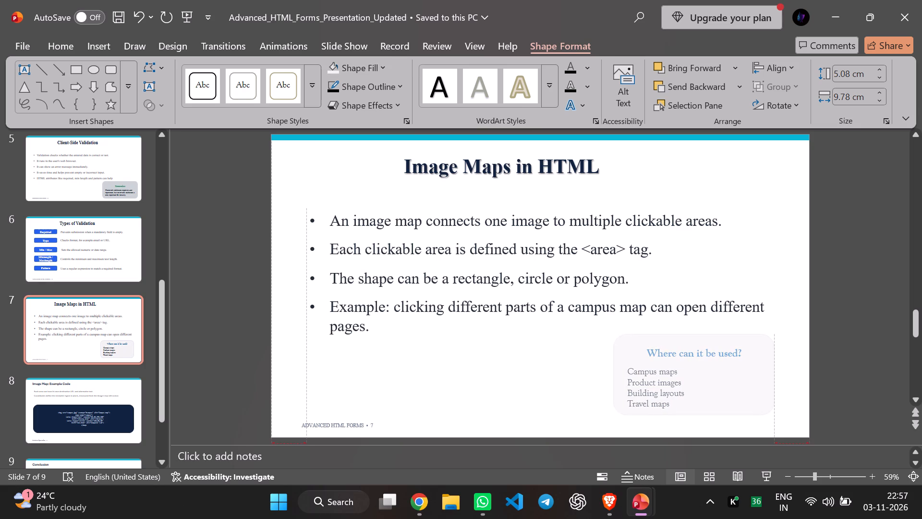
left_click_drag(612, 375, 637, 378)
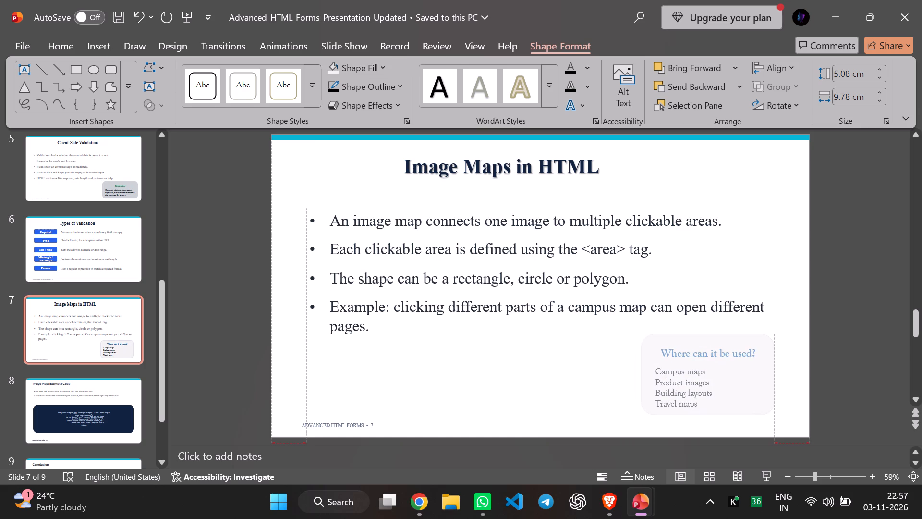
left_click_drag(637, 378, 632, 378)
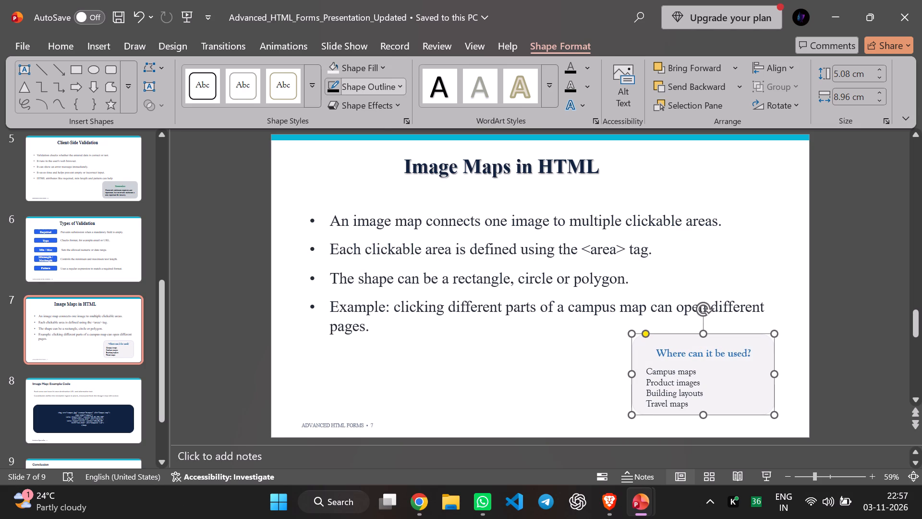
Give the "Where can it be used?" box a medium grey theme-colour outline.
left_click(397, 85)
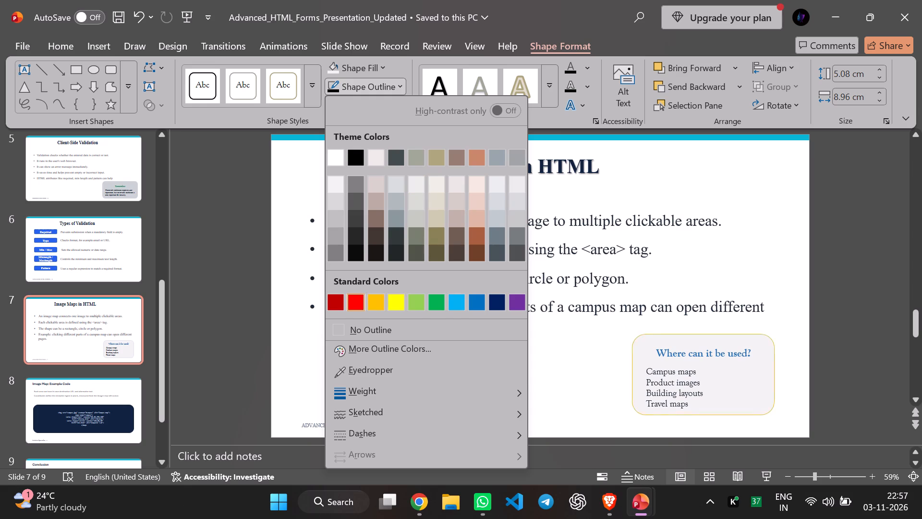
left_click(334, 232)
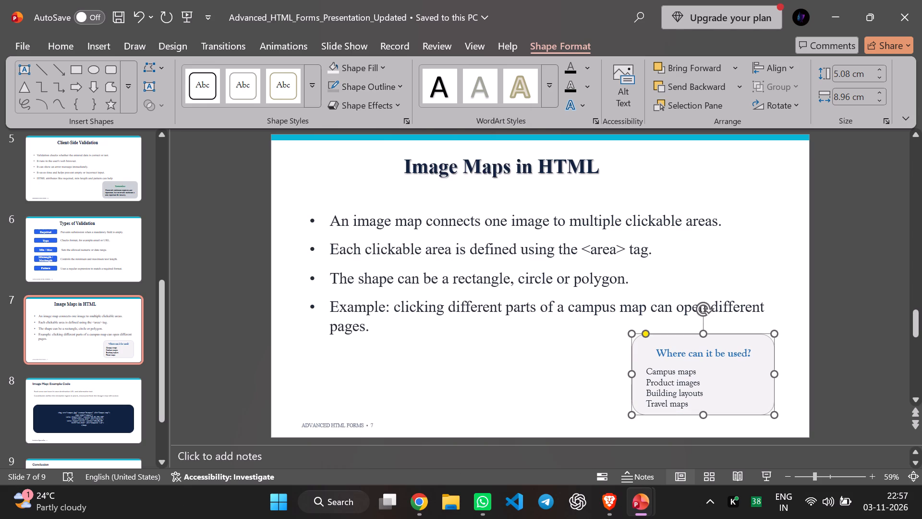
Set the "Where can it be used?" box text to Times New Roman and increase its font size by one step.
left_click(98, 45)
left_click(71, 45)
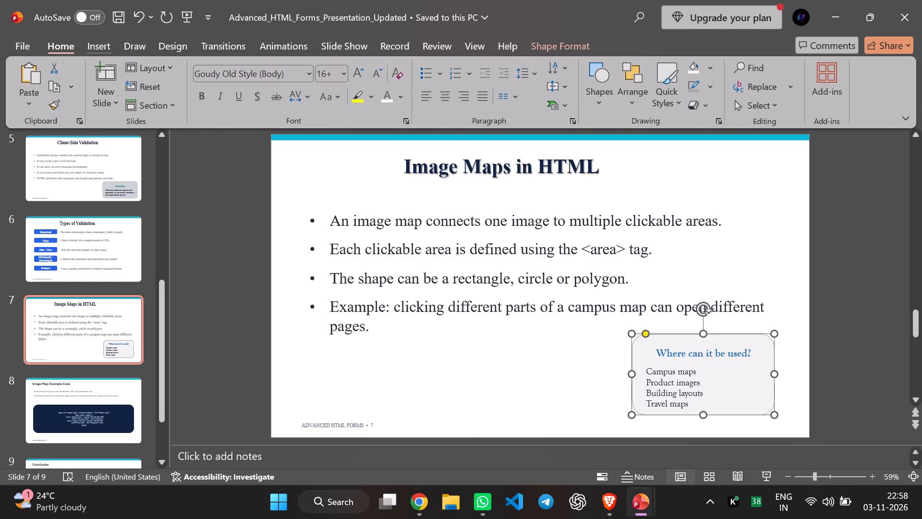
left_click(310, 79)
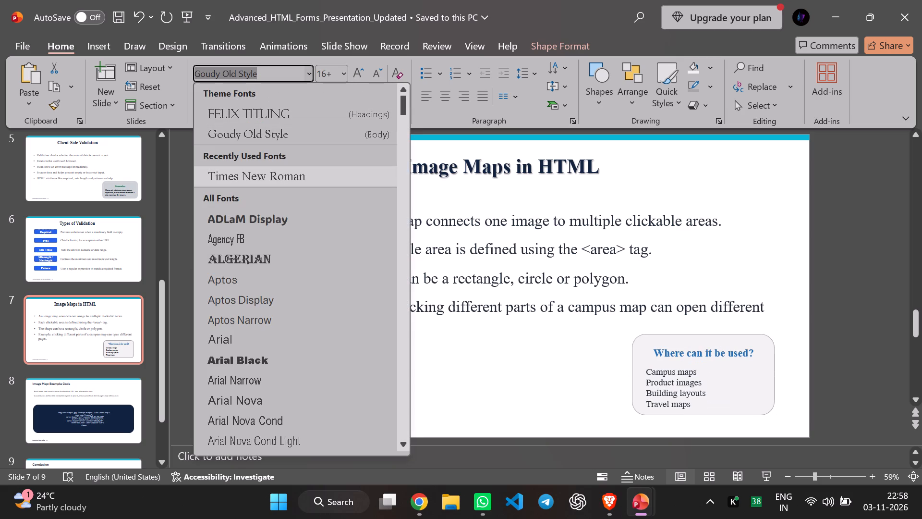
left_click(306, 180)
left_click(355, 73)
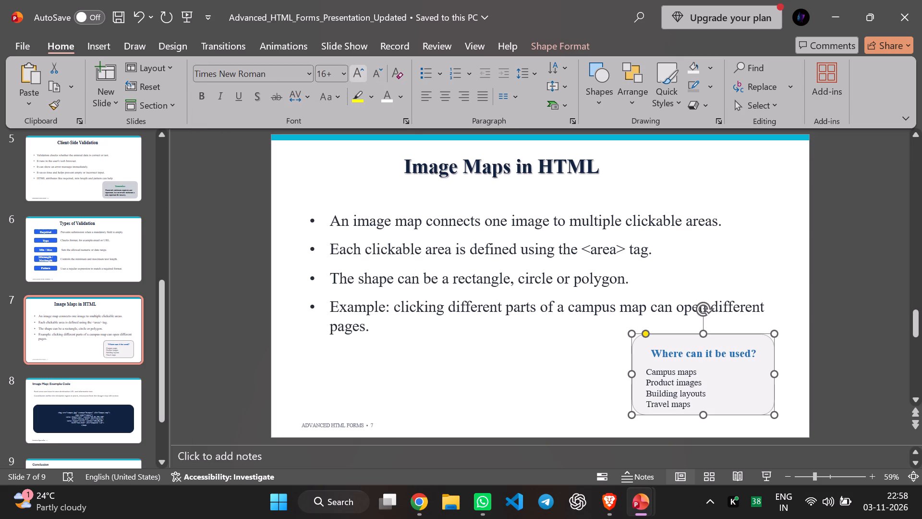
left_click(458, 319)
left_click(569, 403)
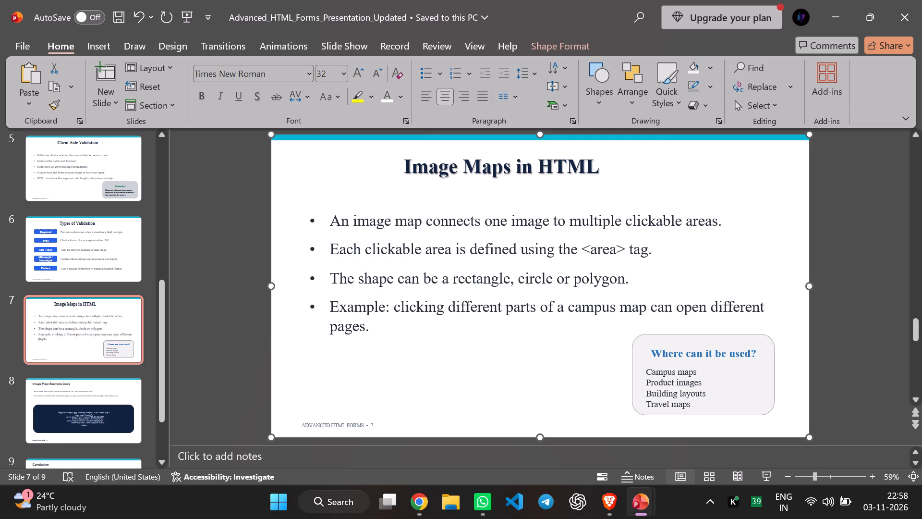
left_click(89, 422)
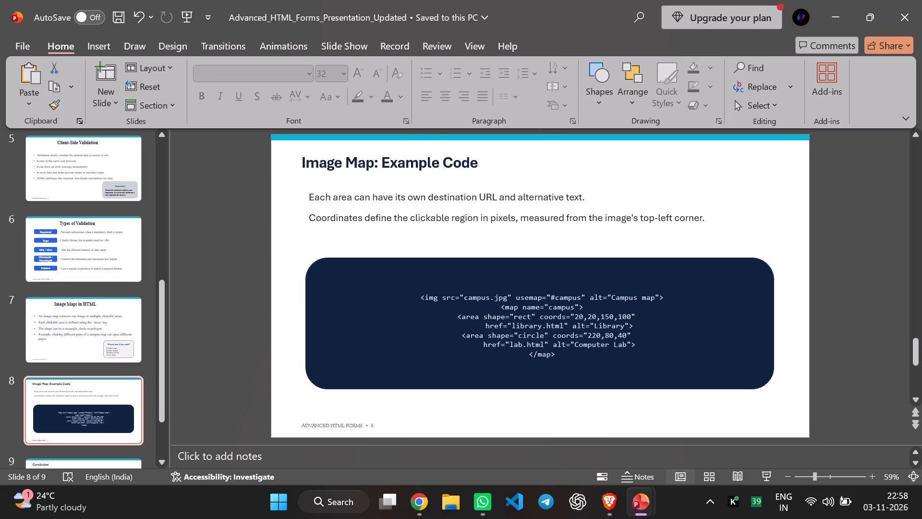
left_click(672, 460)
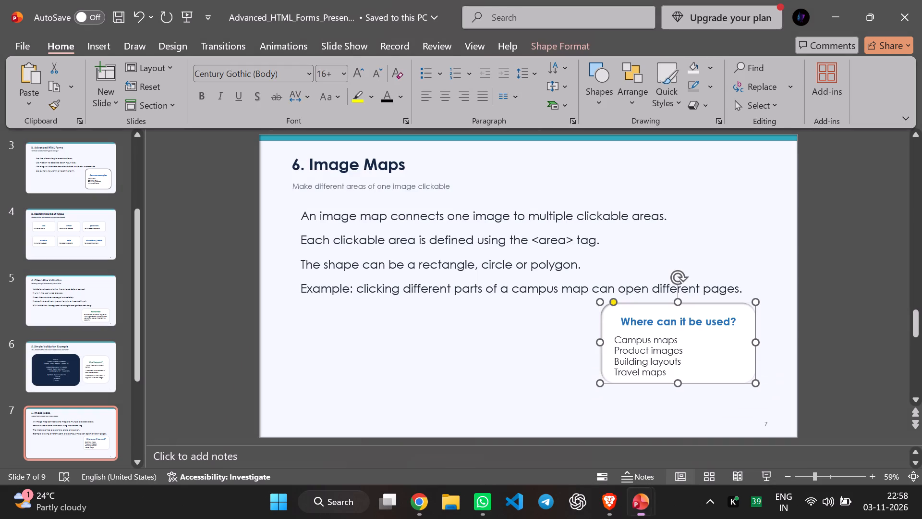
left_click(86, 413)
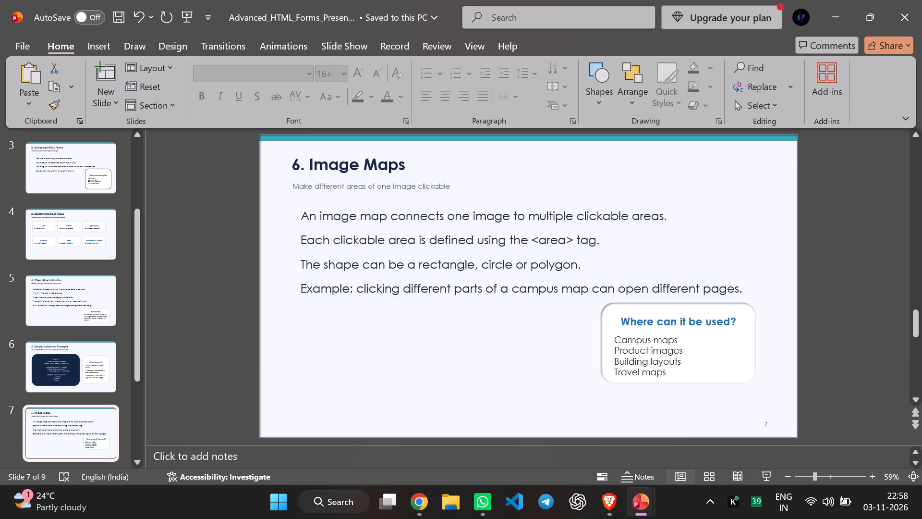
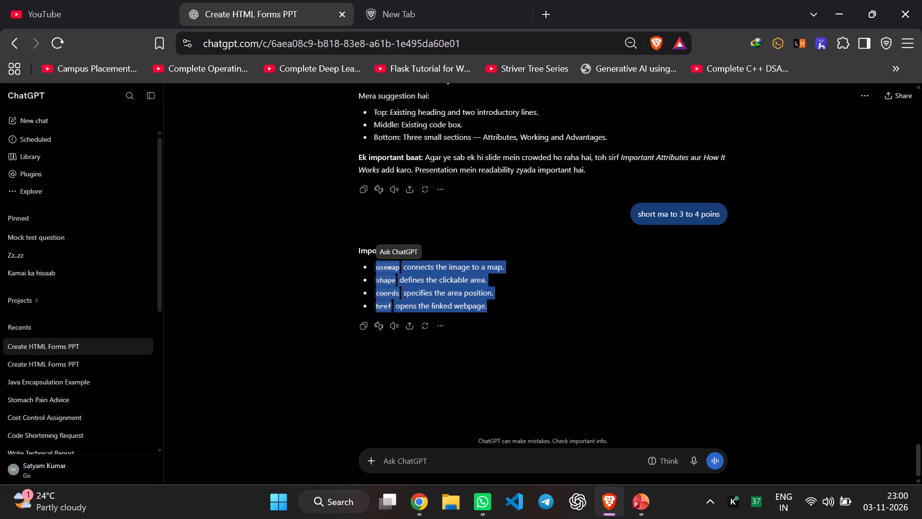
key("ctrl+c")
In PowerPoint, shrink slide 8's code box to about 23.66 by 7.19 cm and move it down toward the footer.
left_click(612, 426)
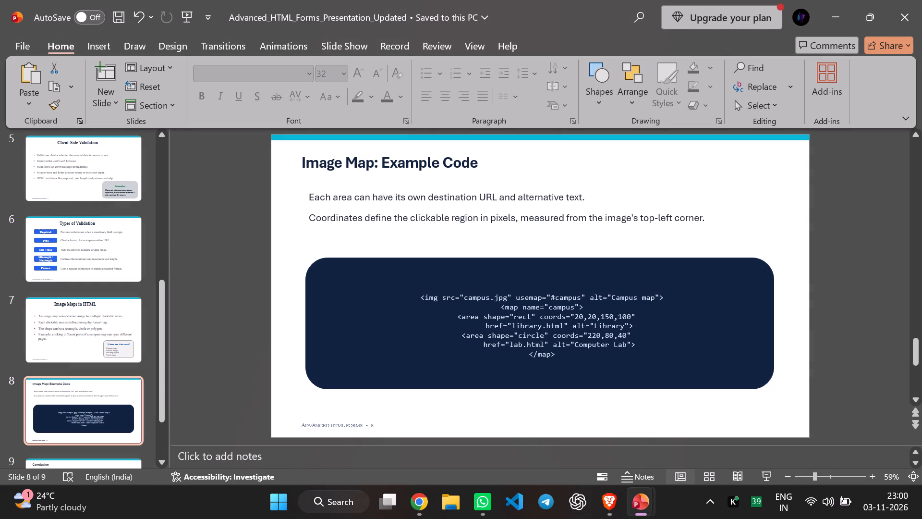
left_click(680, 222)
left_click(647, 264)
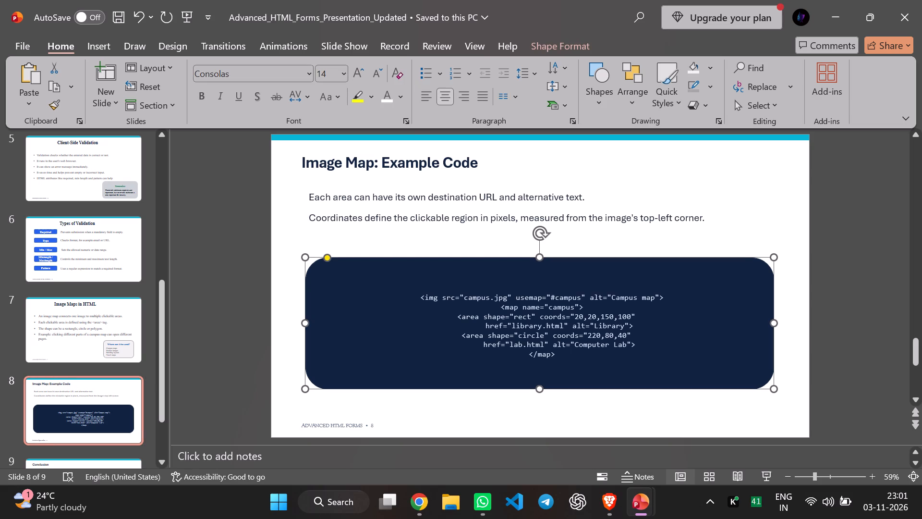
left_click_drag(769, 254, 748, 262)
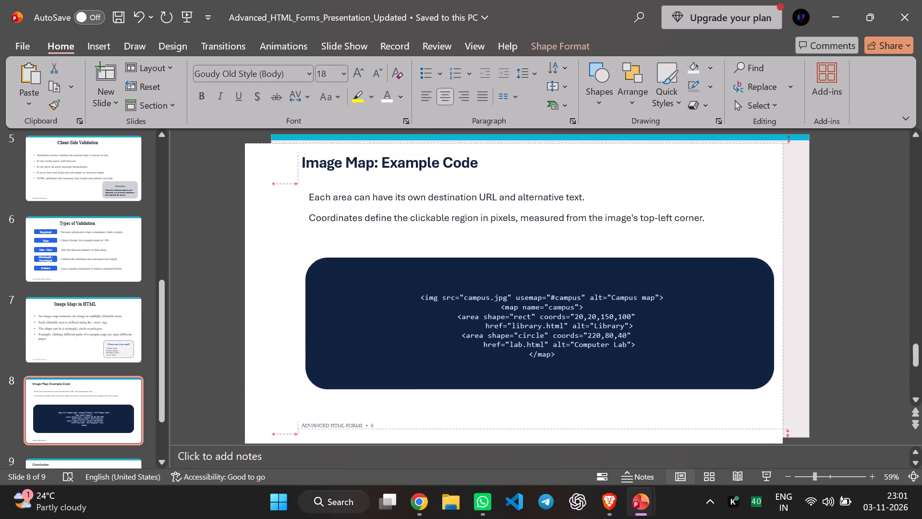
left_click_drag(748, 262, 771, 259)
left_click(741, 346)
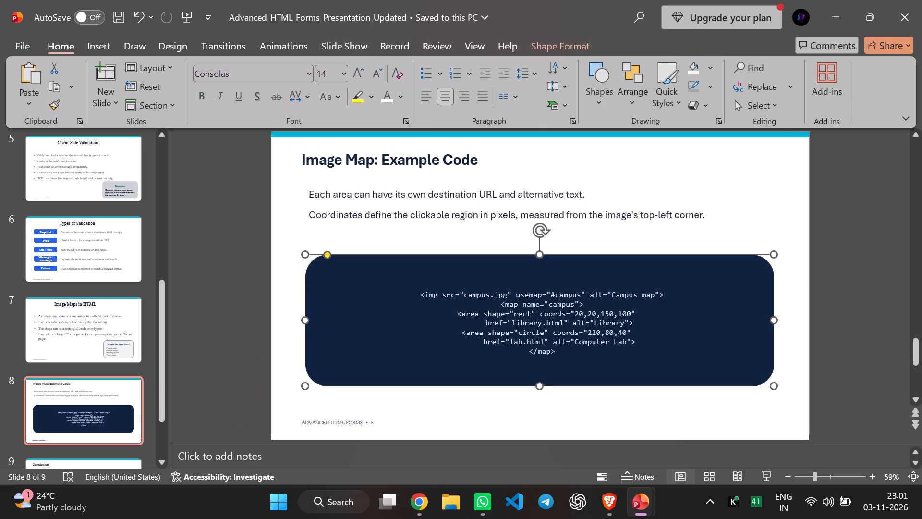
left_click_drag(776, 388, 681, 369)
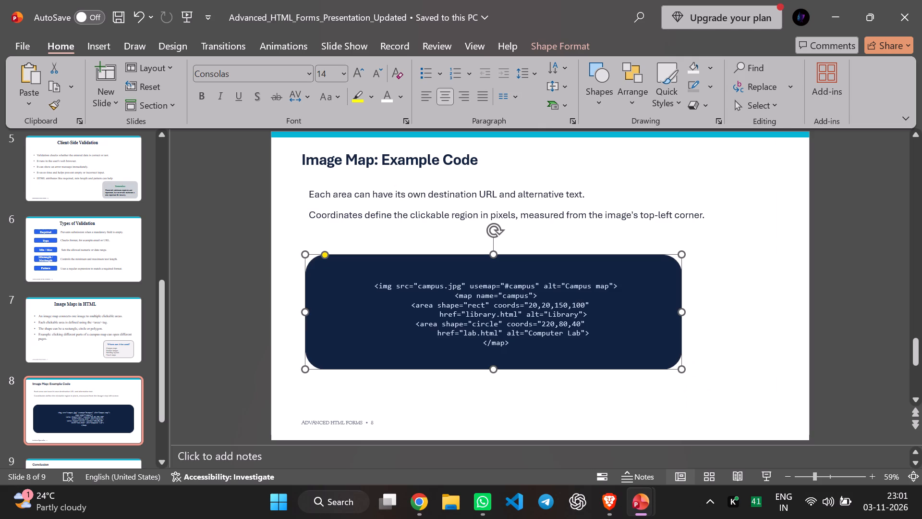
left_click_drag(625, 366, 662, 415)
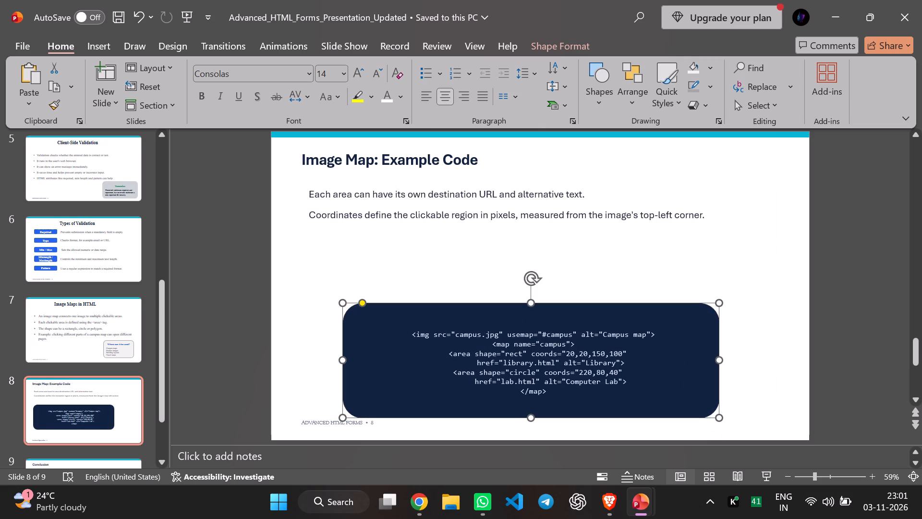
Change the code box's fill from dark navy to a light grey theme colour.
left_click(565, 340)
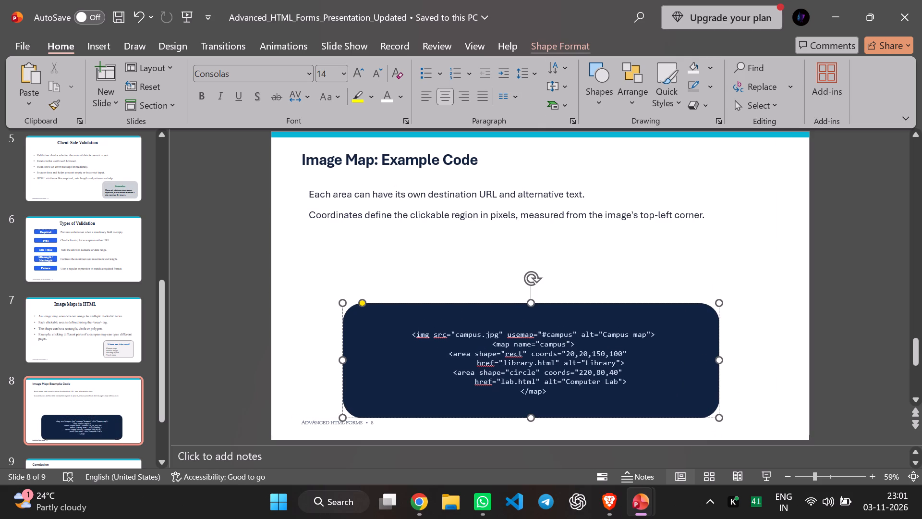
left_click(476, 301)
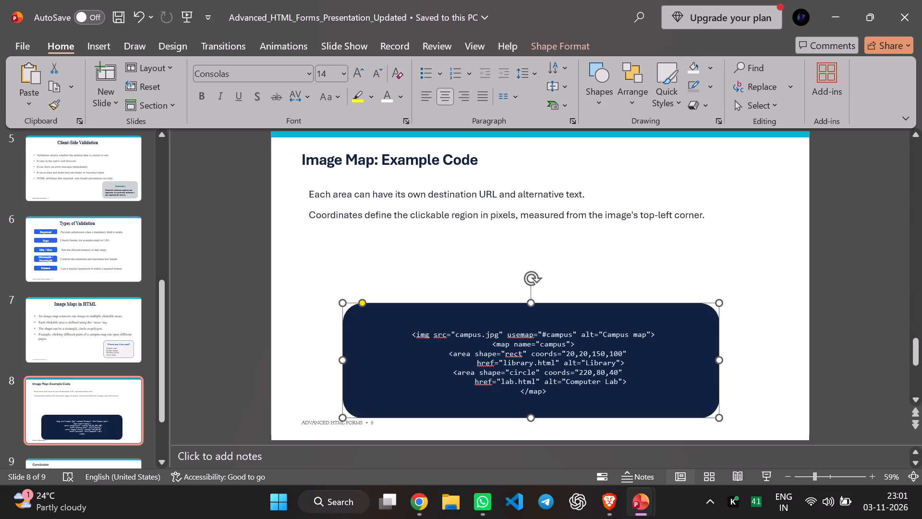
left_click(544, 41)
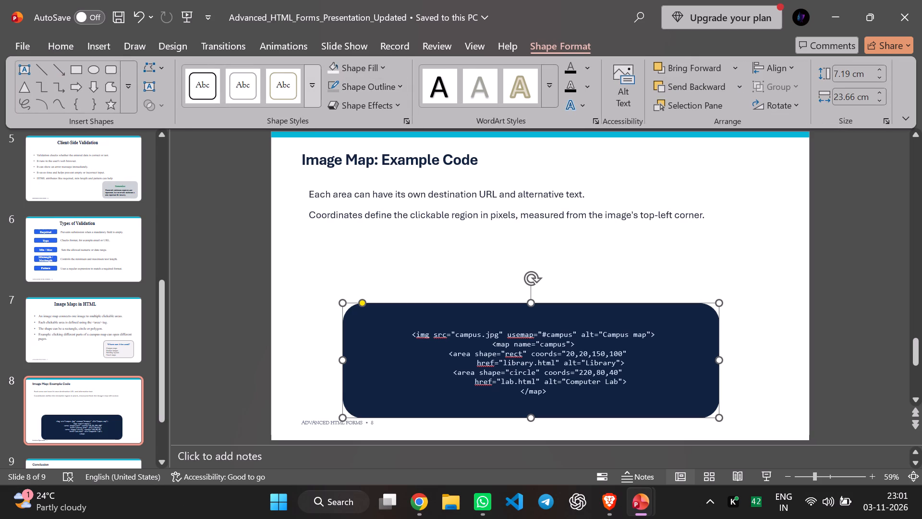
left_click(385, 72)
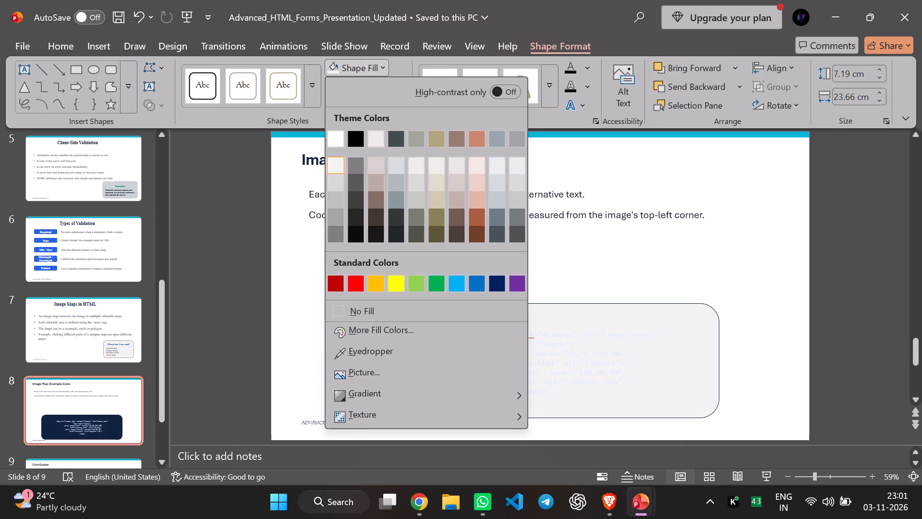
left_click(337, 184)
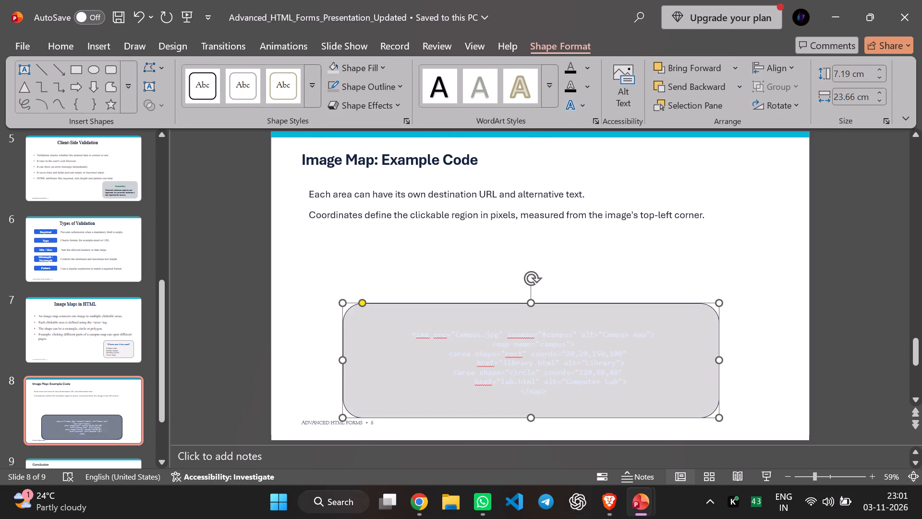
Format all the code text in the box as Times New Roman, 16 pt, black, with a text shadow.
left_click(493, 362)
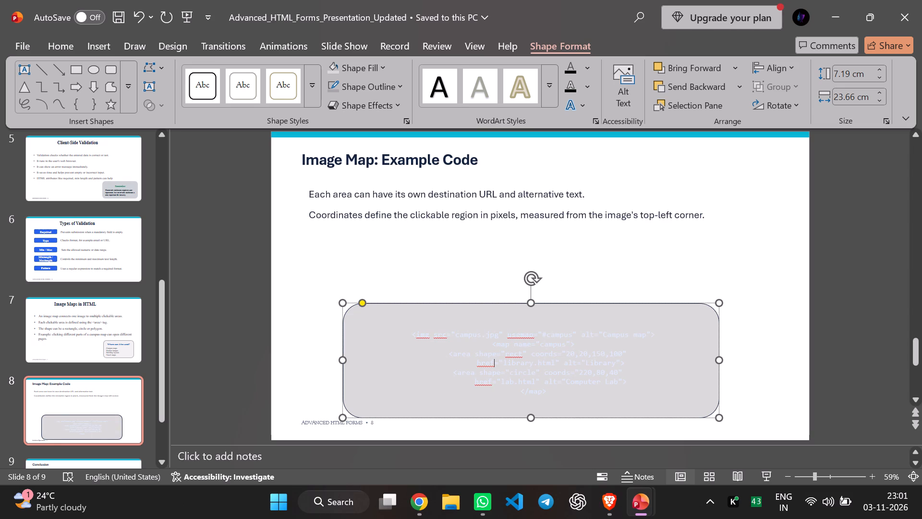
key("ctrl+a")
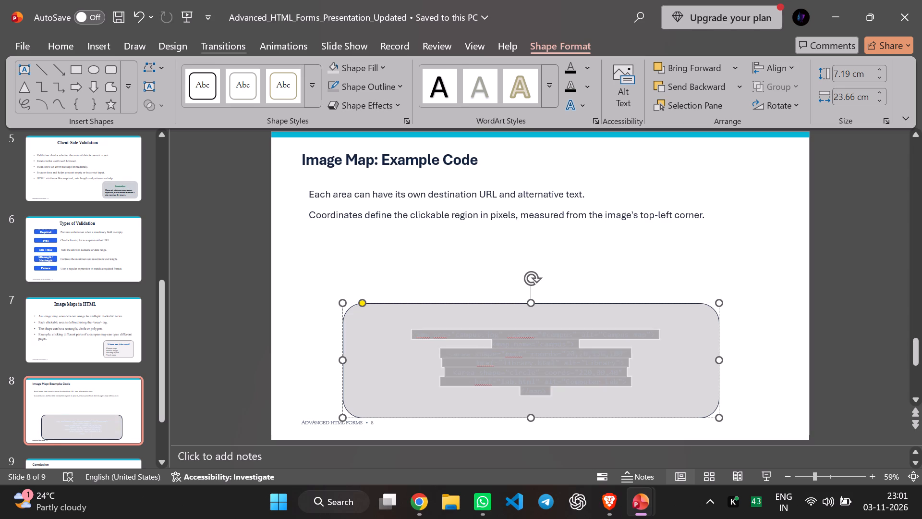
left_click(52, 46)
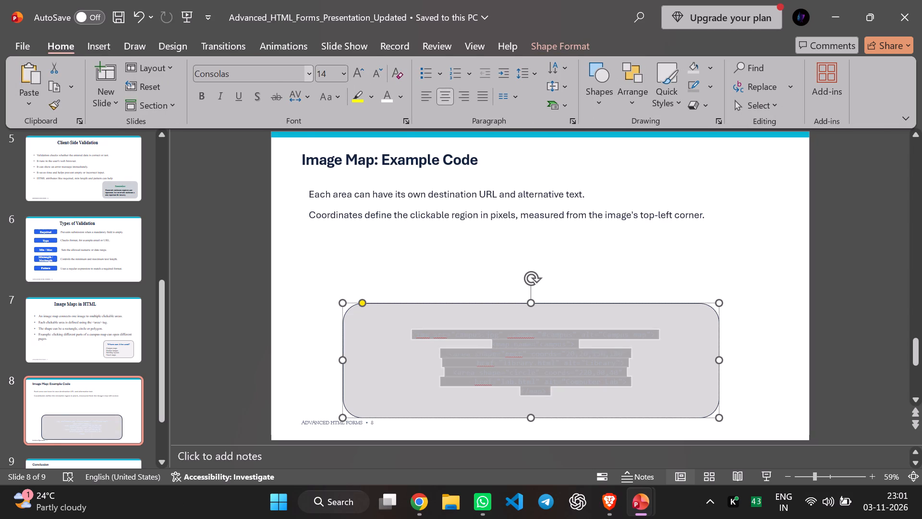
left_click(311, 77)
scroll(291, 167, "up", 8)
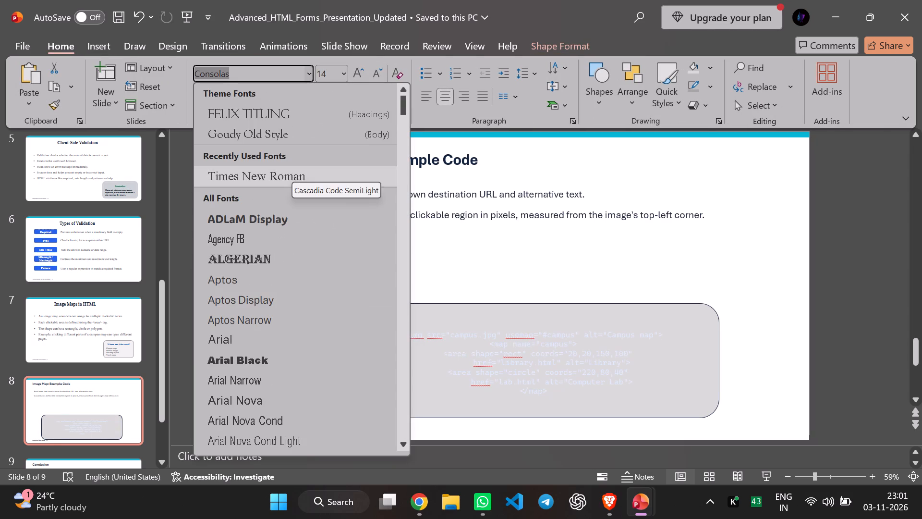
left_click(279, 179)
left_click(397, 99)
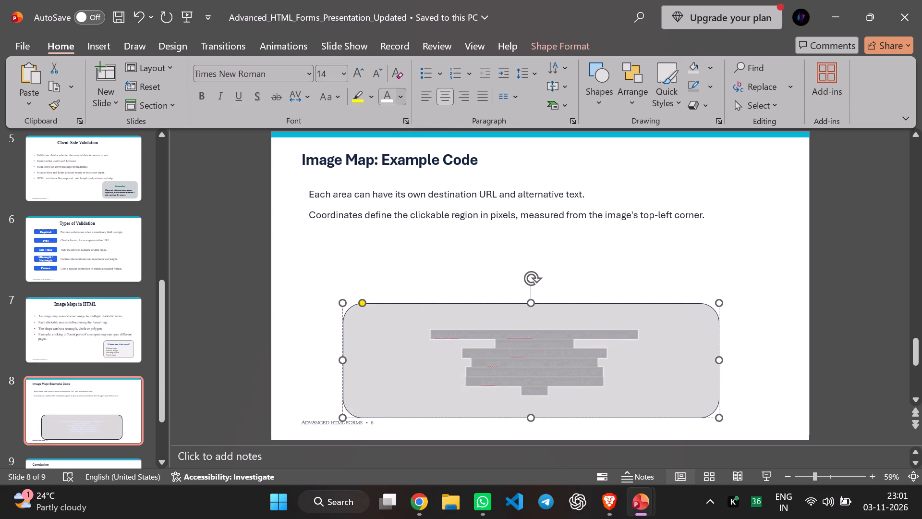
left_click(411, 169)
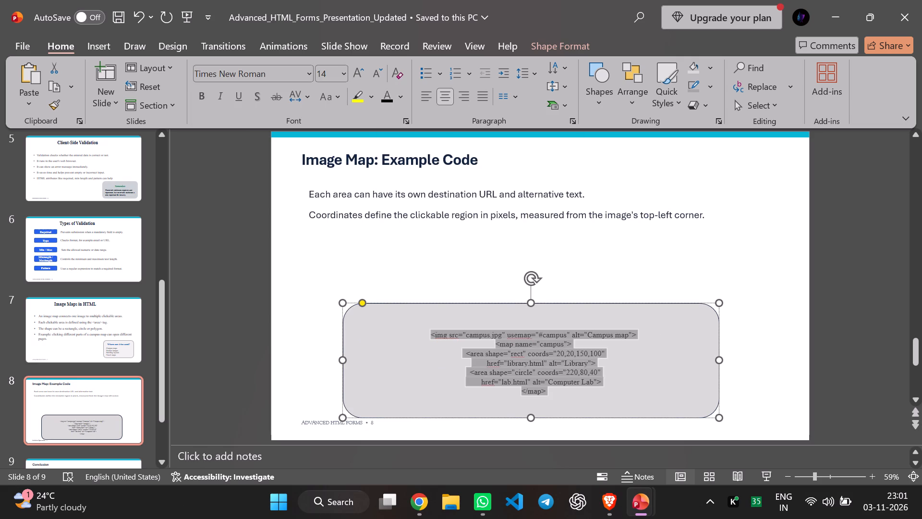
left_click(362, 69)
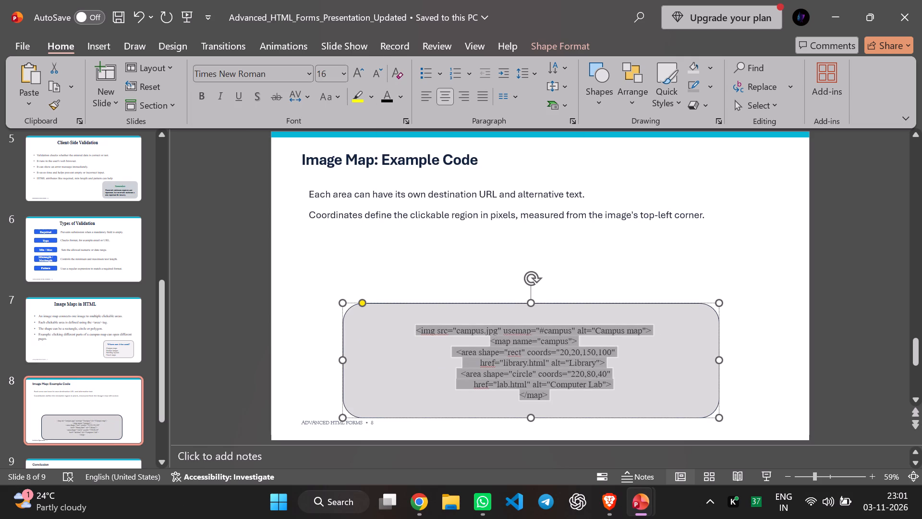
left_click(259, 97)
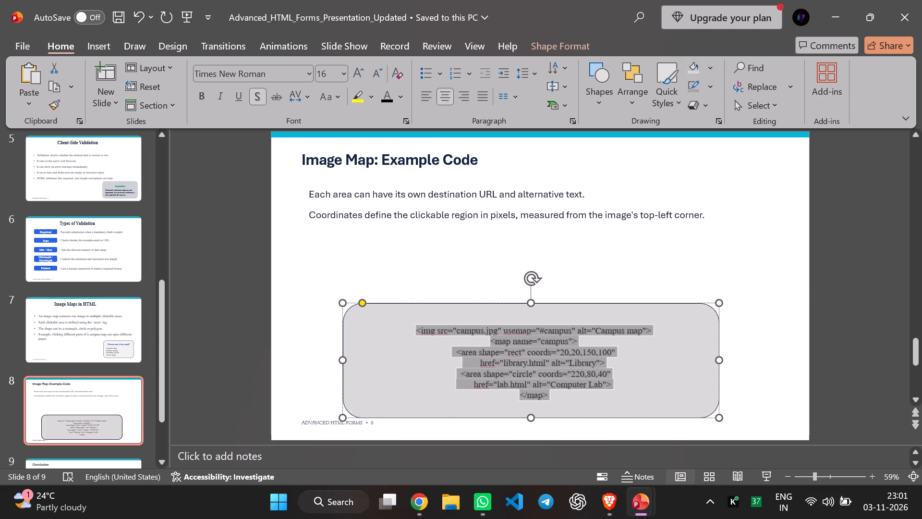
left_click(279, 257)
left_click(229, 283)
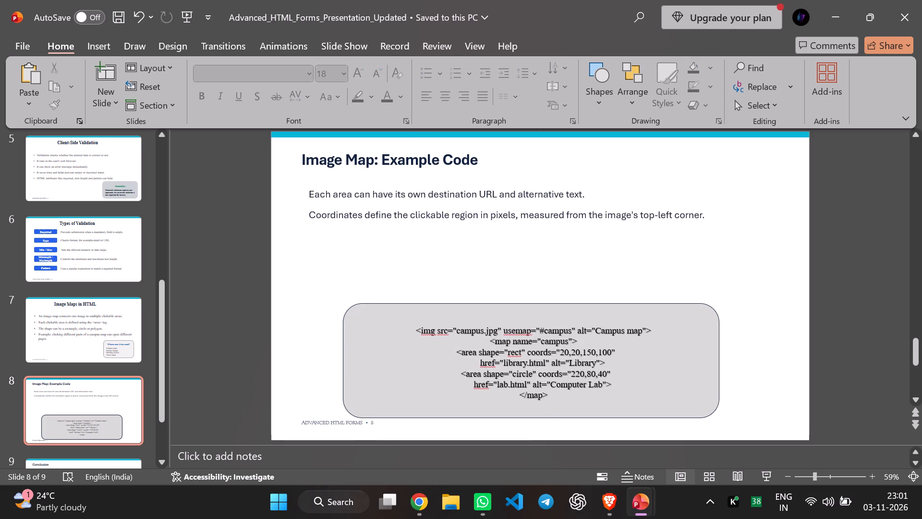
Reduce the code box's height by lowering its top edge to fit the code, and position it just above the slide footer.
left_click(418, 302)
left_click(478, 301)
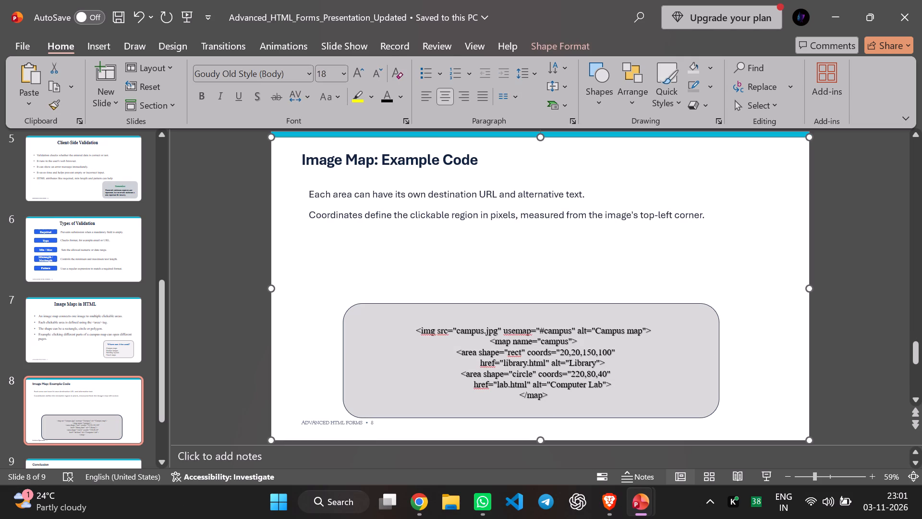
left_click(572, 308)
left_click(535, 305)
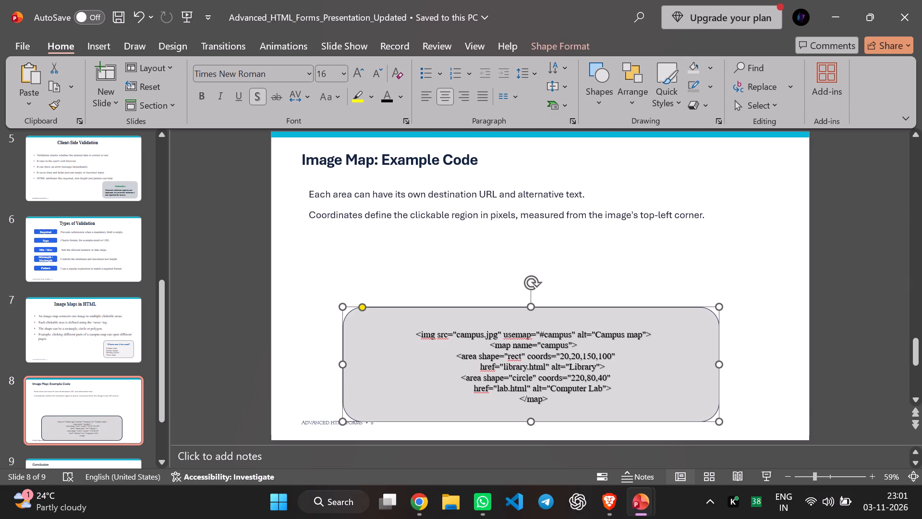
left_click_drag(530, 306, 530, 340)
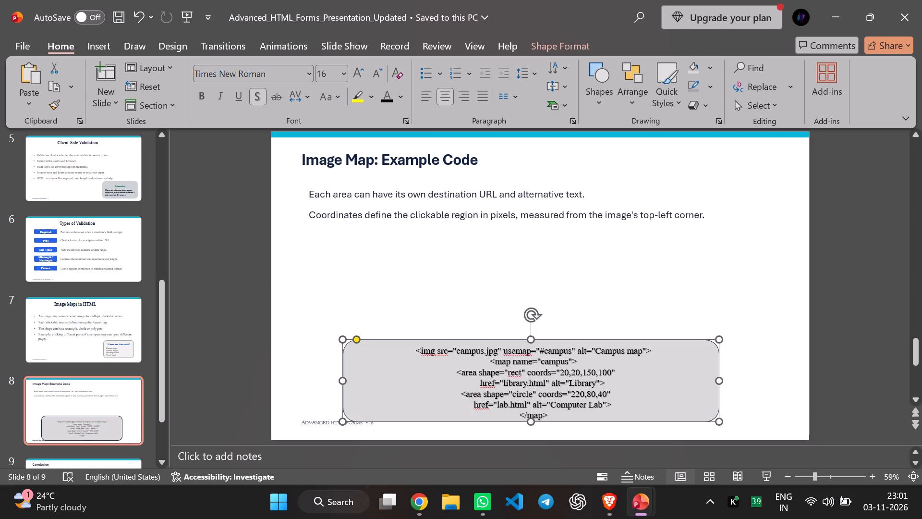
left_click(548, 337)
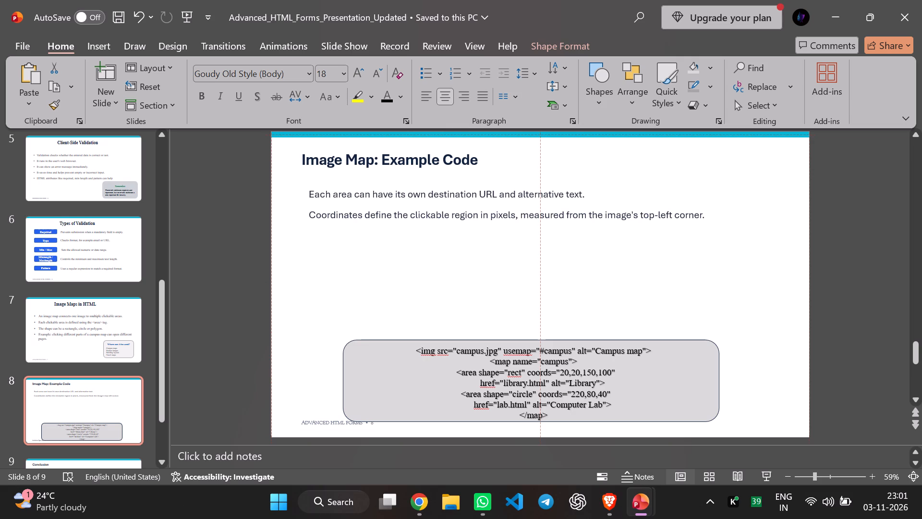
left_click(557, 341)
left_click_drag(557, 341, 557, 331)
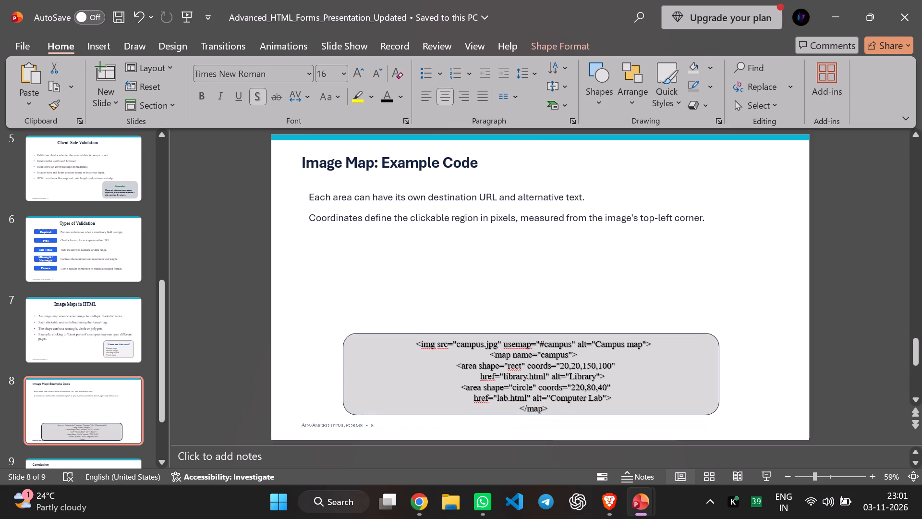
left_click_drag(557, 331, 557, 333)
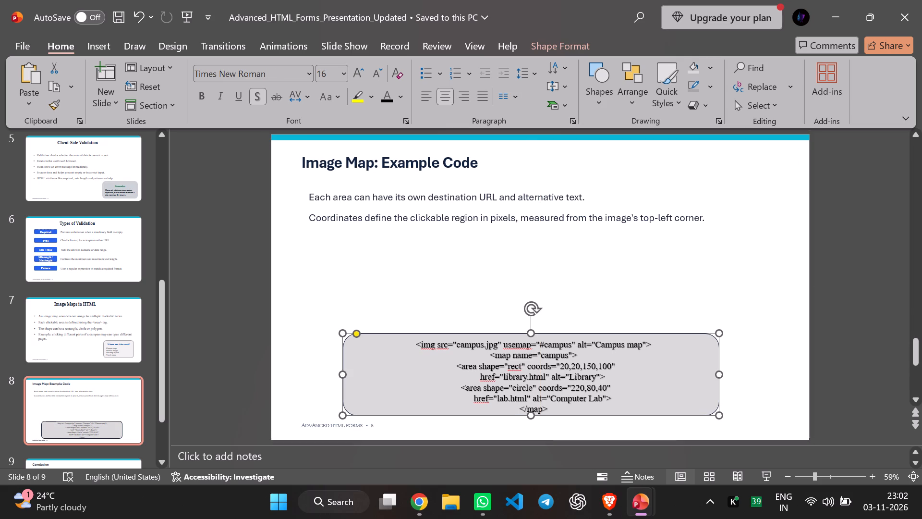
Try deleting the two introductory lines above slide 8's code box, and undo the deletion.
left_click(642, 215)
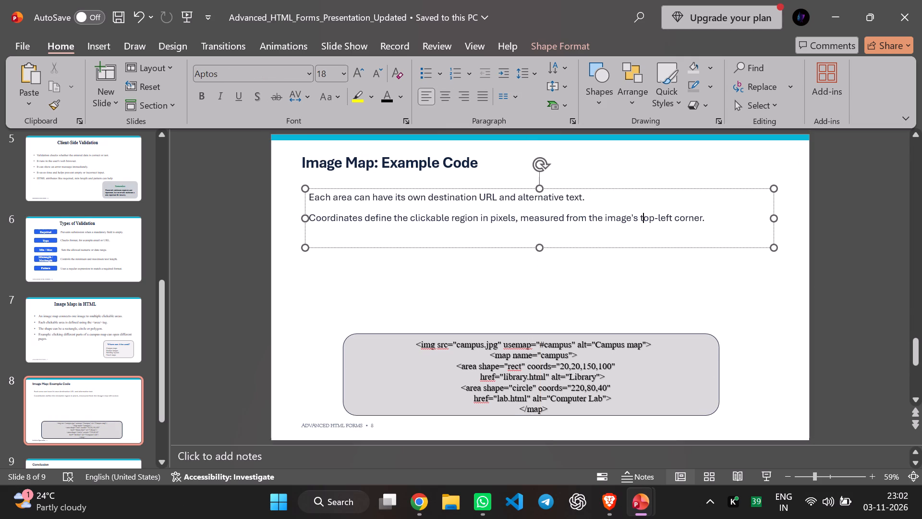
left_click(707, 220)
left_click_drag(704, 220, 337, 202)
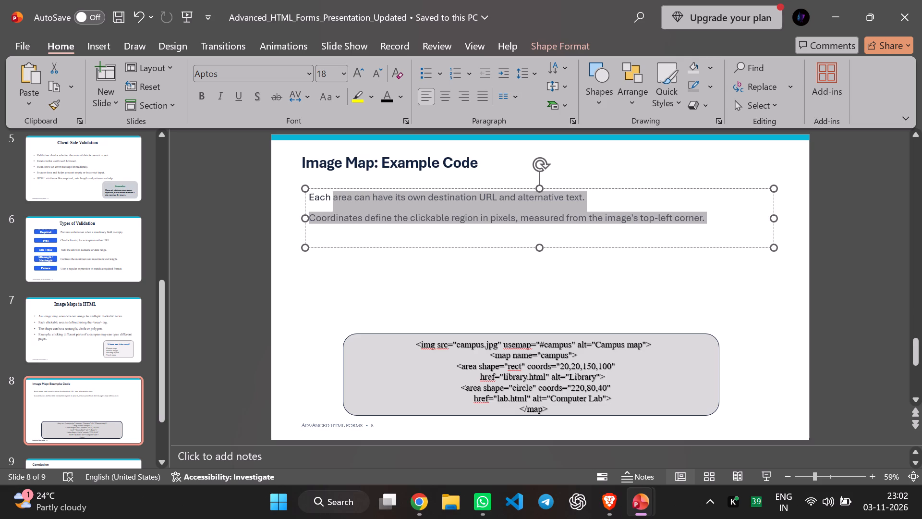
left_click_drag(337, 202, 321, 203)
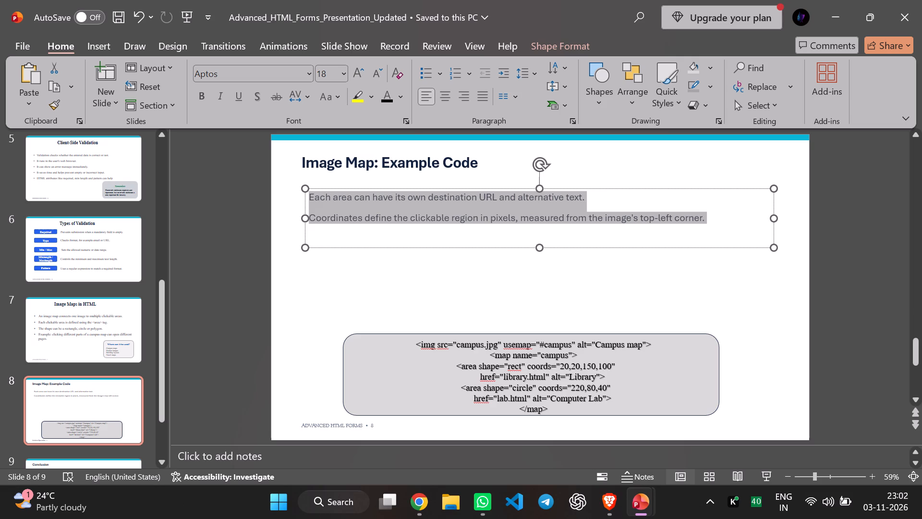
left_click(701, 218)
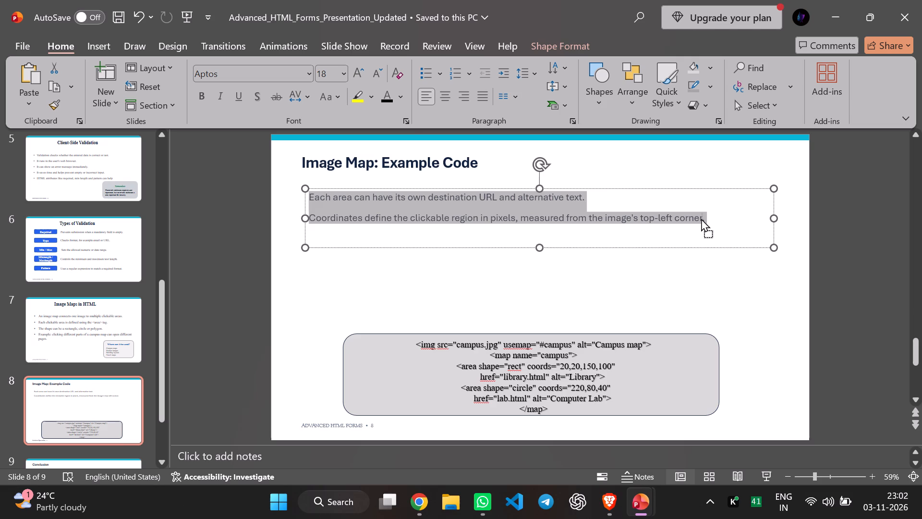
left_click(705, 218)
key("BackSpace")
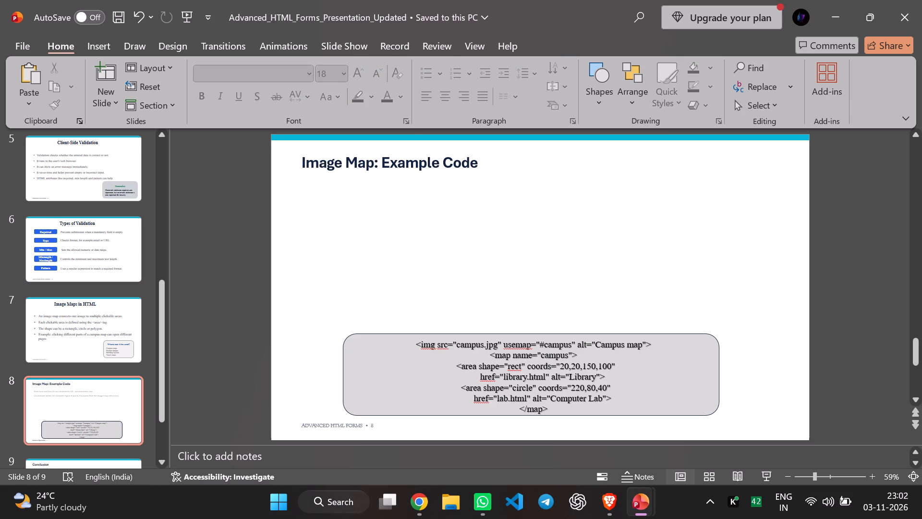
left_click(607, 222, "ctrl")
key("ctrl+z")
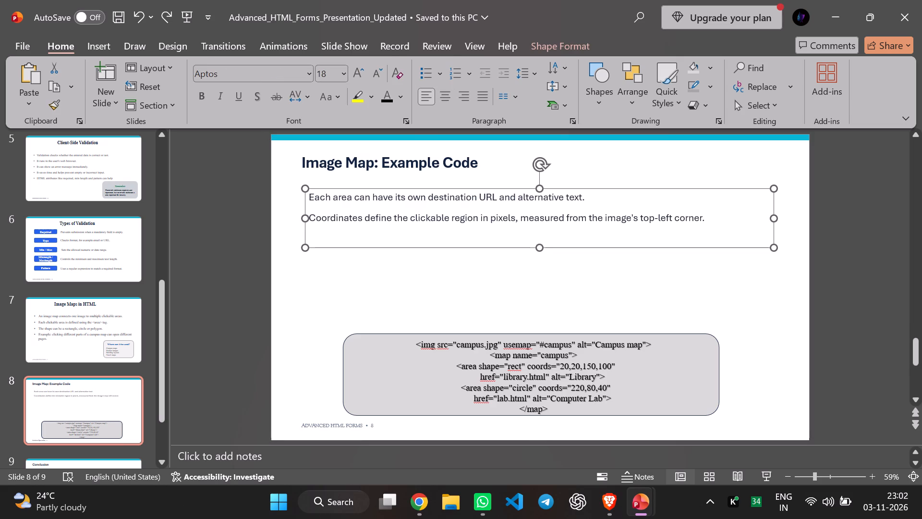
Clear the two introductory sentences from the text box under slide 8's title, keeping the box for new text.
left_click(534, 229)
left_click(573, 218)
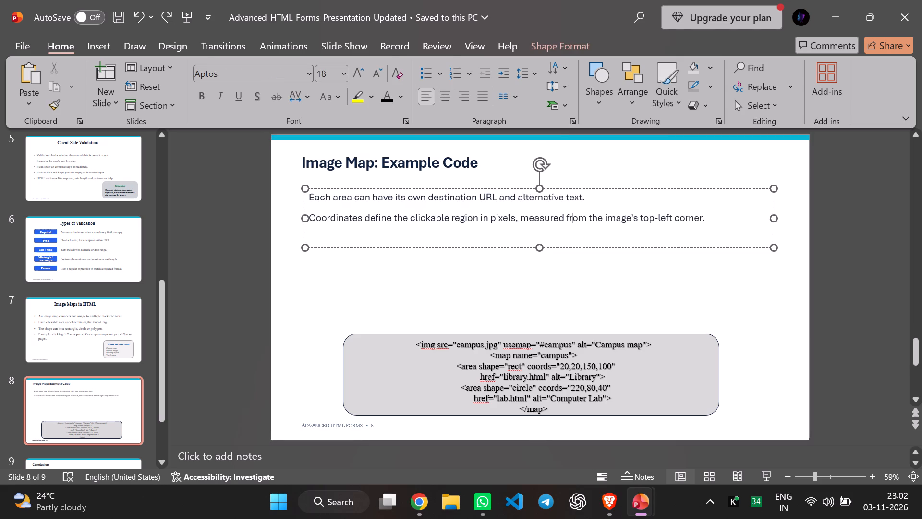
left_click(707, 216)
left_click(699, 220)
key("Right")
left_click_drag(703, 216, 697, 218)
left_click_drag(697, 218, 316, 205)
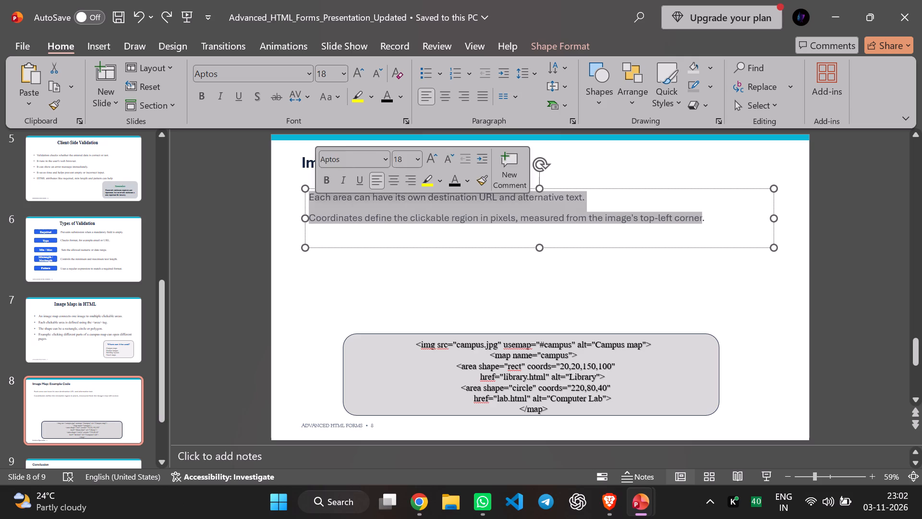
key("BackSpace")
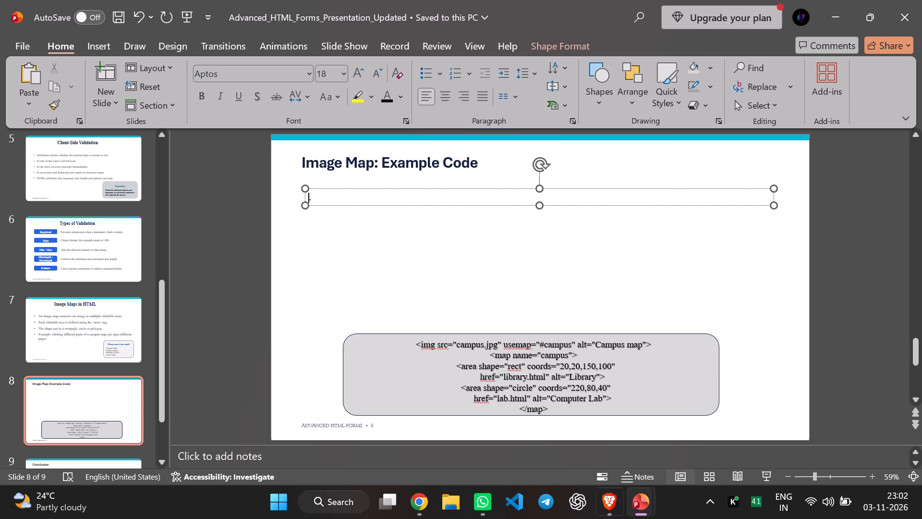
left_click(606, 501)
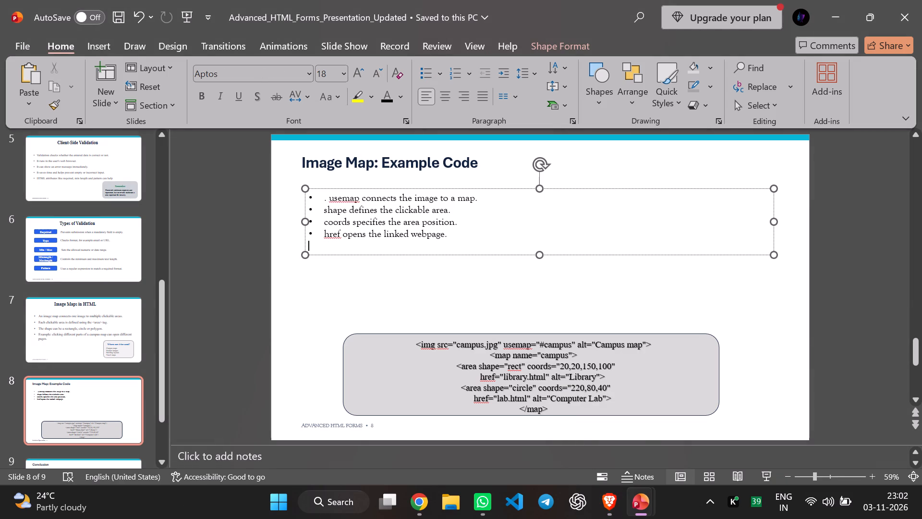
Remove the stray full stop and space before "usemap" in the first bullet.
left_click(330, 199)
key("BackSpace")
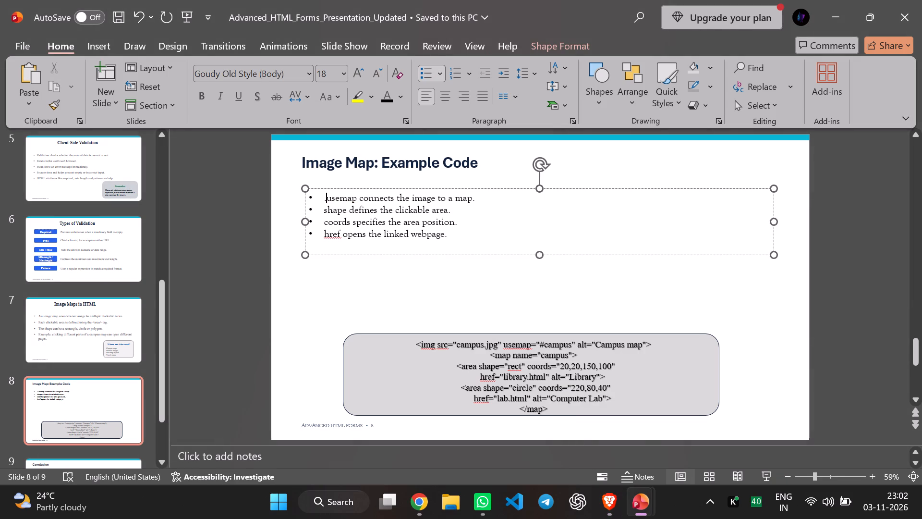
key("BackSpace")
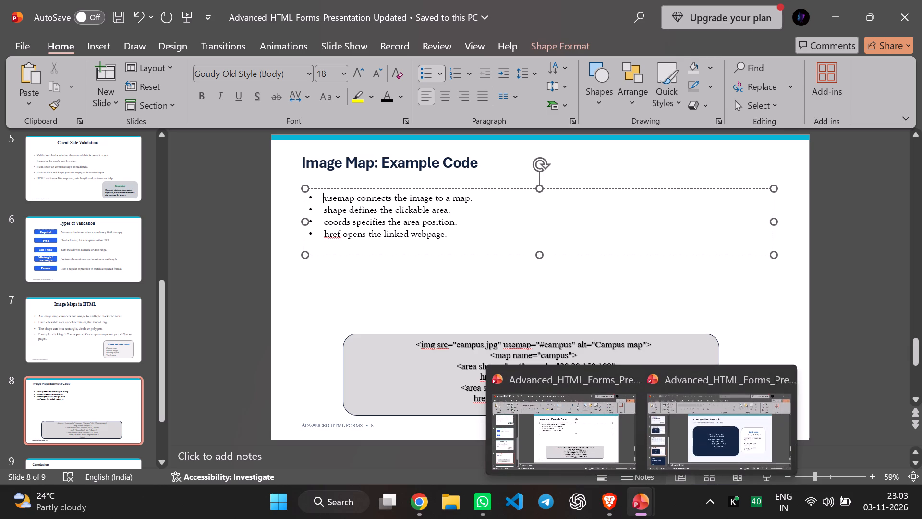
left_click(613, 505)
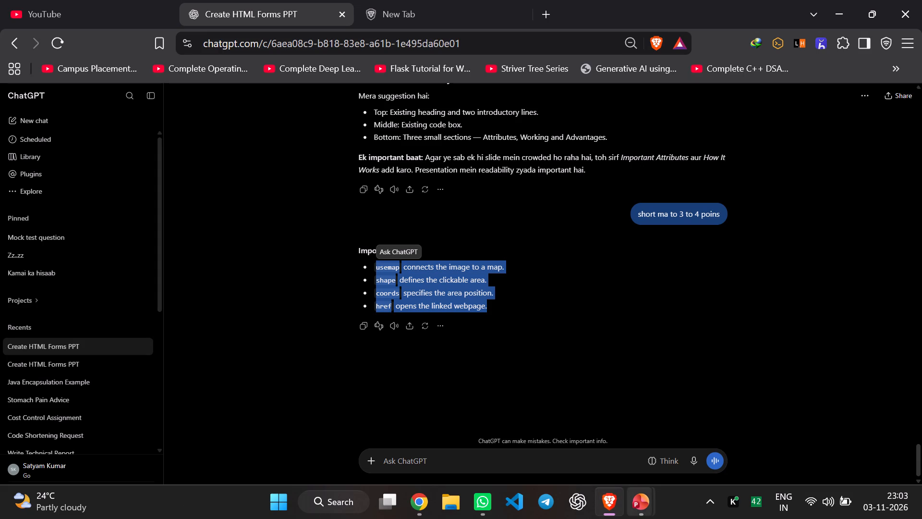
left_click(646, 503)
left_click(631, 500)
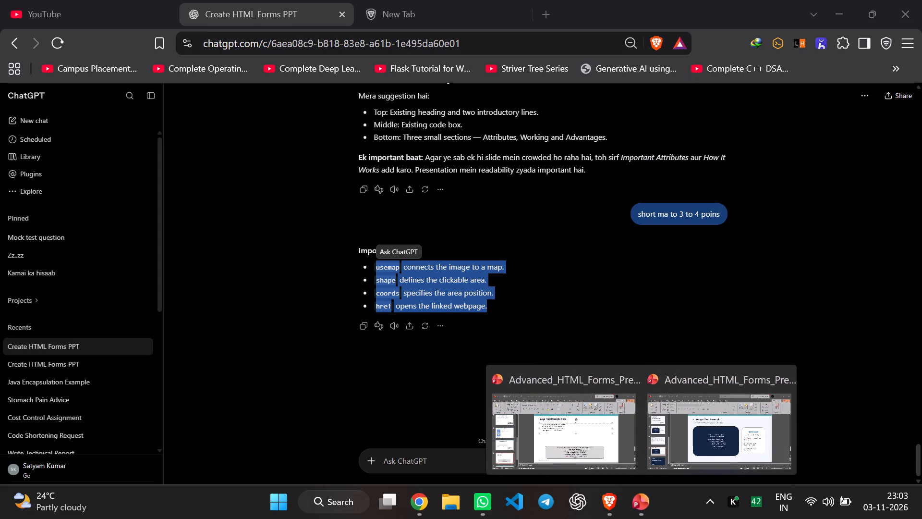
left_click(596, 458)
Replace "usemap" at the start of the first bullet with the capitalised label "Usemap =".
left_click(353, 196)
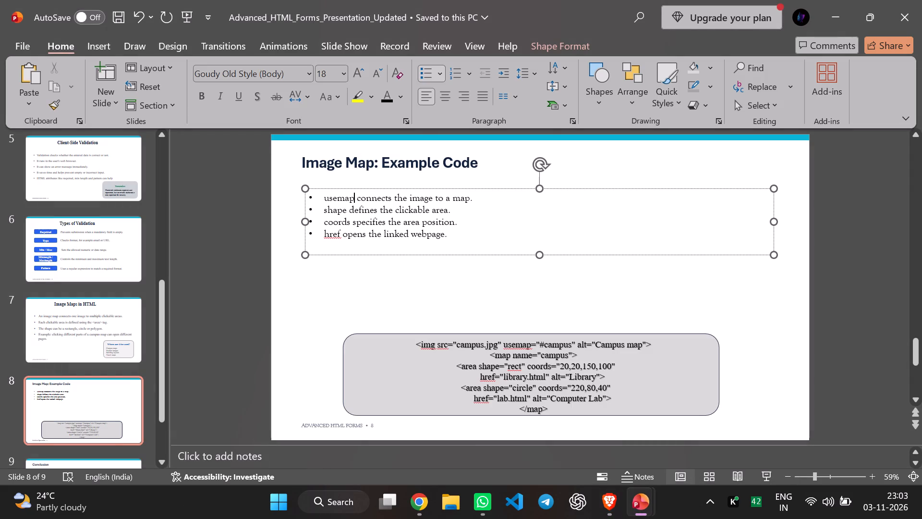
key("BackSpace")
key("BackSpace")
key("BackSpace")
key("BackSpace")
key("BackSpace")
key("BackSpace")
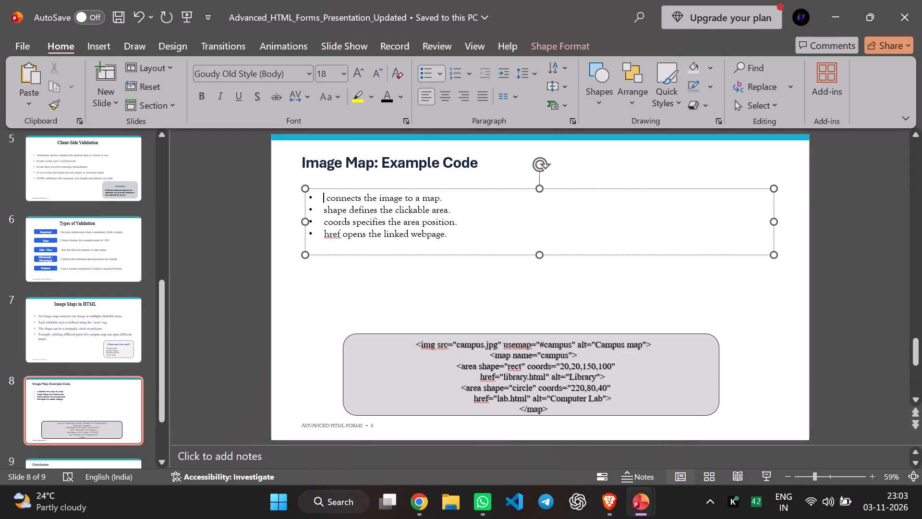
key("shift+u")
type("semap")
key("space")
type("-")
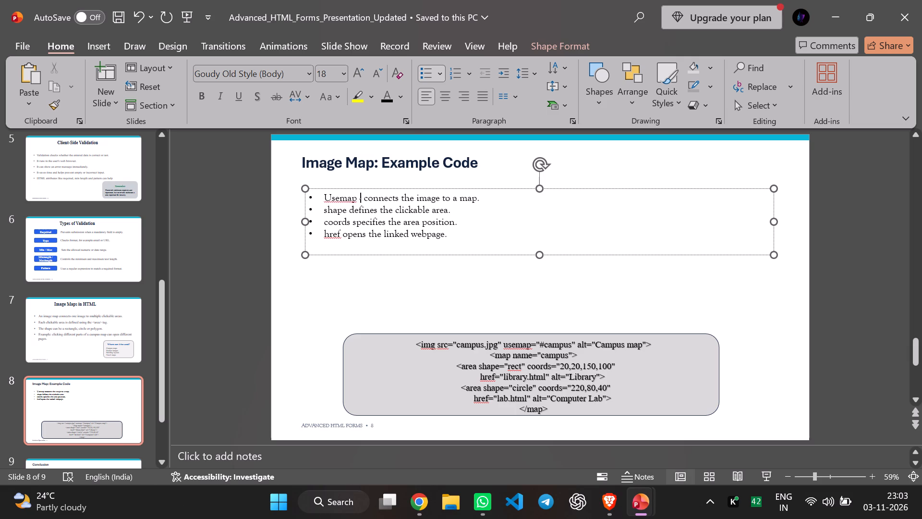
key("space")
key("BackSpace")
key("BackSpace")
type("=")
key("space")
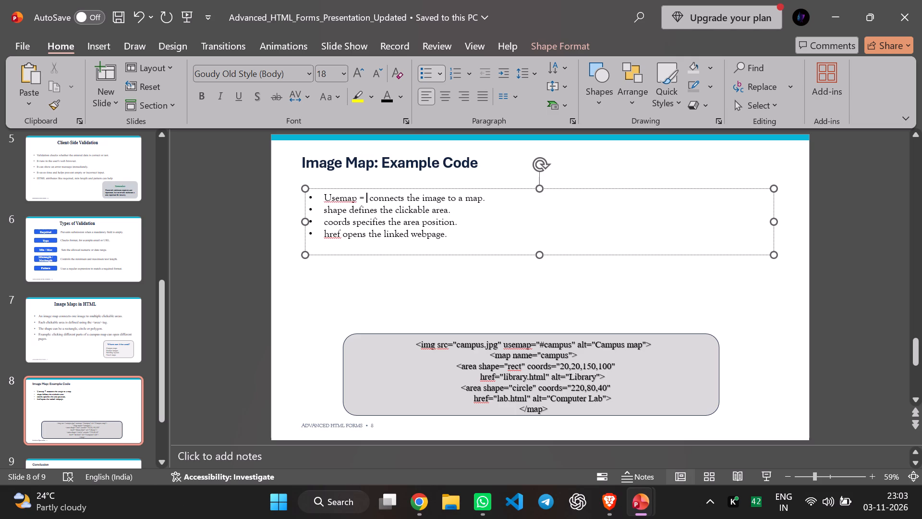
Replace "shape" at the start of the second bullet with the label "Shape =".
left_click(346, 211)
key("BackSpace")
key("BackSpace")
key("BackSpace")
key("BackSpace")
key("BackSpace")
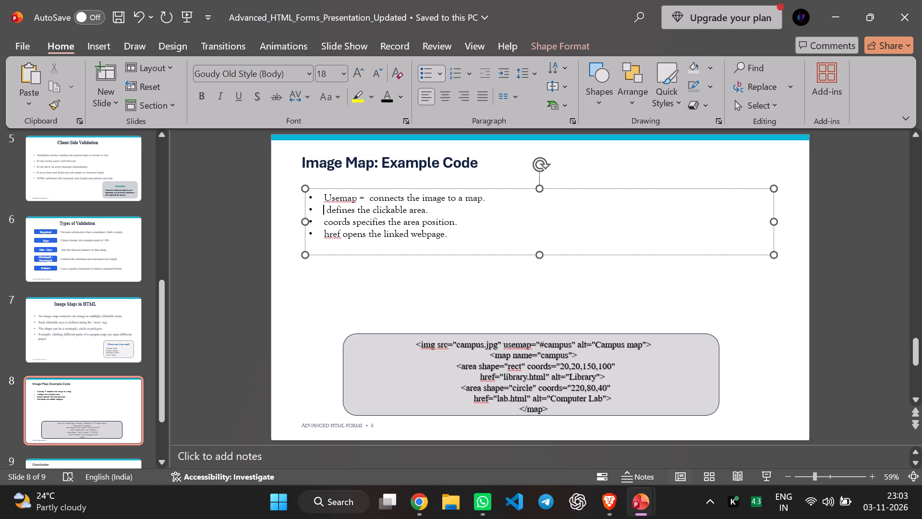
type("Shape =")
key("space")
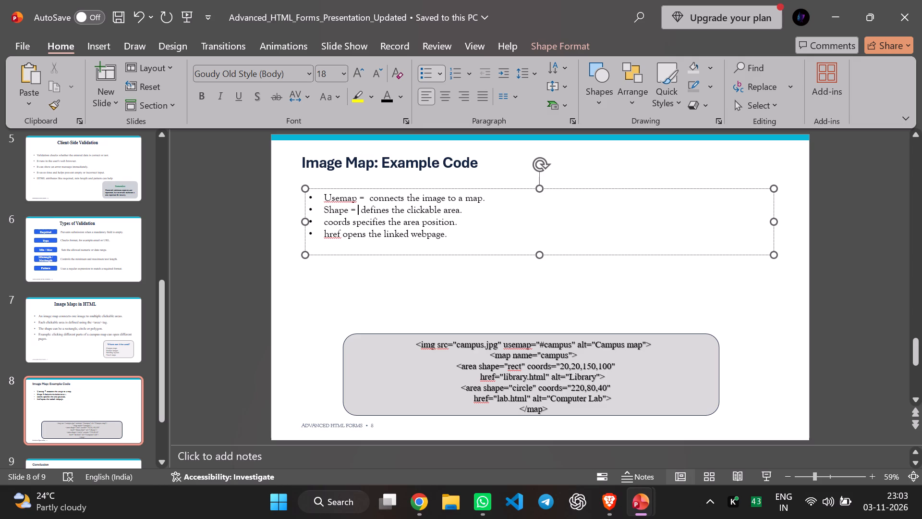
Replace "coords" at the start of the third bullet with the label "Coords =".
left_click(352, 223)
key("BackSpace")
key("BackSpace")
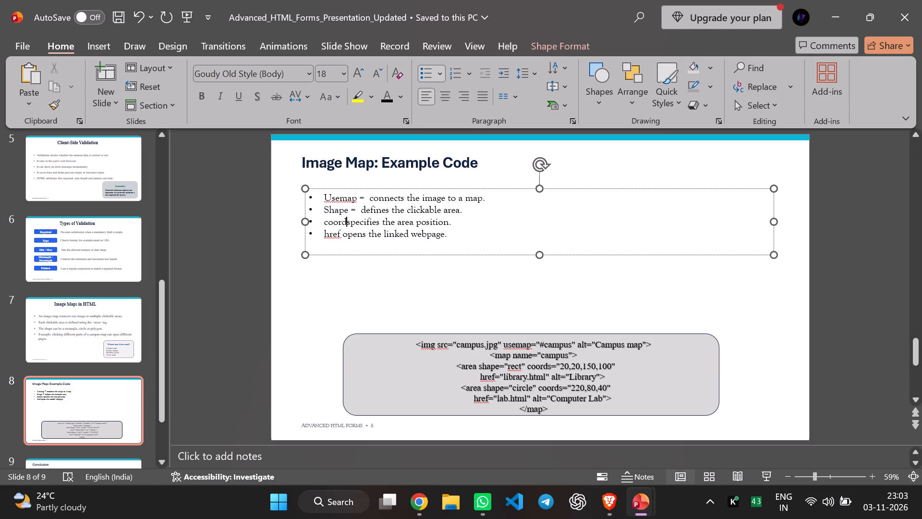
key("BackSpace")
key("BackSpace")
key("BackSpace")
key("BackSpace")
key("BackSpace")
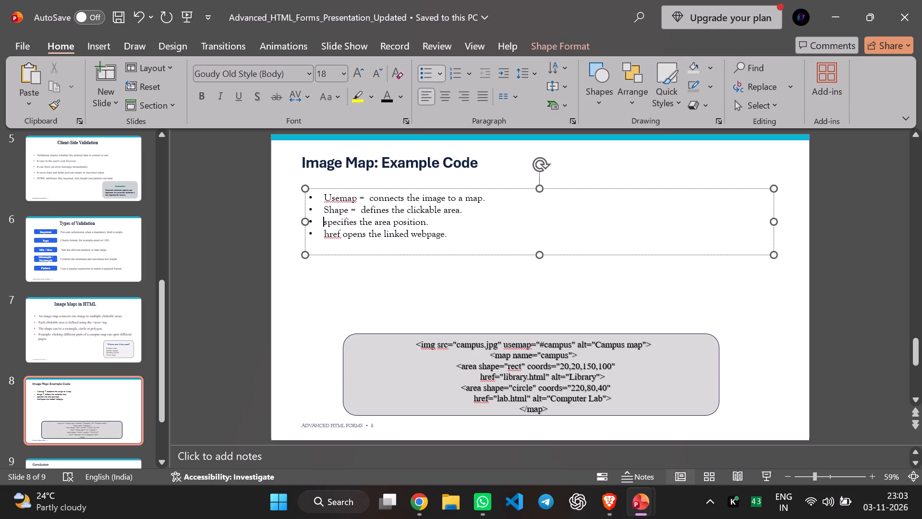
type("Coords")
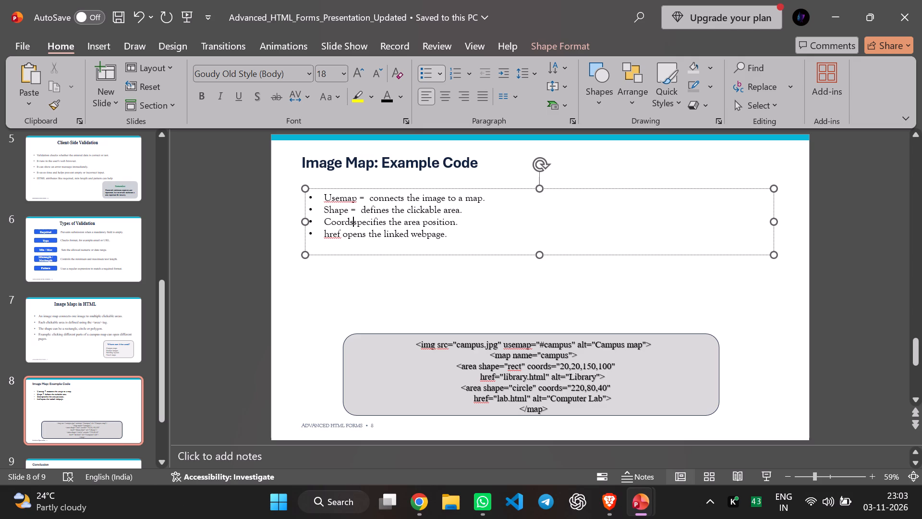
key("space")
type("=")
key("space")
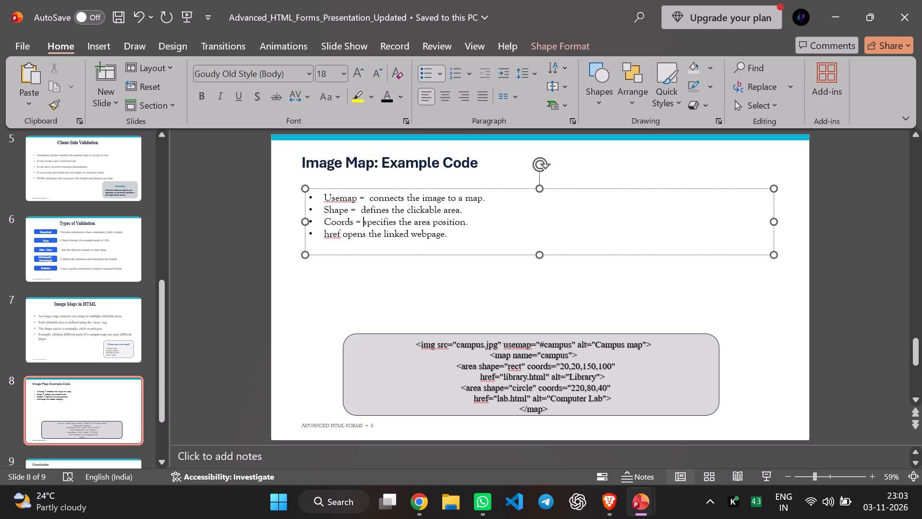
Replace "href" at the start of the fourth bullet with the label "Href =".
left_click(614, 502)
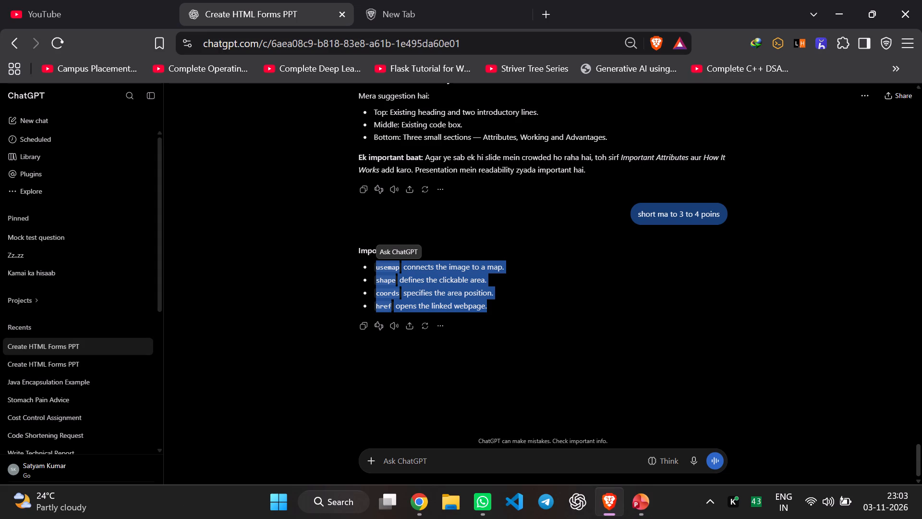
left_click(614, 502)
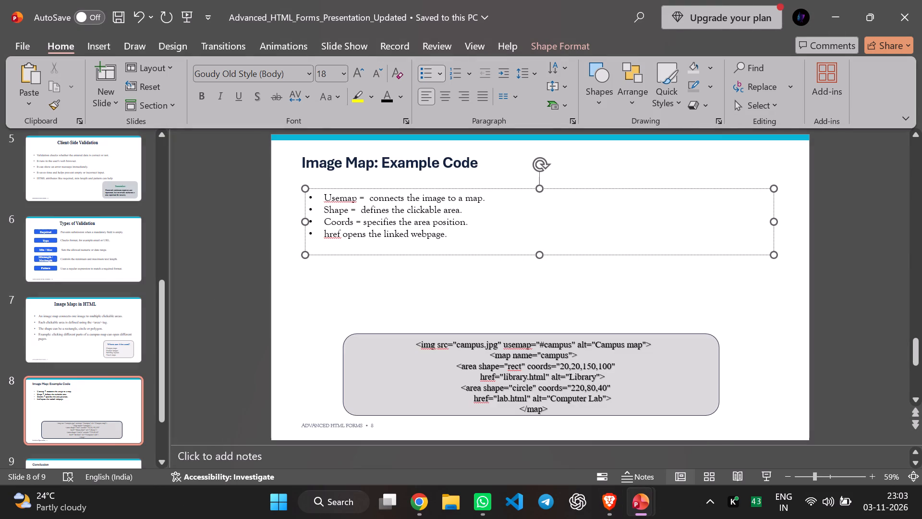
left_click(340, 232)
key("BackSpace")
key("BackSpace")
key("BackSpace")
key("BackSpace")
type("Href =")
key("space")
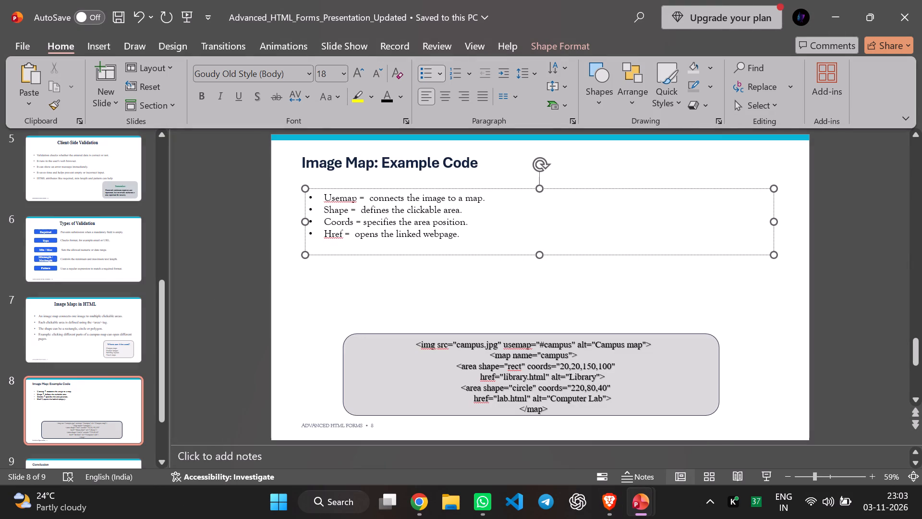
Set the font of slide 8's four labelled bullet points to Times New Roman.
left_click(410, 257)
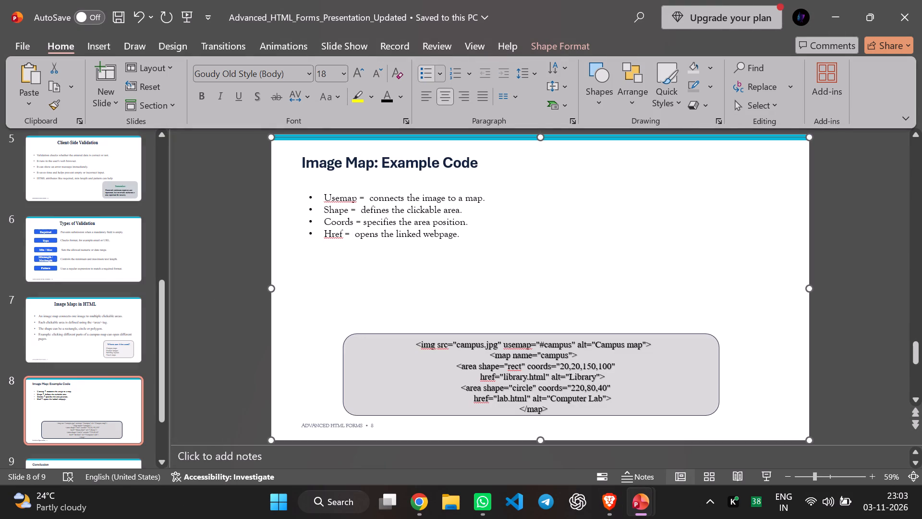
left_click_drag(311, 73, 295, 159)
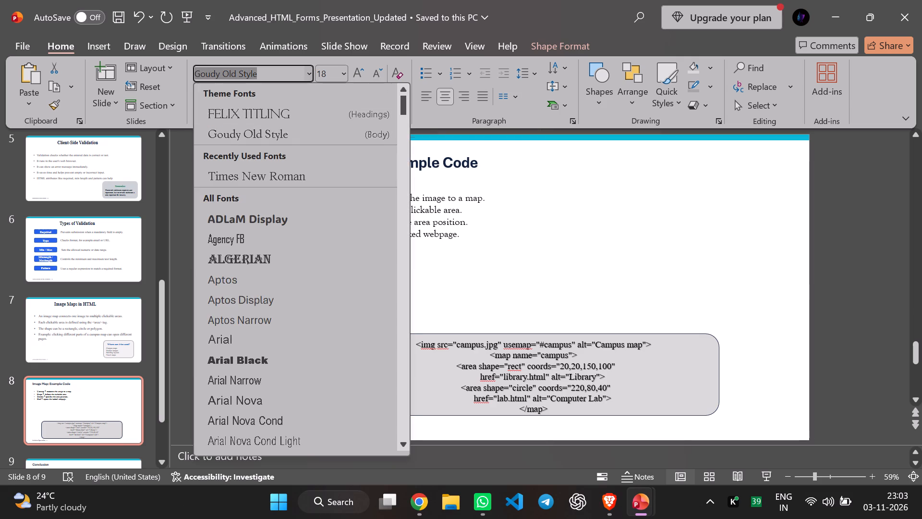
left_click_drag(295, 159, 290, 170)
left_click(290, 170)
left_click(316, 194)
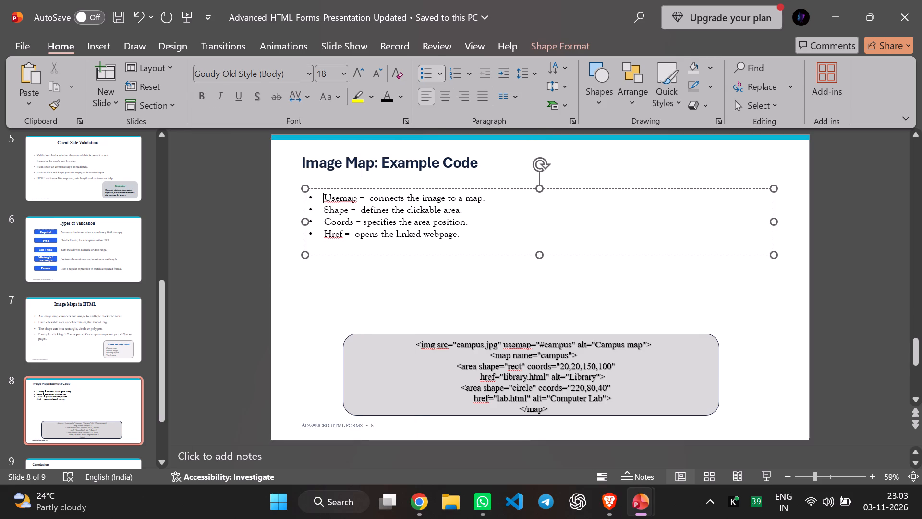
left_click(327, 190)
left_click(310, 69)
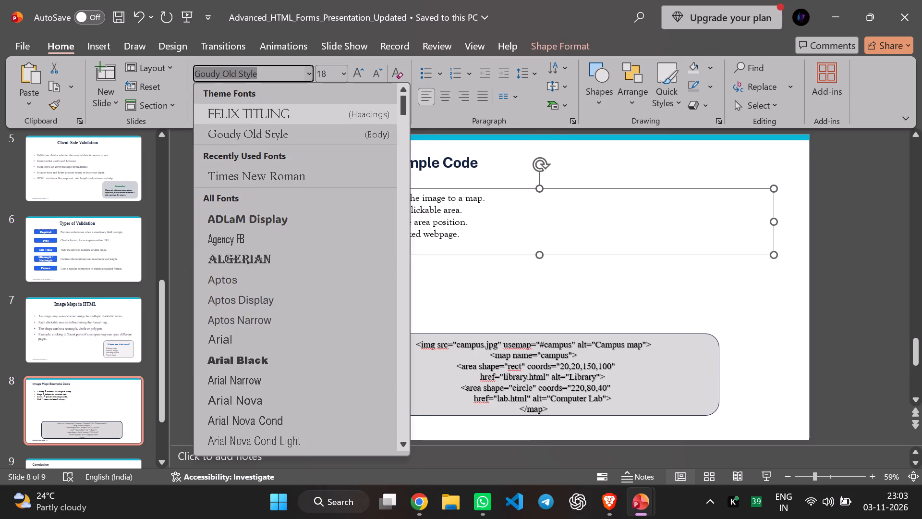
left_click(264, 173)
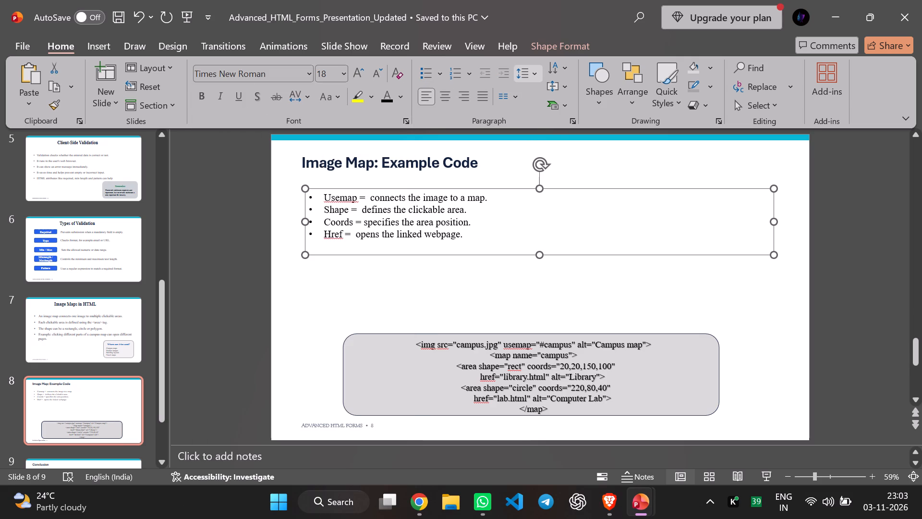
Give the four bullet points 1.5 line spacing and a font size of 28.
left_click_drag(541, 78, 542, 122)
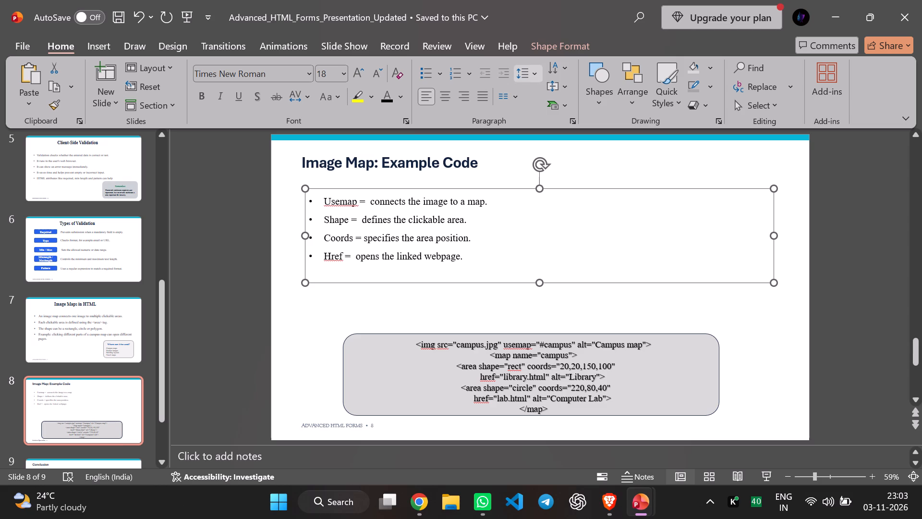
left_click(531, 74)
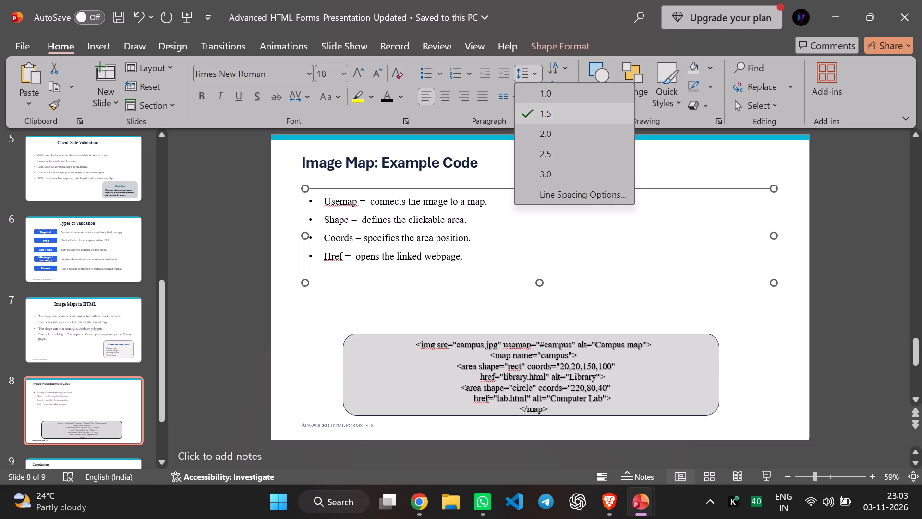
left_click(346, 70)
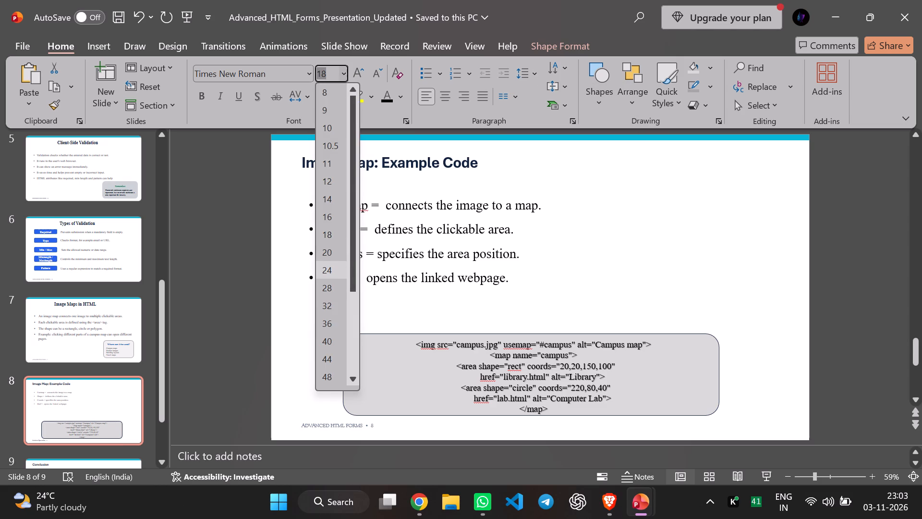
left_click(331, 285)
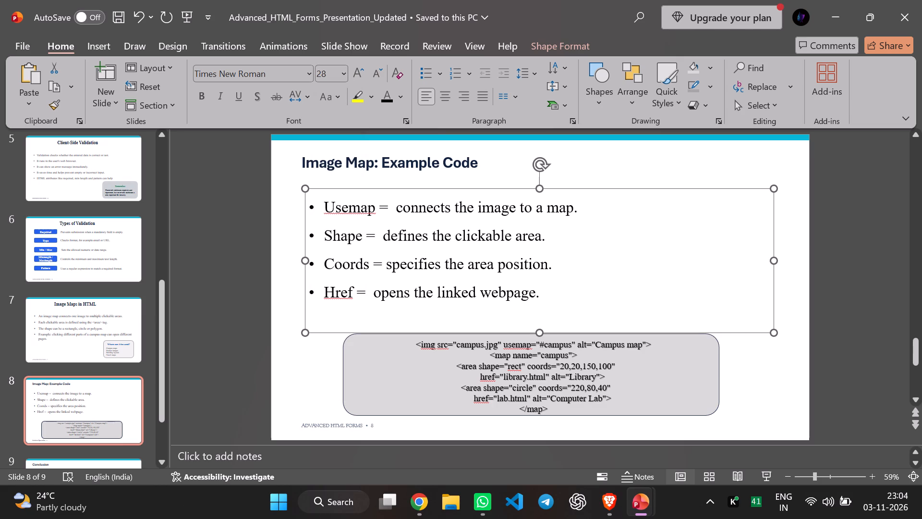
Set the font of the "Image Map: Example Code" title to Times New Roman.
left_click(462, 165)
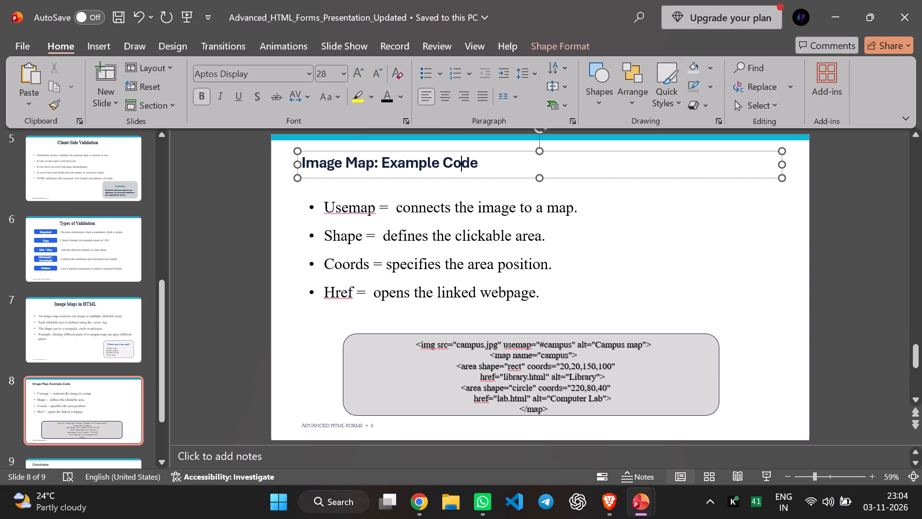
left_click(454, 175)
left_click_drag(312, 72, 311, 110)
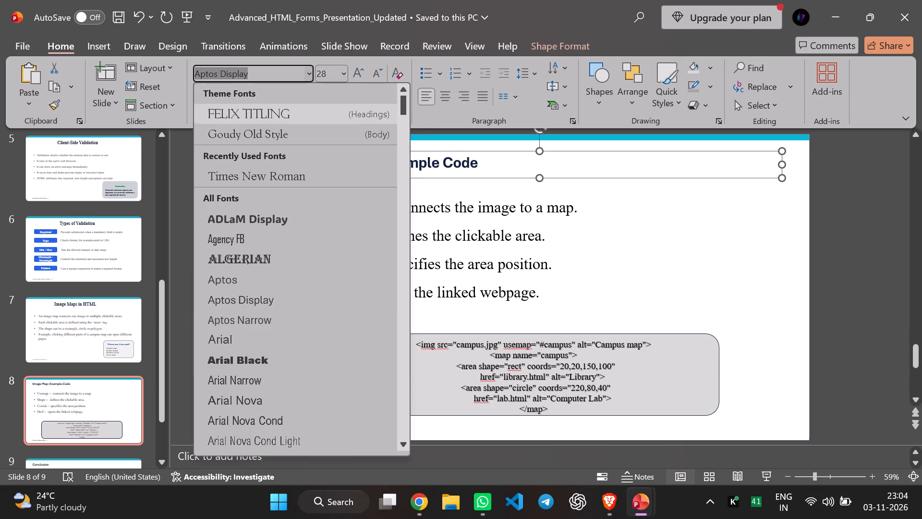
left_click_drag(311, 110, 270, 181)
left_click(270, 181)
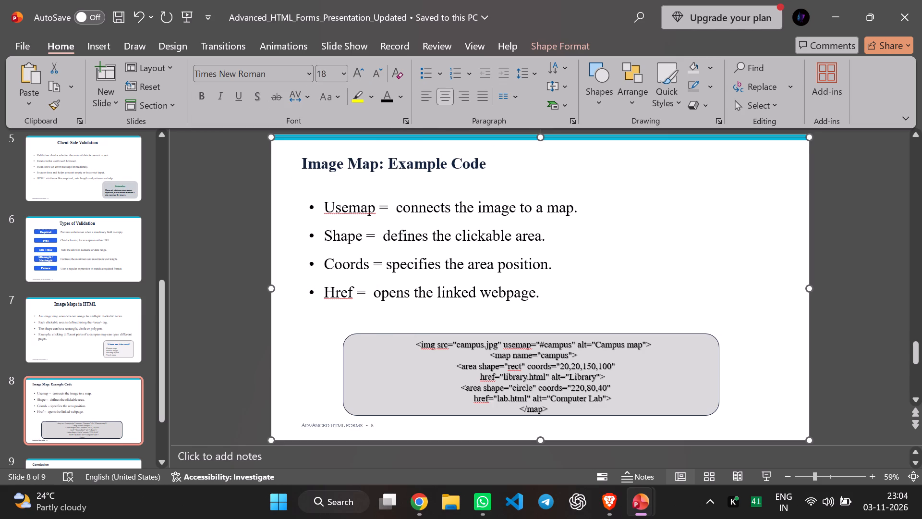
Enlarge the "Image Map: Example Code" title to size 36 and add a text shadow.
left_click(334, 153)
left_click(340, 152)
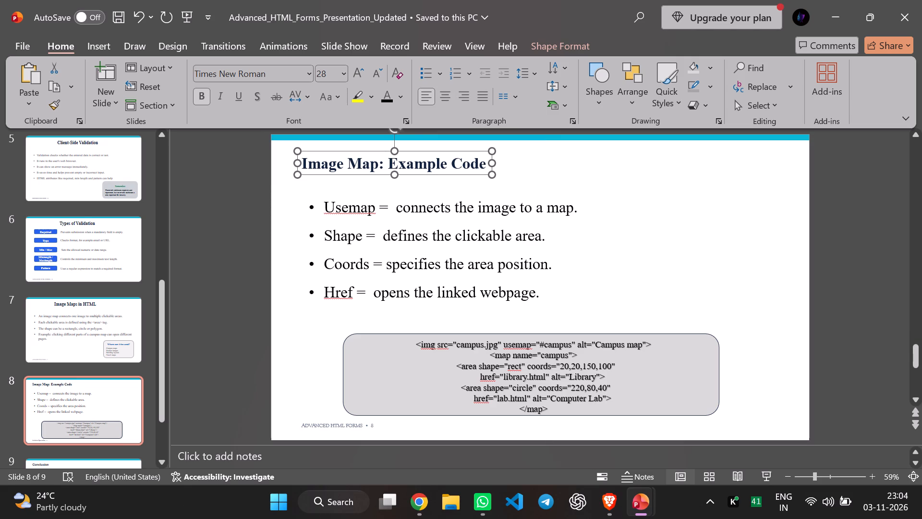
double_click(356, 70)
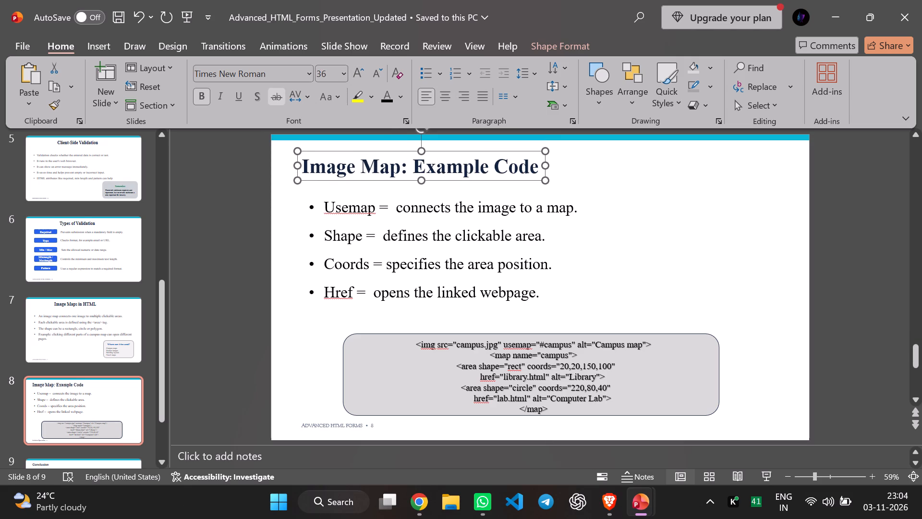
left_click(251, 98)
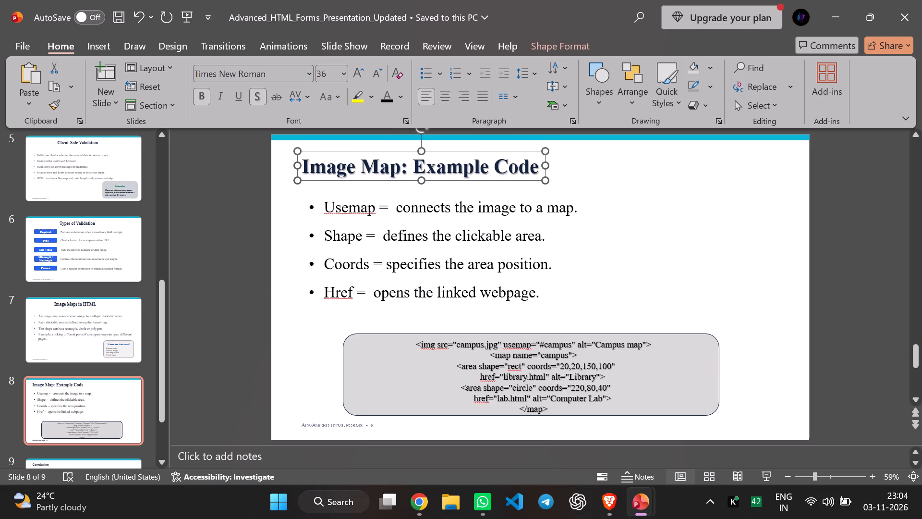
Move the "Image Map: Example Code" title horizontally to roughly the centre of the slide, above the bullets.
left_click_drag(524, 181, 619, 181)
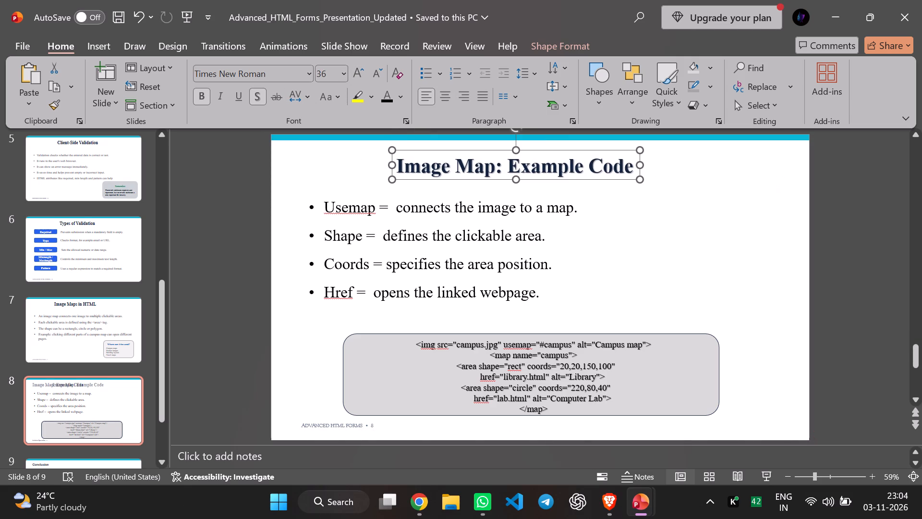
Widen the rounded code box slightly by extending its right side, keeping its height almost the same.
left_click(579, 335)
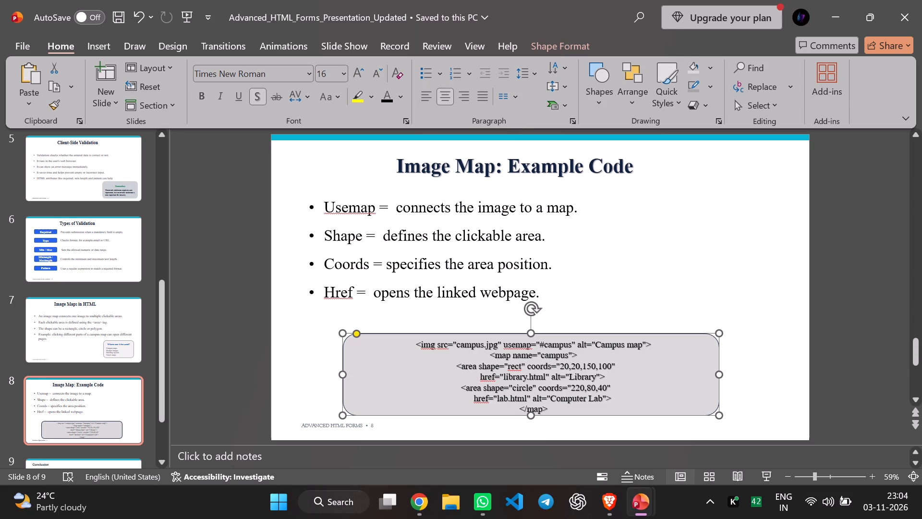
left_click_drag(717, 333, 736, 352)
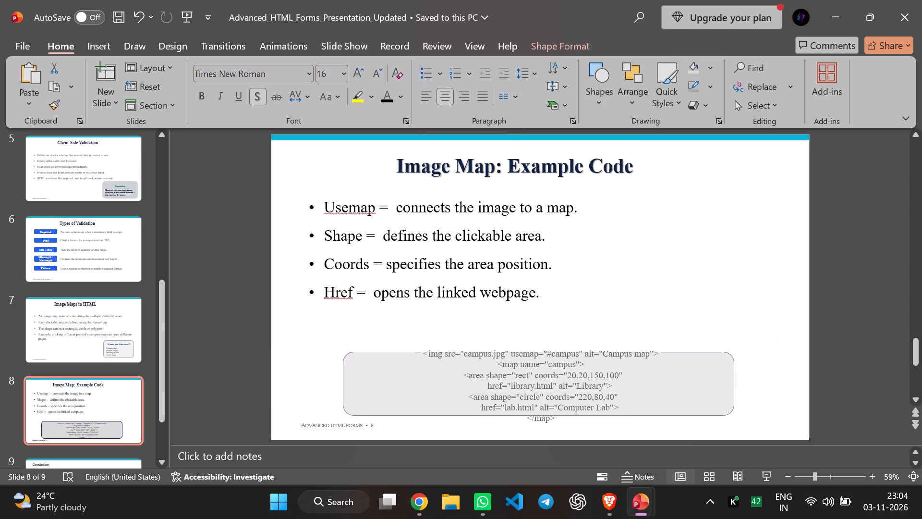
left_click_drag(736, 352, 740, 335)
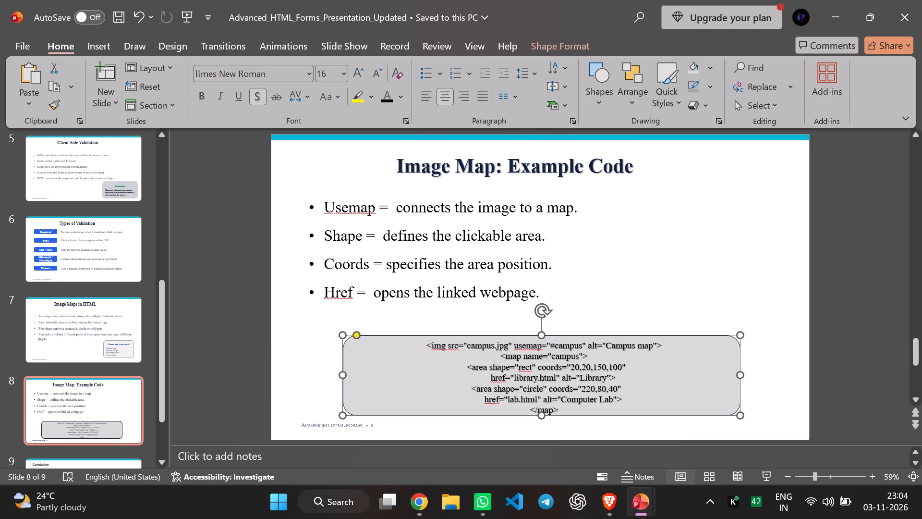
left_click(564, 407)
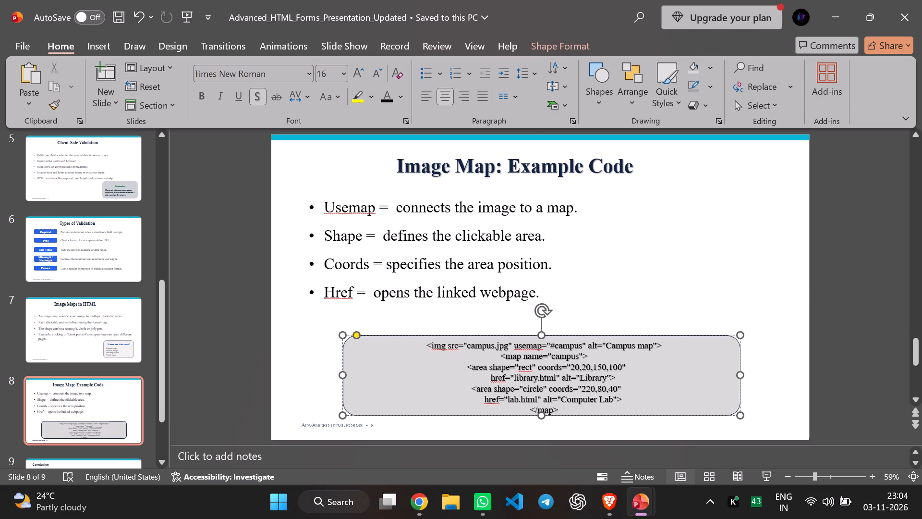
left_click(564, 418)
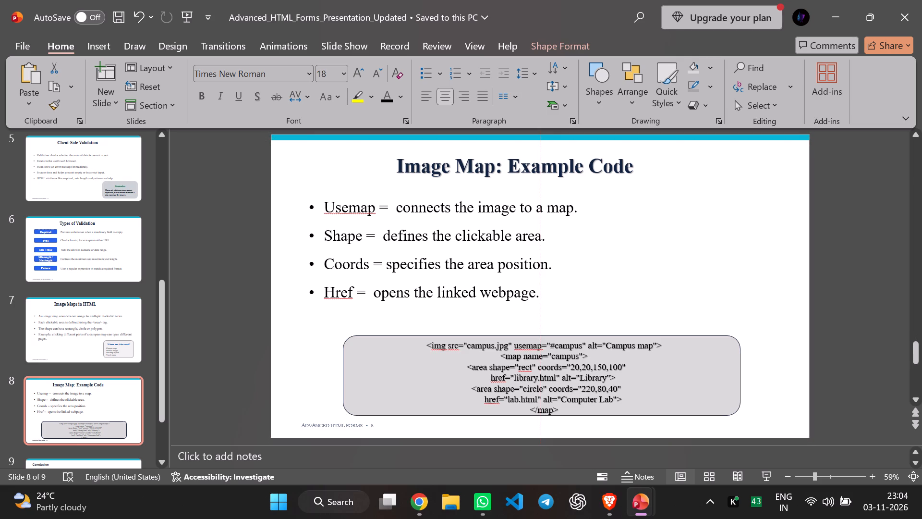
left_click(232, 345)
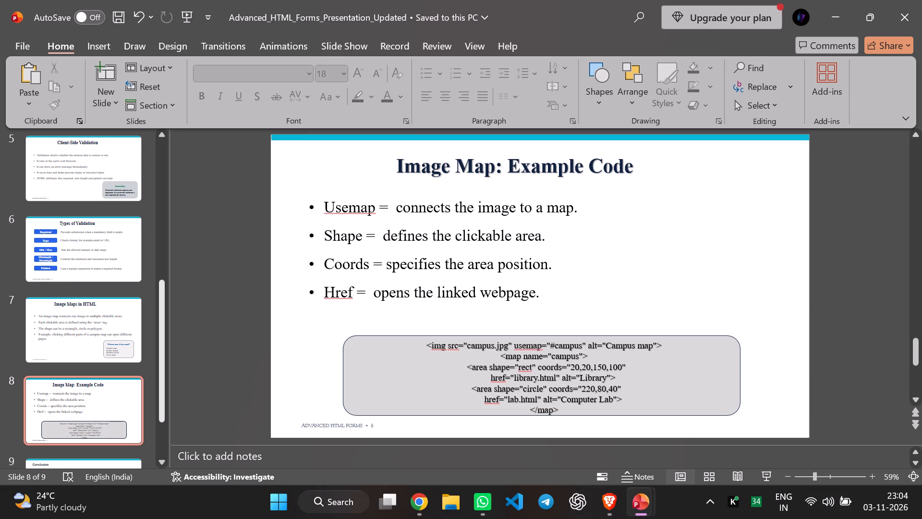
Open the Conclusion slide (slide 9) and capture a screenshot of the whole slide.
scroll(126, 324, "down", 1)
left_click(59, 386)
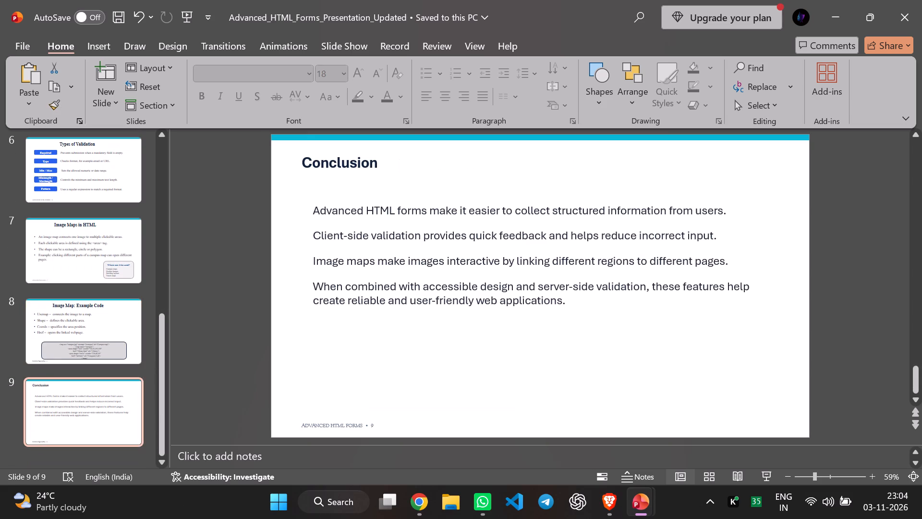
left_click(376, 168)
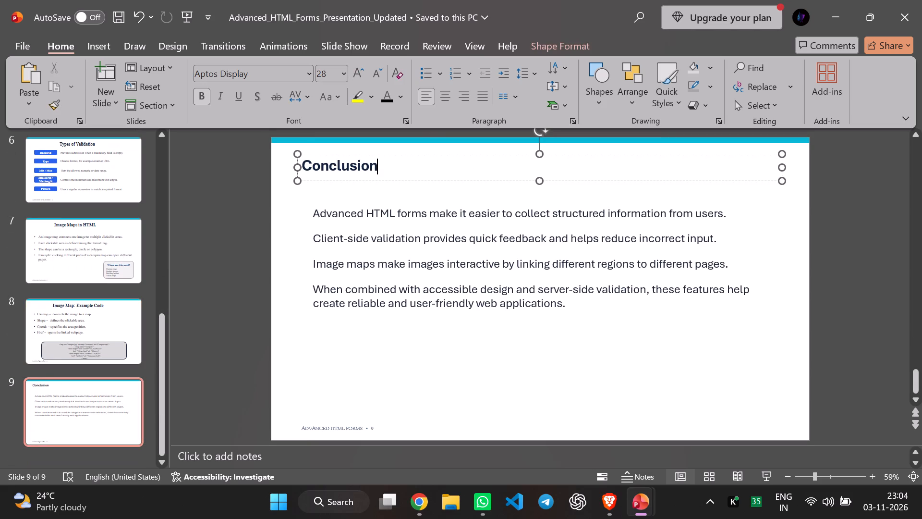
left_click(377, 180)
left_click(400, 246)
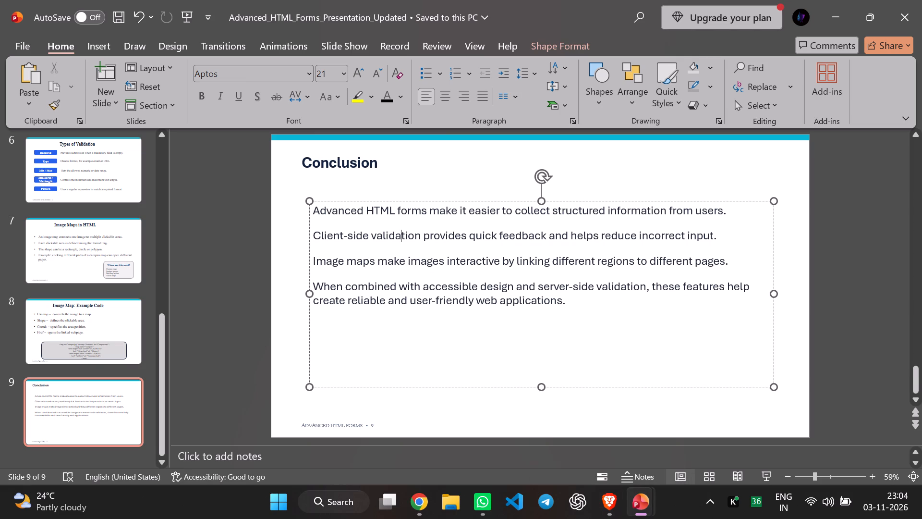
left_click(669, 439)
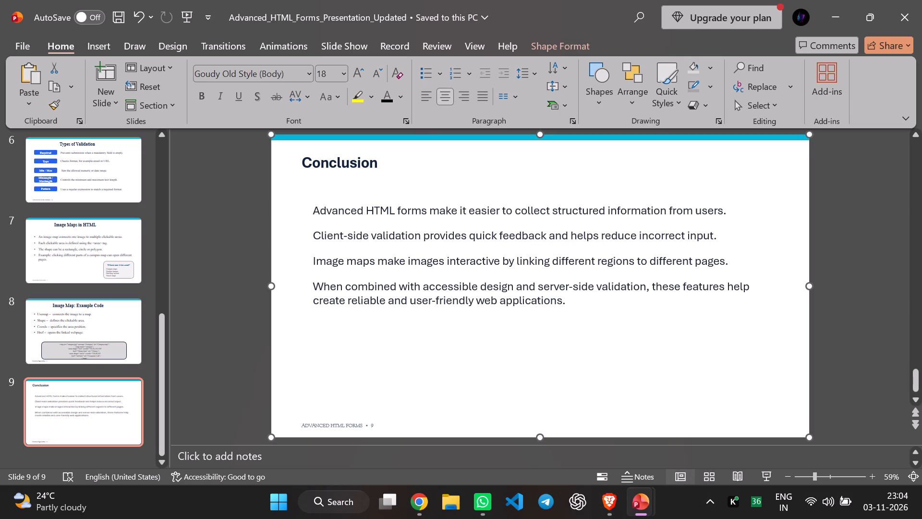
key("shift+super+s")
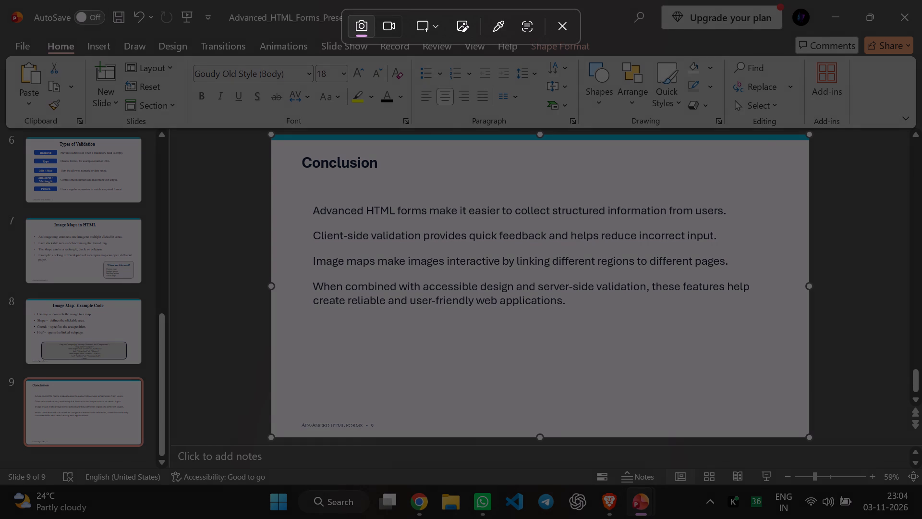
left_click_drag(256, 131, 860, 454)
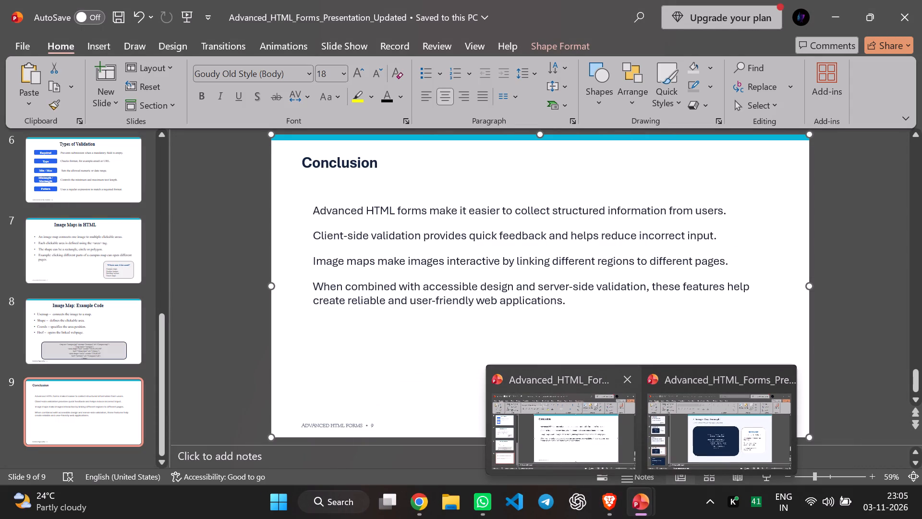
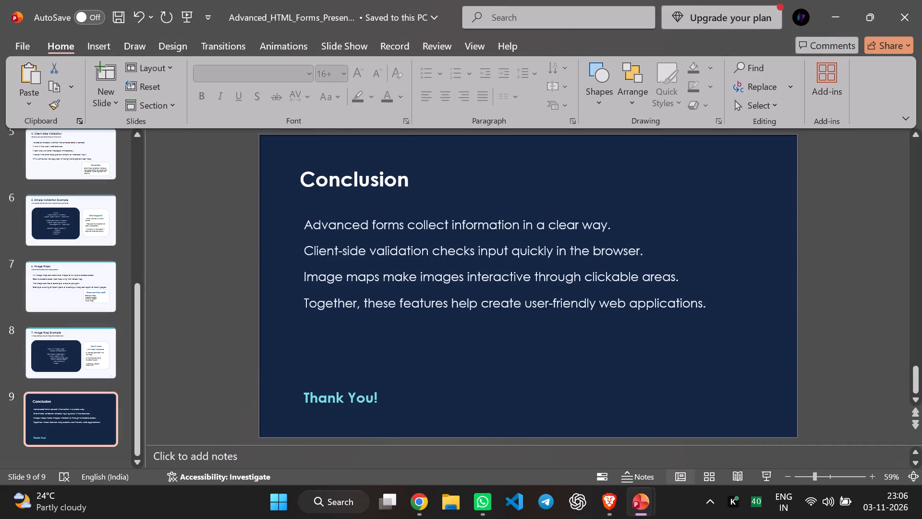
Copy the four conclusion points from the dark Conclusion slide.
left_click(711, 301)
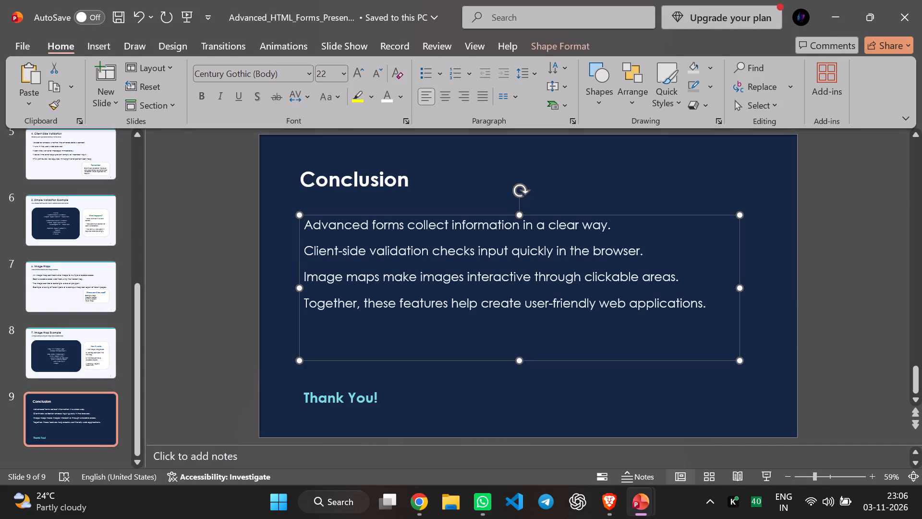
left_click(644, 358)
left_click(704, 305)
left_click_drag(704, 305, 336, 225)
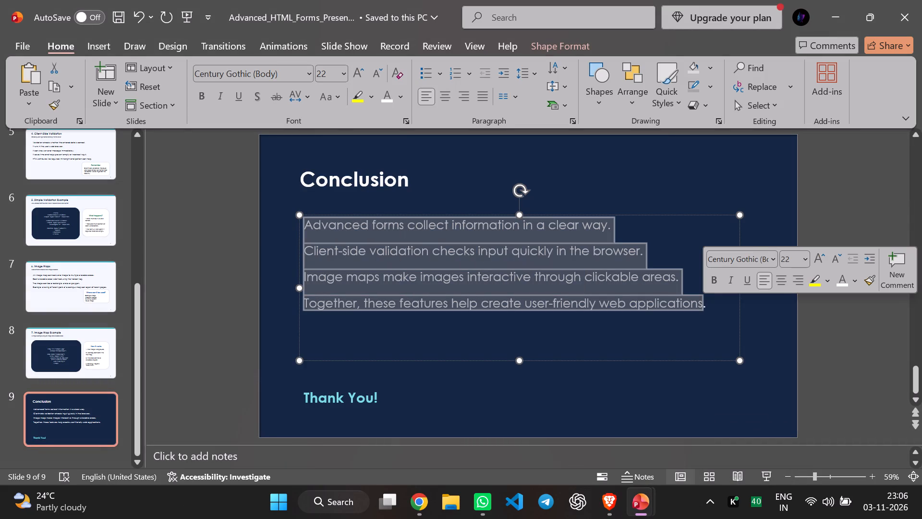
left_click_drag(336, 225, 323, 224)
key("ctrl+c")
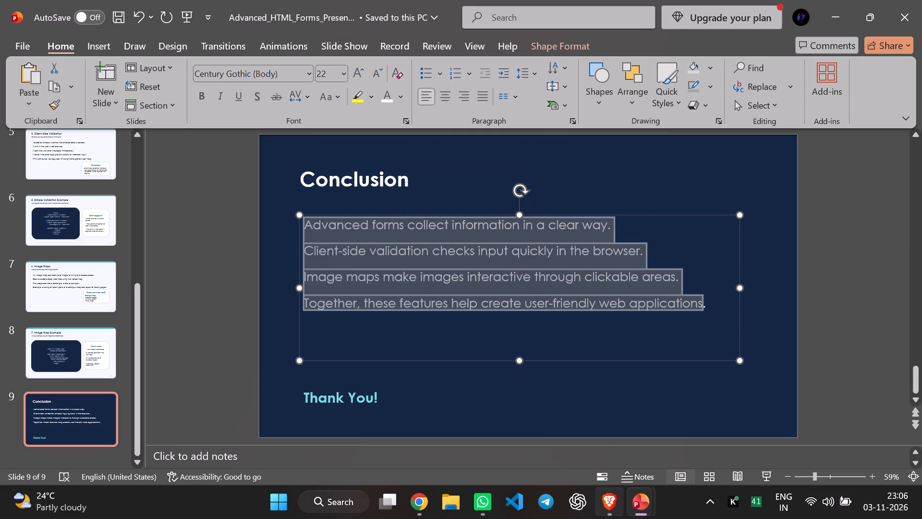
In Advanced_HTML_Forms_Presentation_Updated, replace the body text of the Conclusion slide with the copied points.
left_click(579, 454)
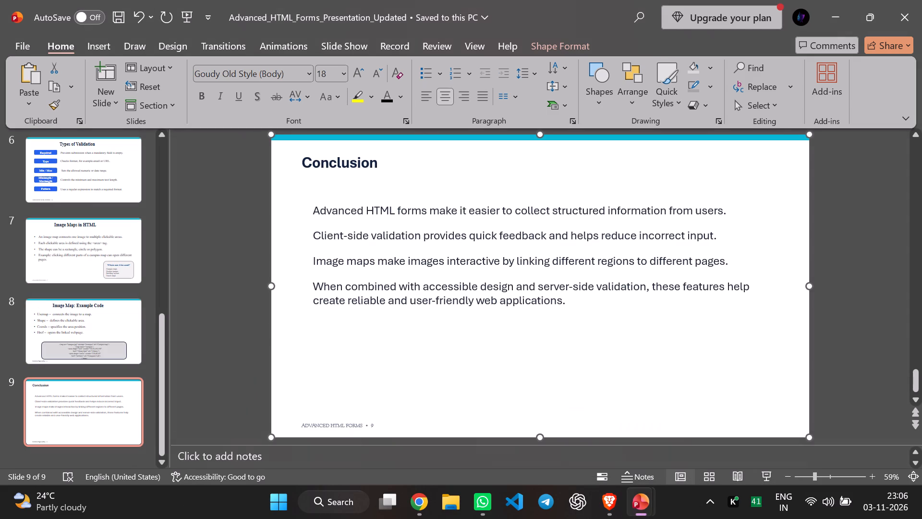
left_click(569, 300)
left_click_drag(569, 300, 327, 194)
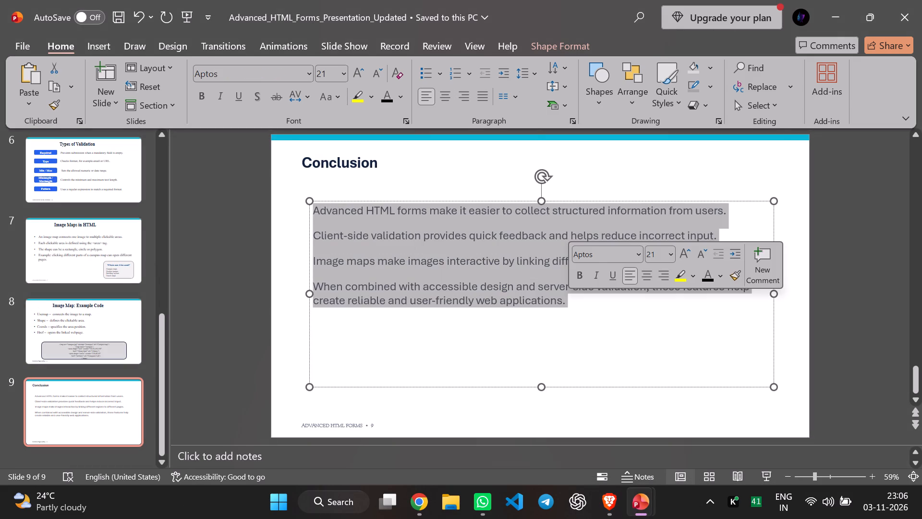
left_click_drag(327, 194, 324, 194)
key("BackSpace")
key("ctrl+v")
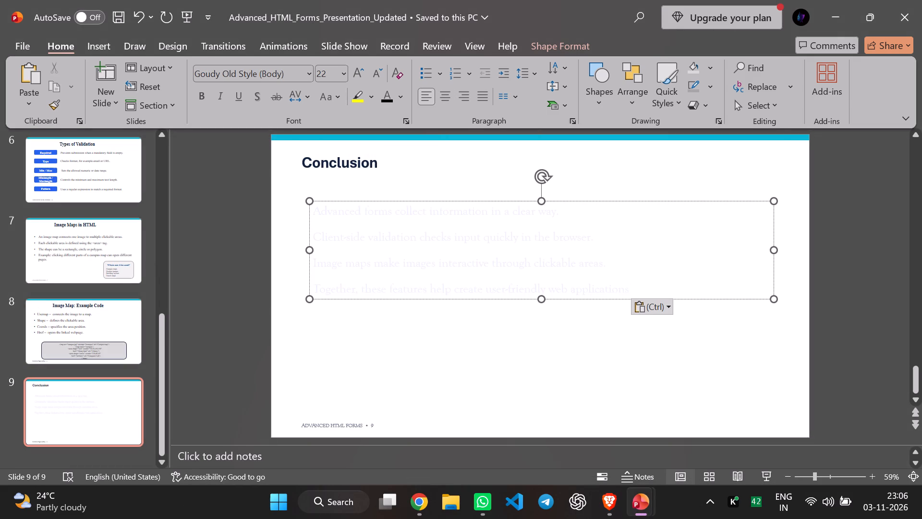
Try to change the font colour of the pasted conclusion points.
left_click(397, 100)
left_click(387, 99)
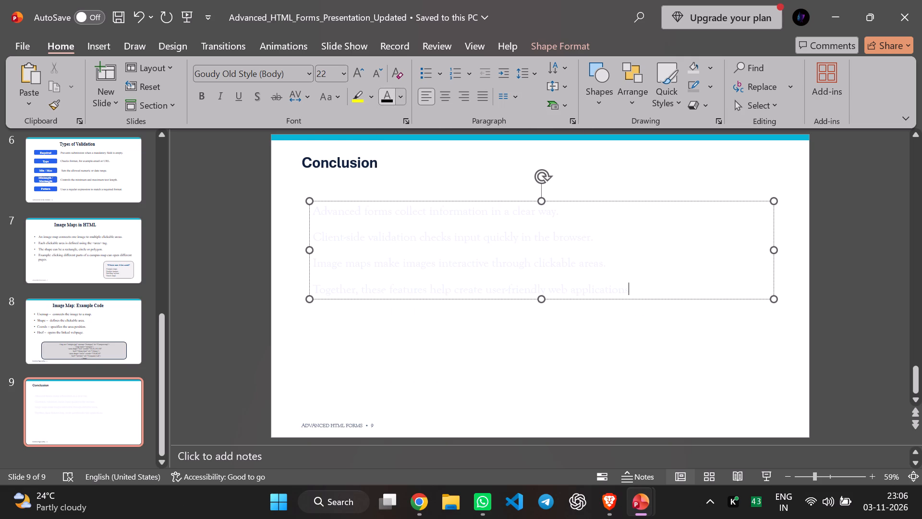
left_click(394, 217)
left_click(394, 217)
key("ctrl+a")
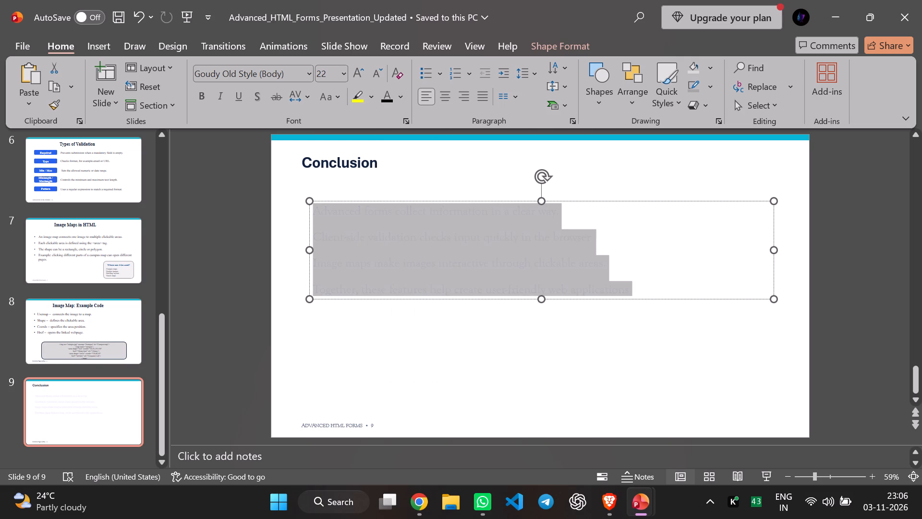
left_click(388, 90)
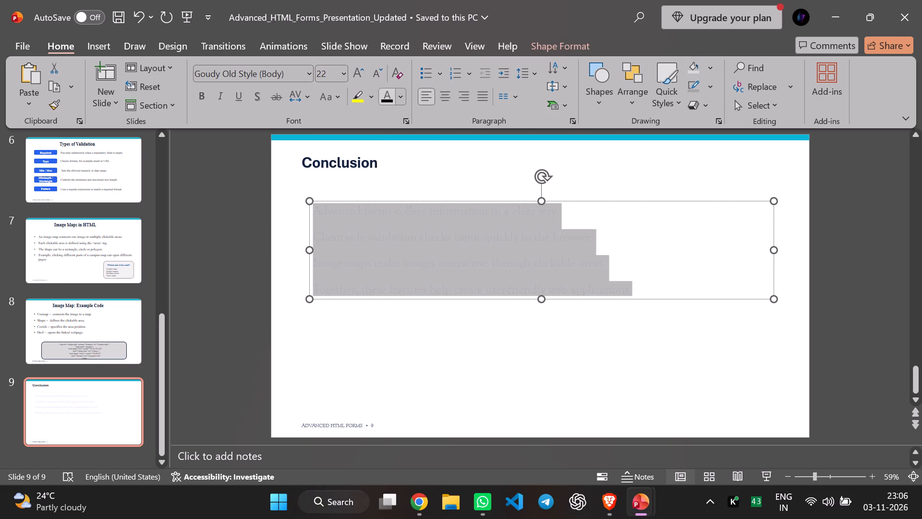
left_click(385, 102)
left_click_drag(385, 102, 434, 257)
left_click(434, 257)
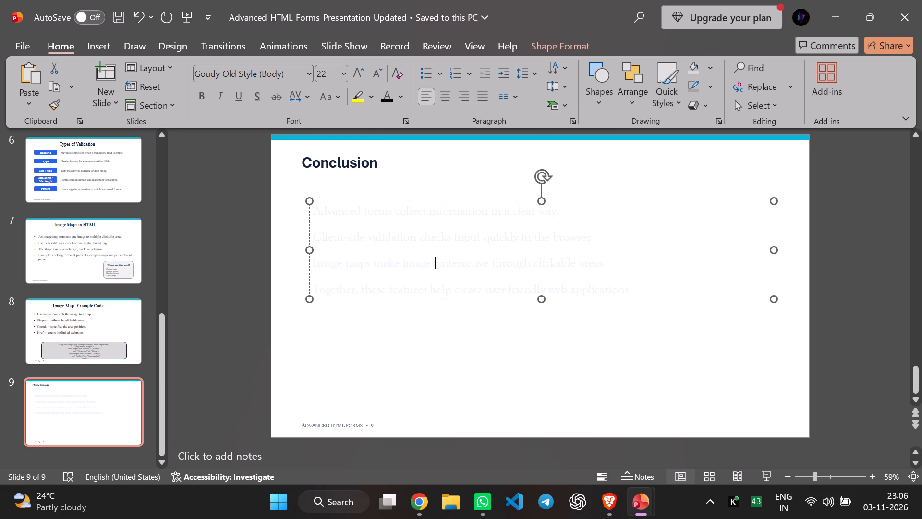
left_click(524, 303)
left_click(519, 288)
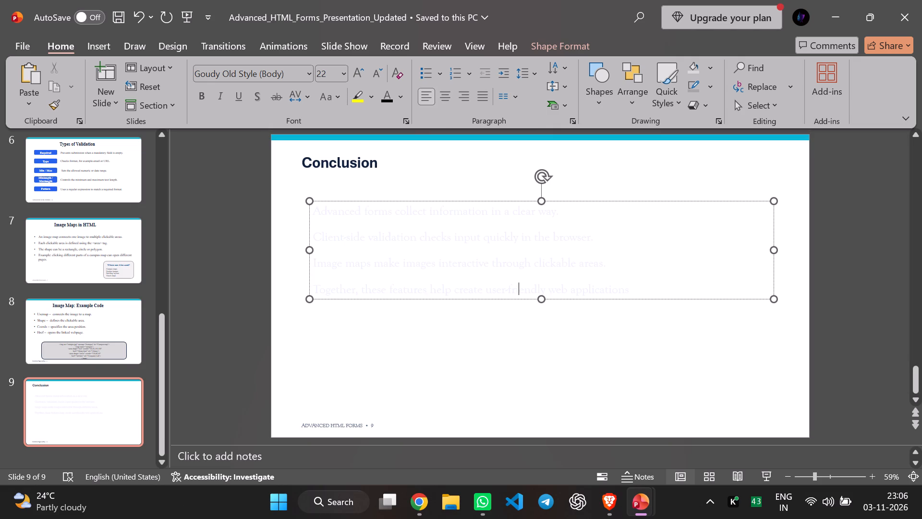
Set the font colour of the conclusion points' text box to the darkest shade beneath black in the theme colours.
left_click(510, 298)
triple_click(381, 102)
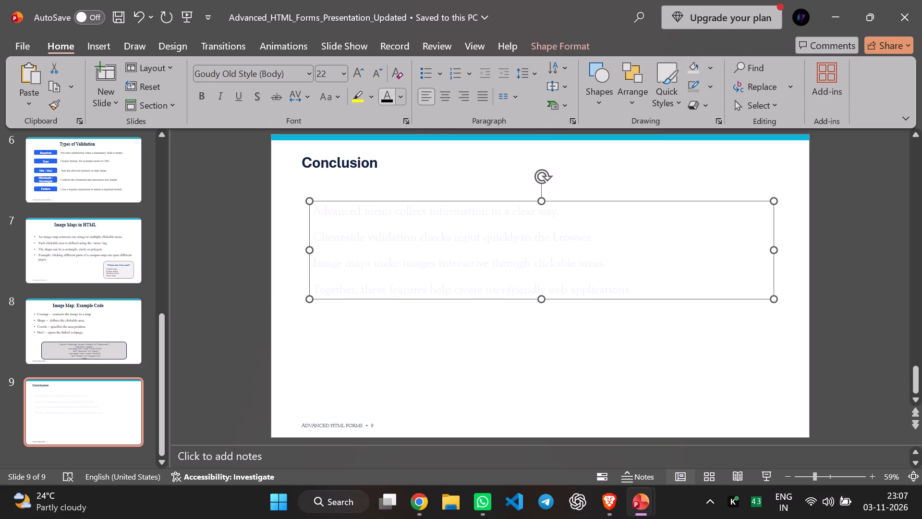
left_click_drag(381, 102, 401, 102)
left_click_drag(401, 102, 454, 256)
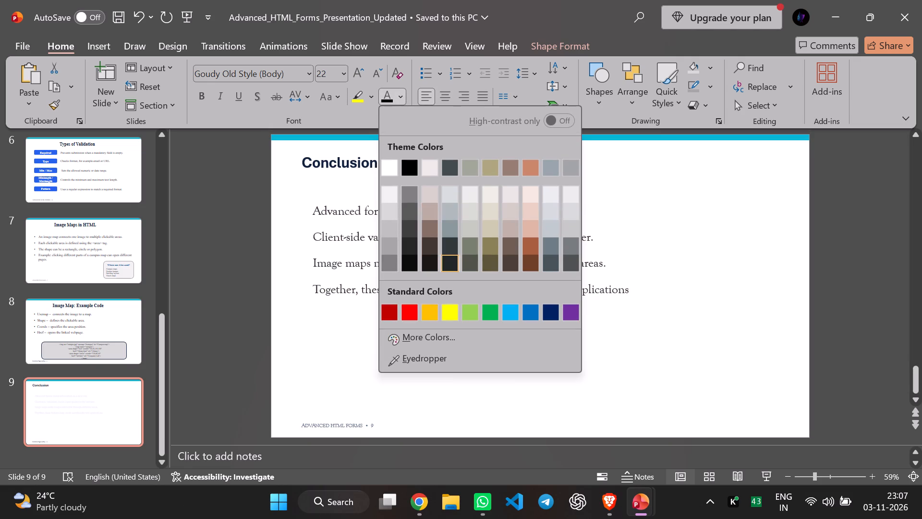
left_click_drag(454, 256, 404, 263)
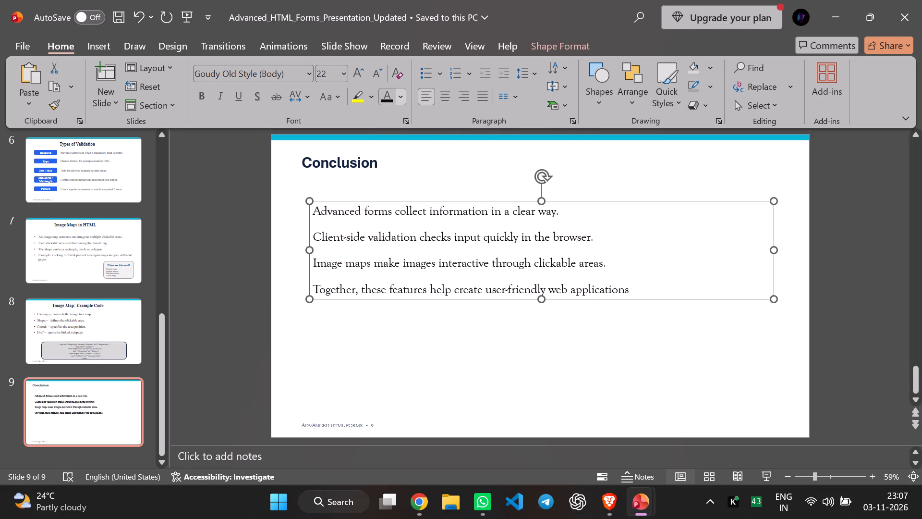
left_click(400, 93)
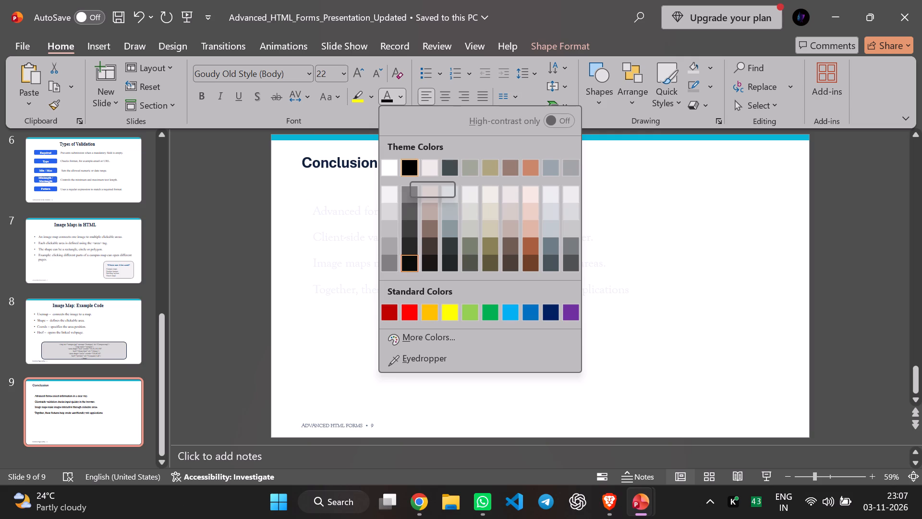
left_click(407, 260)
Set all four conclusion points in Times New Roman at size 28.
left_click(395, 207)
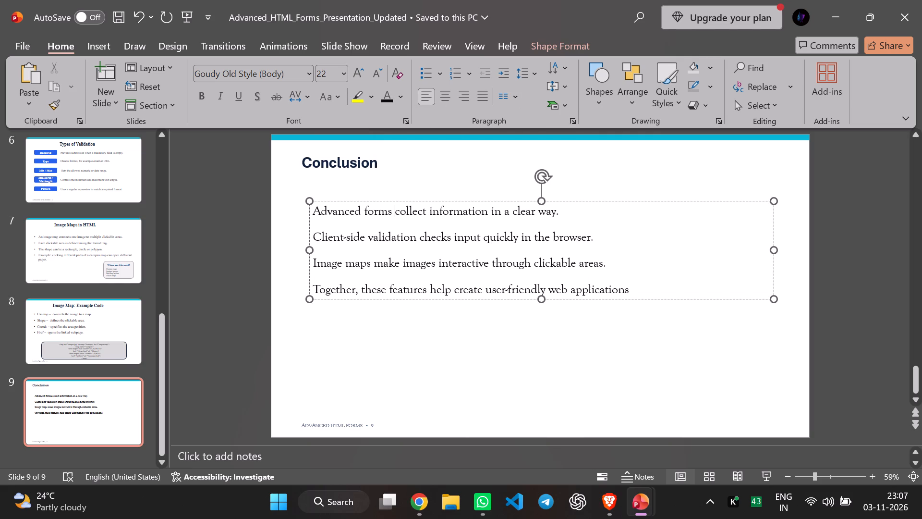
key("ctrl+a")
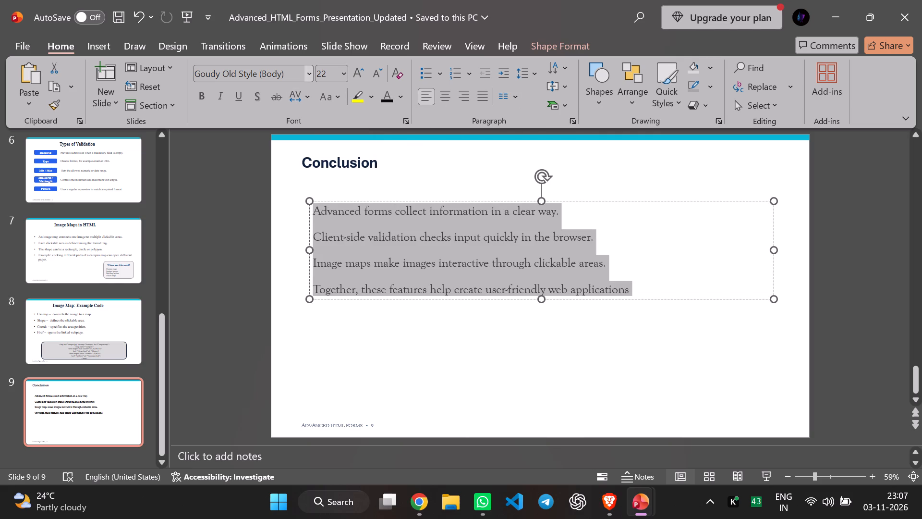
left_click(305, 78)
left_click(281, 170)
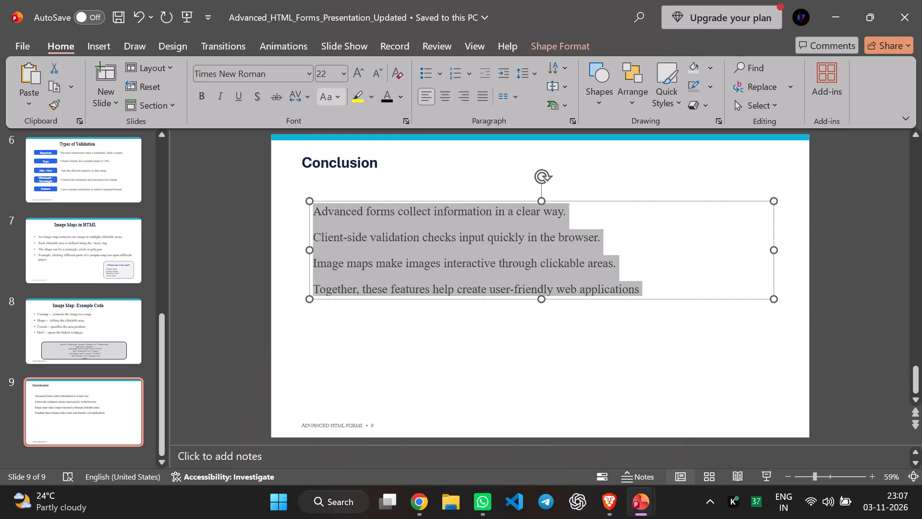
left_click(357, 72)
left_click(357, 72)
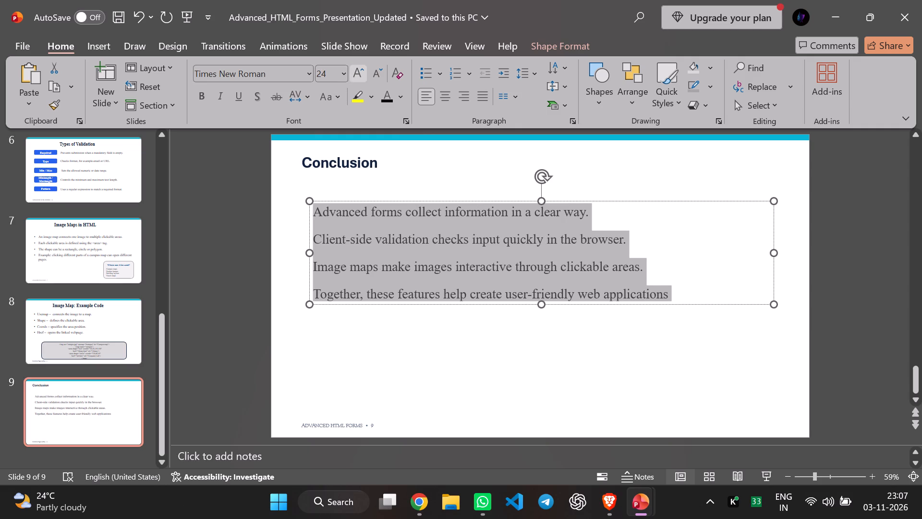
Apply arrow-style bullets to the four conclusion points.
left_click(466, 74)
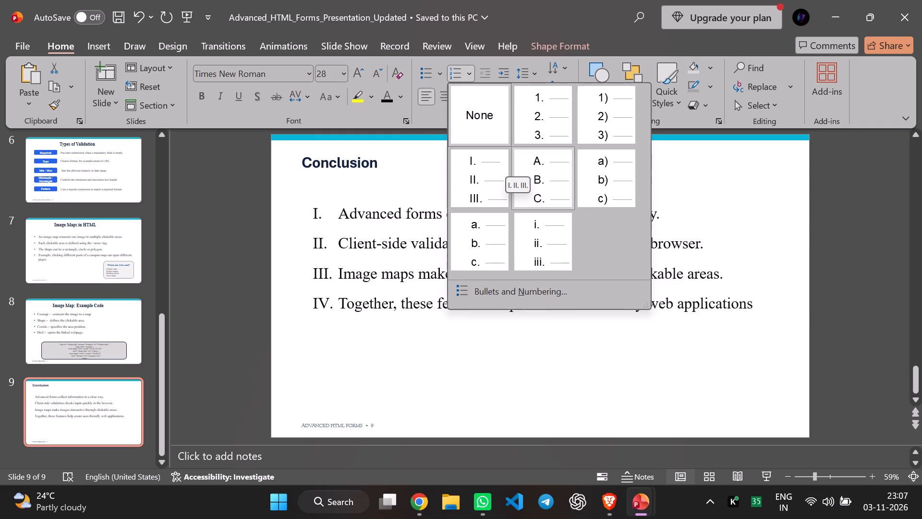
left_click(437, 71)
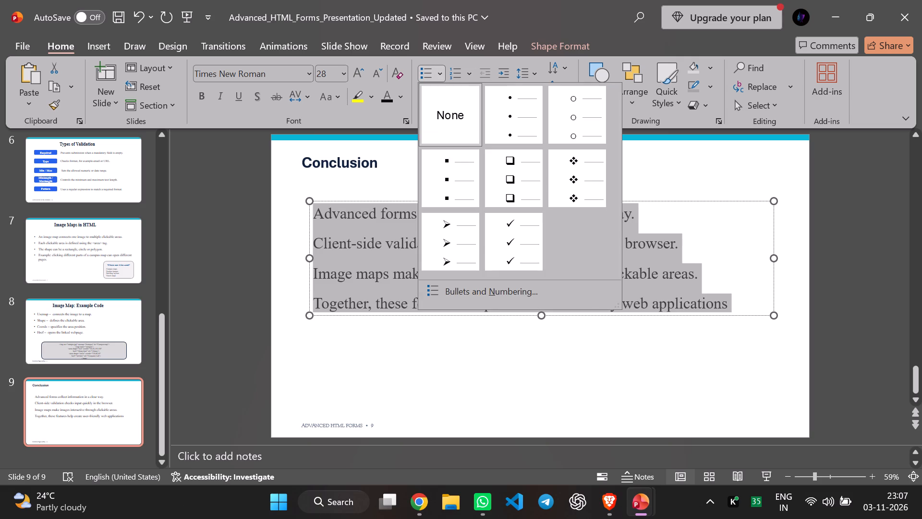
left_click(472, 236)
Shift the Conclusion heading slightly and set it in Times New Roman at size 36.
left_click_drag(385, 155, 382, 169)
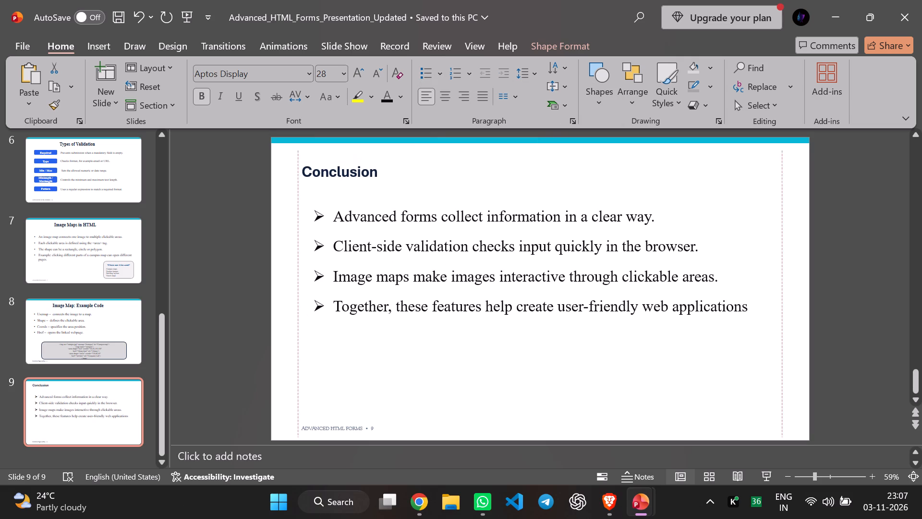
left_click_drag(382, 169, 393, 160)
left_click_drag(306, 71, 267, 163)
left_click_drag(262, 173, 315, 119)
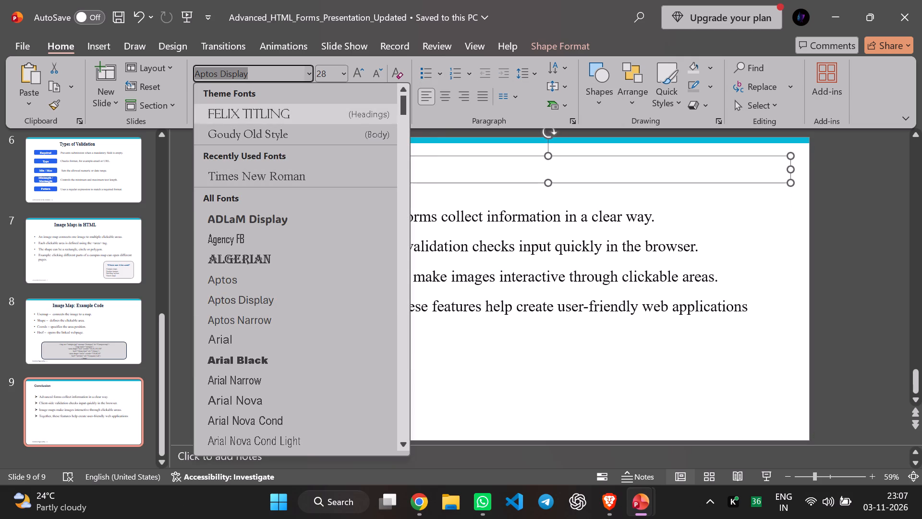
left_click_drag(315, 119, 292, 179)
left_click(292, 179)
left_click(318, 164)
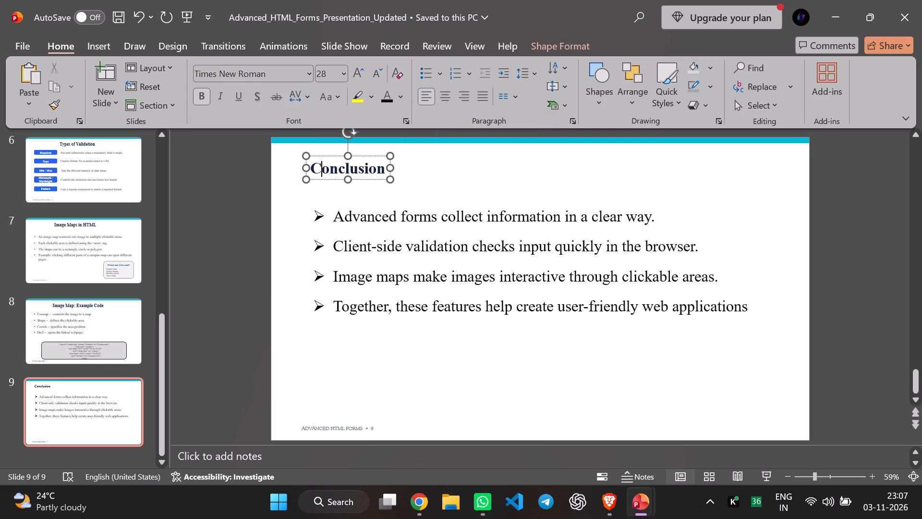
left_click(337, 157)
double_click(358, 74)
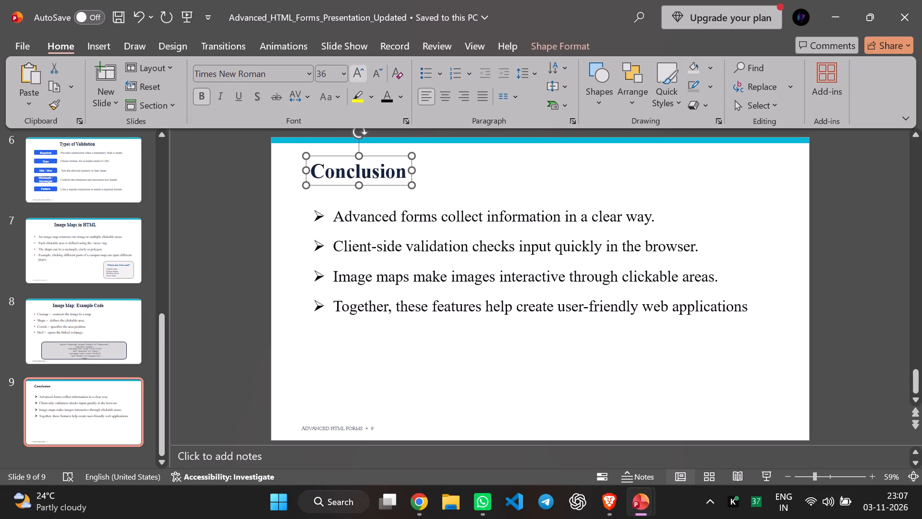
Centre the Conclusion heading in a text box widened across the slide and give it a text shadow.
left_click(445, 95)
left_click_drag(413, 171, 716, 181)
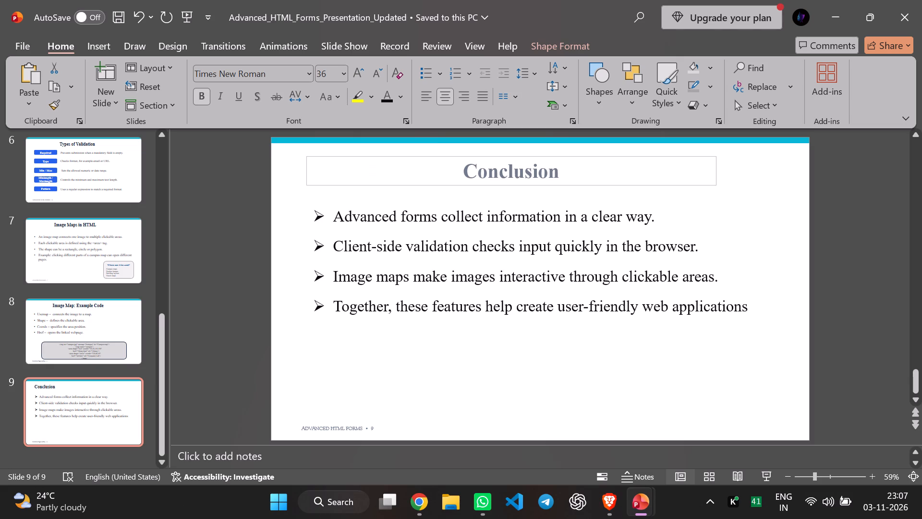
left_click_drag(716, 181, 723, 181)
left_click(260, 96)
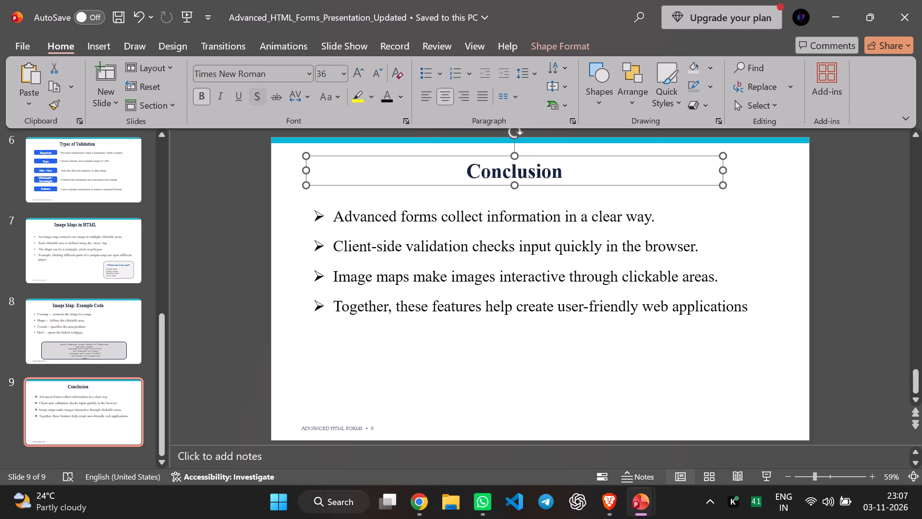
Move the text box of four conclusion points slightly lower beneath the heading.
left_click(343, 219)
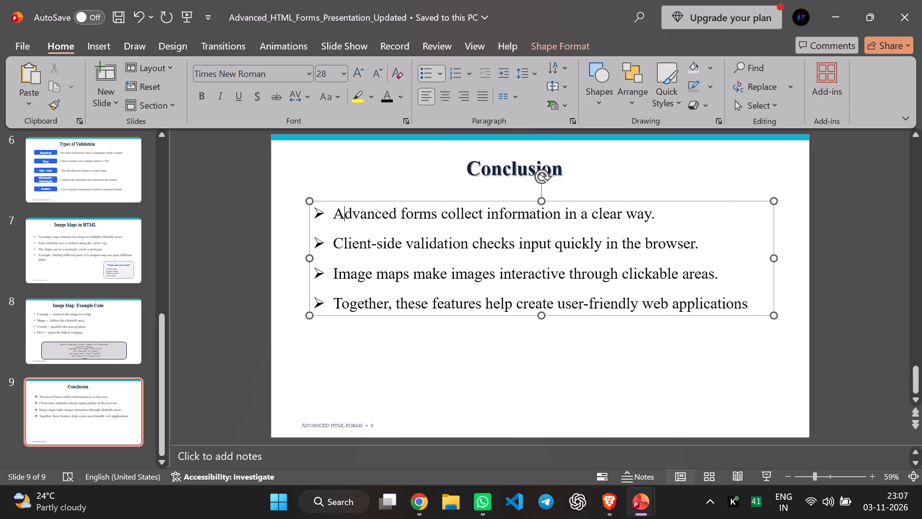
left_click_drag(377, 315, 379, 328)
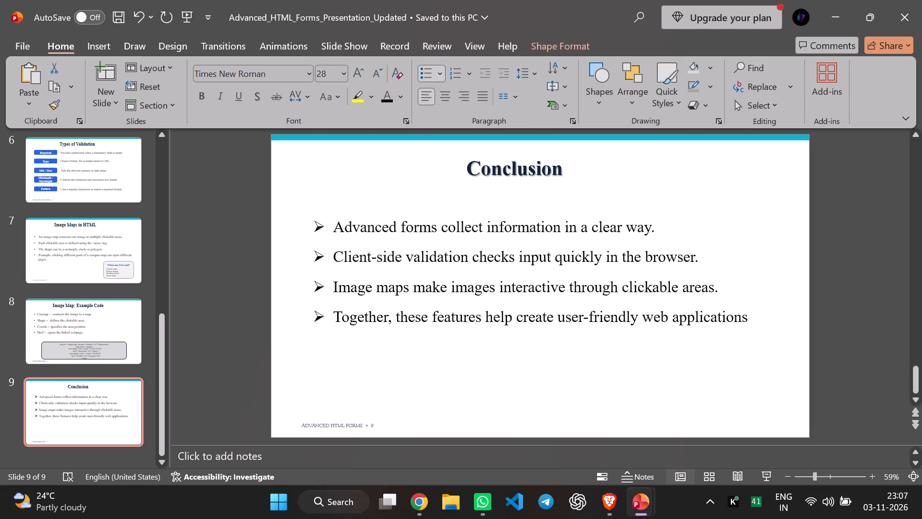
left_click_drag(379, 328, 379, 332)
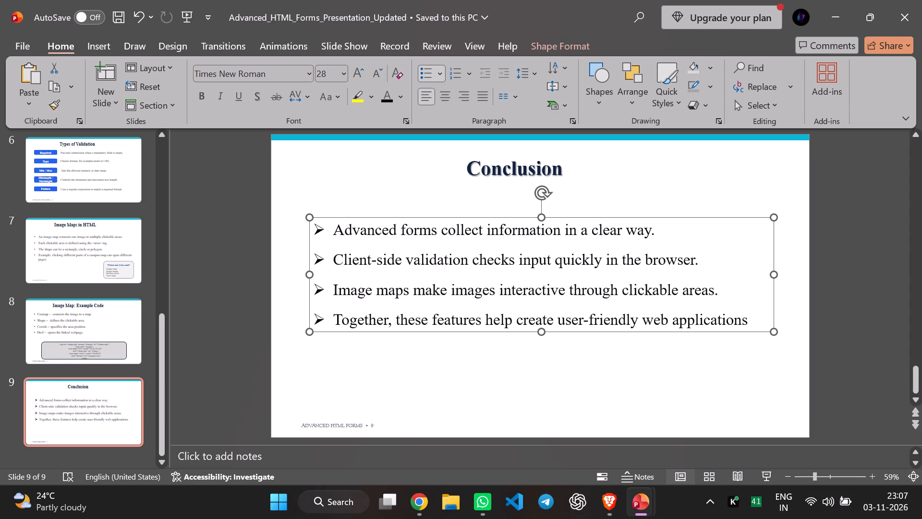
double_click(750, 320)
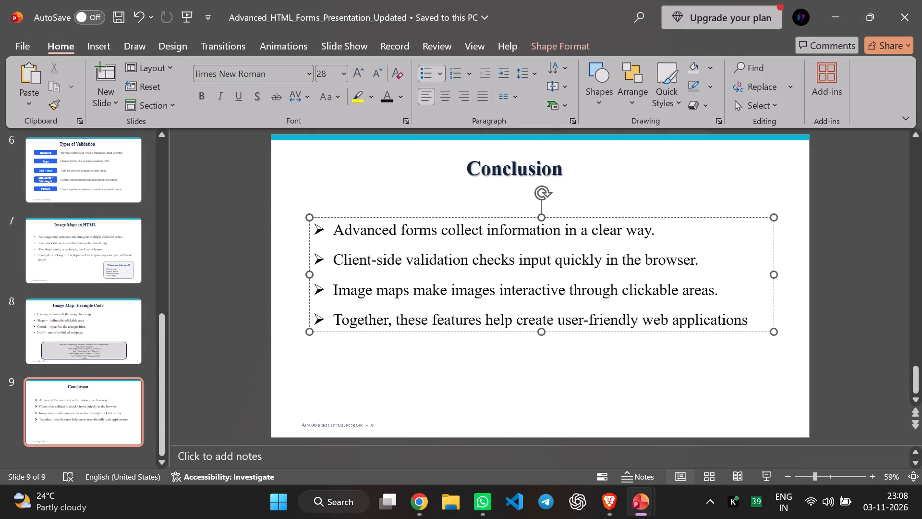
left_click(747, 322)
key("BackSpace")
key("BackSpace")
key("BackSpace")
key("BackSpace")
key("BackSpace")
key("BackSpace")
key("BackSpace")
key("BackSpace")
key("BackSpace")
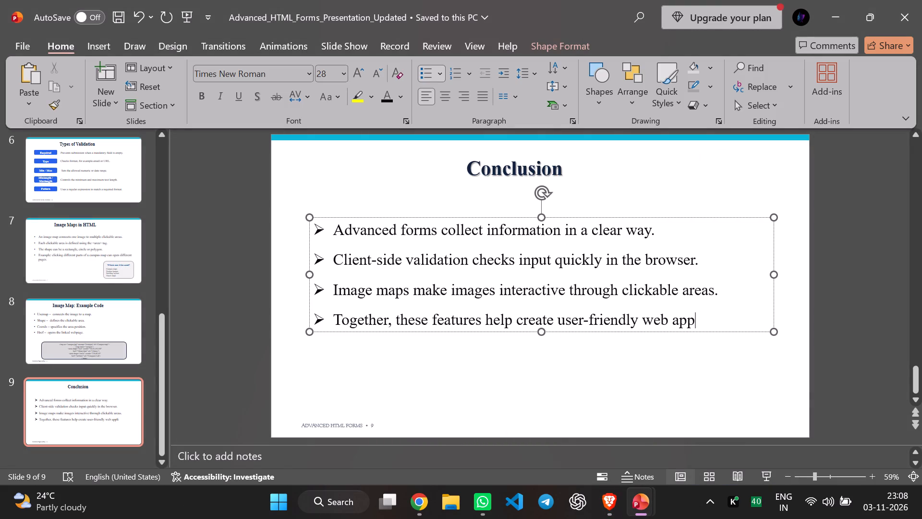
key("BackSpace")
key("BackSpace")
key("BackSpace")
key("BackSpace")
type("sites")
key("period")
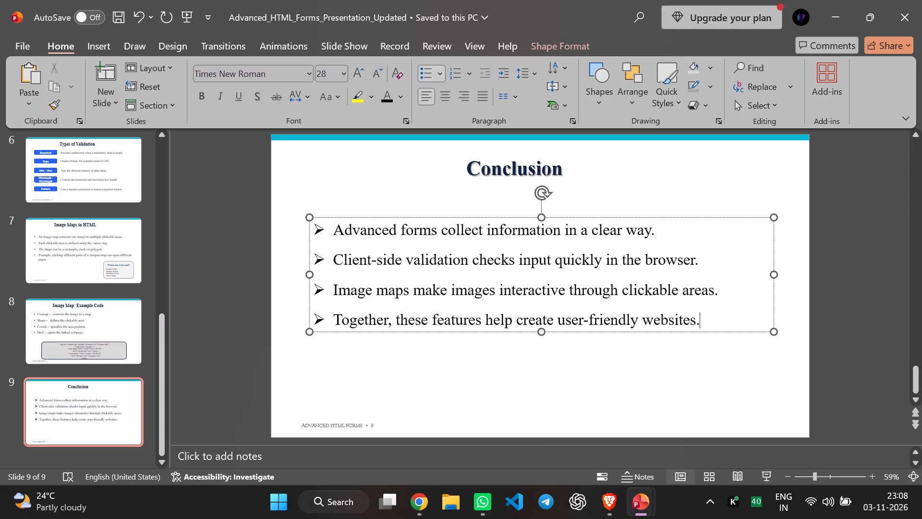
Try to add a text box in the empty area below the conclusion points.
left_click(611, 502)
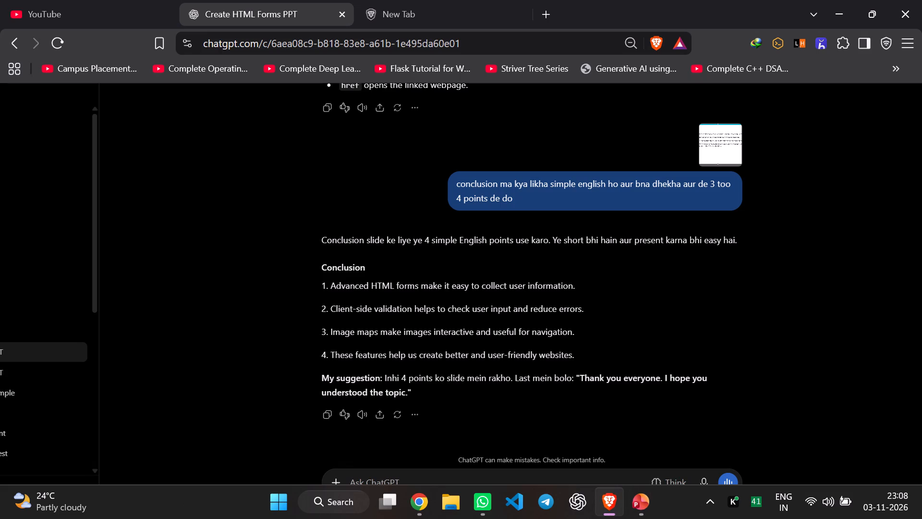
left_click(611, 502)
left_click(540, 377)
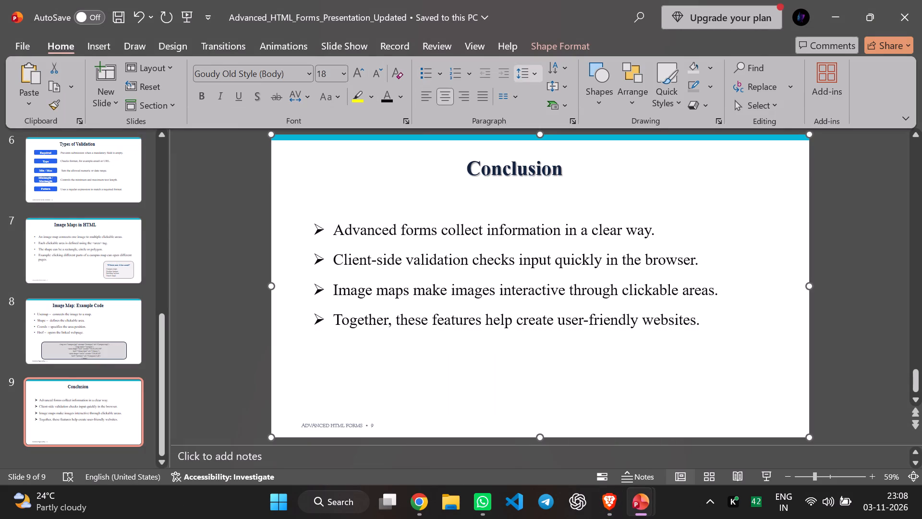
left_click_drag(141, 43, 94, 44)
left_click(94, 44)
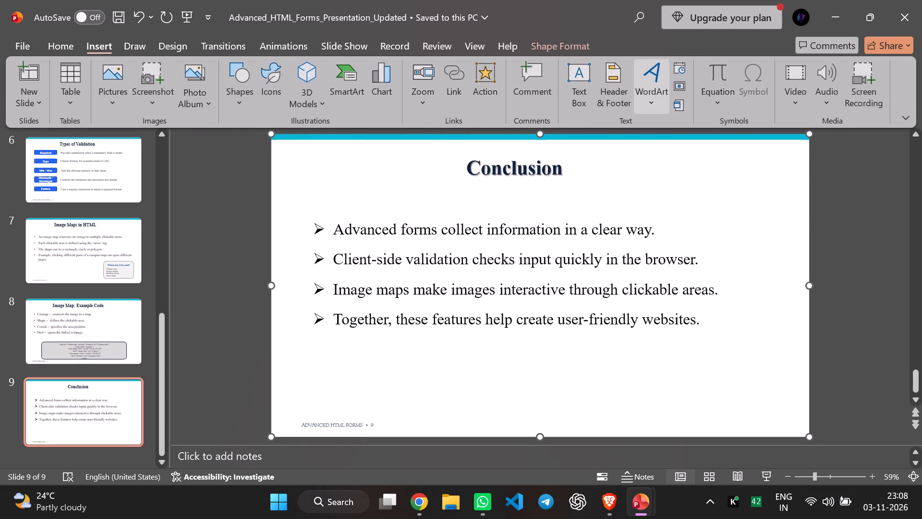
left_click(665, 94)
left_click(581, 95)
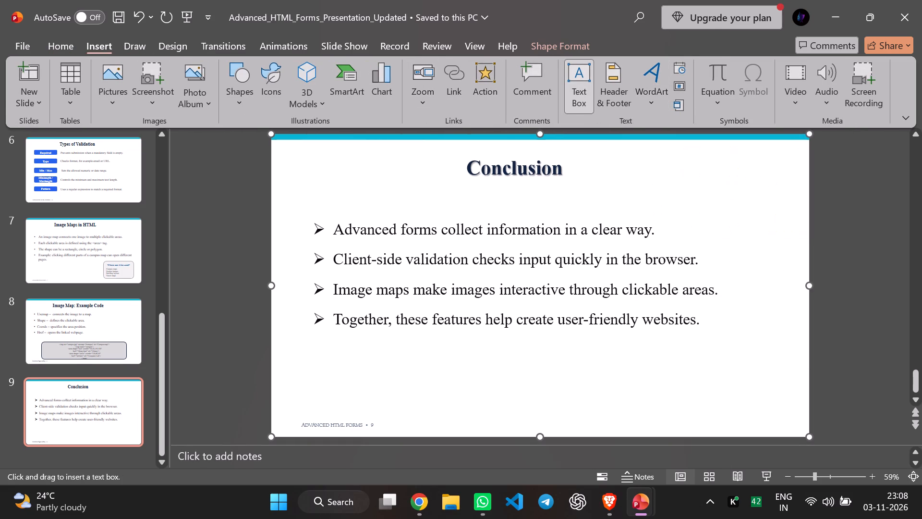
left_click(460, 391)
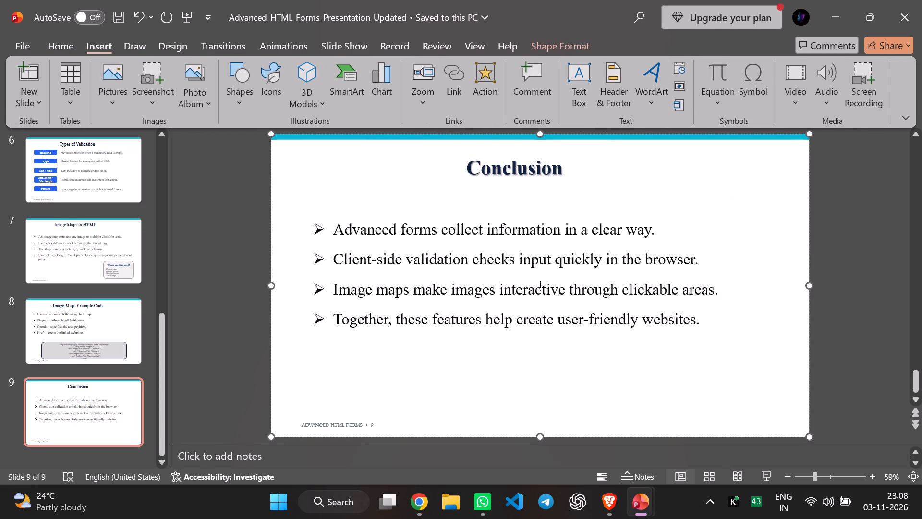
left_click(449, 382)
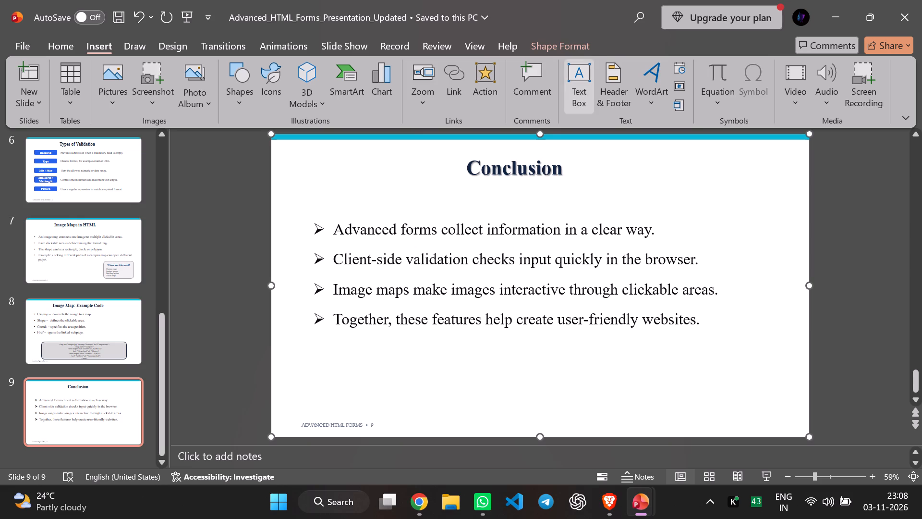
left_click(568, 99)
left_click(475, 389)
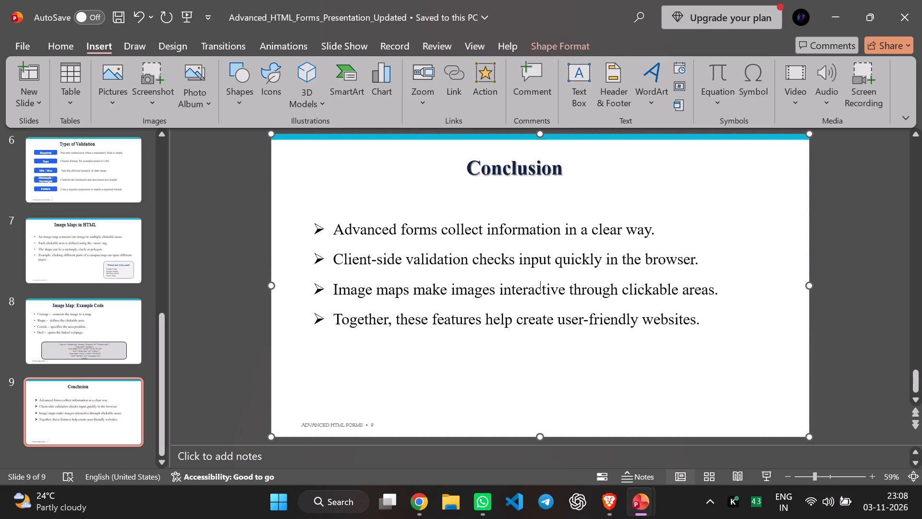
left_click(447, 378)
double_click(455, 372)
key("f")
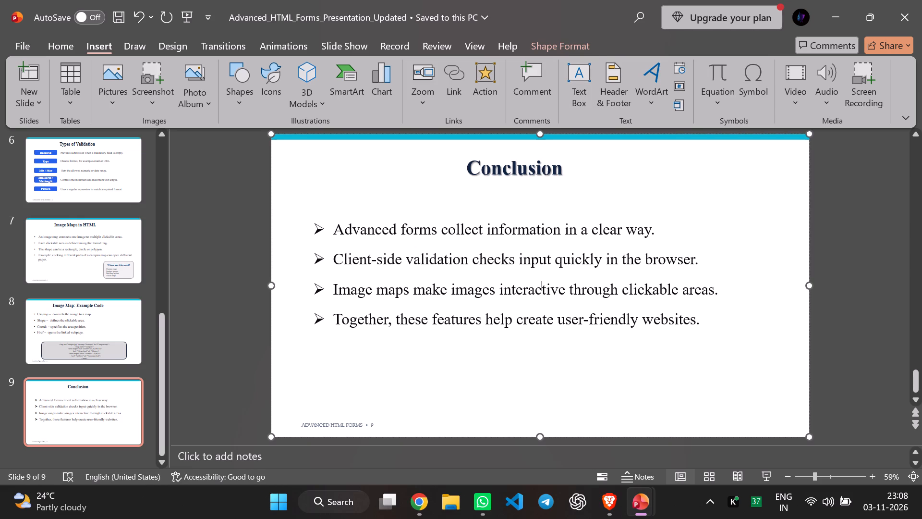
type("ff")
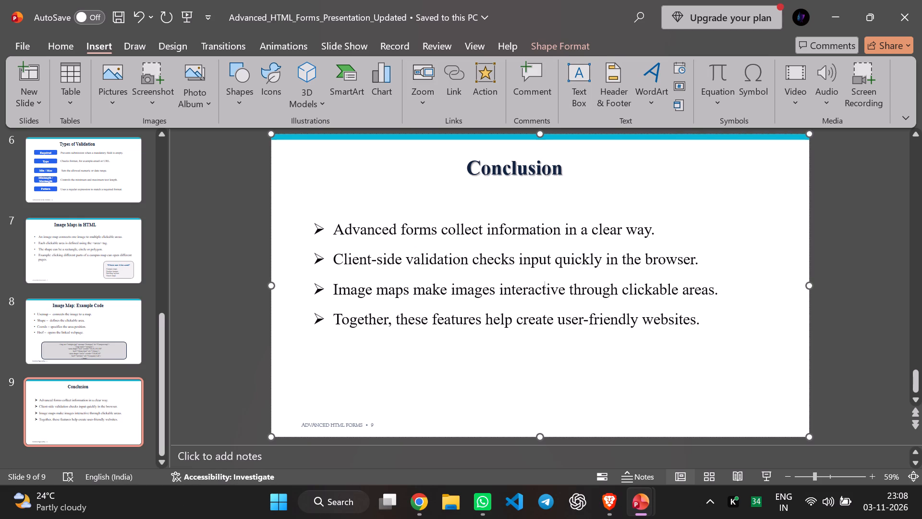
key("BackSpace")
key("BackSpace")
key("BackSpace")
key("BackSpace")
Shift the slide's white background rectangle slightly down to sit just beneath the cyan top band.
left_click_drag(541, 284, 539, 300)
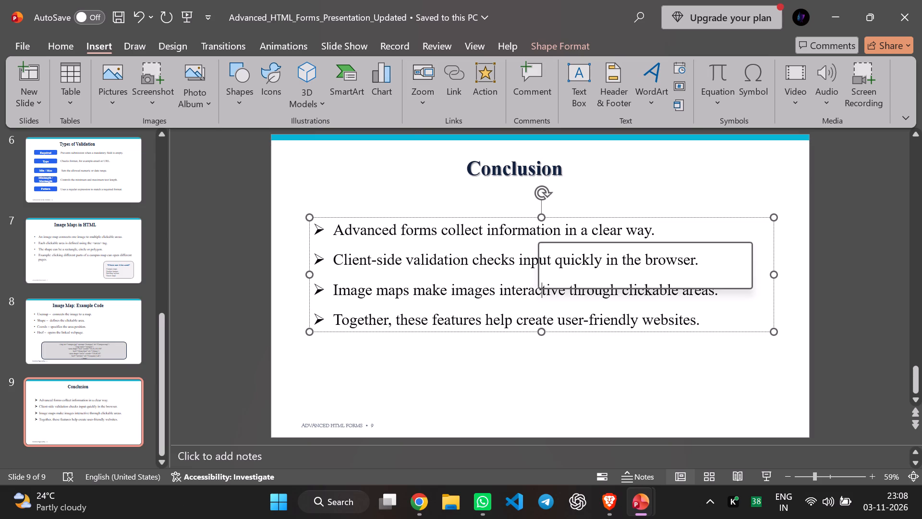
left_click_drag(516, 337, 518, 333)
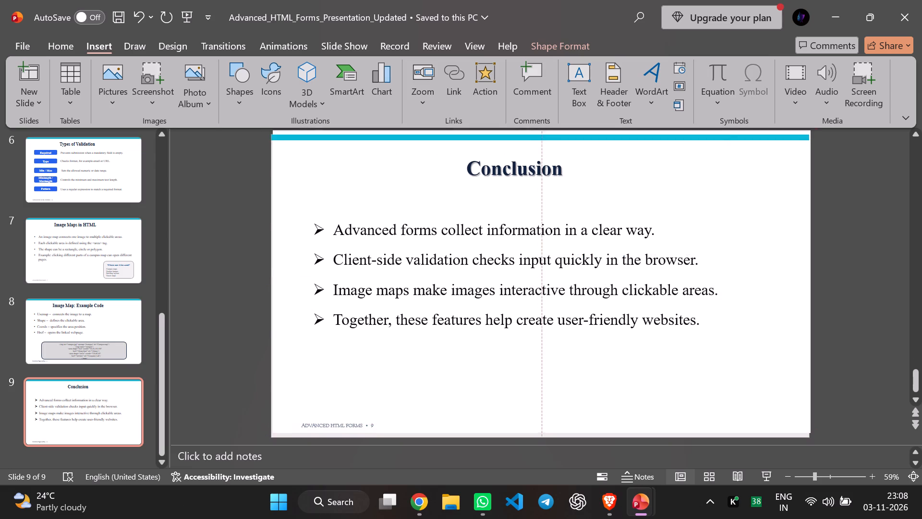
left_click_drag(518, 333, 518, 342)
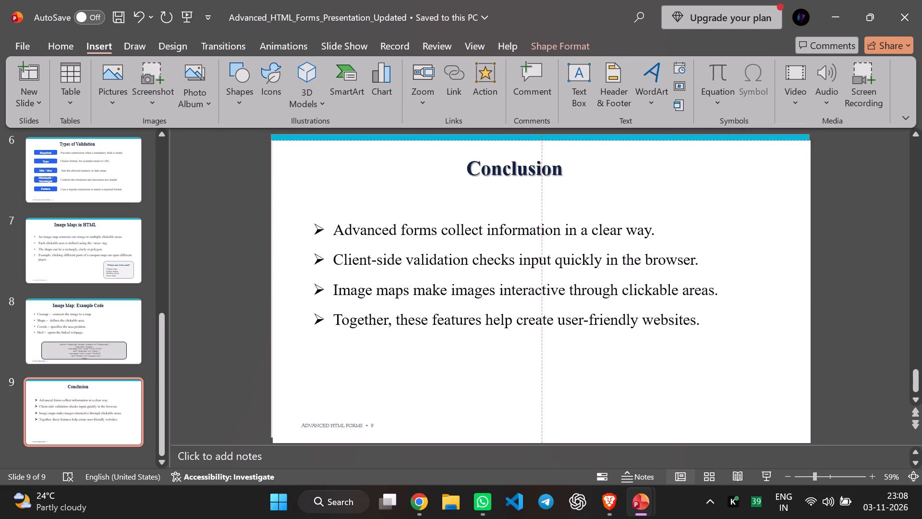
left_click_drag(518, 342, 518, 343)
left_click(539, 329)
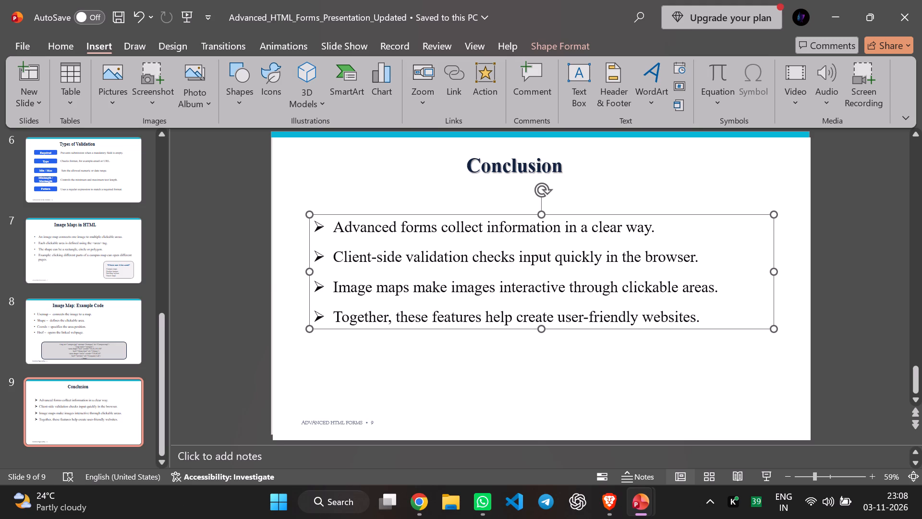
Insert a text box about 8 cm wide below the conclusion points reading "THANK YOU", centred in Arial Black.
left_click(501, 370)
left_click(584, 74)
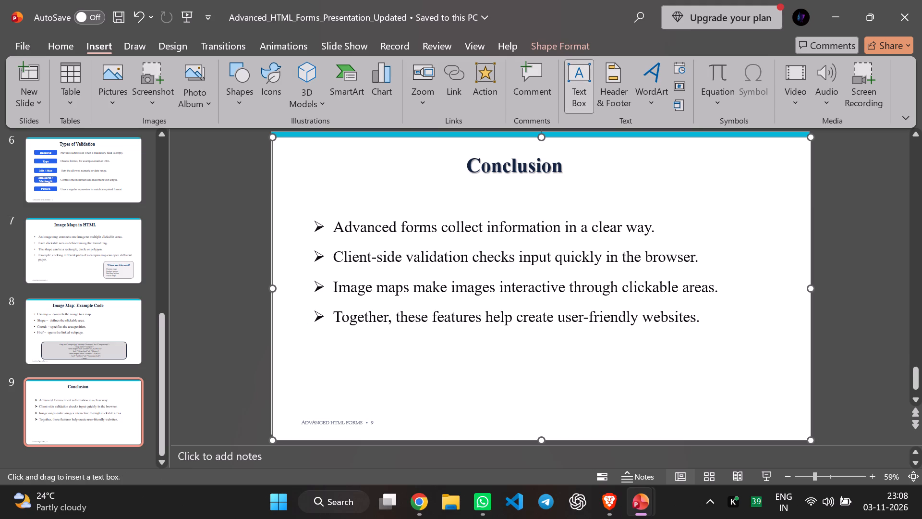
left_click_drag(405, 359, 533, 397)
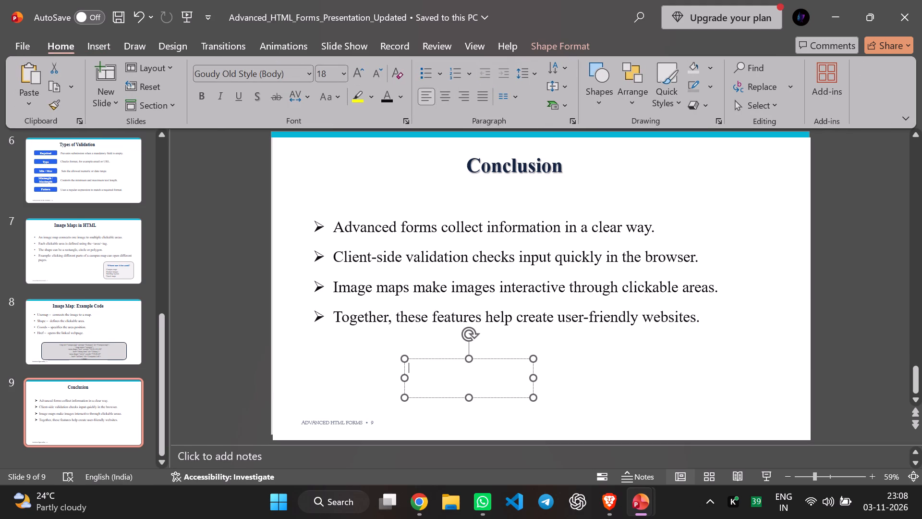
left_click(309, 74)
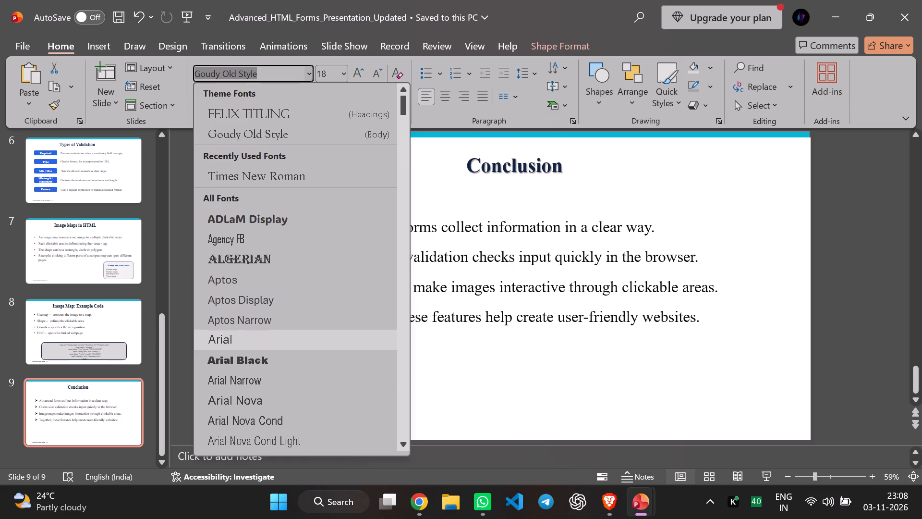
left_click(253, 352)
type("THANK YOU")
key("space")
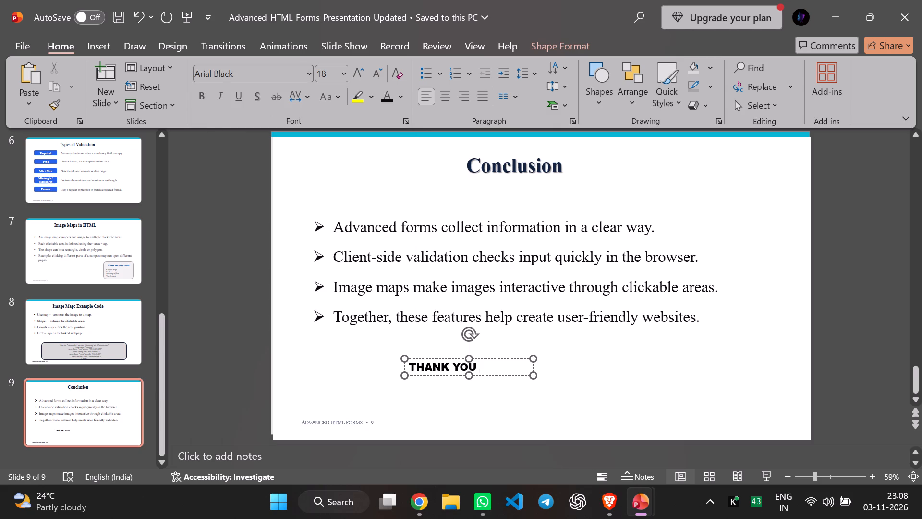
left_click(449, 99)
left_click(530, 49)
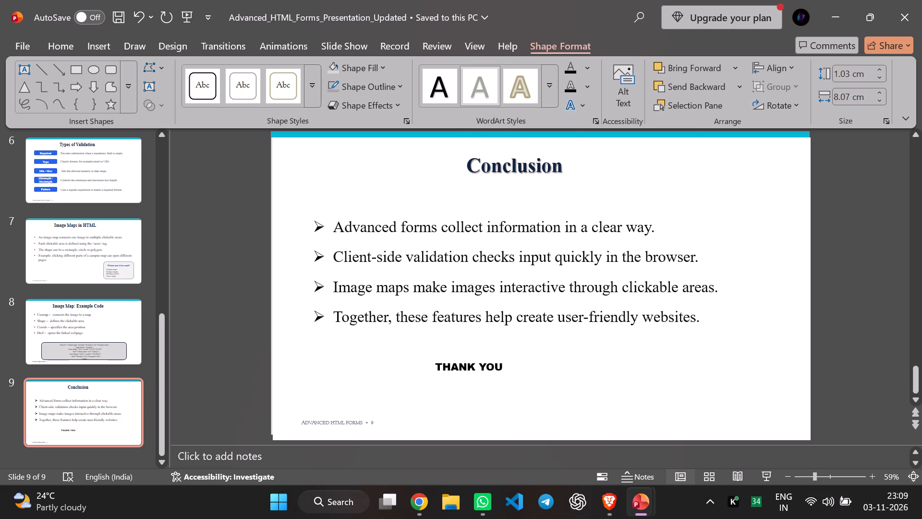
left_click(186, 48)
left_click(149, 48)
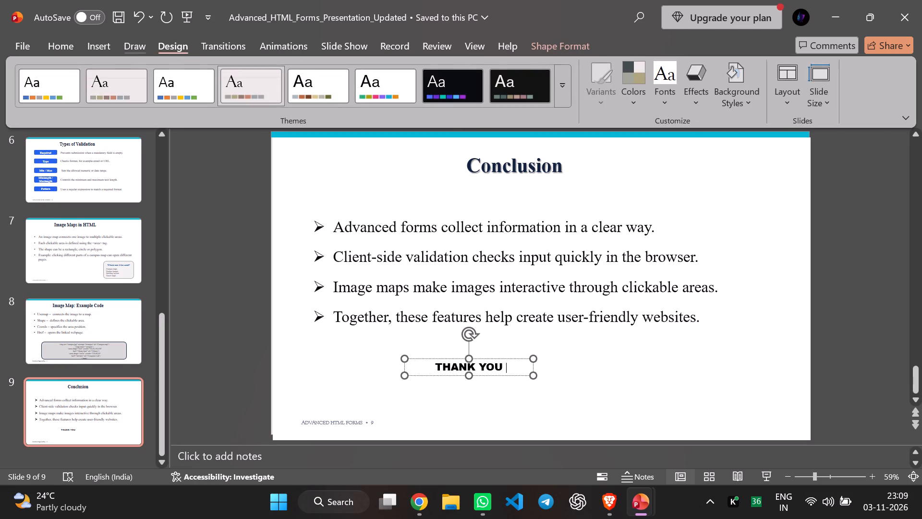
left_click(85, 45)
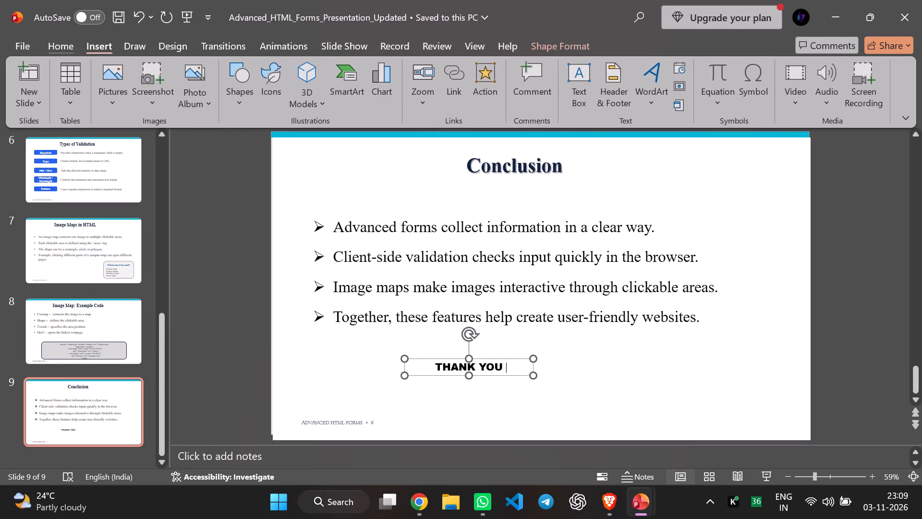
Insert WordArt in the light-orange outlined style and move it below the conclusion points, near the THANK YOU text.
left_click(61, 45)
left_click(84, 45)
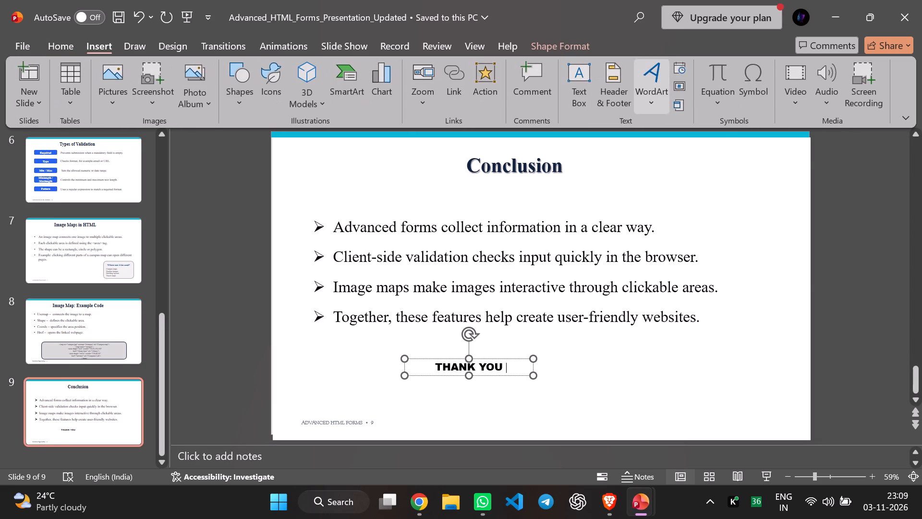
left_click(655, 86)
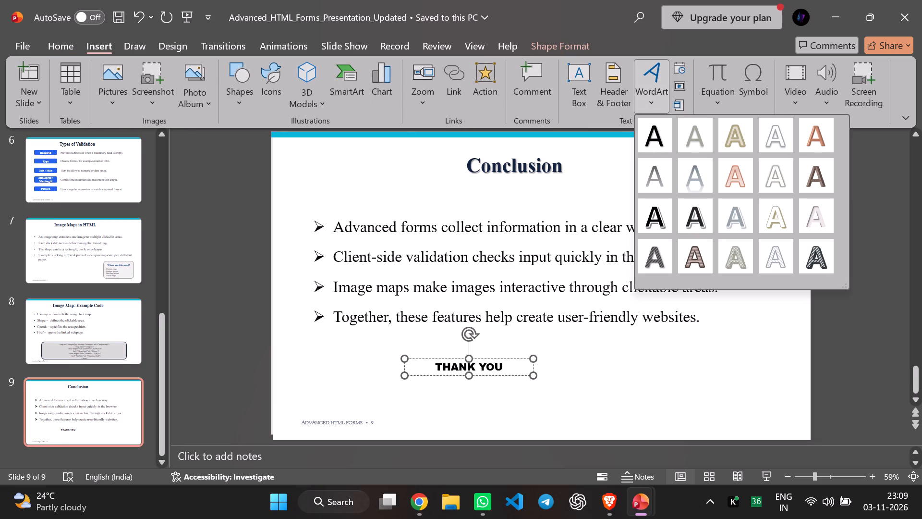
left_click(497, 355)
left_click(492, 358)
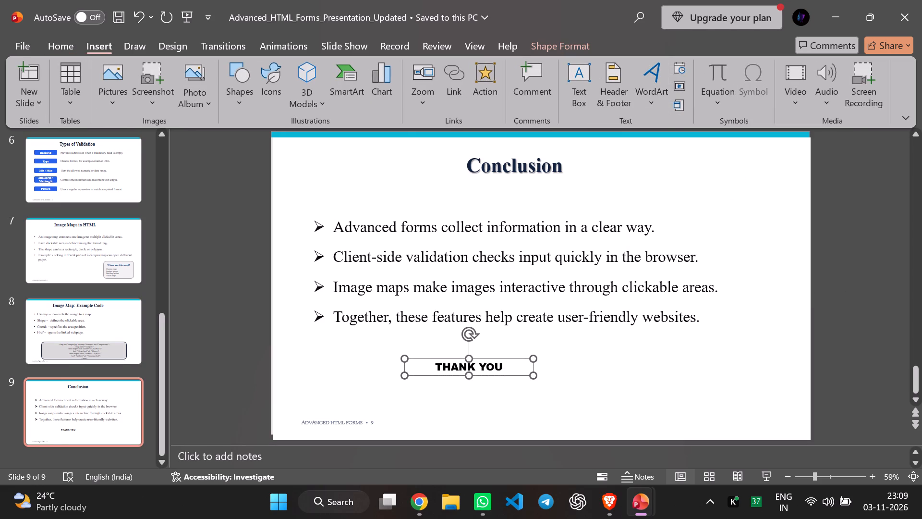
left_click(648, 79)
left_click(734, 184)
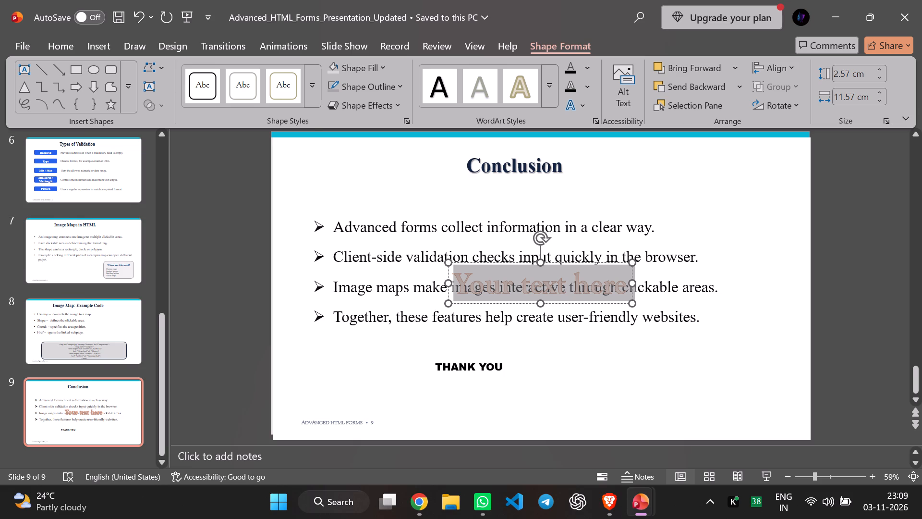
left_click_drag(582, 303, 610, 410)
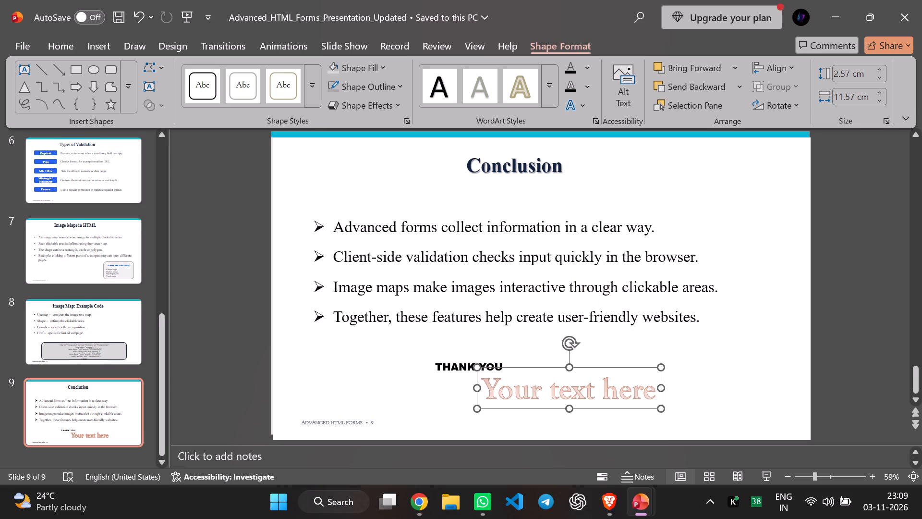
Delete the plain Arial Black THANK YOU text box.
left_click(457, 366)
left_click(442, 361)
left_click(439, 358)
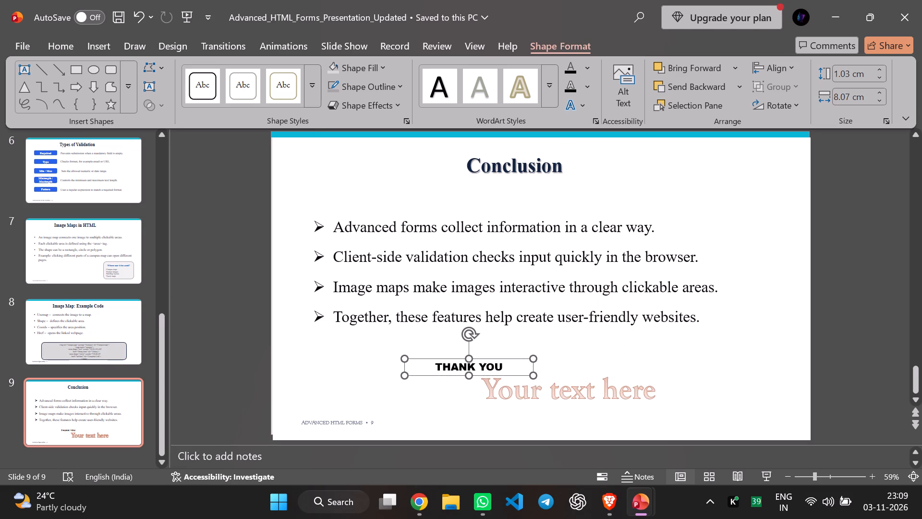
key("BackSpace")
Move the WordArt up just beneath the fourth conclusion point and replace its placeholder text with "THANK YOU".
left_click(498, 377)
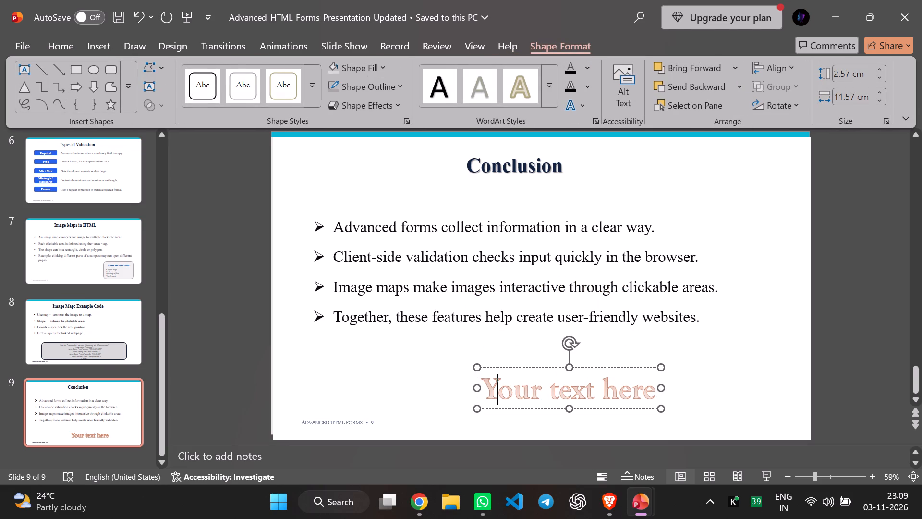
left_click_drag(499, 367, 440, 351)
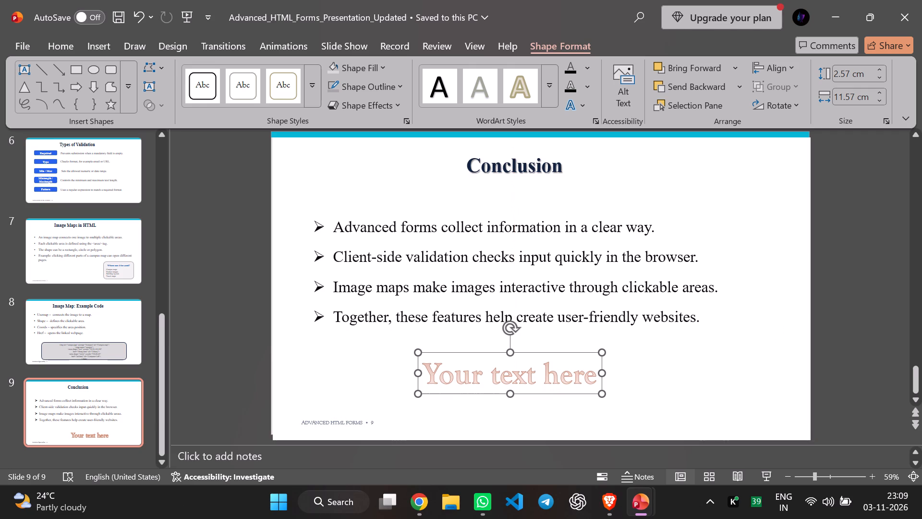
triple_click(559, 382)
key("BackSpace")
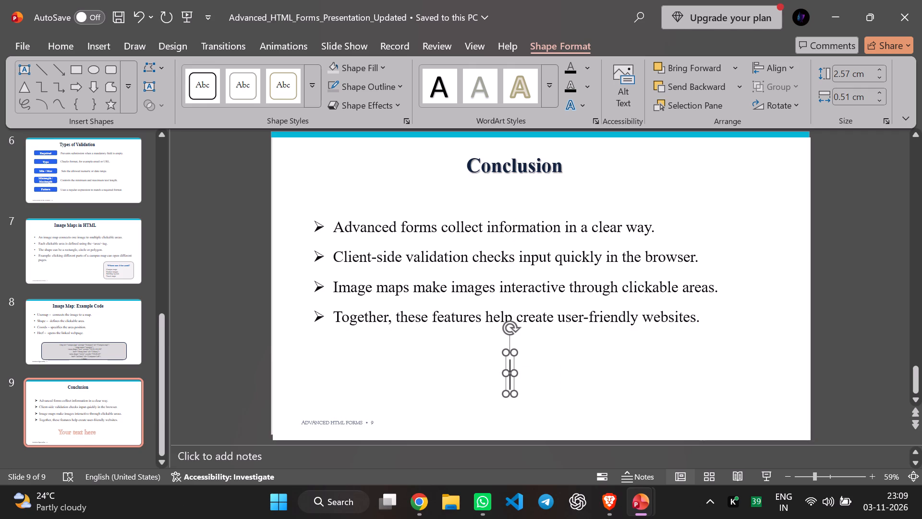
type("THANK YOU")
key("space")
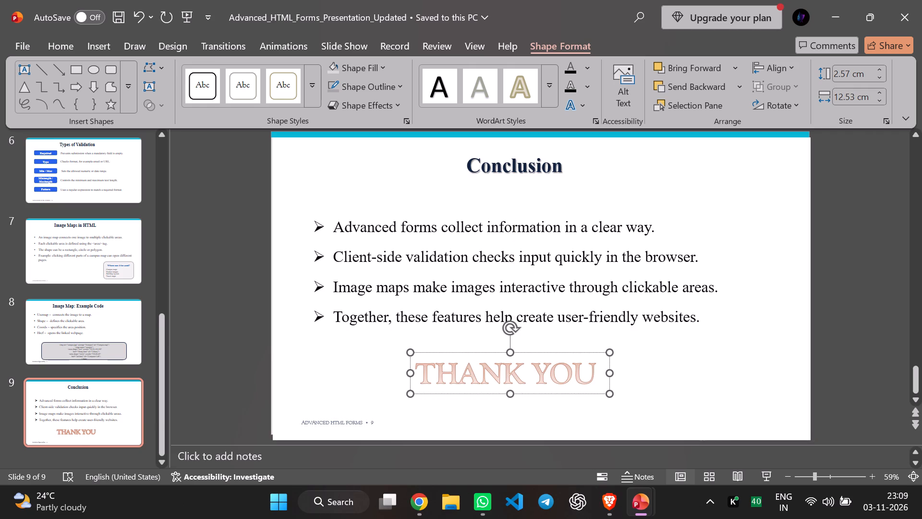
Apply the blue-grey transparent preset shape style to the THANK YOU WordArt box.
left_click(544, 351)
left_click(315, 89)
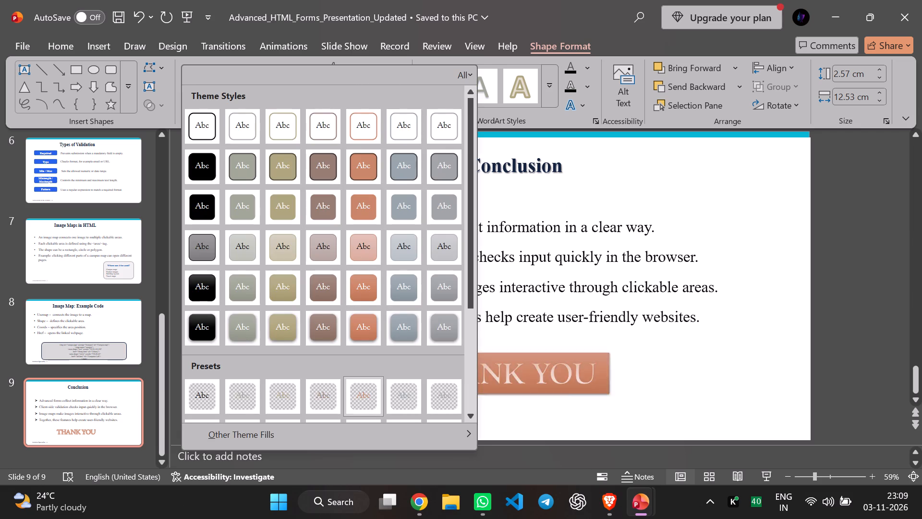
left_click(409, 394)
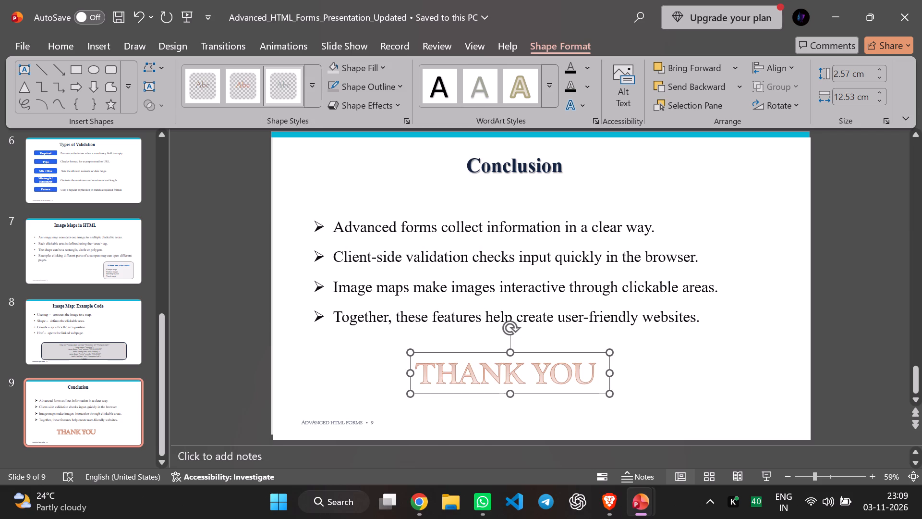
Change the THANK YOU text to the dark hatched WordArt style, the last one in the gallery.
left_click(542, 87)
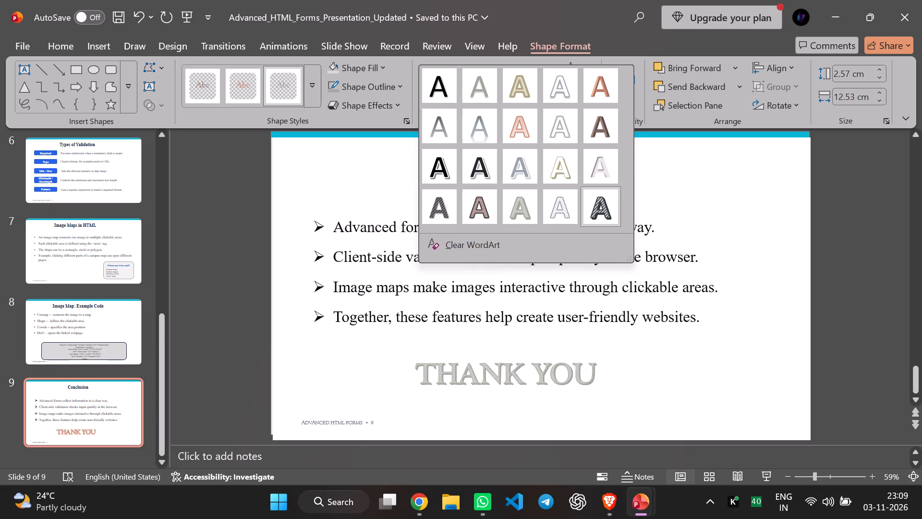
scroll(604, 214, "down", 1)
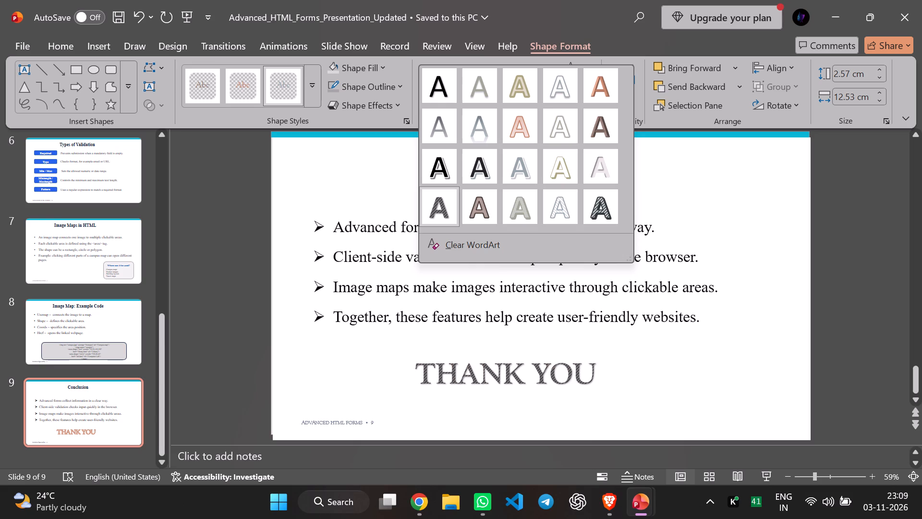
left_click(607, 212)
Give the THANK YOU text the bevel effect that follows Round in the bevel choices.
left_click_drag(583, 98, 599, 184)
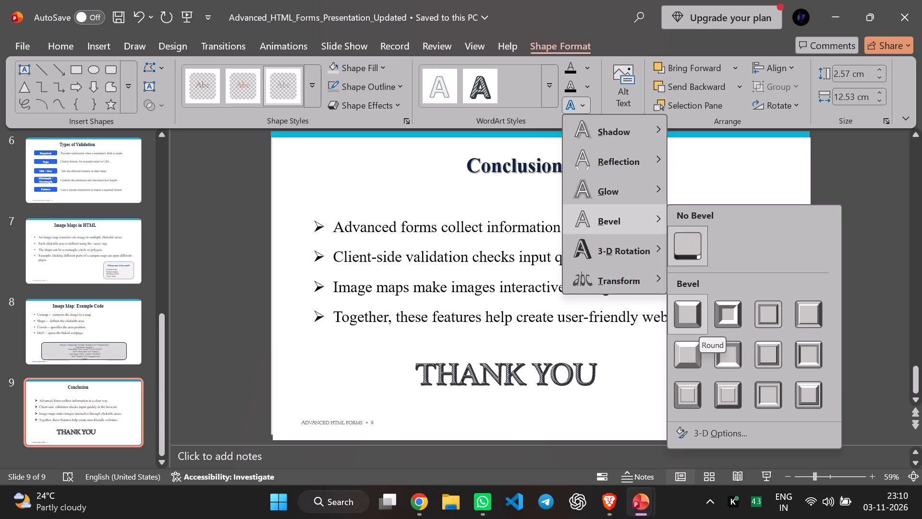
left_click(732, 314)
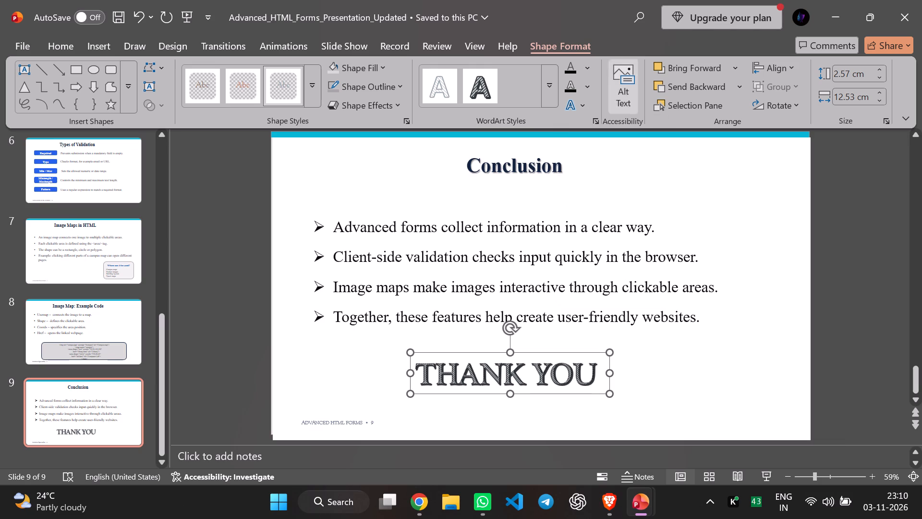
Set the THANK YOU text fill to a dark grey from the Black, Text 1 shades.
left_click(585, 71)
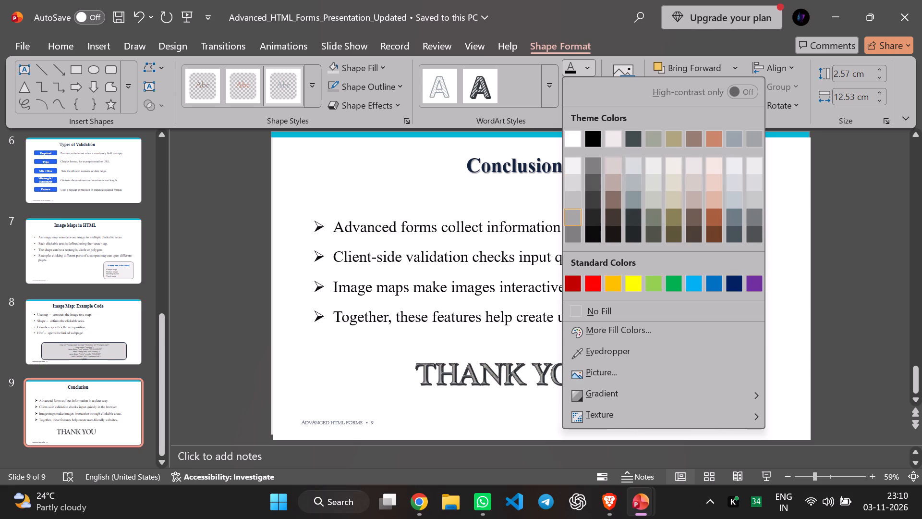
left_click(591, 179)
Widen the THANK YOU box to about 16.8 cm and move it down near the slide's bottom edge, beside the footer.
left_click_drag(611, 371, 677, 374)
left_click_drag(598, 393, 598, 413)
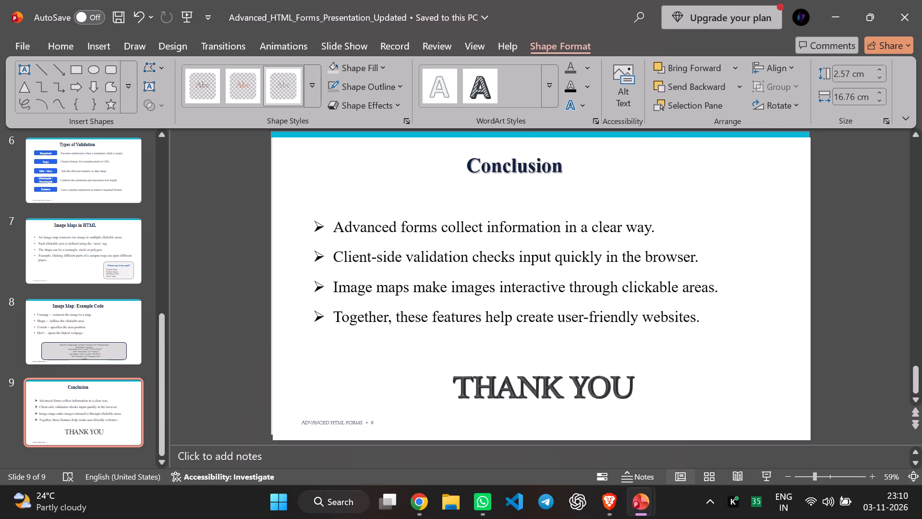
left_click_drag(598, 413, 586, 418)
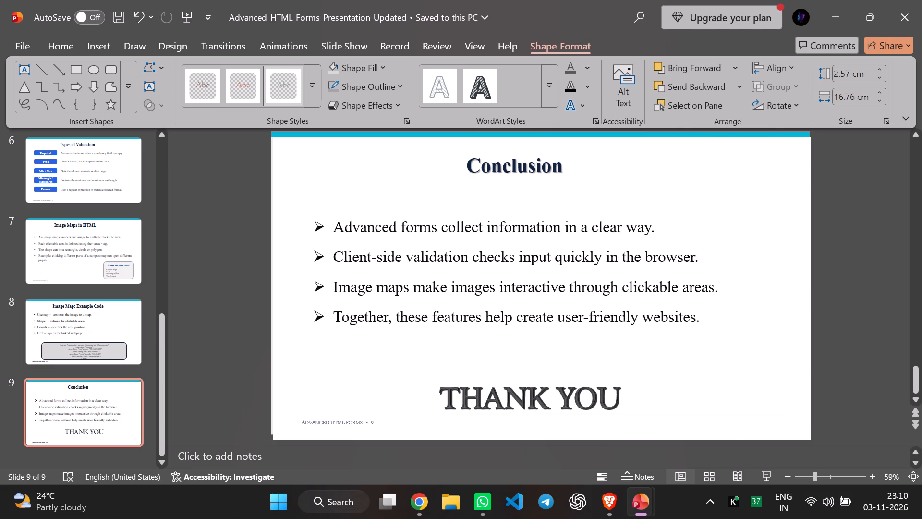
left_click_drag(586, 418, 586, 420)
Enlarge the Conclusion heading to 44 pt.
left_click(525, 165)
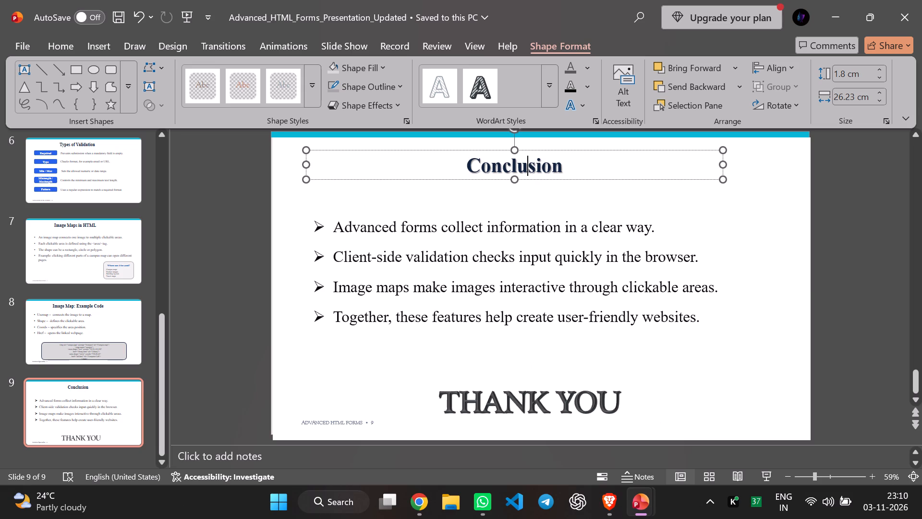
left_click(475, 185)
left_click(473, 176)
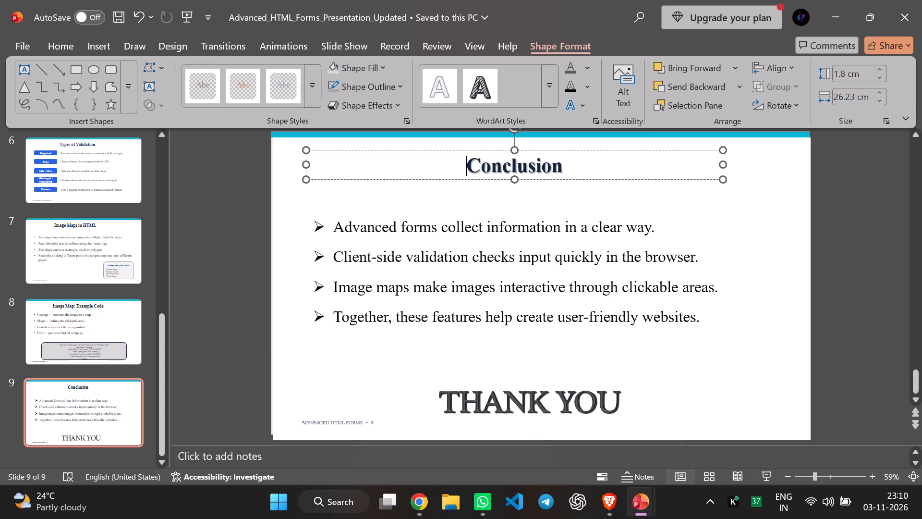
left_click(468, 178)
left_click(75, 47)
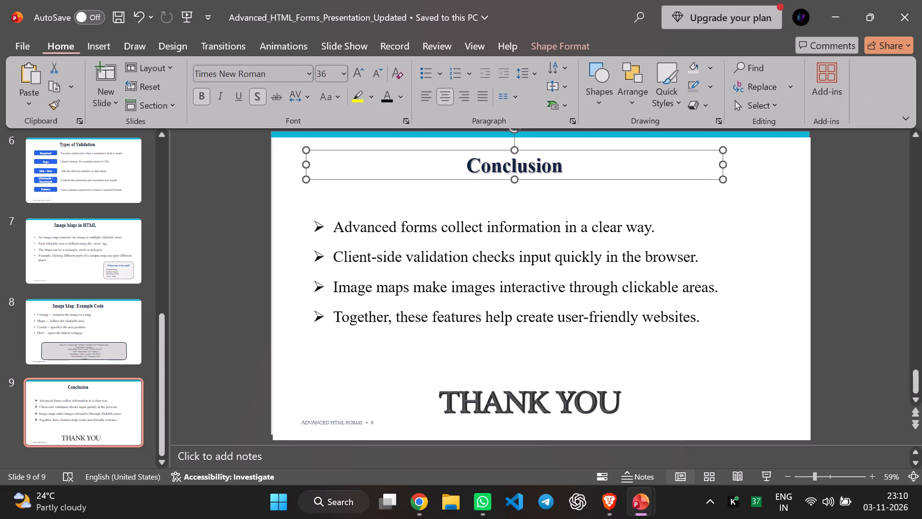
left_click(361, 76)
left_click(361, 76)
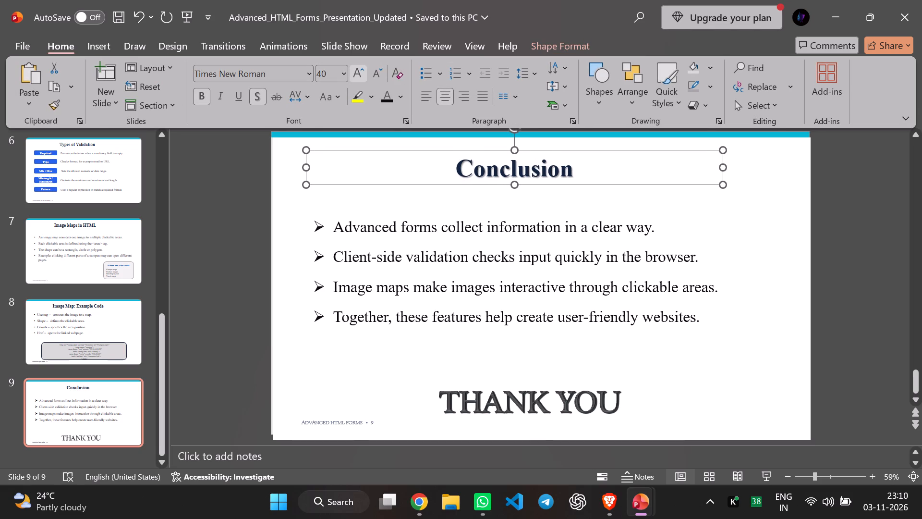
left_click(226, 277)
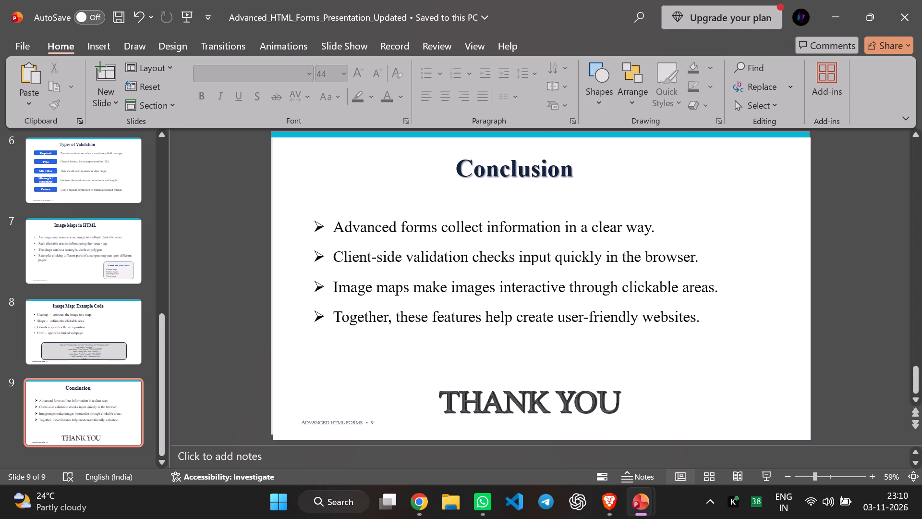
Reduce the THANK YOU text to 48 pt.
left_click(616, 420)
left_click(601, 408)
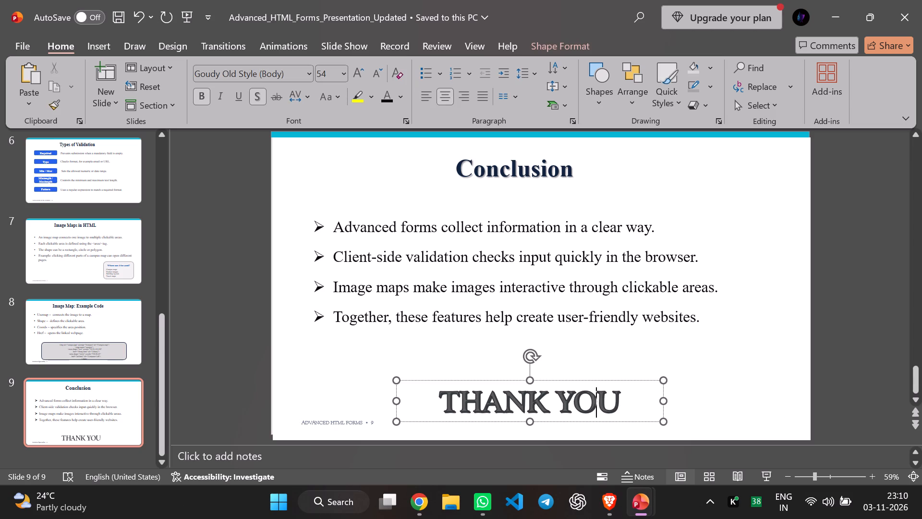
left_click(461, 383)
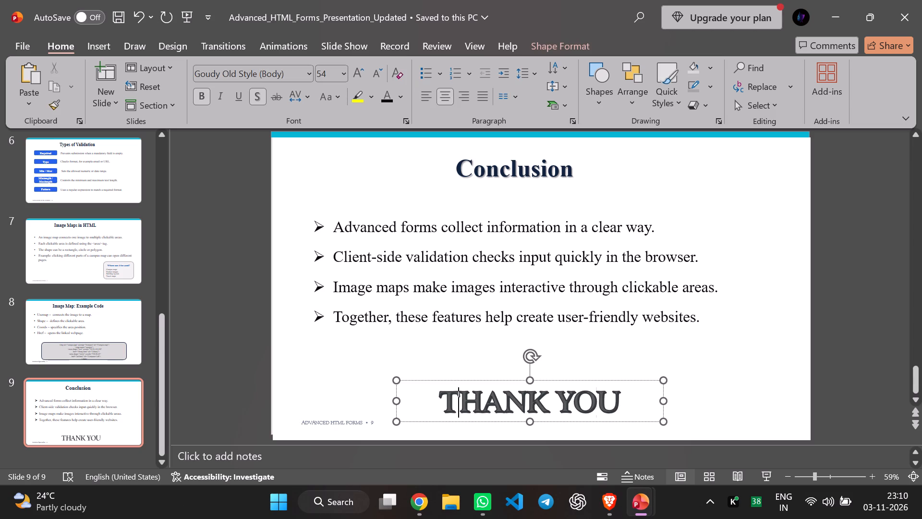
left_click(456, 381)
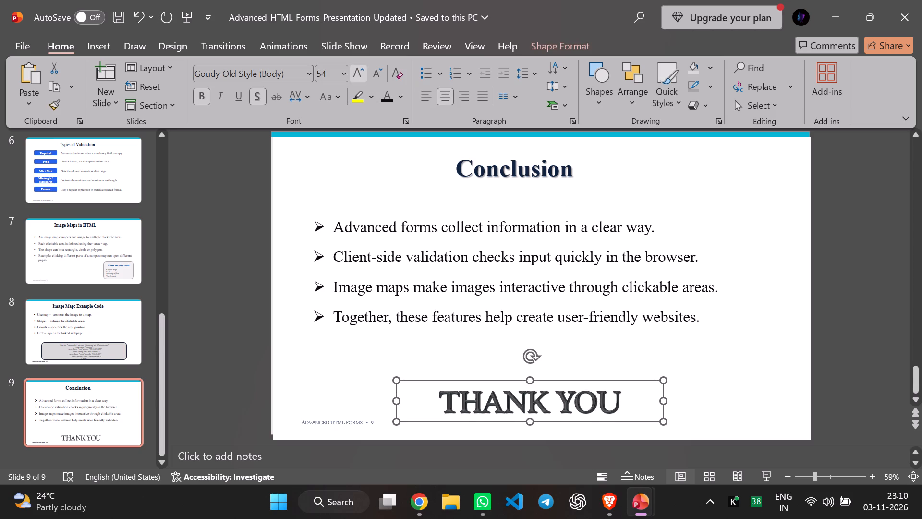
left_click(372, 71)
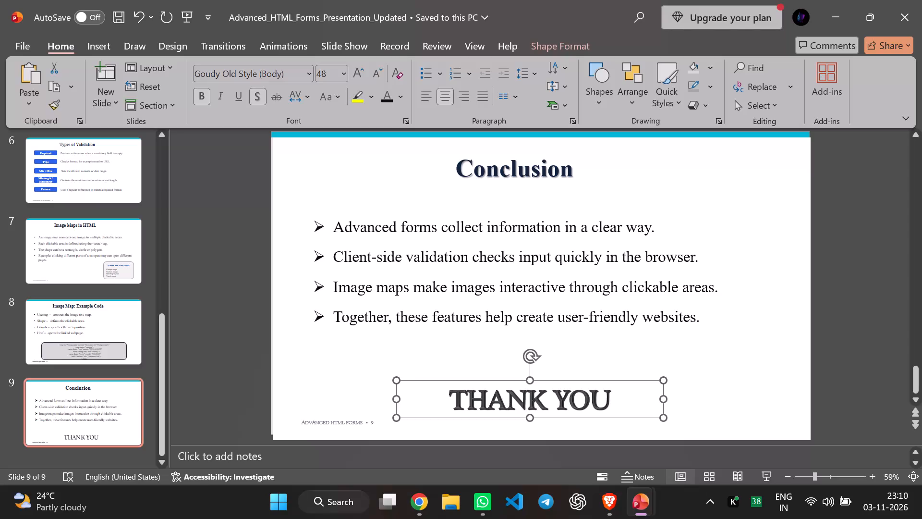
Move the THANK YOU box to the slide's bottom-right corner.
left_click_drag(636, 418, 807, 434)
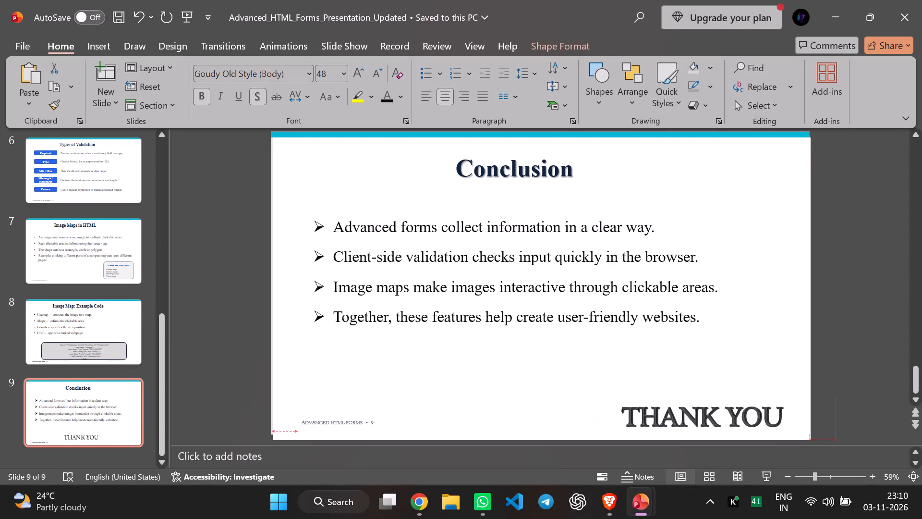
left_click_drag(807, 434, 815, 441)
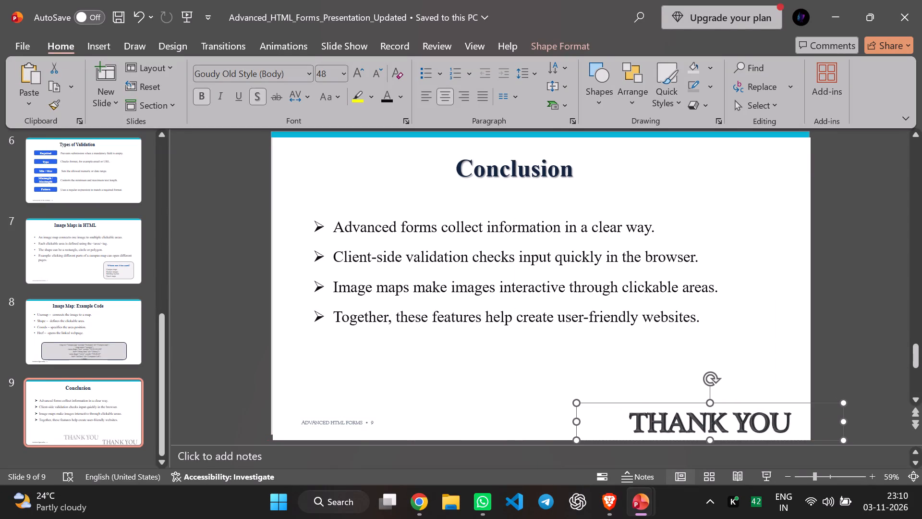
Nudge the slide's white background rectangle so it is centred horizontally and reaches the slide's edges.
left_click(758, 405)
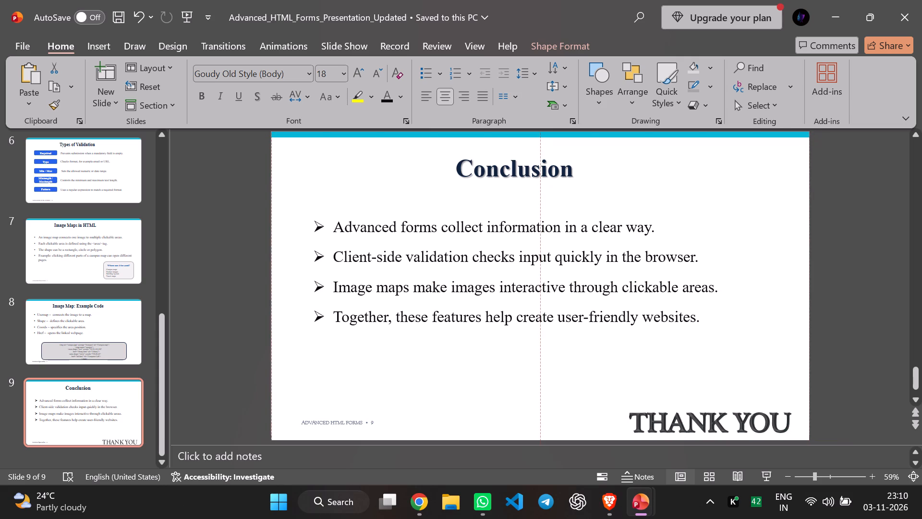
Move the THANK YOU box to the middle of the slide's bottom edge, roughly below the Conclusion heading.
left_click(754, 414)
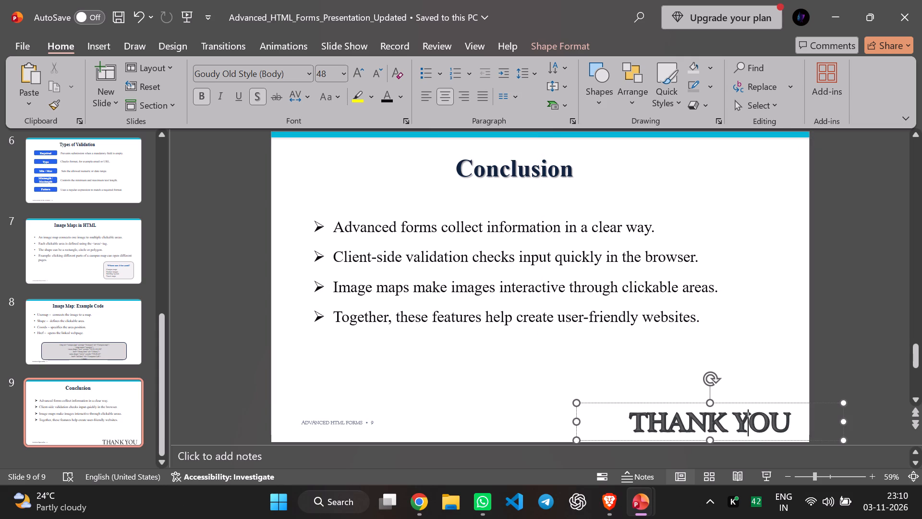
left_click_drag(750, 403, 579, 405)
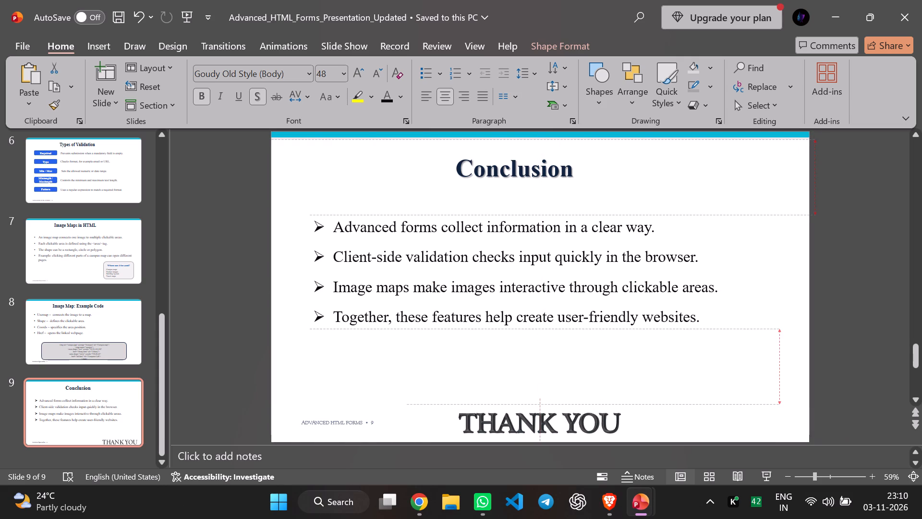
left_click_drag(579, 405, 571, 402)
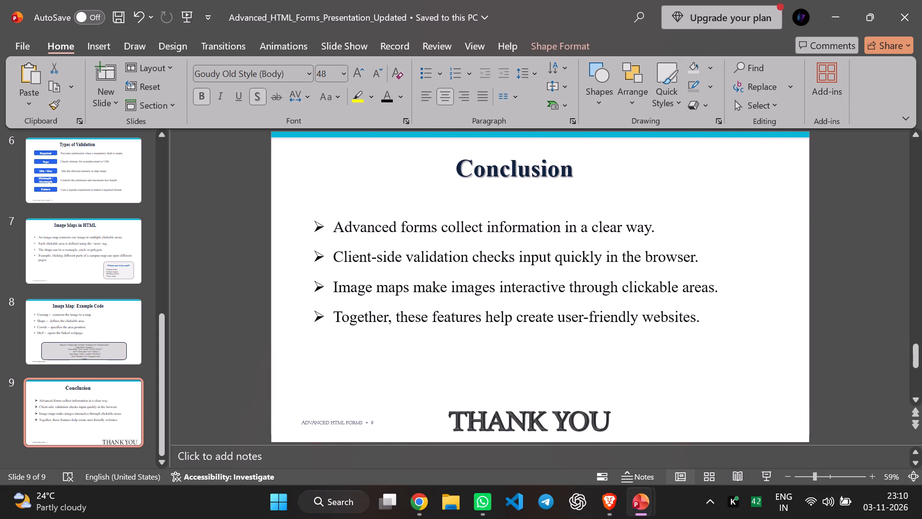
Finish placing the THANK YOU box at the middle of the Conclusion slide's bottom edge and deselect it.
left_click_drag(571, 402, 572, 402)
left_click(752, 357)
left_click(868, 323)
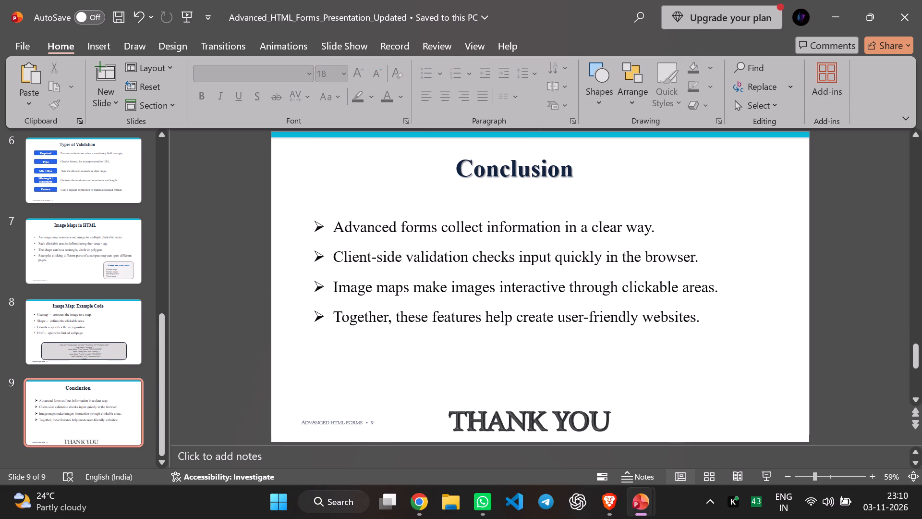
Open slide 1, the title slide of the presentation.
scroll(76, 229, "up", 5)
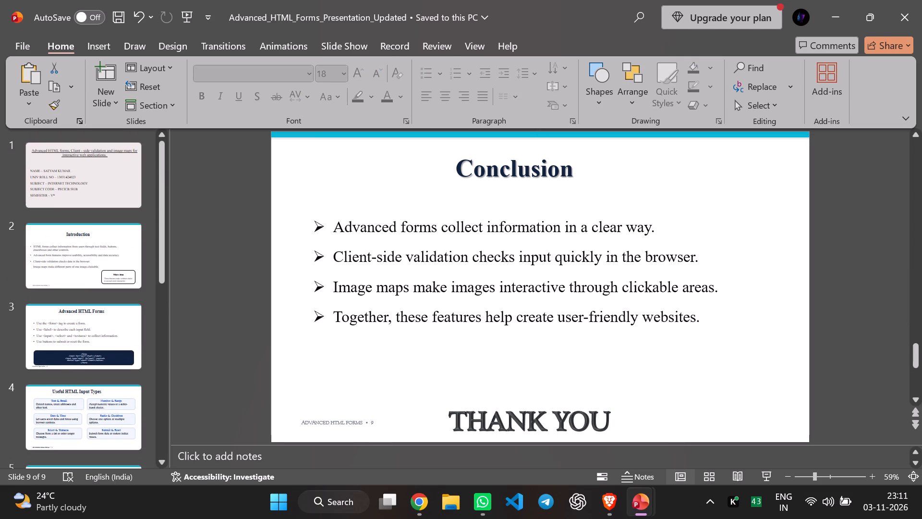
left_click(80, 192)
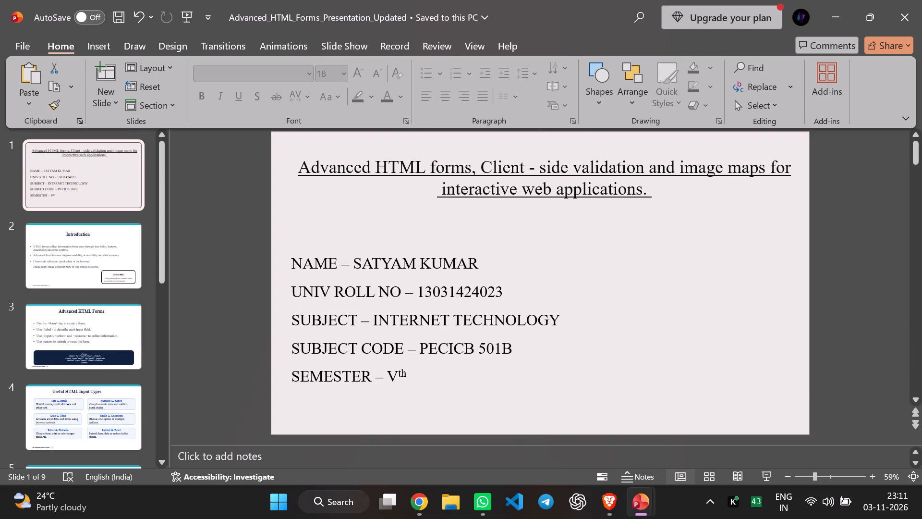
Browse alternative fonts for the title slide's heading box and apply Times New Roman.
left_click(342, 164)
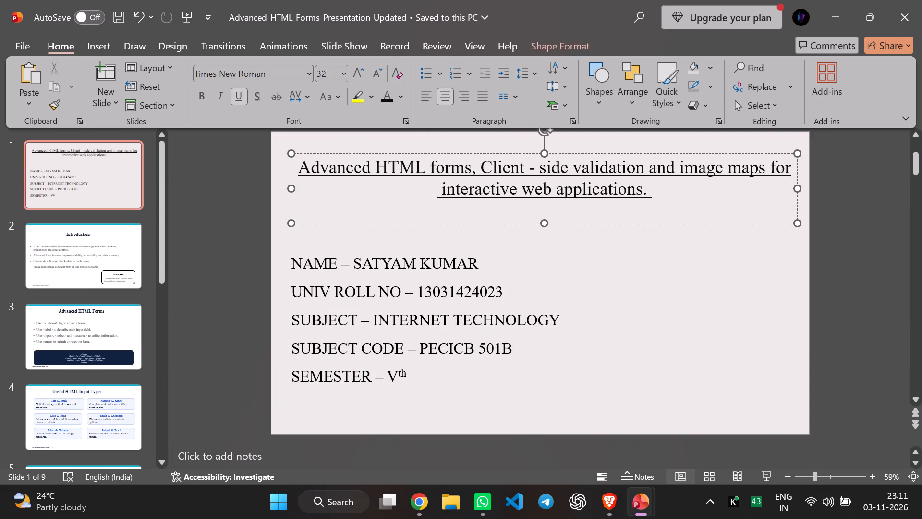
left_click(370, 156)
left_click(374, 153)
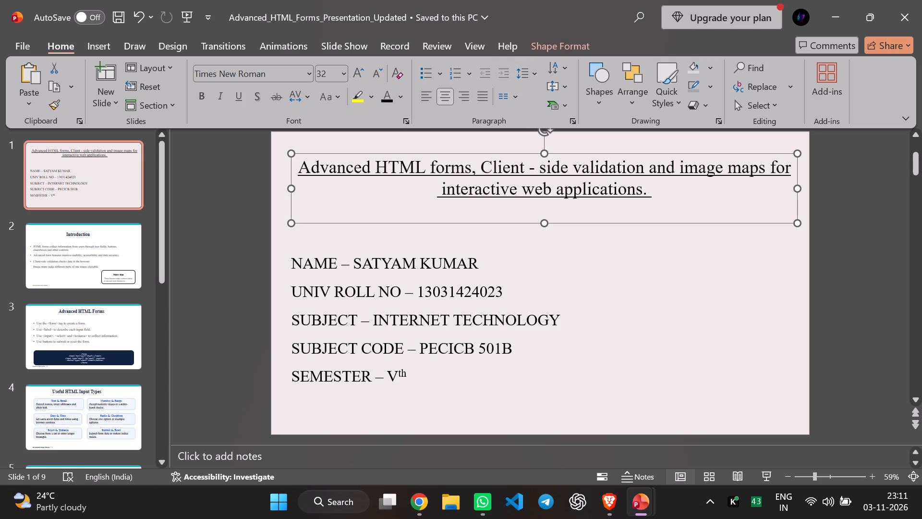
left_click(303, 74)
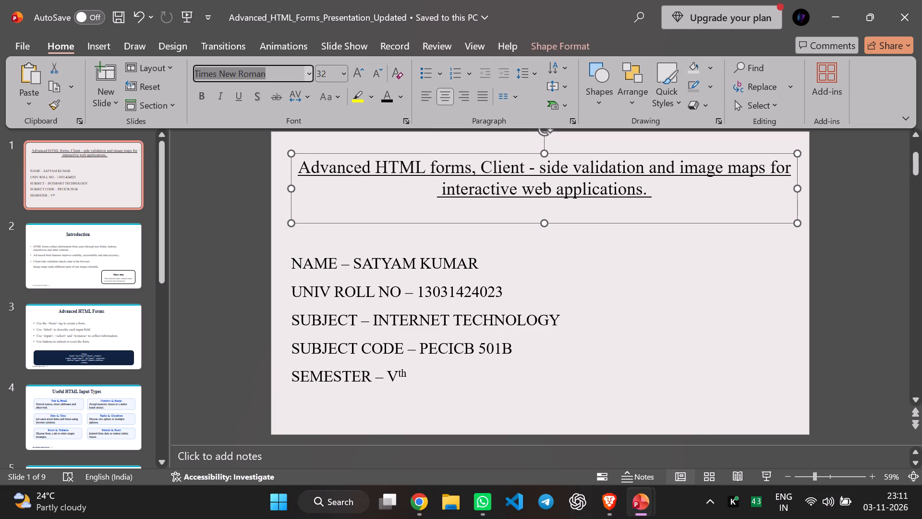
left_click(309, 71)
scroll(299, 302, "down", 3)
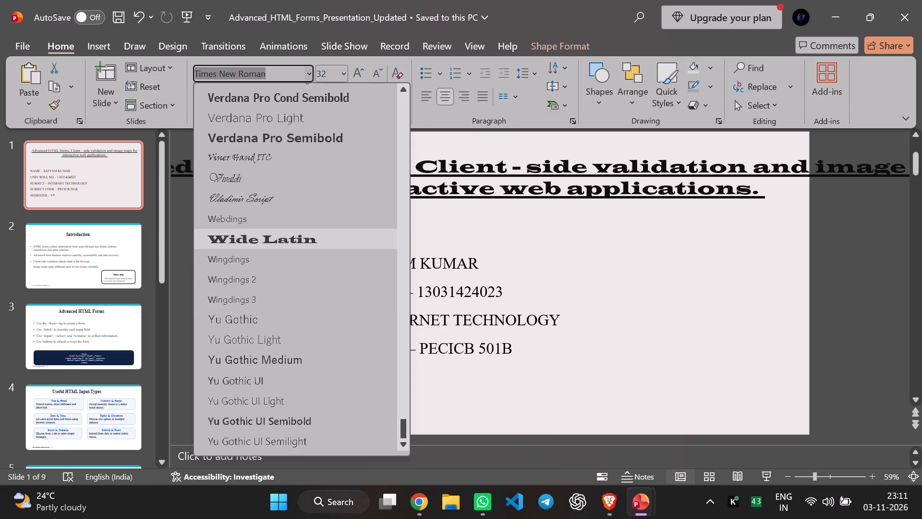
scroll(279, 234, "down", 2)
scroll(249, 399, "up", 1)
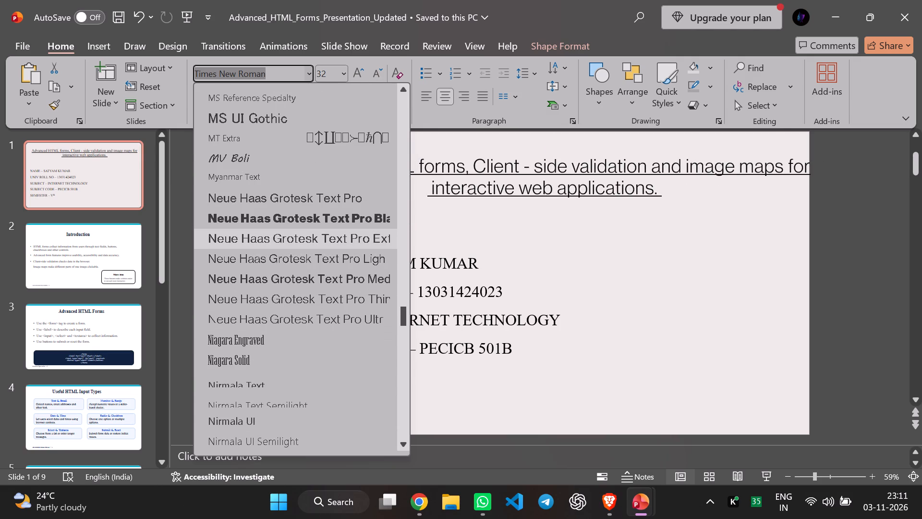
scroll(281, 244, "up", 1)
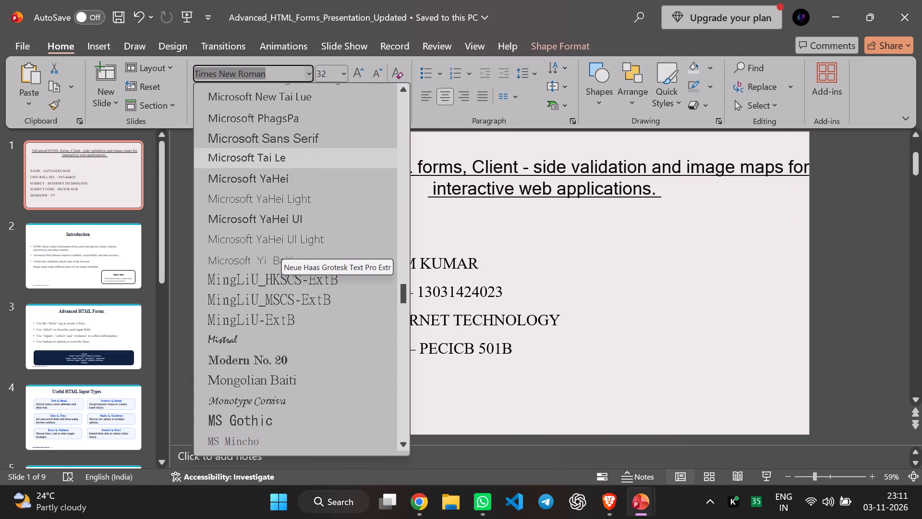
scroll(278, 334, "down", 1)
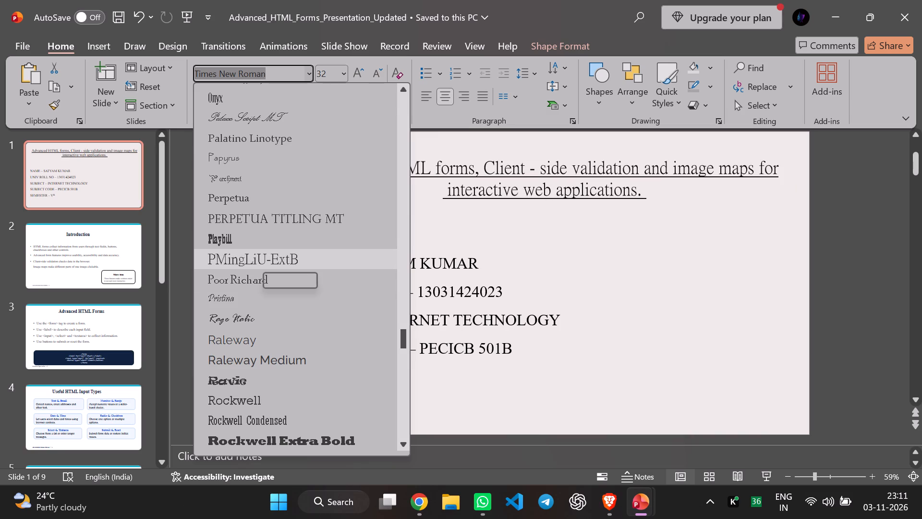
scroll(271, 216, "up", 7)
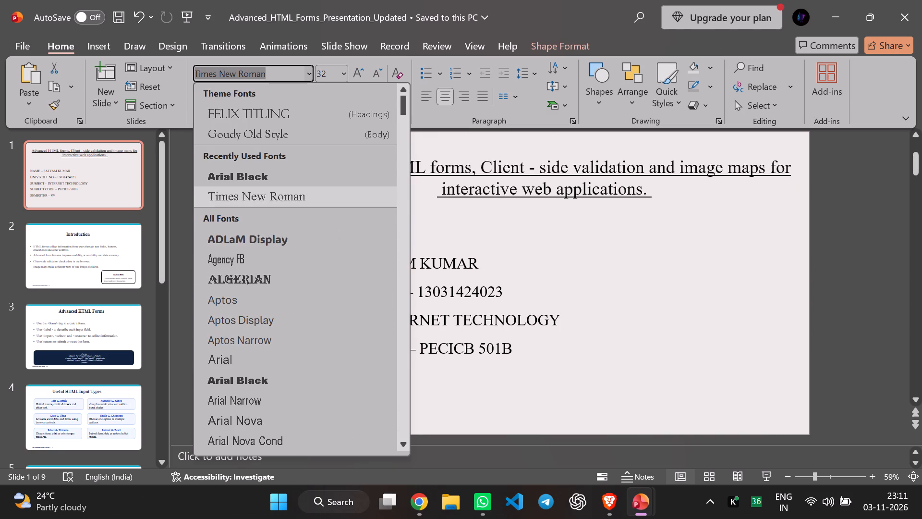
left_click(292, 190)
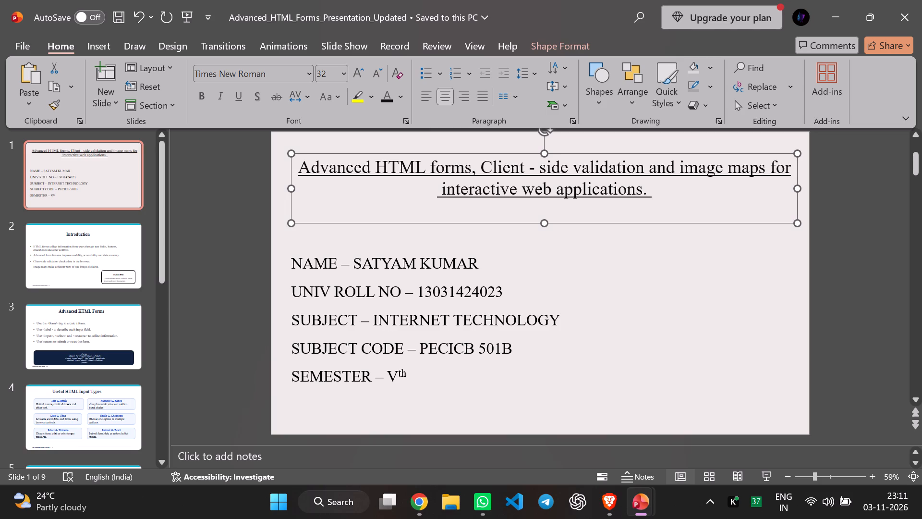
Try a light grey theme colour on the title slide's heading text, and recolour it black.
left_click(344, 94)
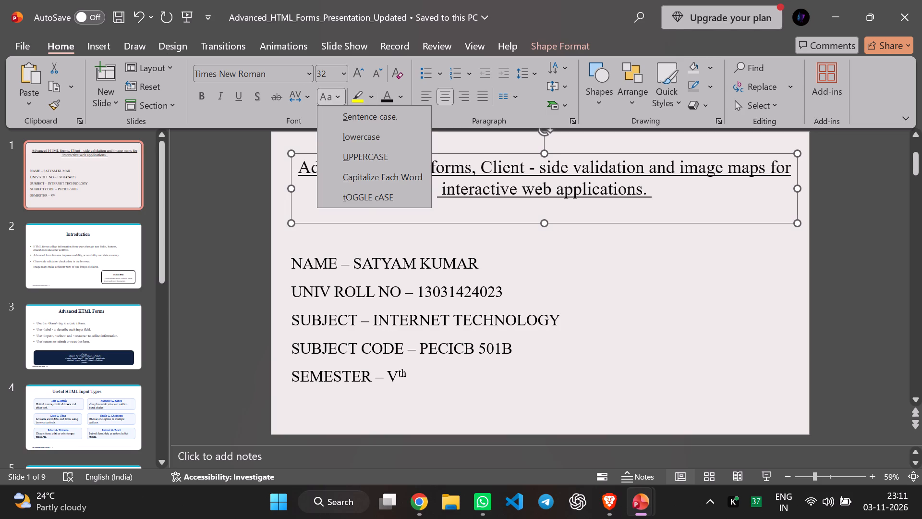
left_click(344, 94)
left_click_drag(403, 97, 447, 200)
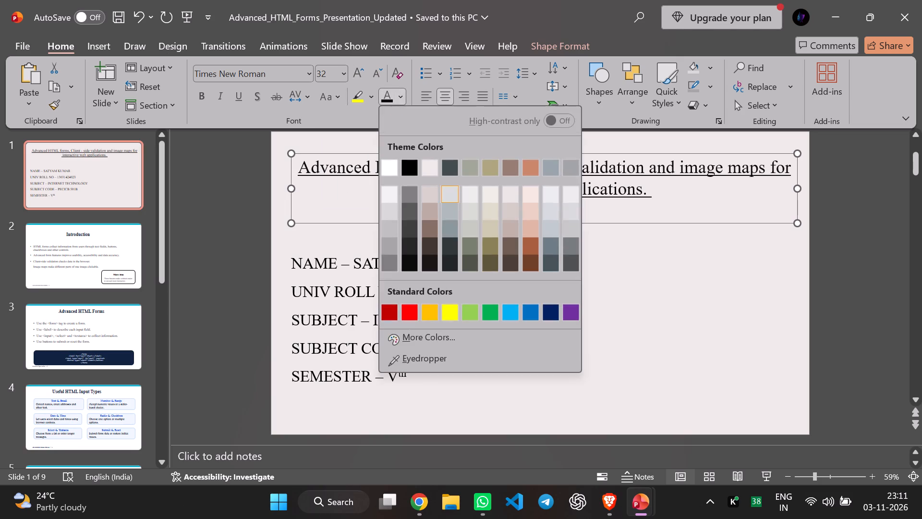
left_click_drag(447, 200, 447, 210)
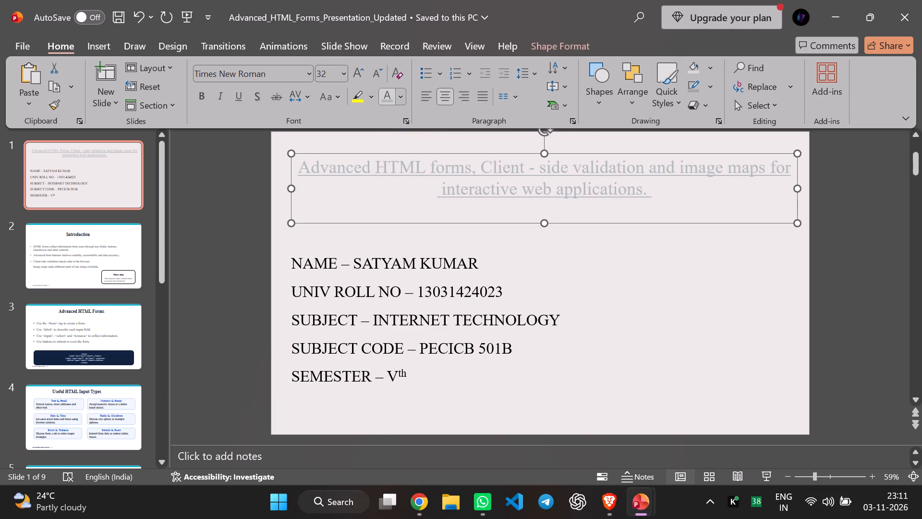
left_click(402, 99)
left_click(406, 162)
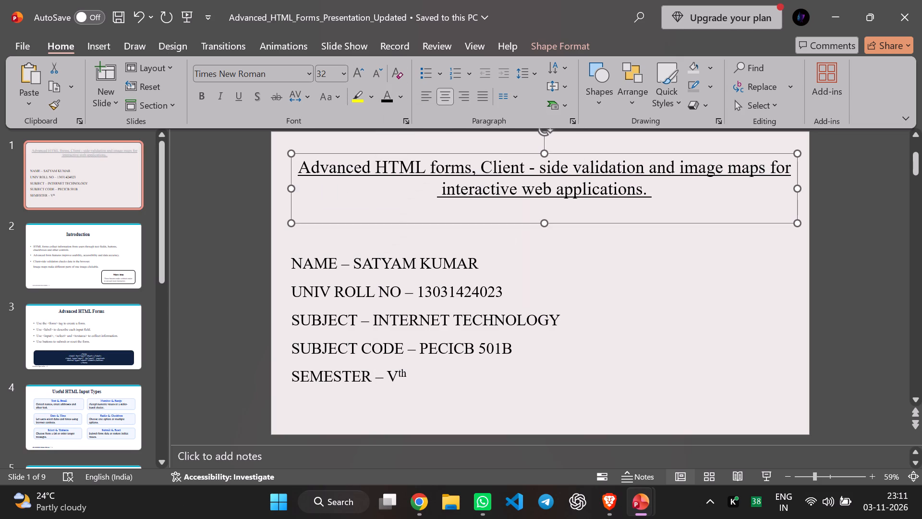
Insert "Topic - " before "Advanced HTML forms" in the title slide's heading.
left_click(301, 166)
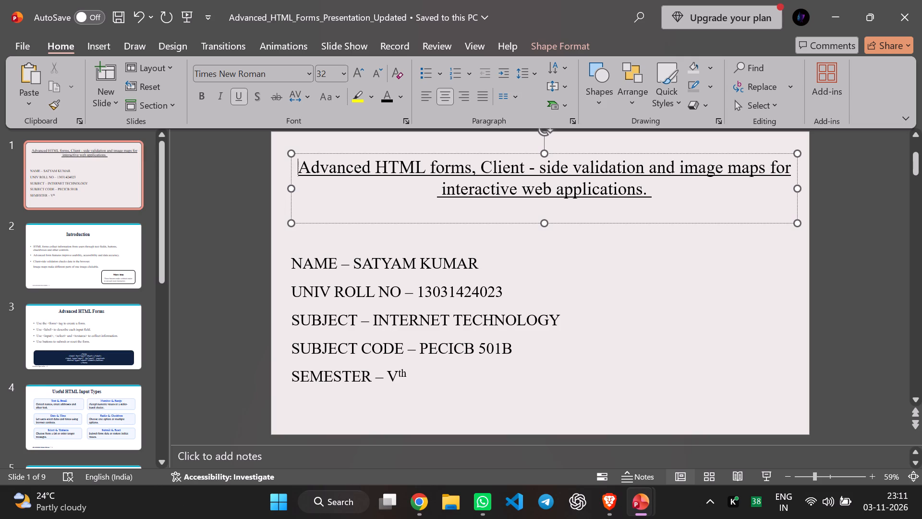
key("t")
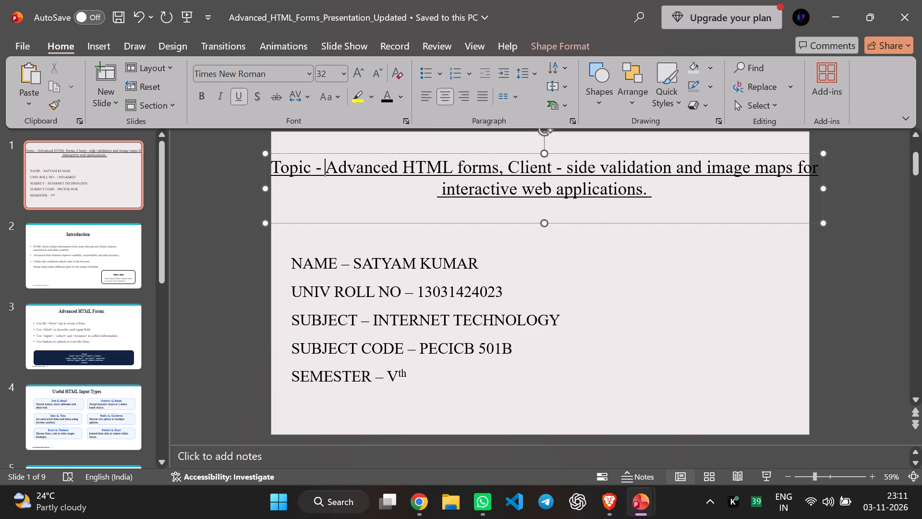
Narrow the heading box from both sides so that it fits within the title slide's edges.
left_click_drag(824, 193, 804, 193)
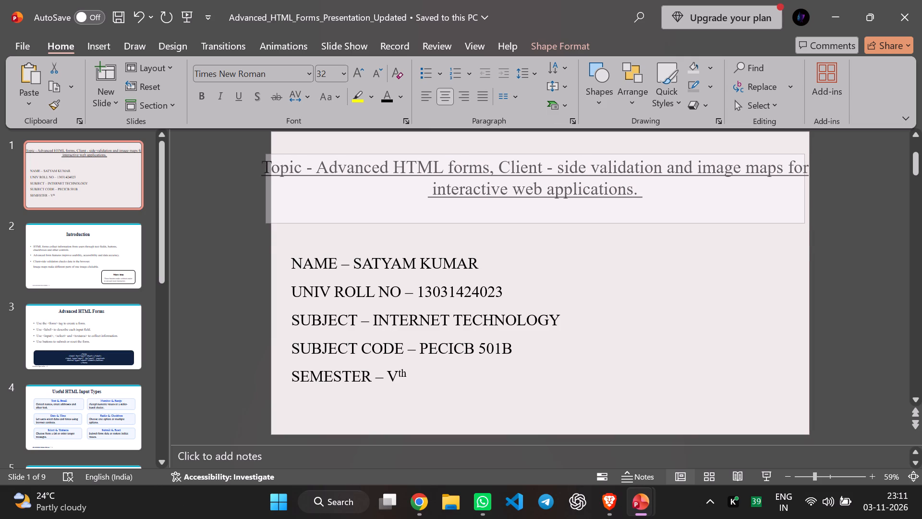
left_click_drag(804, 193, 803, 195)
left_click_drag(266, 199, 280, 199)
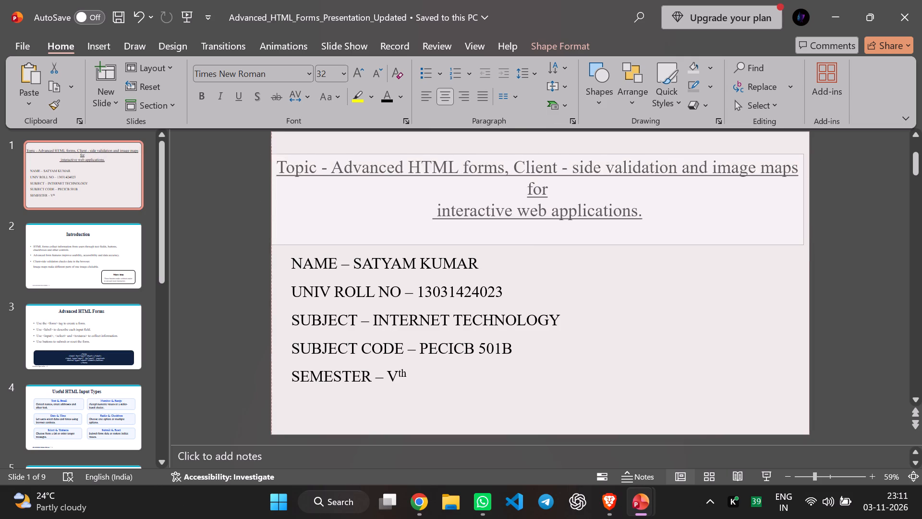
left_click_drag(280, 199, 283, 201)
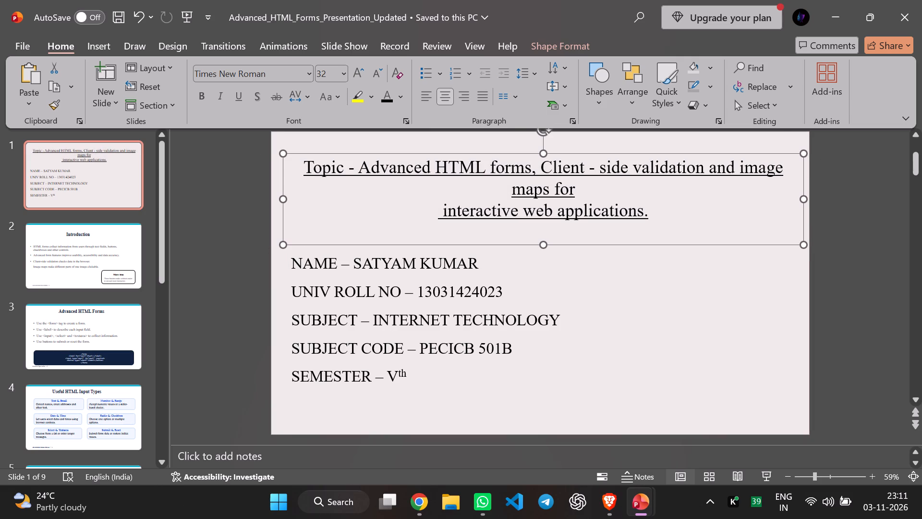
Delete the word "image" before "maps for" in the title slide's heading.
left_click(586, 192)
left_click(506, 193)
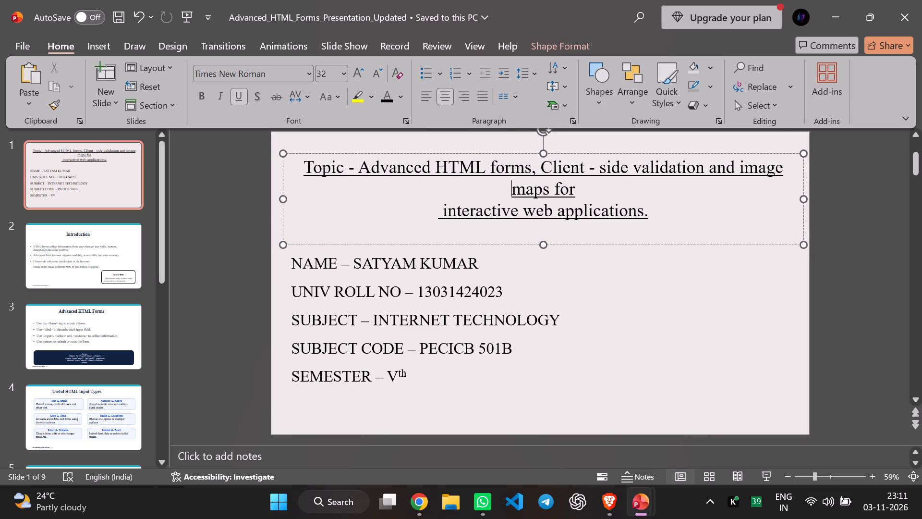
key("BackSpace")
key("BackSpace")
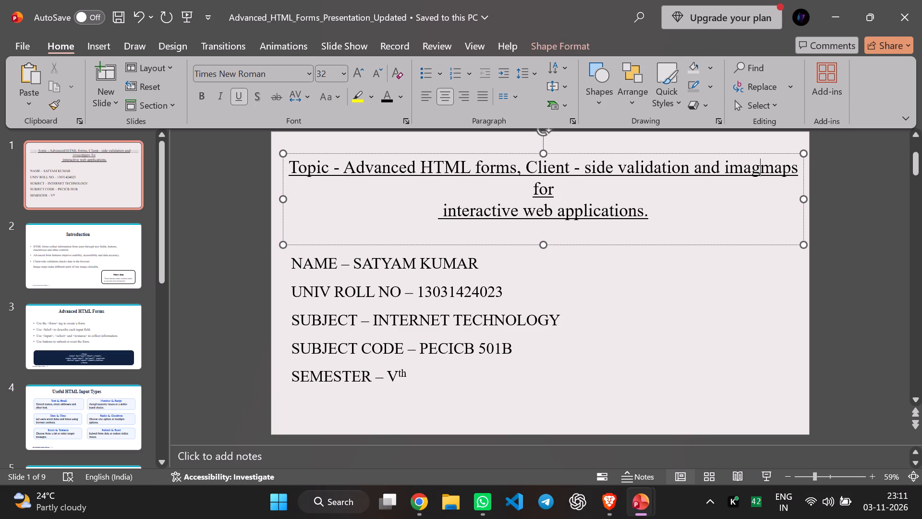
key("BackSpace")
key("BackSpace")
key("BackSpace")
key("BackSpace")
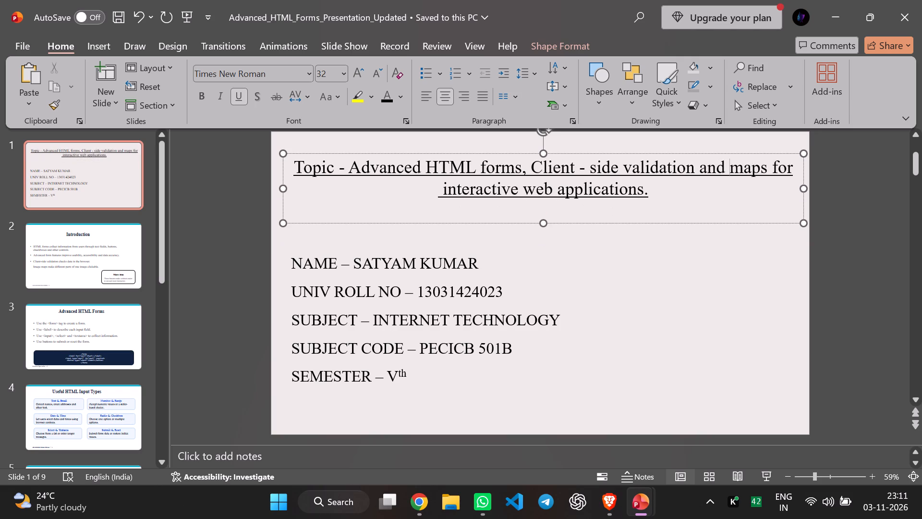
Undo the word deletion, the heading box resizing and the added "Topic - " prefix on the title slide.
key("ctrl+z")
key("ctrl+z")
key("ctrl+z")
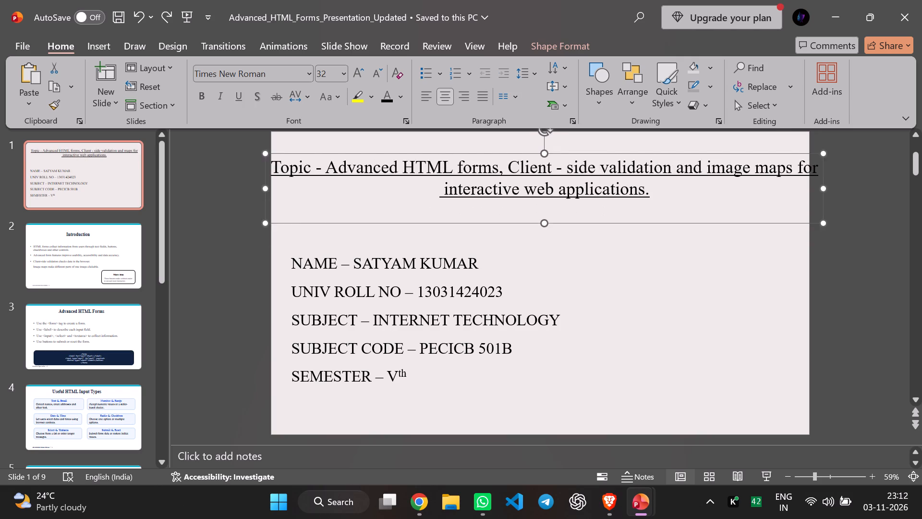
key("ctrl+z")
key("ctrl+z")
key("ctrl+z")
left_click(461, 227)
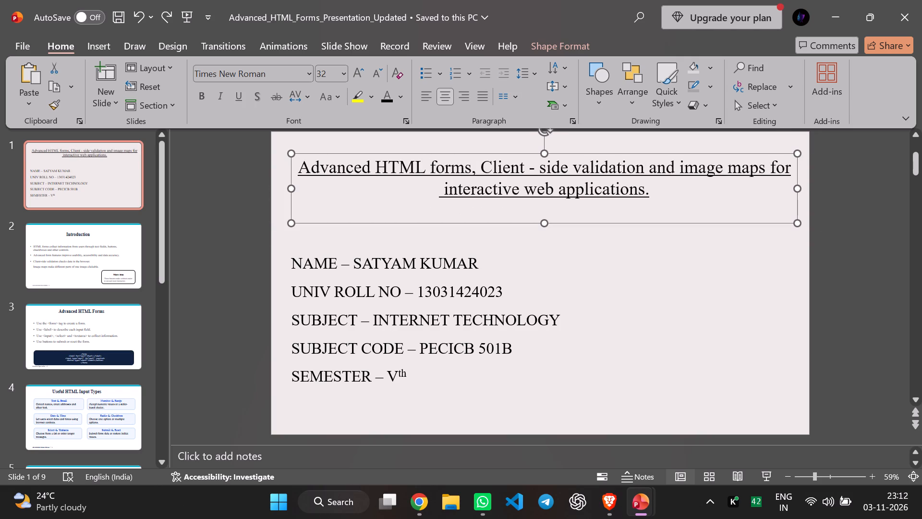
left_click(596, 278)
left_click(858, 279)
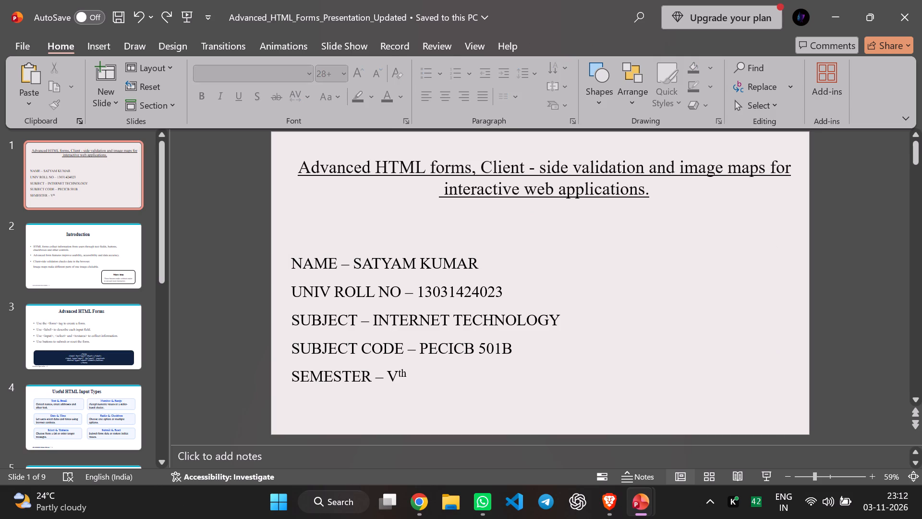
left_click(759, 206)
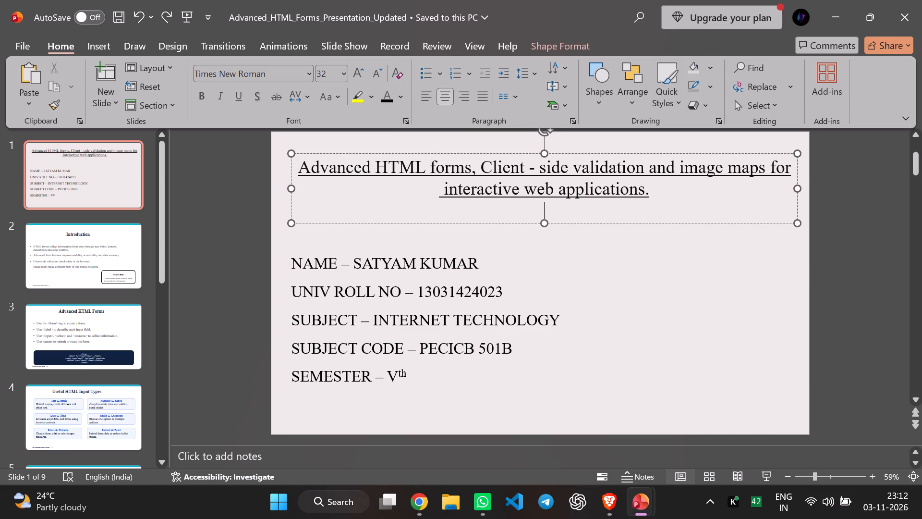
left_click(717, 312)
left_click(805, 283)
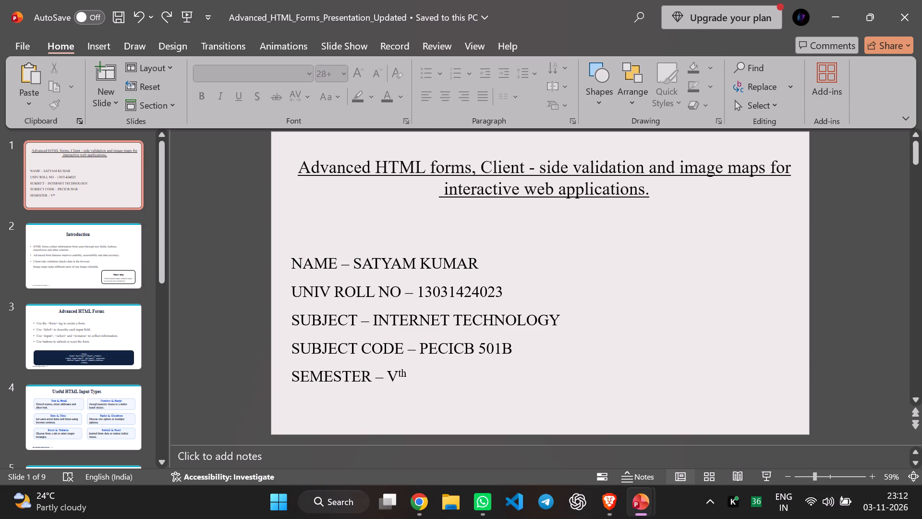
Reduce the student details text box below the title slide's heading by one font size, to 24+ pt.
left_click_drag(437, 373, 324, 285)
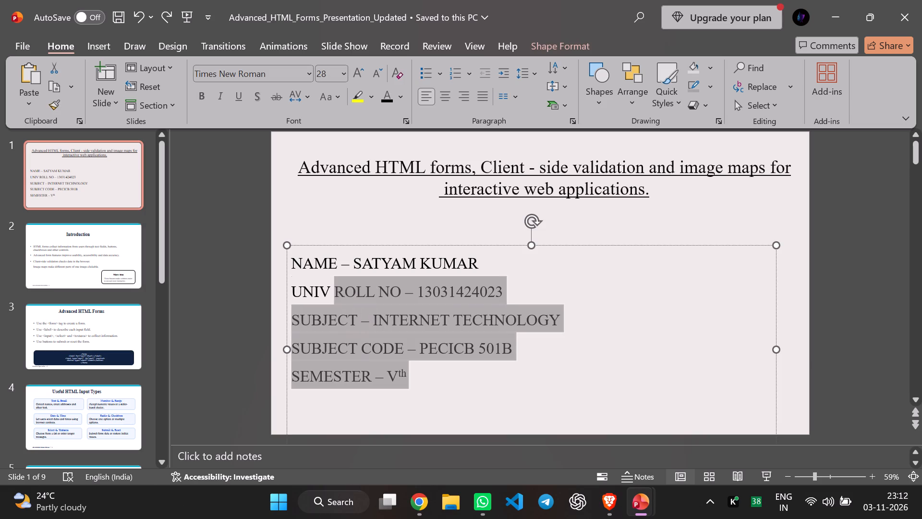
left_click_drag(324, 285, 293, 265)
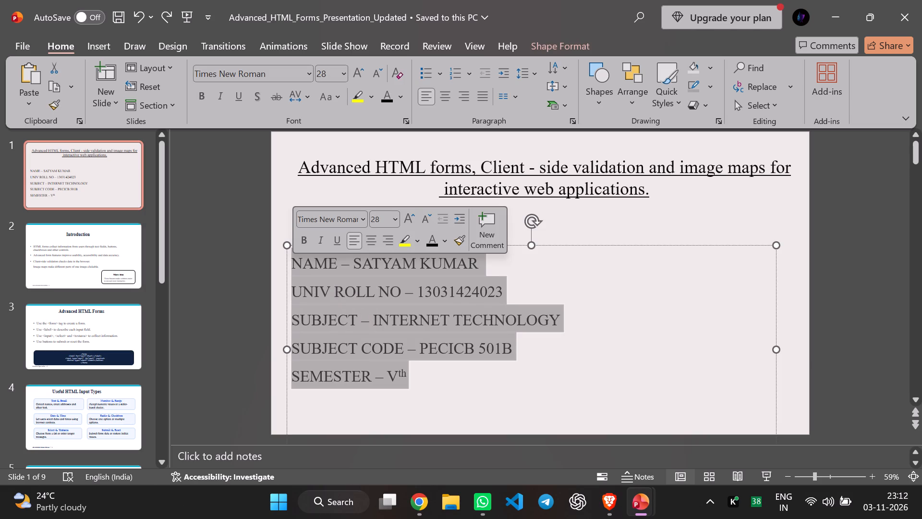
left_click(549, 169)
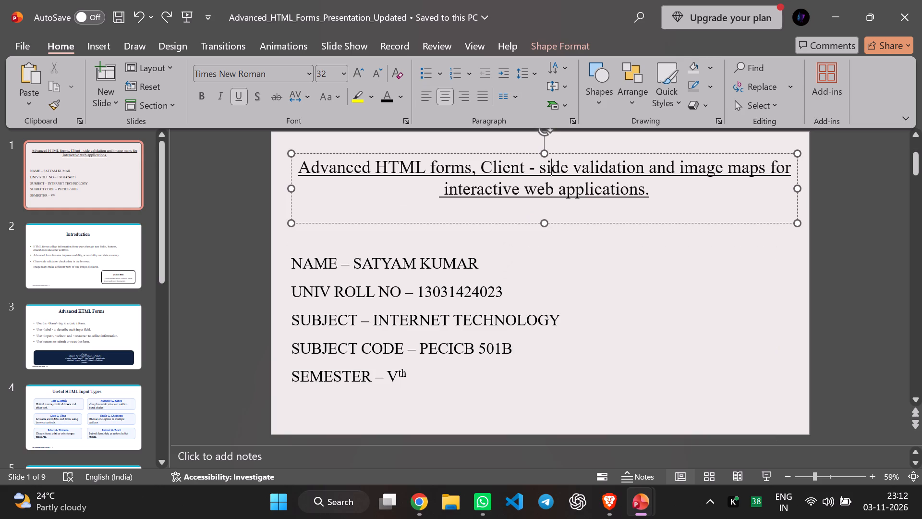
left_click(497, 344)
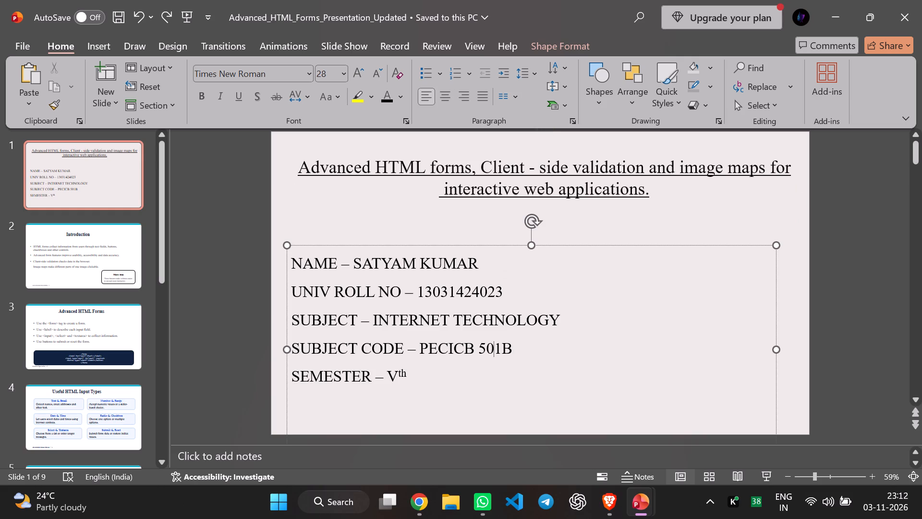
left_click(505, 246)
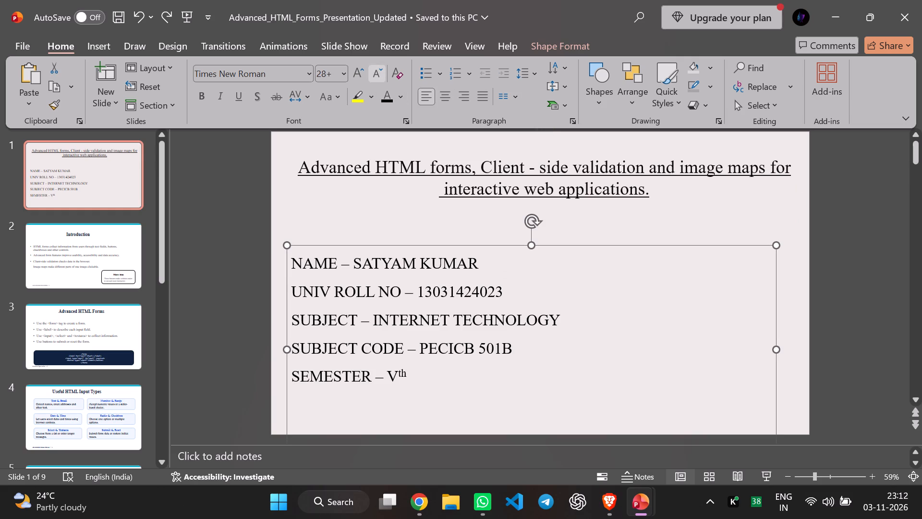
left_click(376, 74)
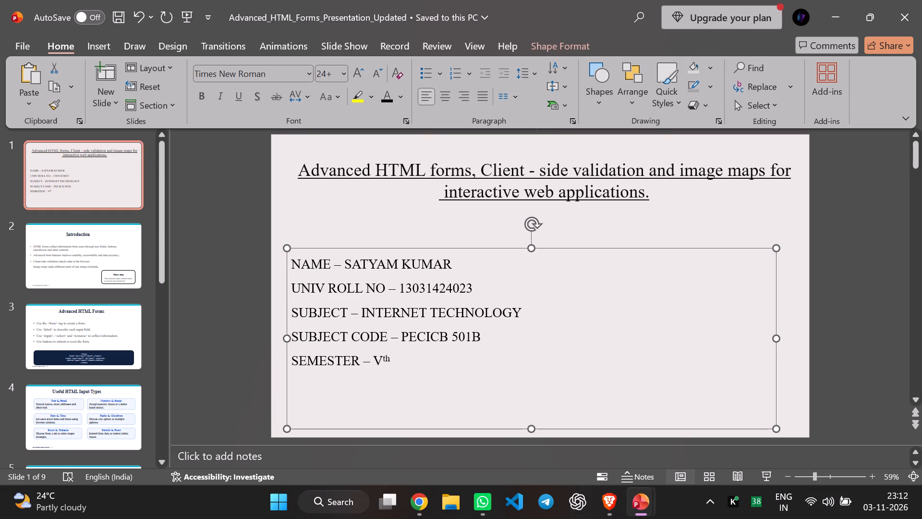
Insert two blank lines before the first line of the student details to push the text lower on the title slide.
left_click_drag(532, 243, 529, 301)
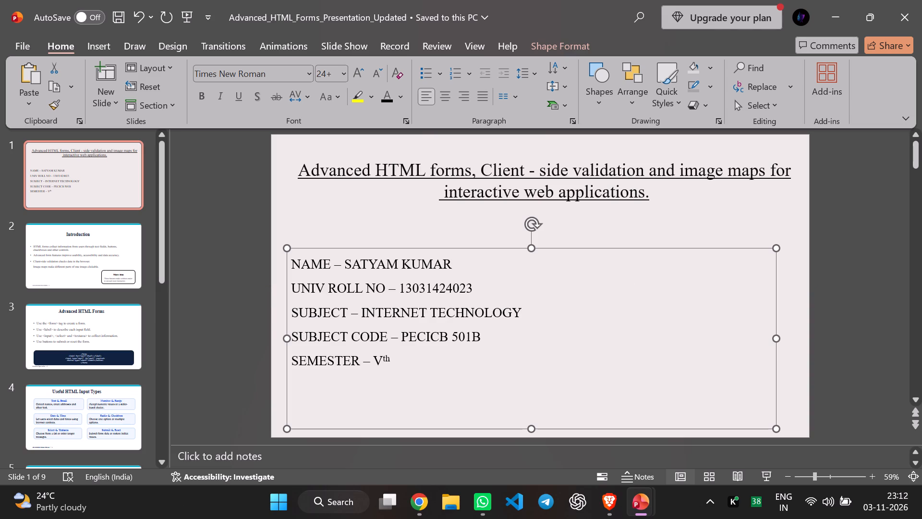
left_click(290, 265)
left_click(291, 265)
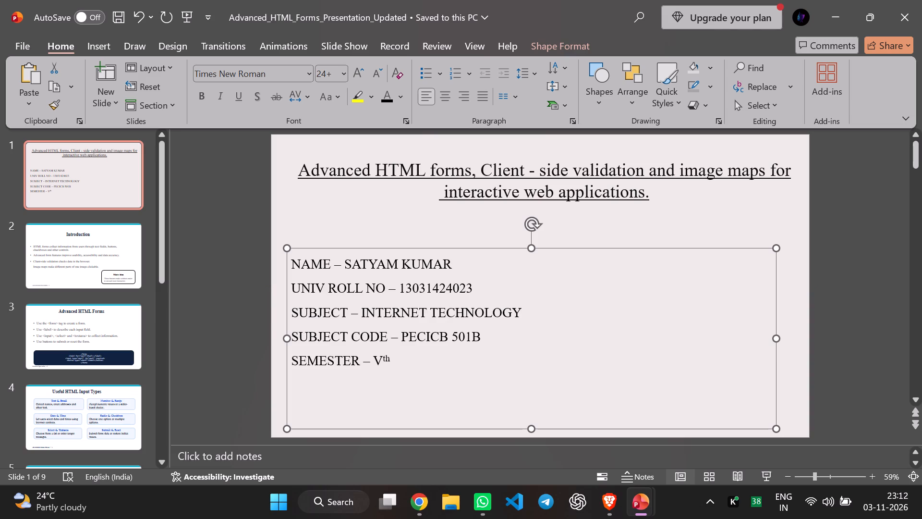
left_click(295, 264)
key("shift+Return")
key("shift+Return")
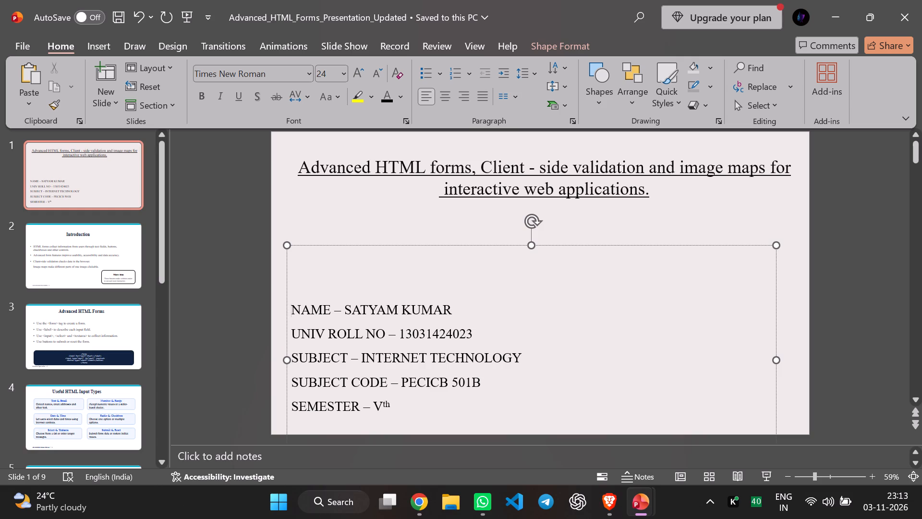
left_click(857, 204)
Move the title slide's heading box down into the gap just above the student details.
left_click(540, 155)
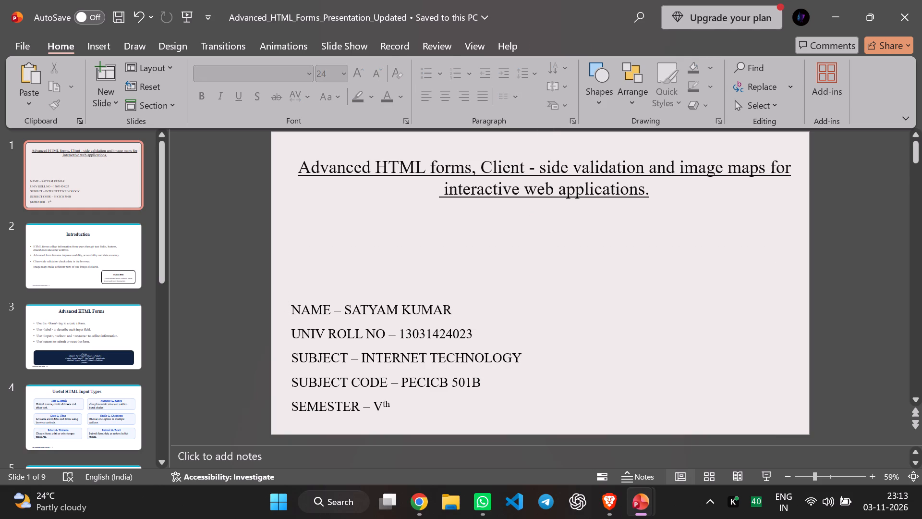
left_click_drag(524, 224, 521, 269)
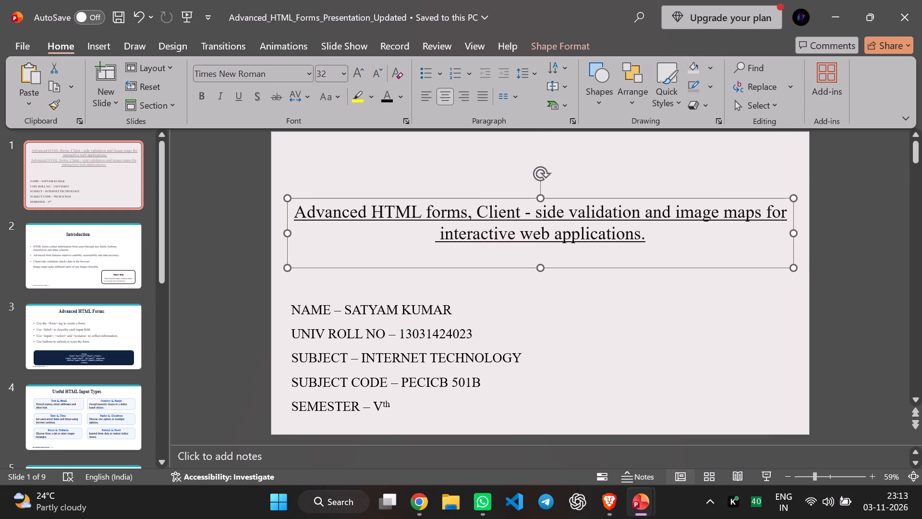
left_click_drag(539, 198, 539, 193)
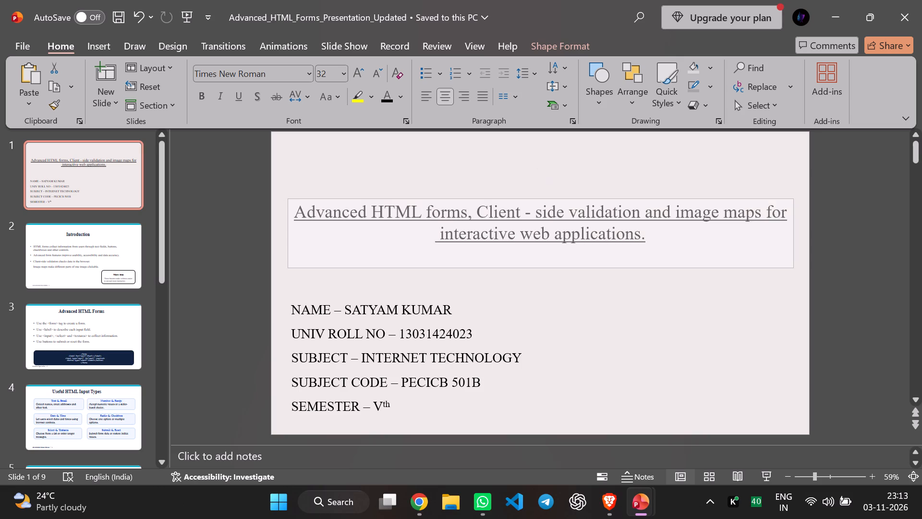
left_click_drag(539, 193, 534, 220)
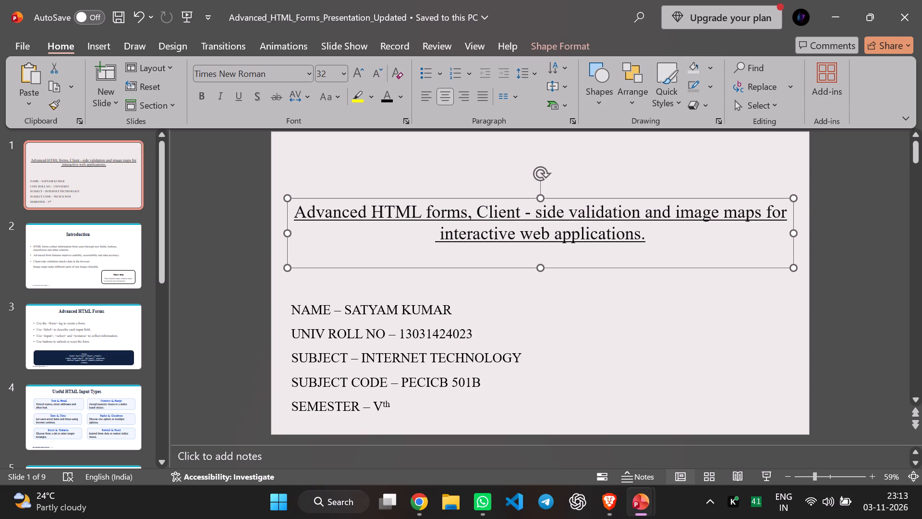
Add a new first line reading "TOPIC" above the existing text in the title slide's heading box.
left_click(294, 214)
key("shift+Return")
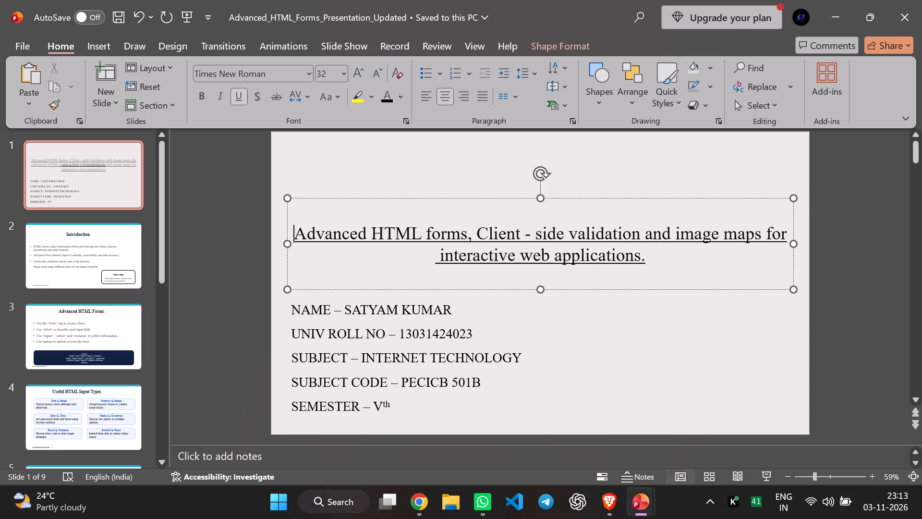
left_click(422, 213)
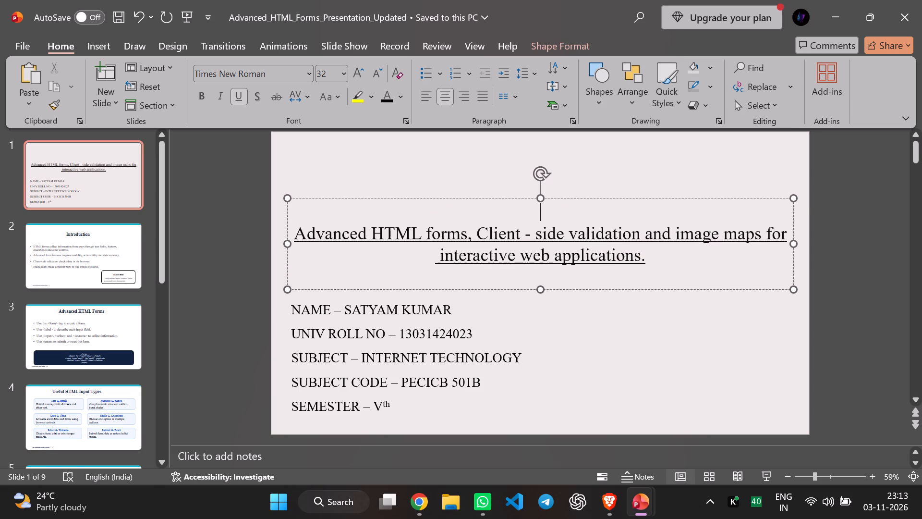
type("TOPIC")
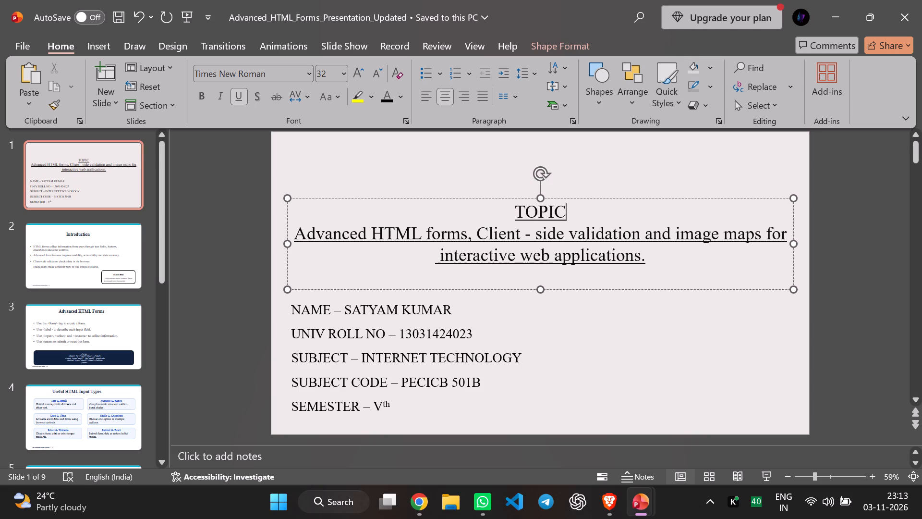
key("space")
left_click(670, 314)
left_click(875, 228)
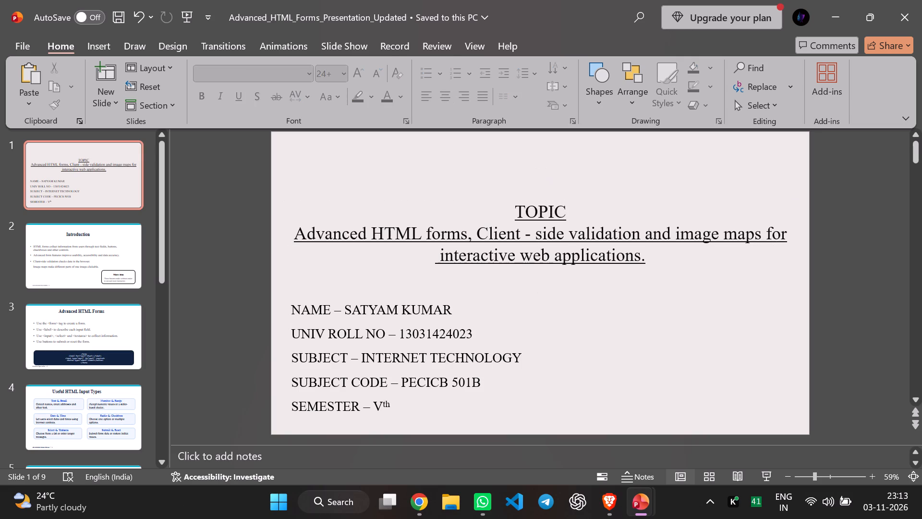
left_click(535, 142)
Switch to the Brave browser and search the web for "TECHNO MAIN SALT LAKE" in the new tab, keeping it in the main window.
left_click(609, 518)
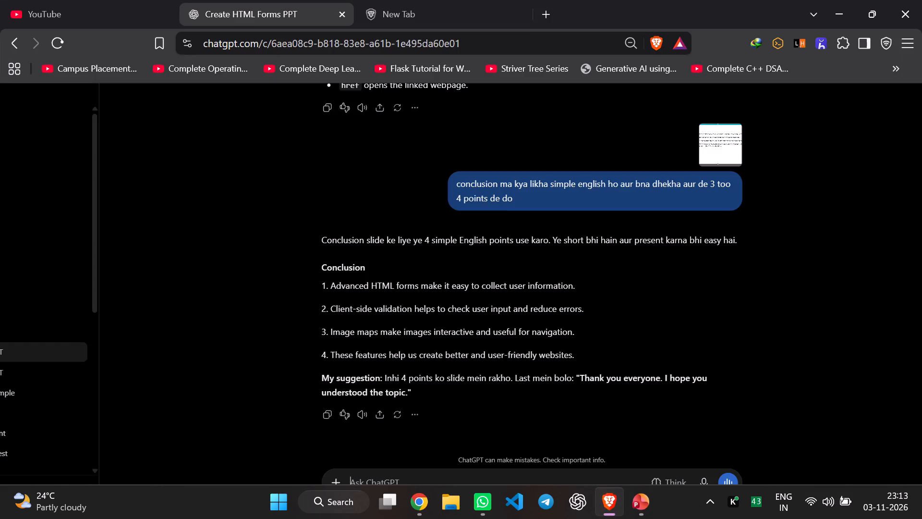
left_click_drag(443, 2, 435, 46)
left_click(435, 46)
type("TECHNO MAIN SALT LAKE")
key("Return")
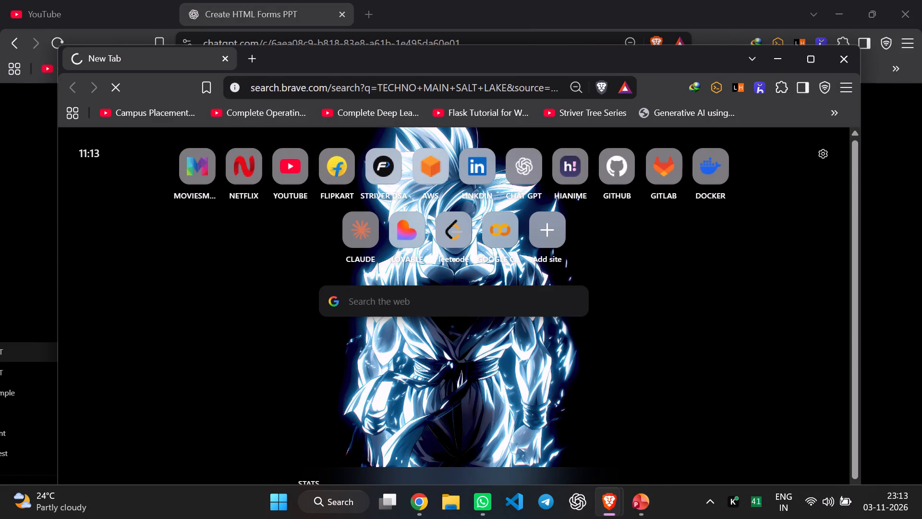
left_click_drag(195, 60, 405, 10)
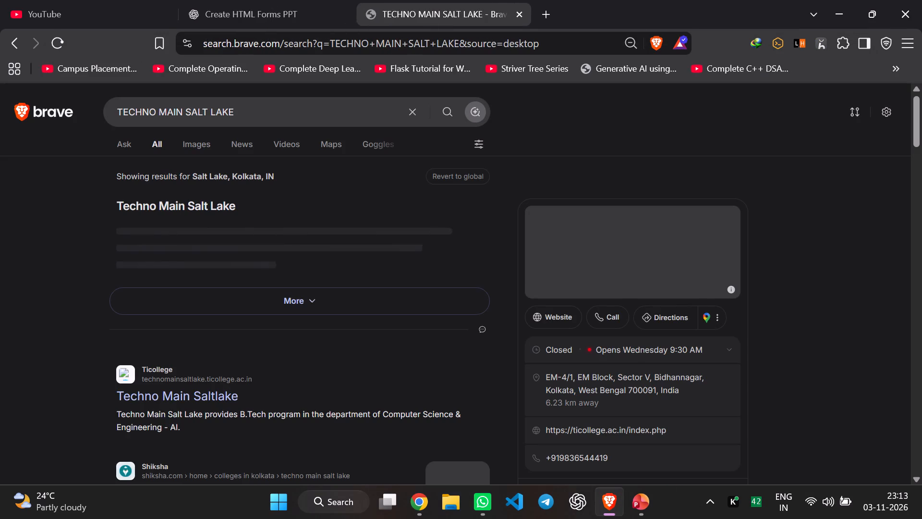
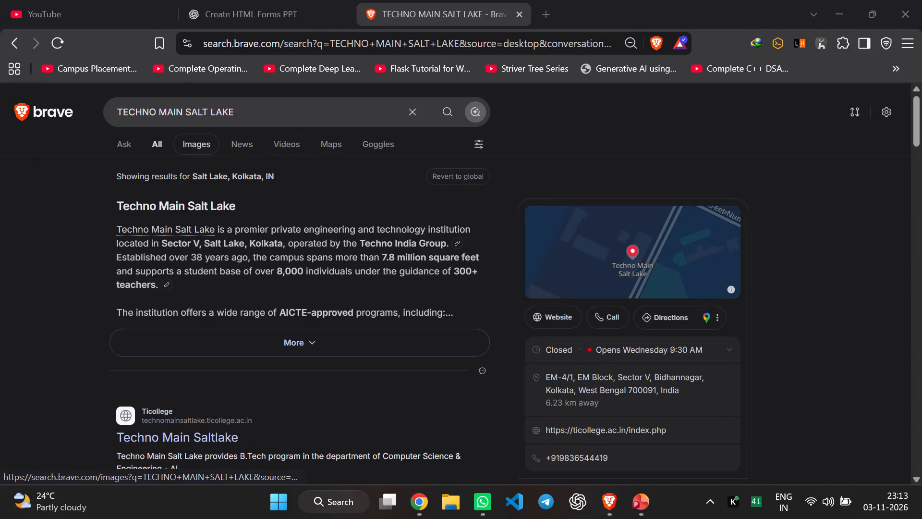
Show the image results for TECHNO MAIN SALT LAKE and look through them.
left_click(206, 149)
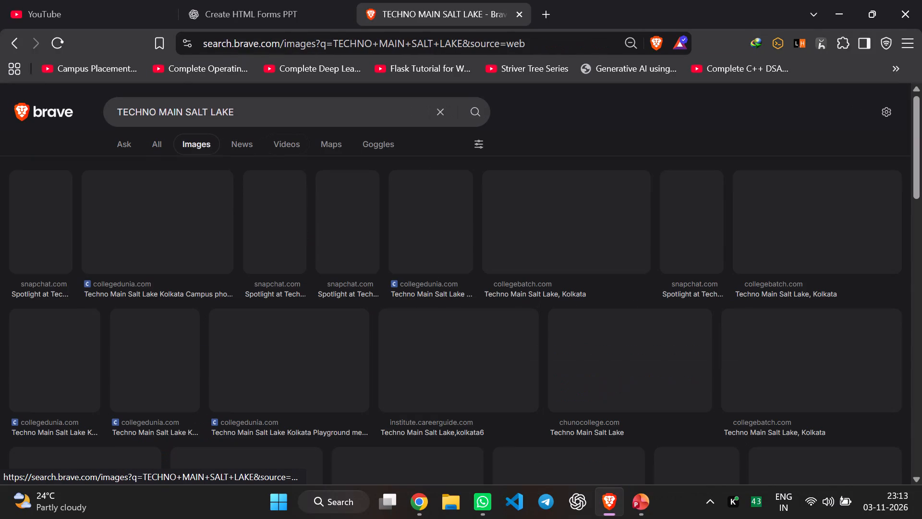
scroll(0, 358, "right", 4)
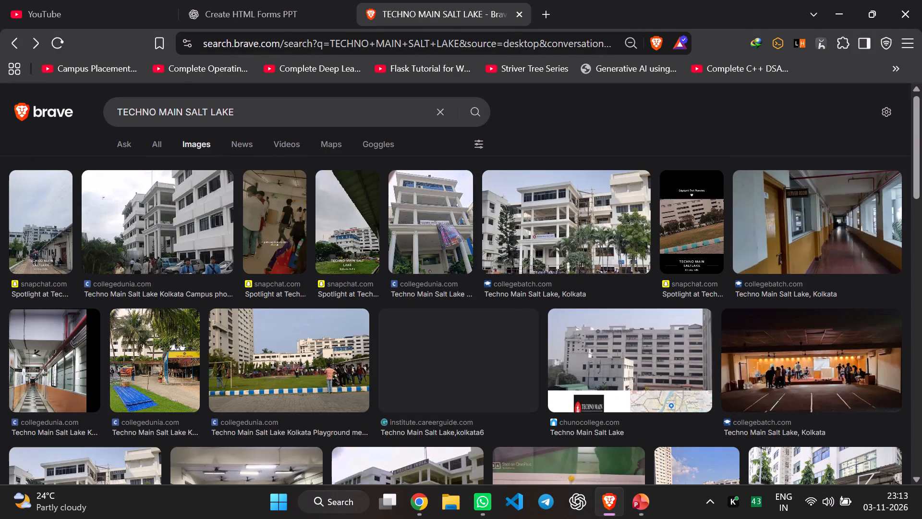
scroll(282, 335, "left", 4)
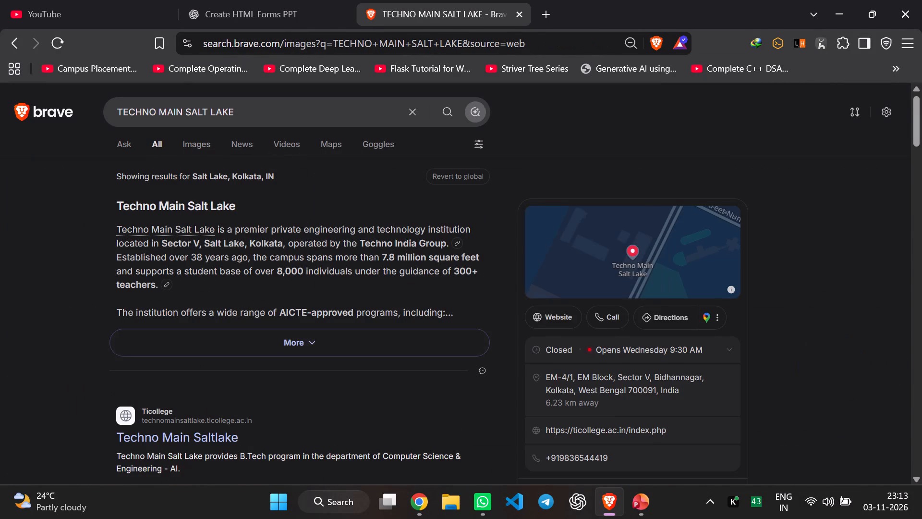
scroll(282, 333, "down", 3)
scroll(282, 333, "up", 1)
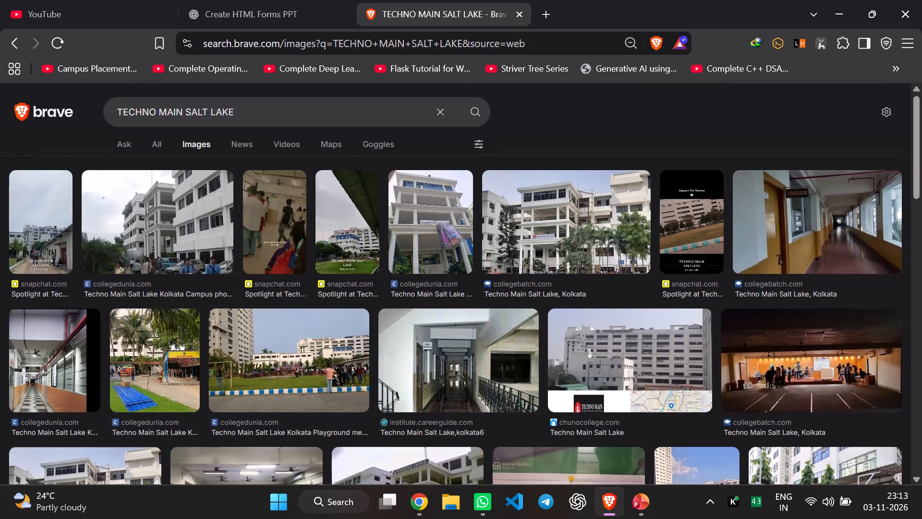
Extend the image search to "TECHNO MAIN SALT LAKE LOGO" and browse the results.
left_click(244, 111)
key("space")
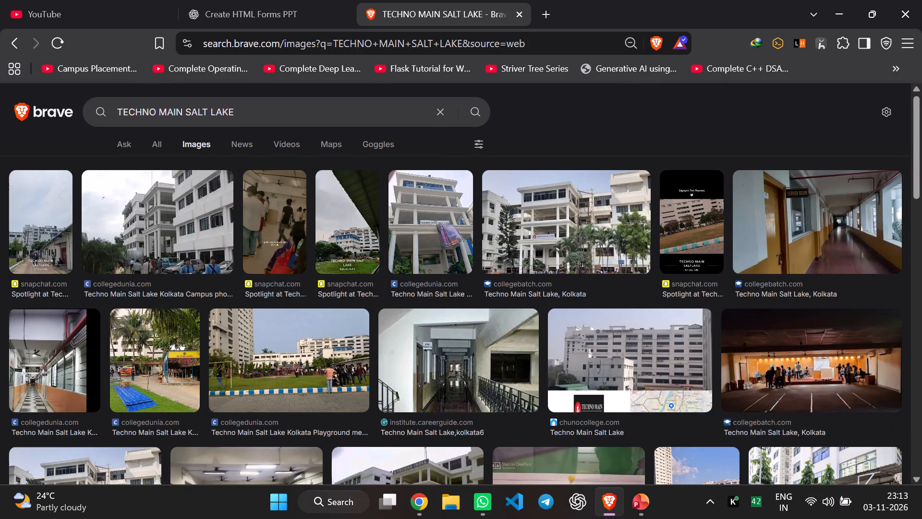
type("LOGO")
scroll(542, 207, "down", 1)
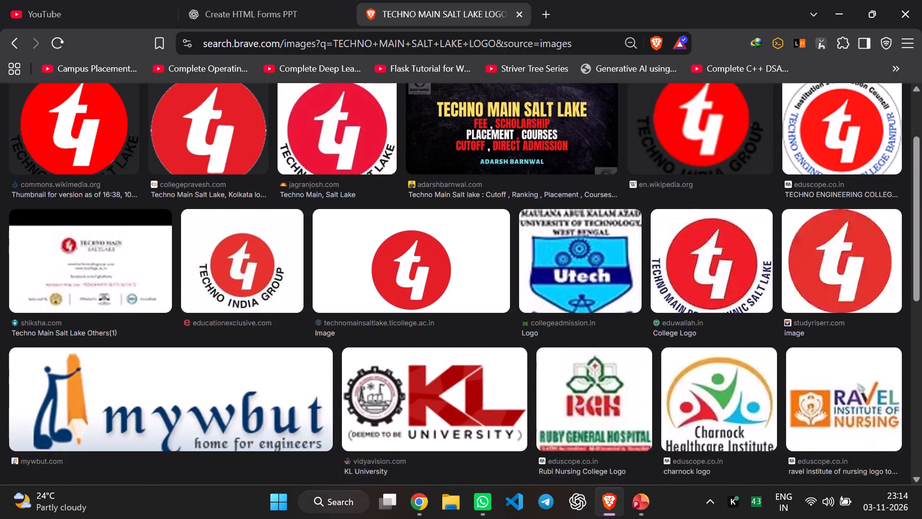
scroll(542, 207, "down", 2)
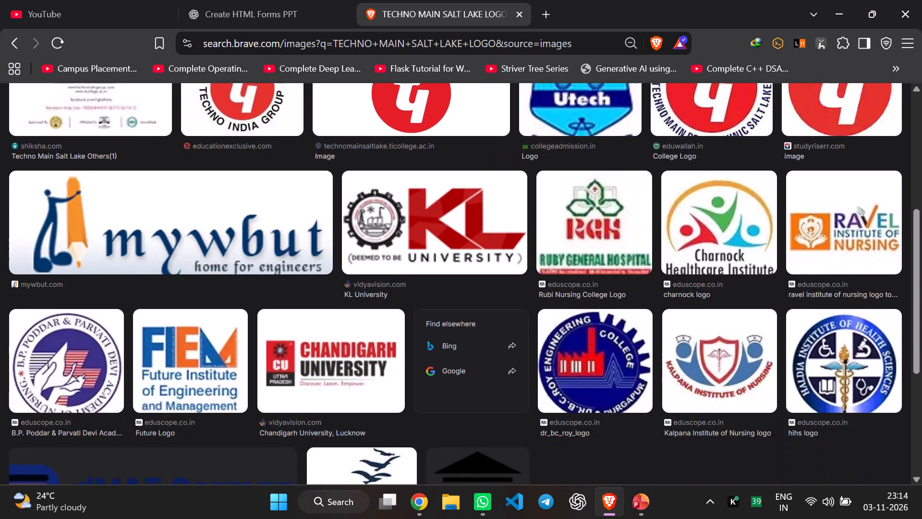
scroll(468, 243, "up", 3)
Preview the shiksha.com image result for Techno Main Salt Lake and visit its source page.
left_click(125, 308)
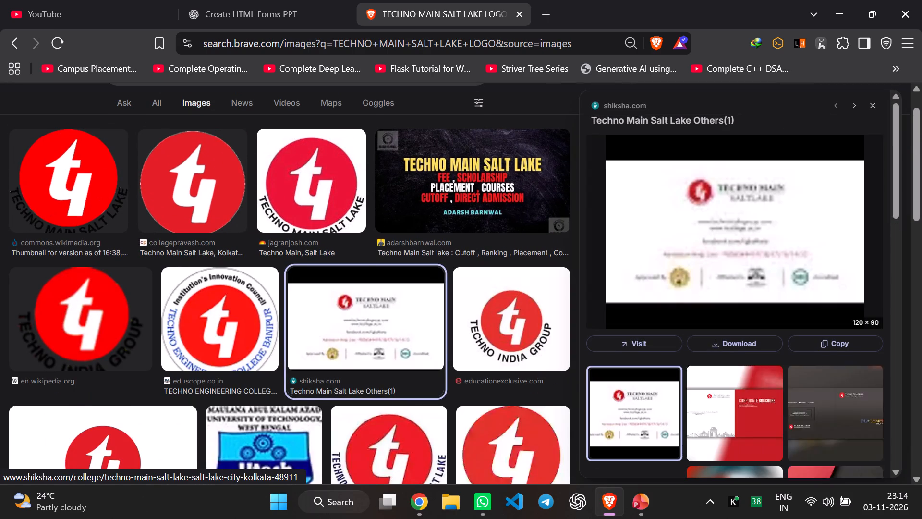
scroll(694, 284, "down", 1)
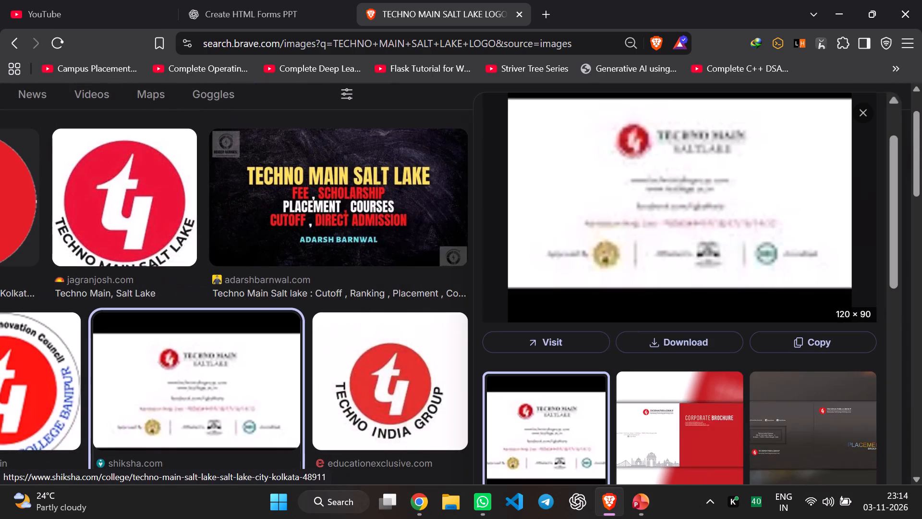
left_click(701, 244)
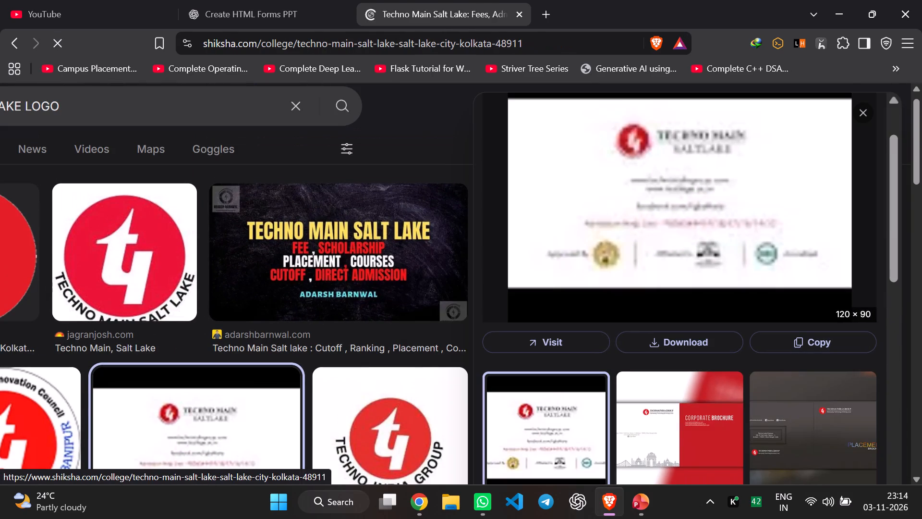
Examine the shiksha.com college page for a usable Techno Main Salt Lake logo.
scroll(419, 344, "down", 1)
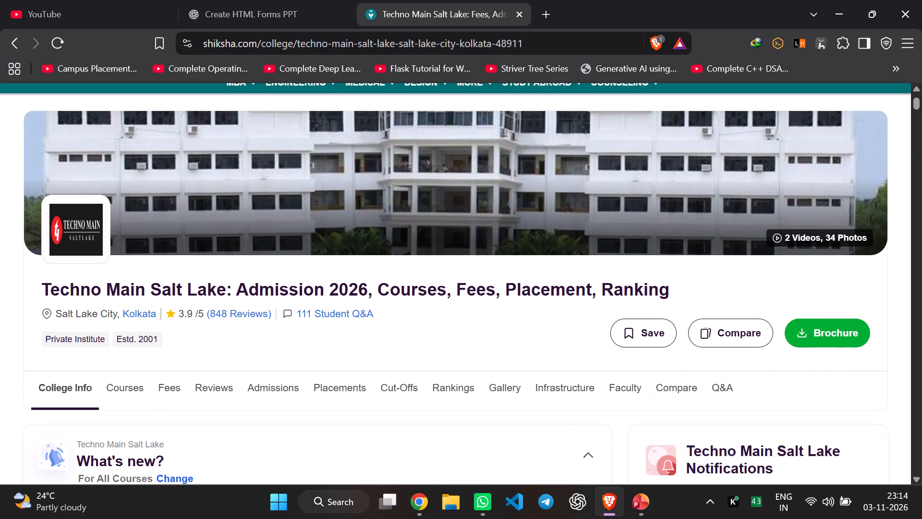
scroll(437, 391, "down", 4)
scroll(437, 391, "up", 1)
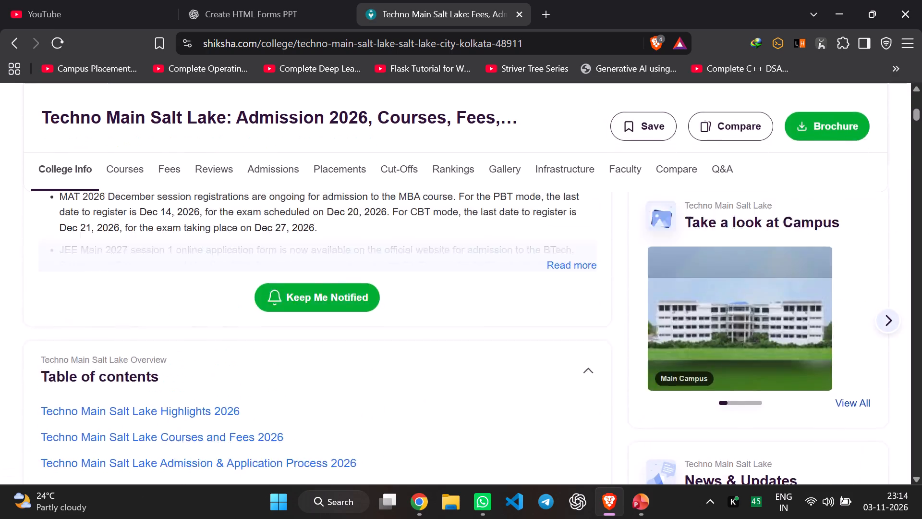
scroll(437, 391, "up", 1)
scroll(437, 391, "down", 4)
scroll(437, 391, "up", 1)
Go back from the college page to the logo image results and complete the bot verification.
scroll(437, 391, "right", 3)
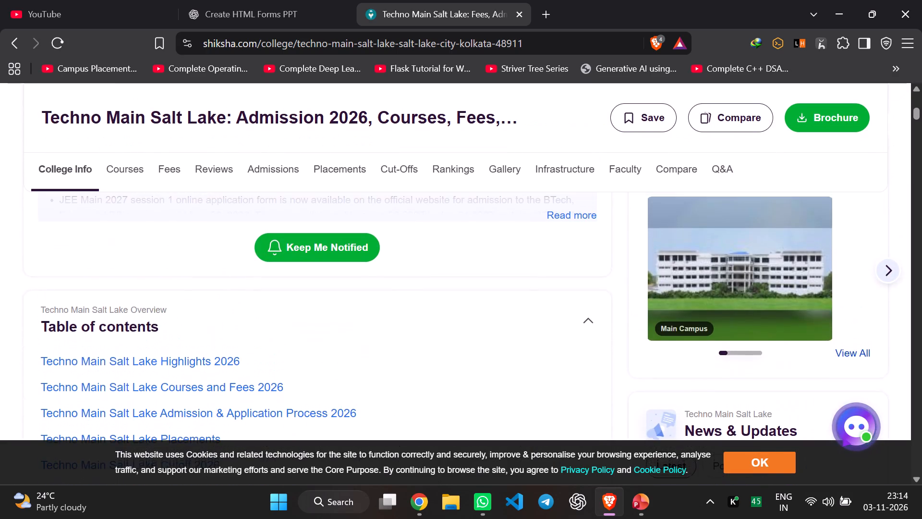
scroll(437, 391, "right", 4)
scroll(447, 350, "down", 1)
scroll(447, 350, "right", 1)
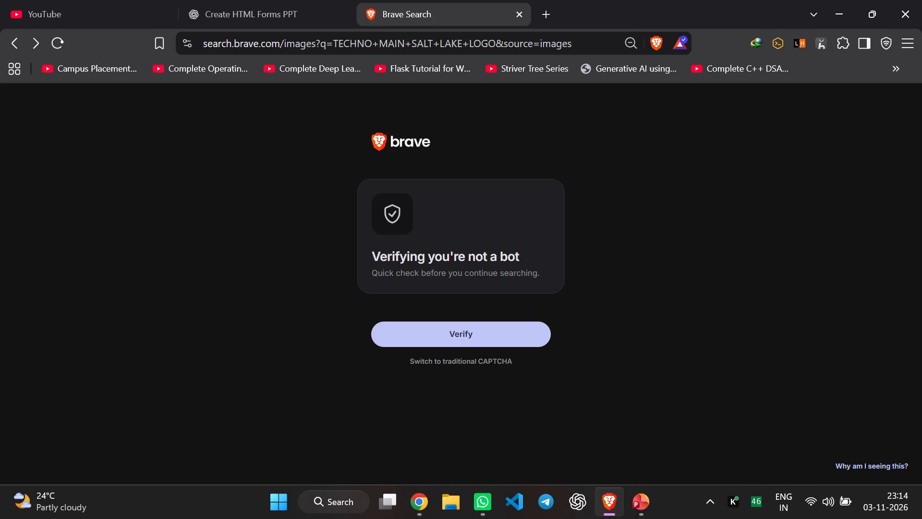
scroll(447, 350, "right", 1)
left_click(441, 333)
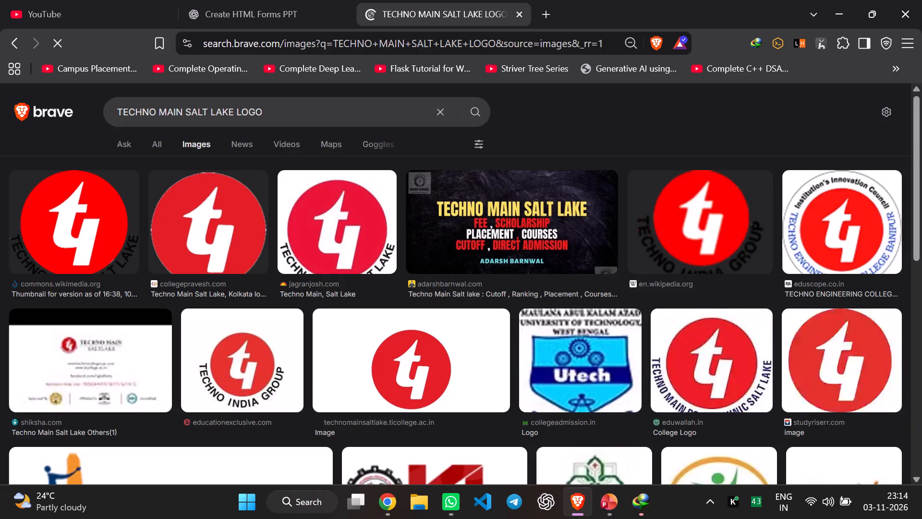
Decline registering Internet Download Manager.
left_click(634, 498)
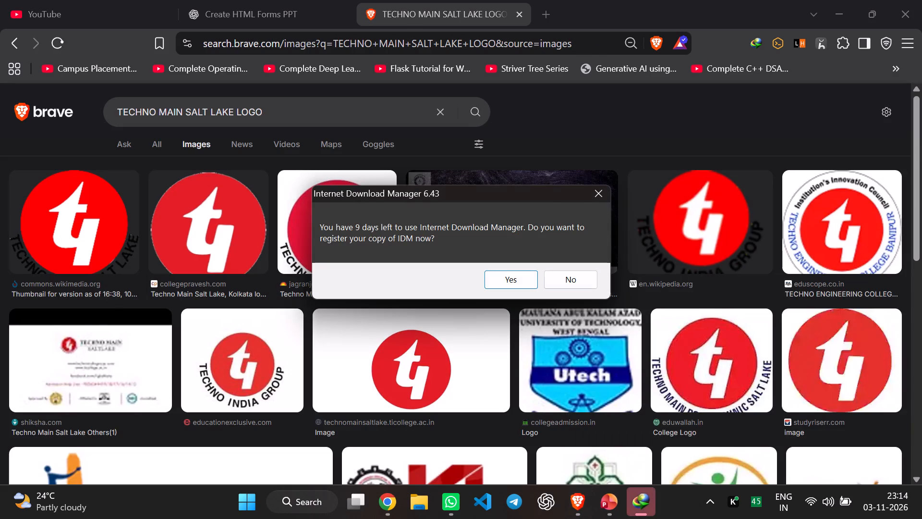
left_click(562, 279)
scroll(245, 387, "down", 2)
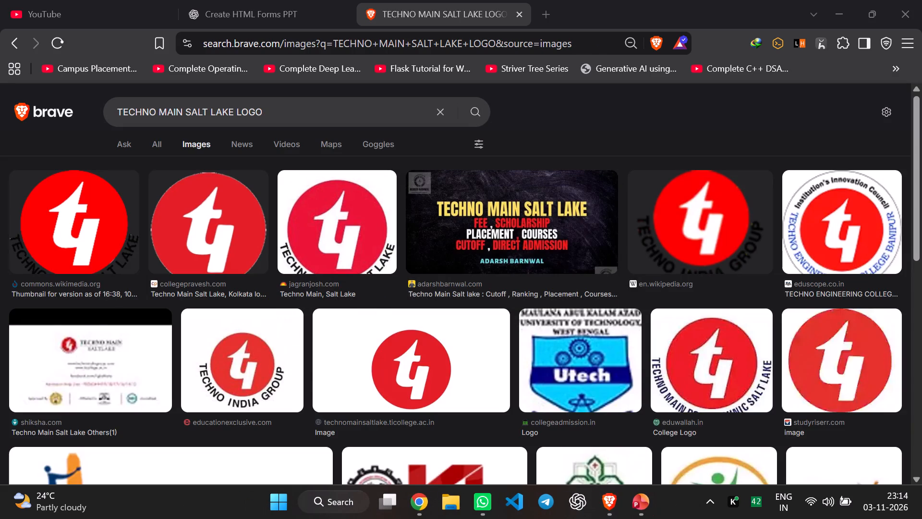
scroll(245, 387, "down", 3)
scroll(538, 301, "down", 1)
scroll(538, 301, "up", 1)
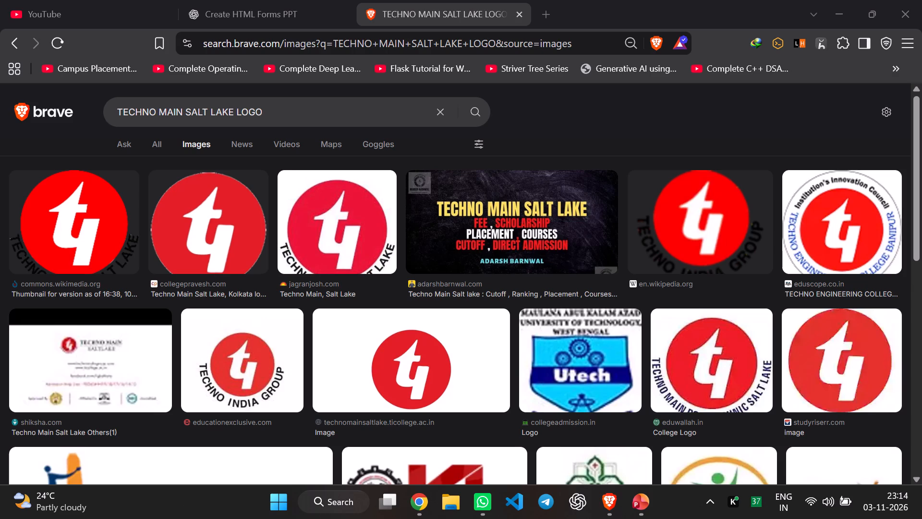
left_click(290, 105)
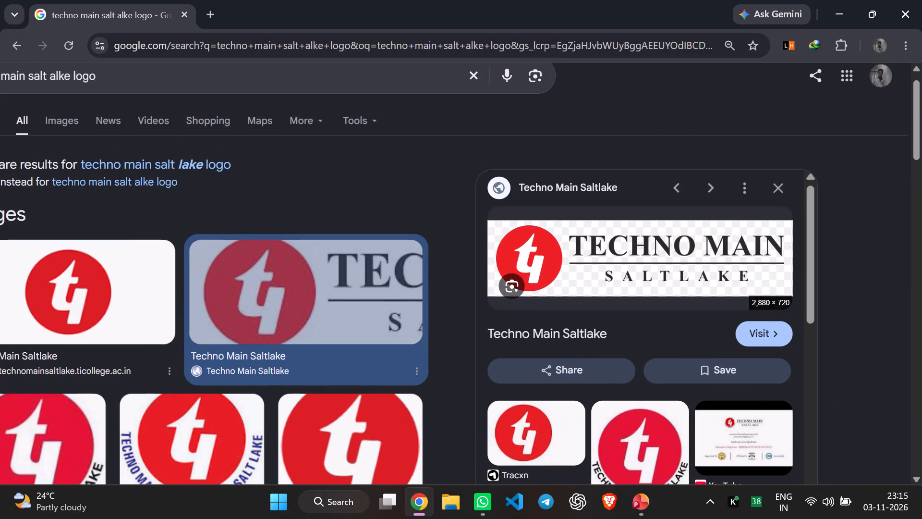
left_click(564, 282)
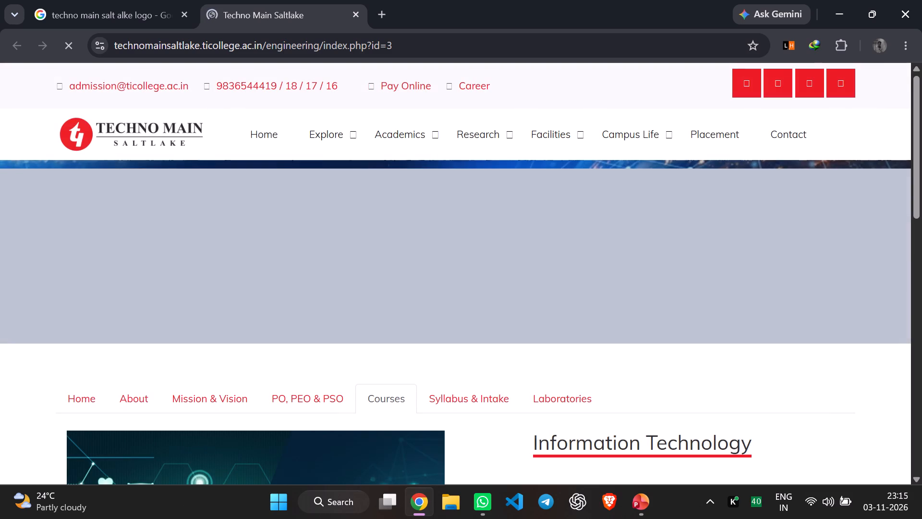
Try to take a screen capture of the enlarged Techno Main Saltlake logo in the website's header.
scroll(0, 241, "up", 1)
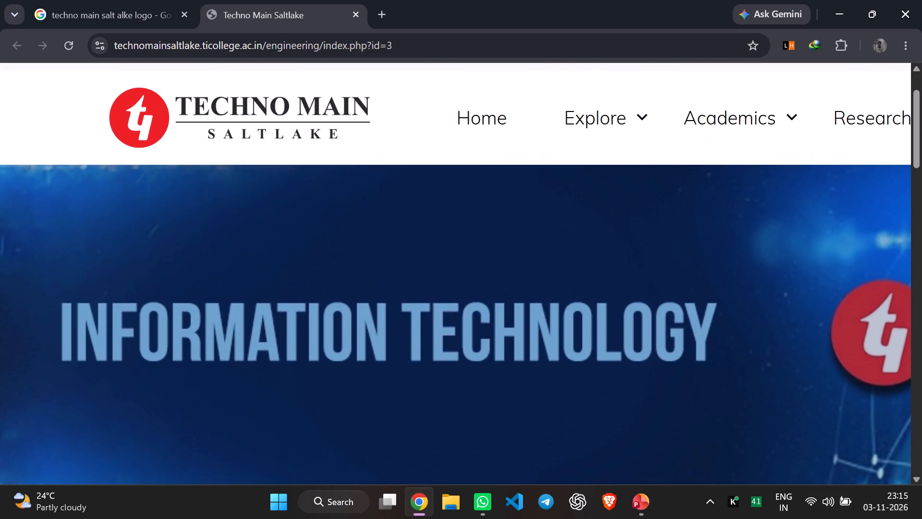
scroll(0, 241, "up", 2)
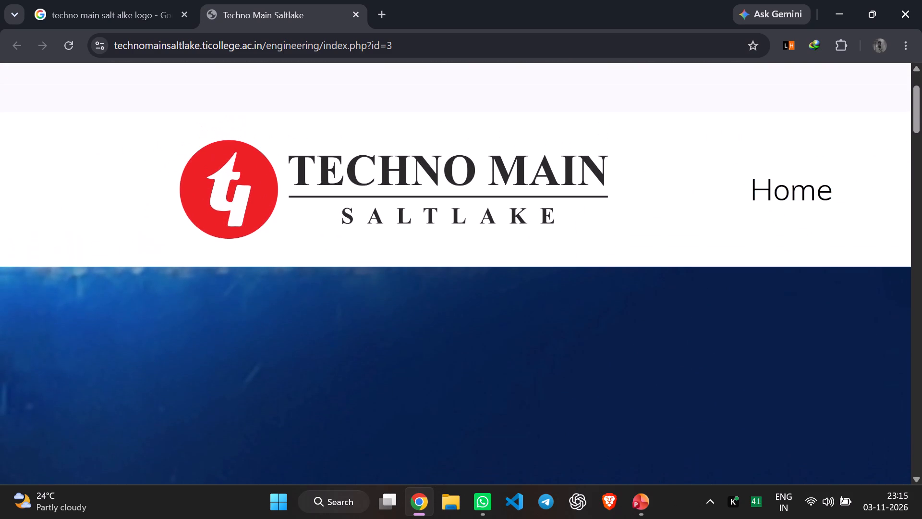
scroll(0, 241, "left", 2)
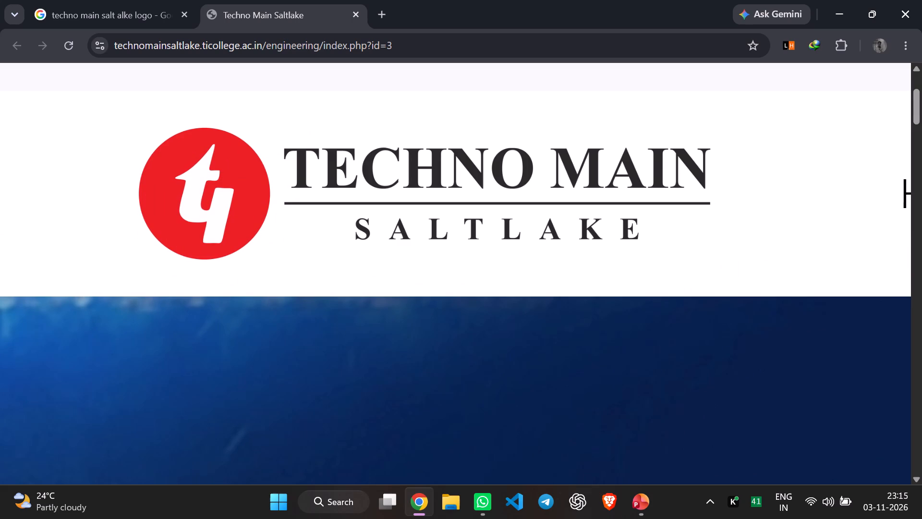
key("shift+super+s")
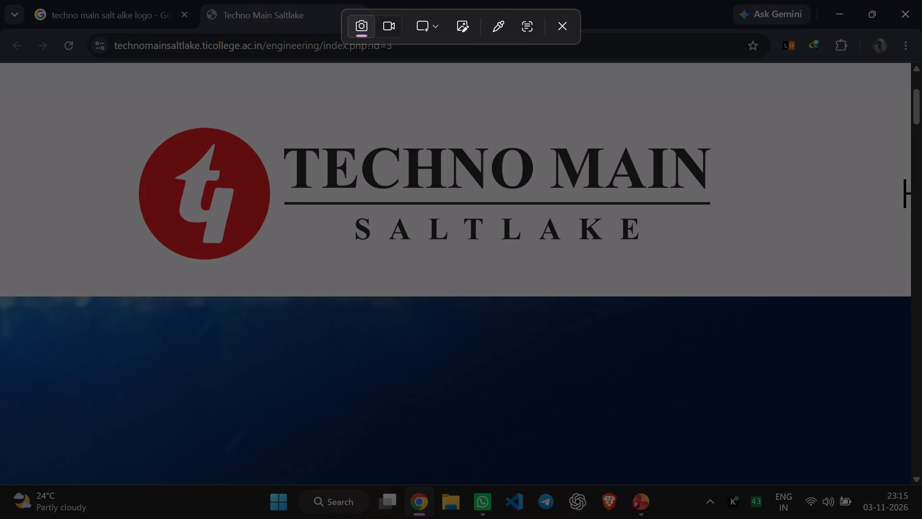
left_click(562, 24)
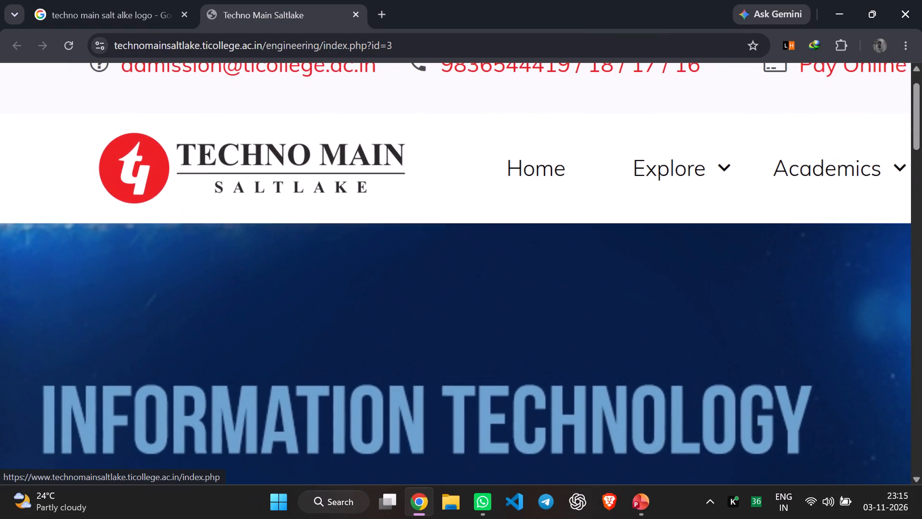
Take a rectangular screen capture of the Techno Main Saltlake logo in the website's header.
key("shift+super+s")
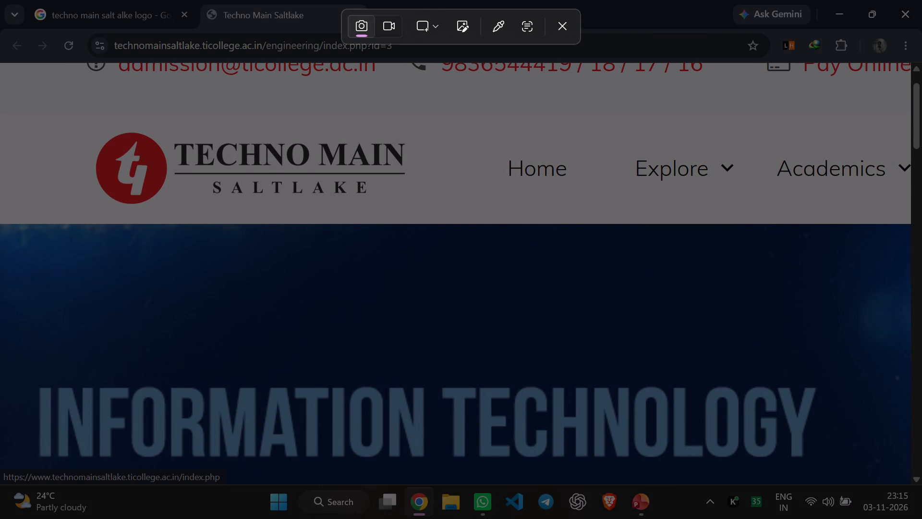
left_click_drag(75, 114, 438, 215)
Switch to the Advanced HTML Forms presentation in PowerPoint, save it and paste the captured logo onto the title slide.
left_click(641, 498)
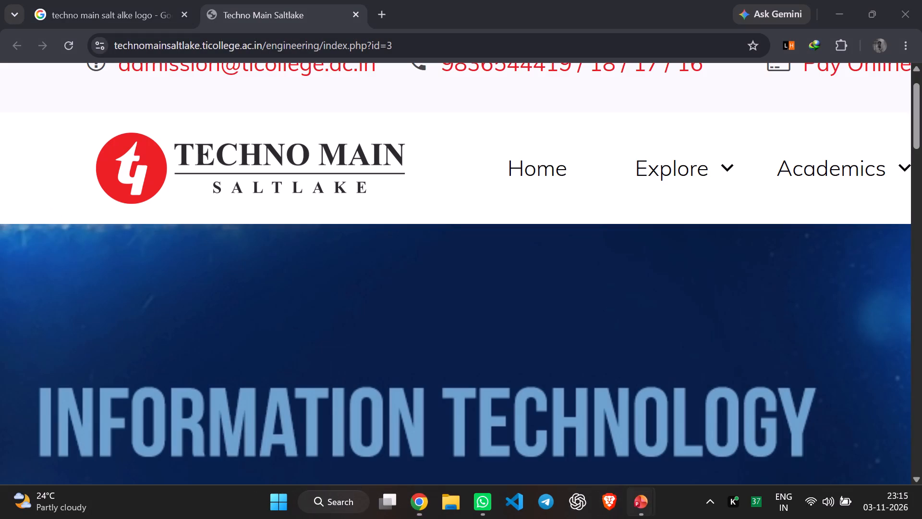
left_click(590, 435)
left_click(544, 329)
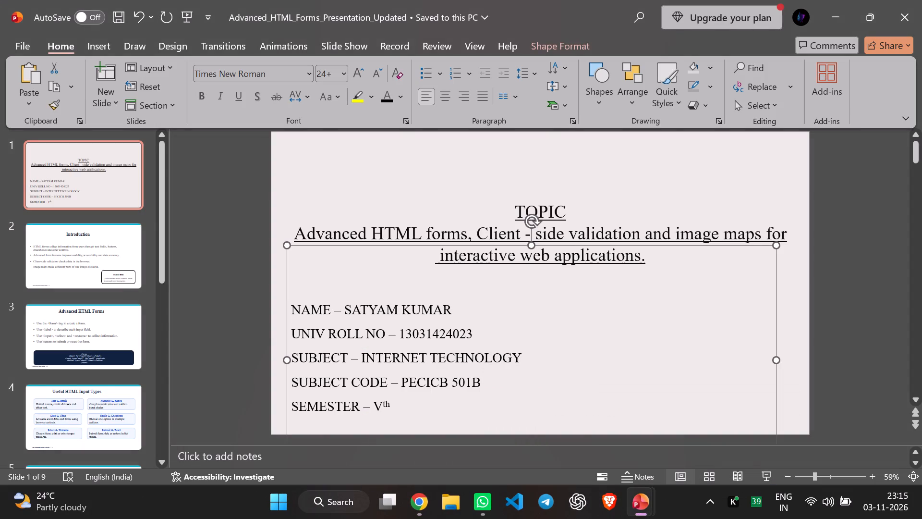
key("ctrl+s")
left_click(353, 154)
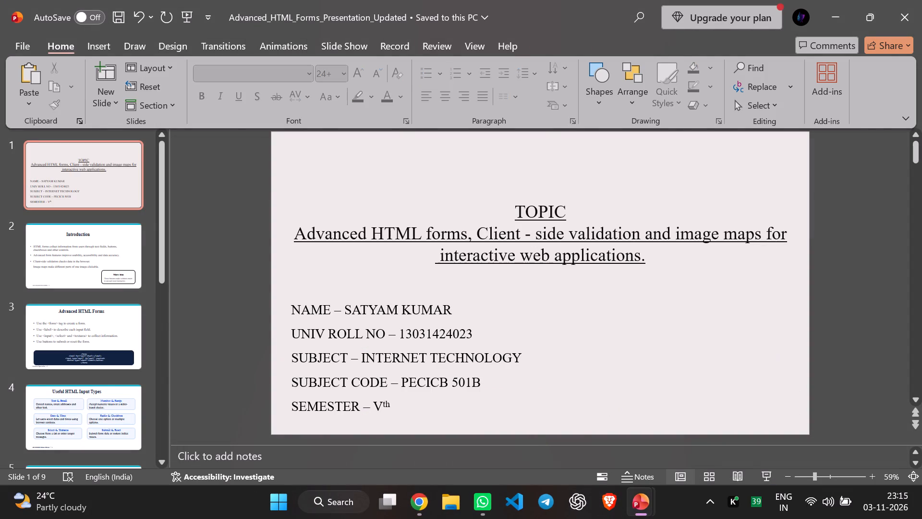
key("ctrl+v")
Place the logo in the title slide's upper-left corner and widen it to about 13.58 cm.
left_click_drag(529, 276, 379, 156)
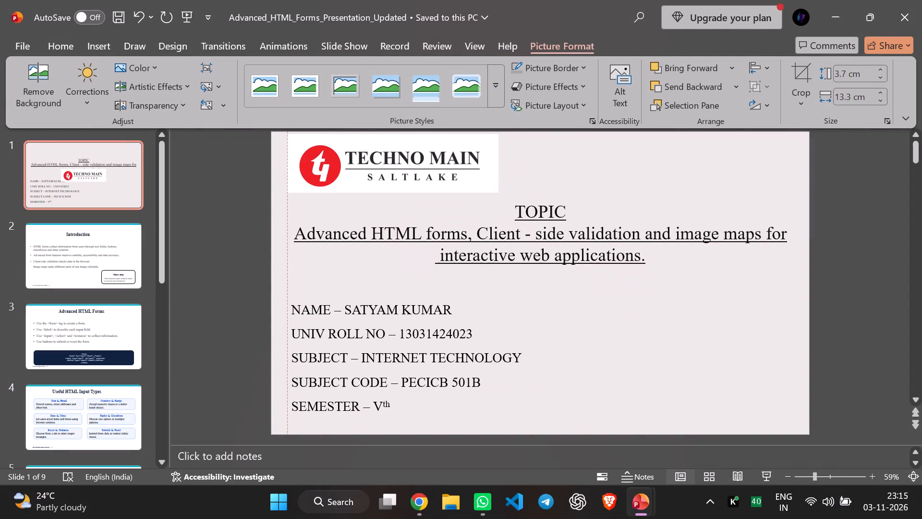
left_click_drag(379, 156, 459, 158)
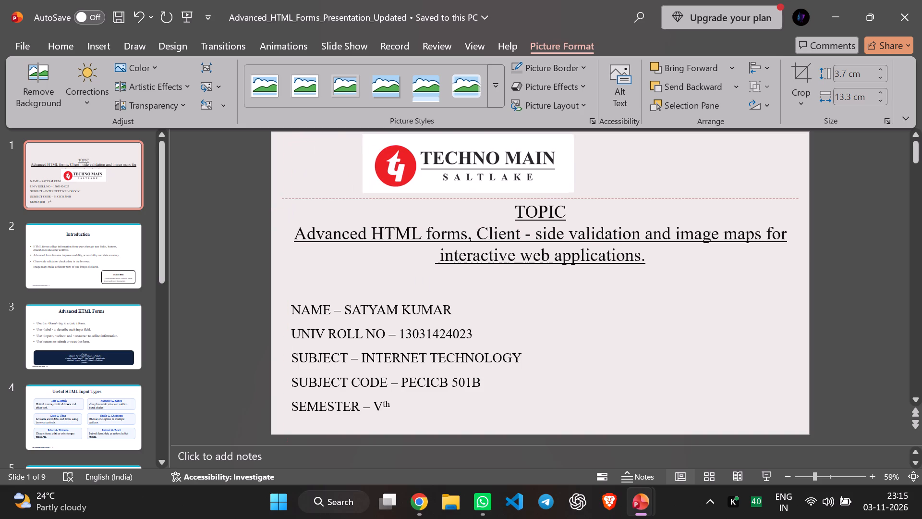
left_click_drag(459, 158, 368, 156)
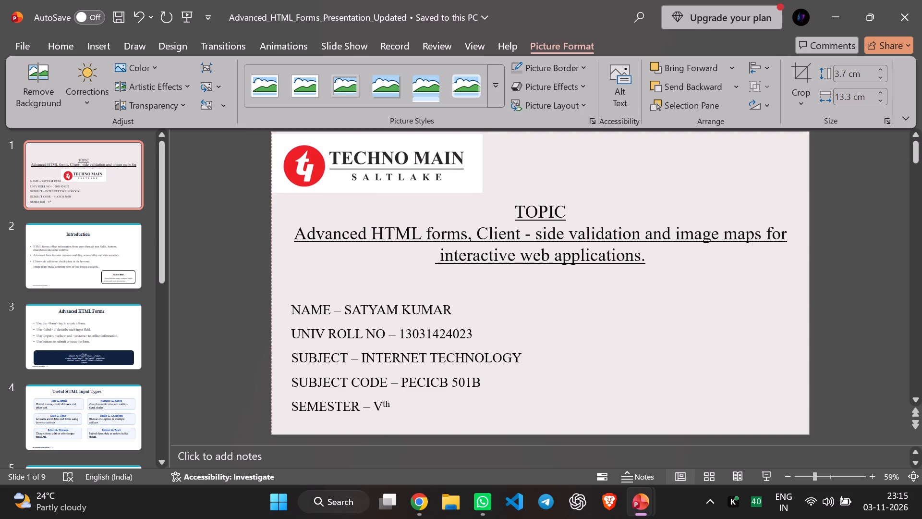
left_click_drag(368, 156, 368, 155)
left_click_drag(484, 162, 802, 166)
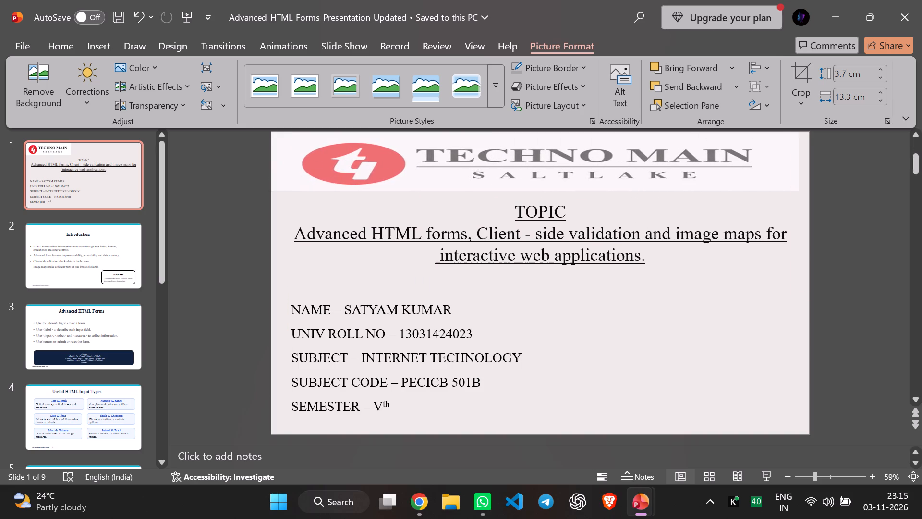
left_click_drag(802, 166, 487, 179)
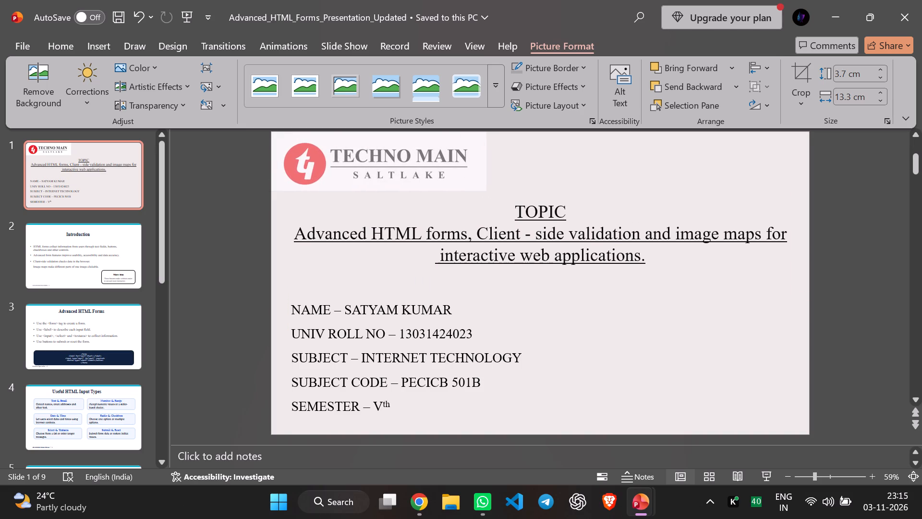
left_click_drag(487, 179, 487, 180)
left_click(487, 191)
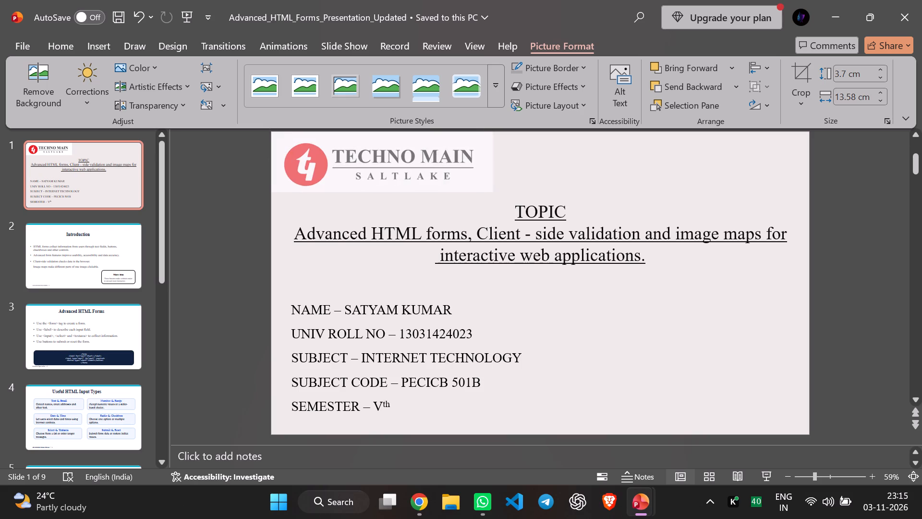
Move the logo to the middle of the title slide's upper edge, above the TOPIC heading.
left_click_drag(455, 172, 591, 173)
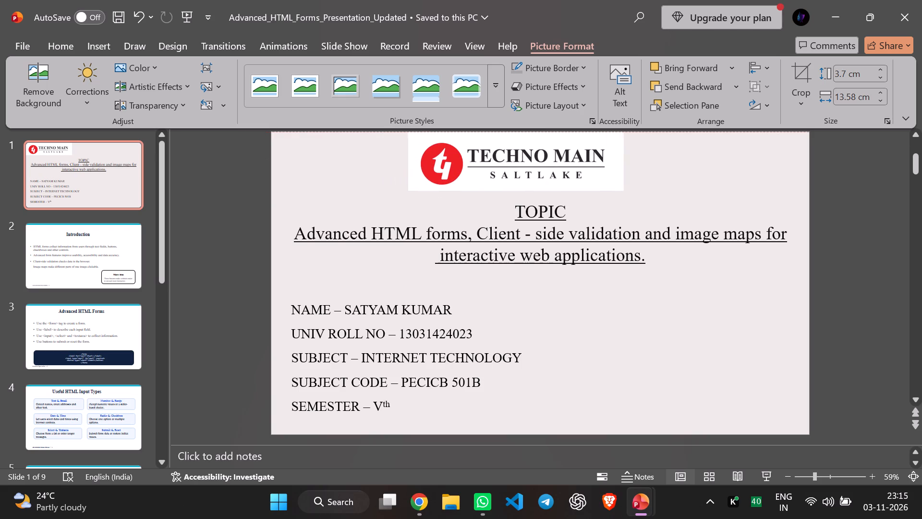
left_click_drag(591, 173, 594, 173)
left_click(847, 190)
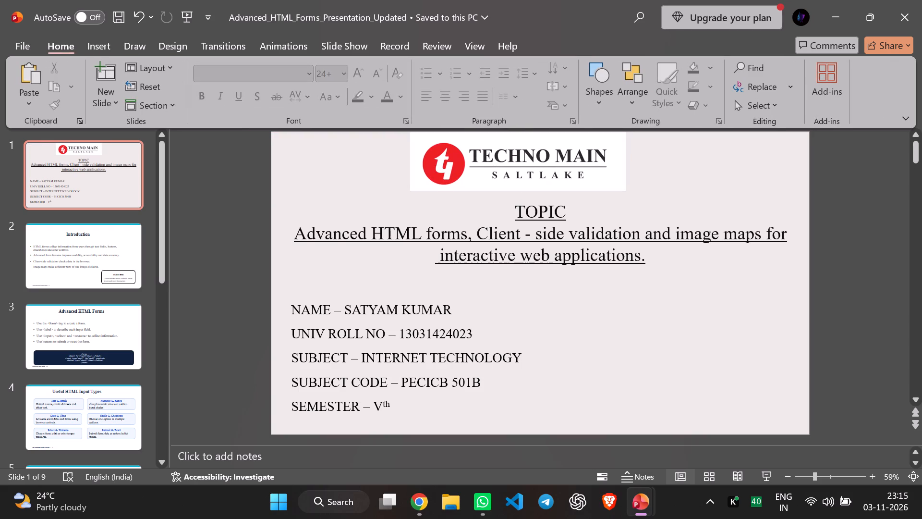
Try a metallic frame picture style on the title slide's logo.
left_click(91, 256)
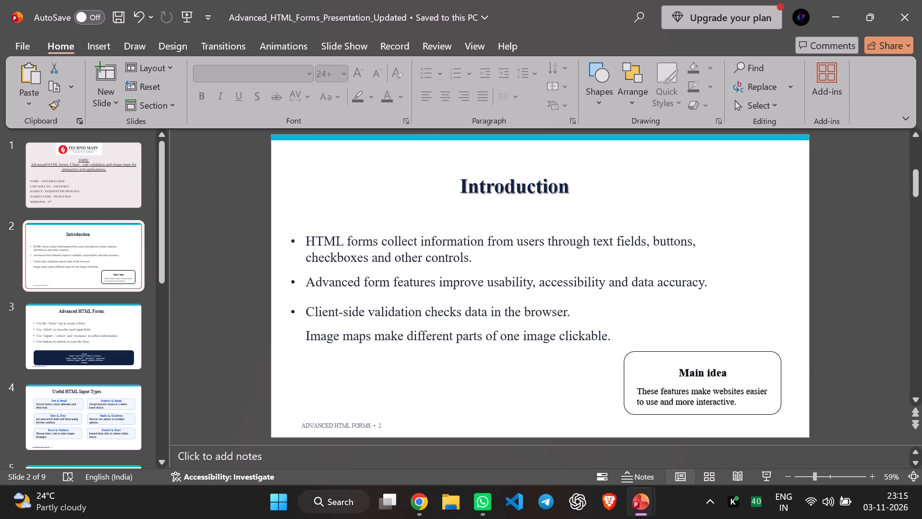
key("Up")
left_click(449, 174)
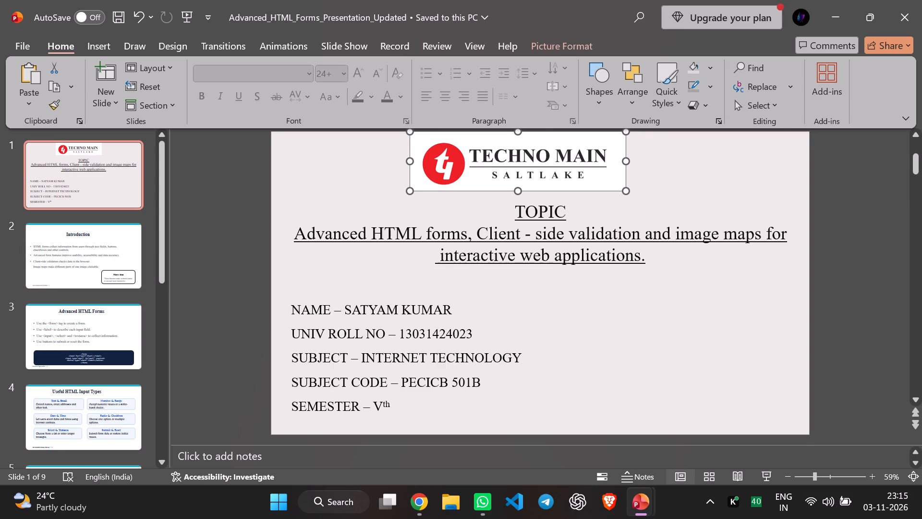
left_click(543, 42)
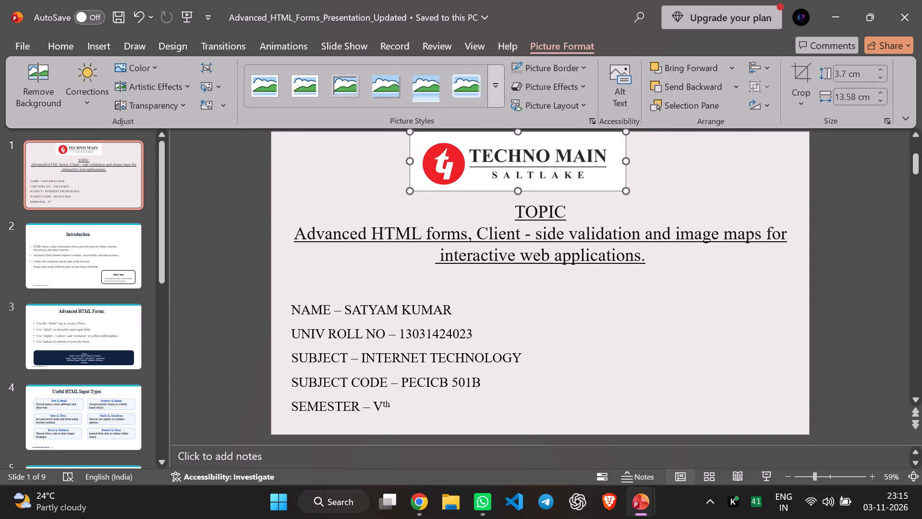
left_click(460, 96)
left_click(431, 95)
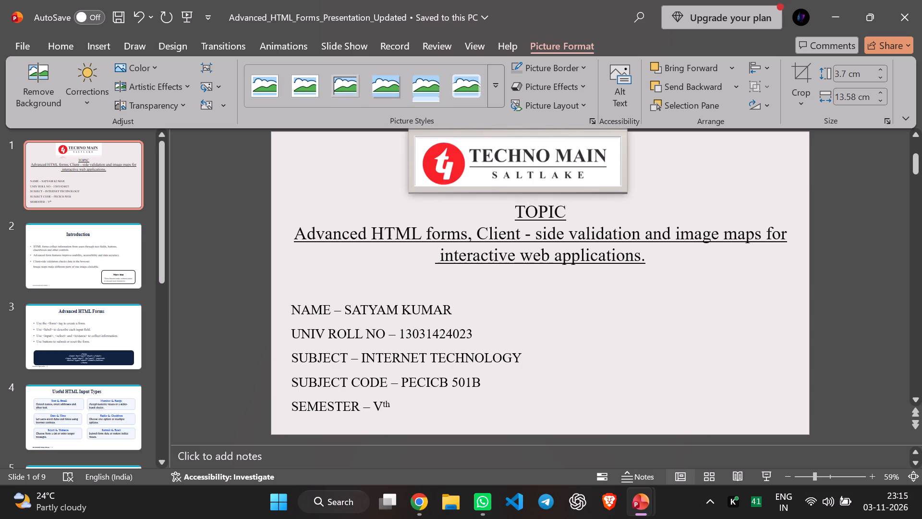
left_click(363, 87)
Nudge the logo slightly down and apply the plain white frame picture style to it.
left_click_drag(540, 192, 540, 196)
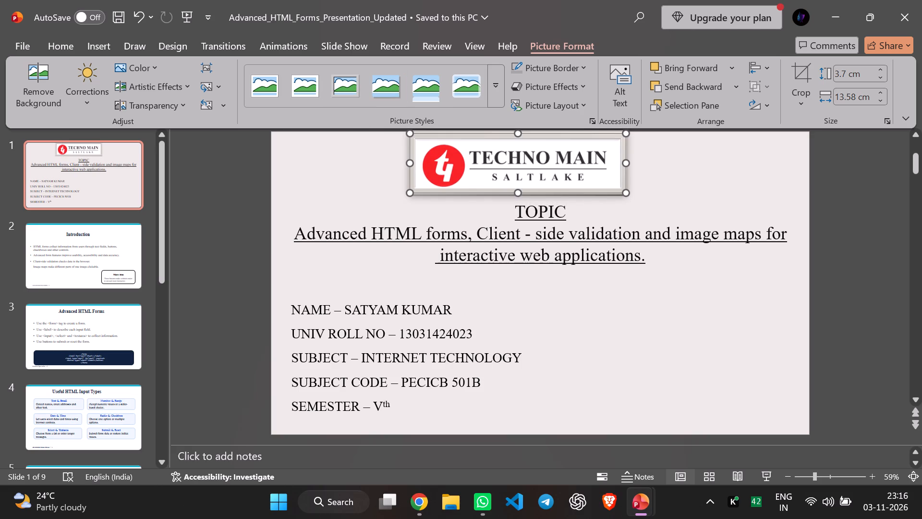
left_click(270, 83)
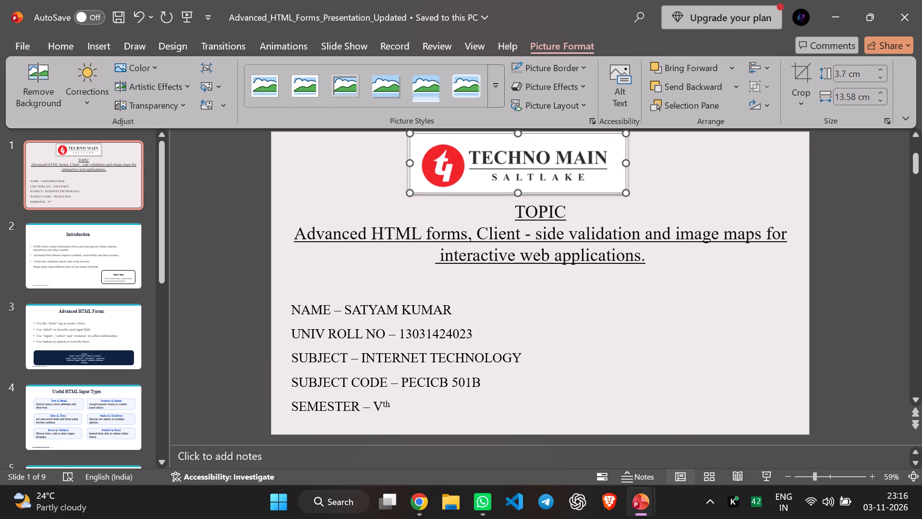
left_click(596, 143)
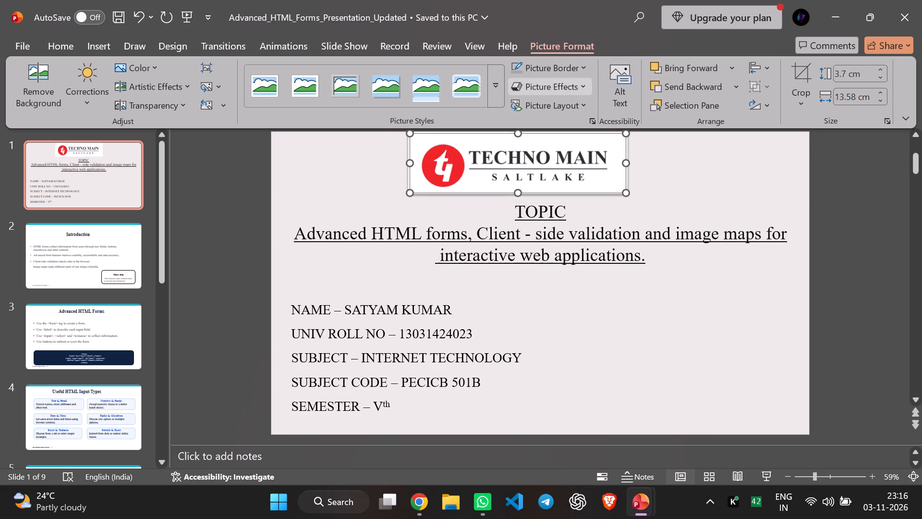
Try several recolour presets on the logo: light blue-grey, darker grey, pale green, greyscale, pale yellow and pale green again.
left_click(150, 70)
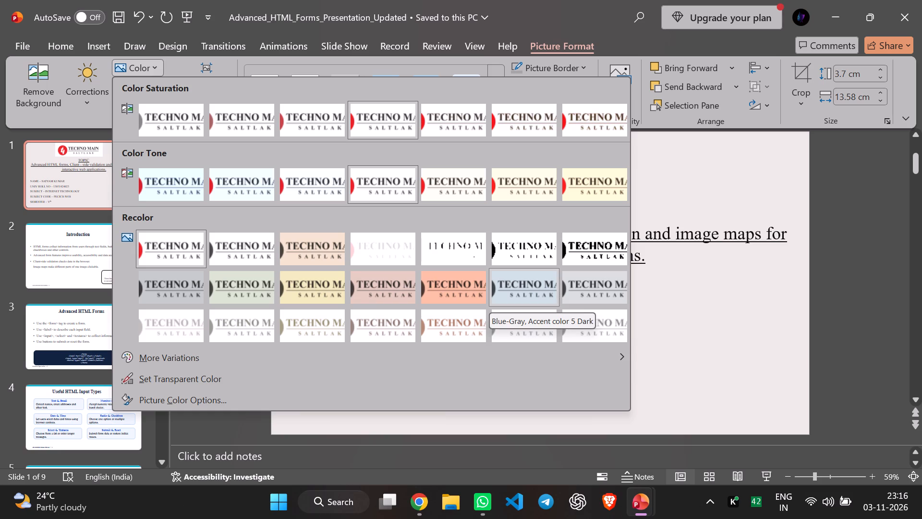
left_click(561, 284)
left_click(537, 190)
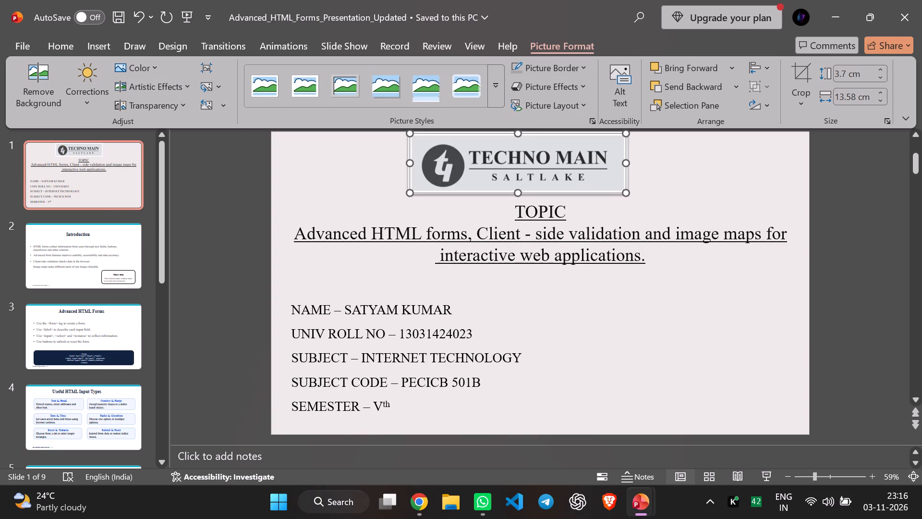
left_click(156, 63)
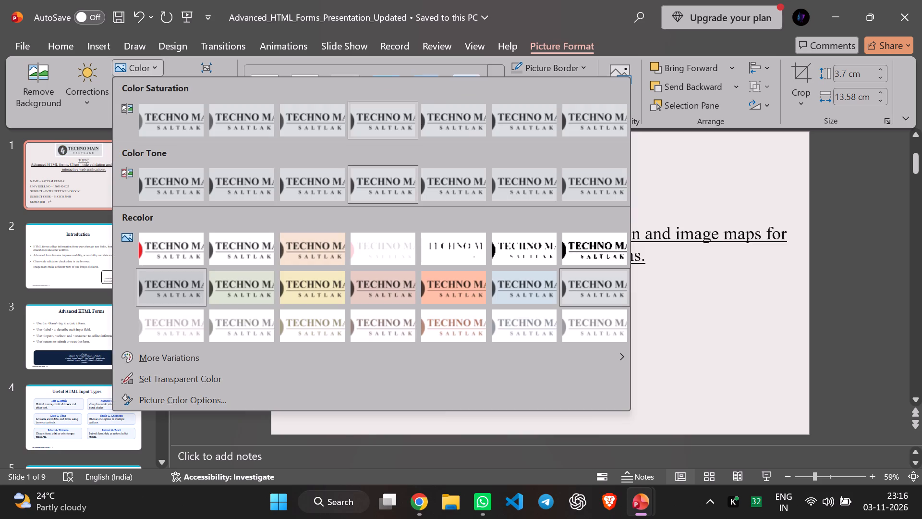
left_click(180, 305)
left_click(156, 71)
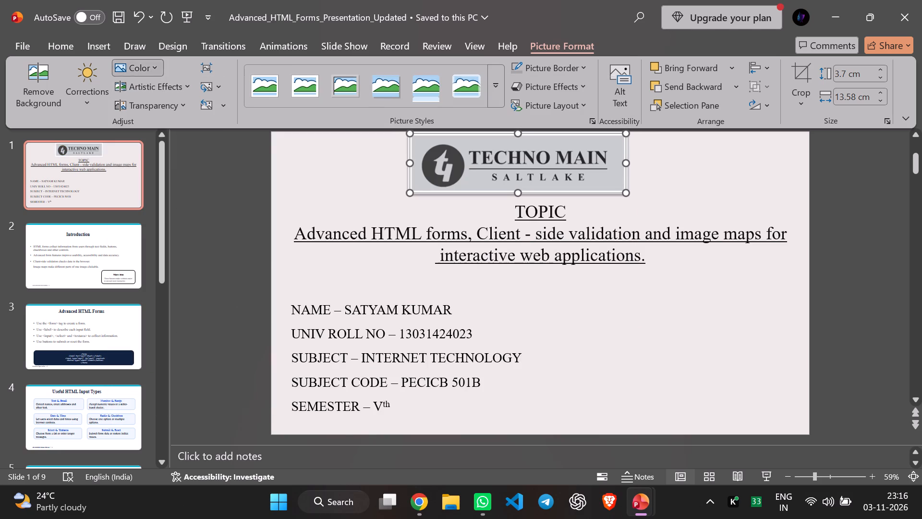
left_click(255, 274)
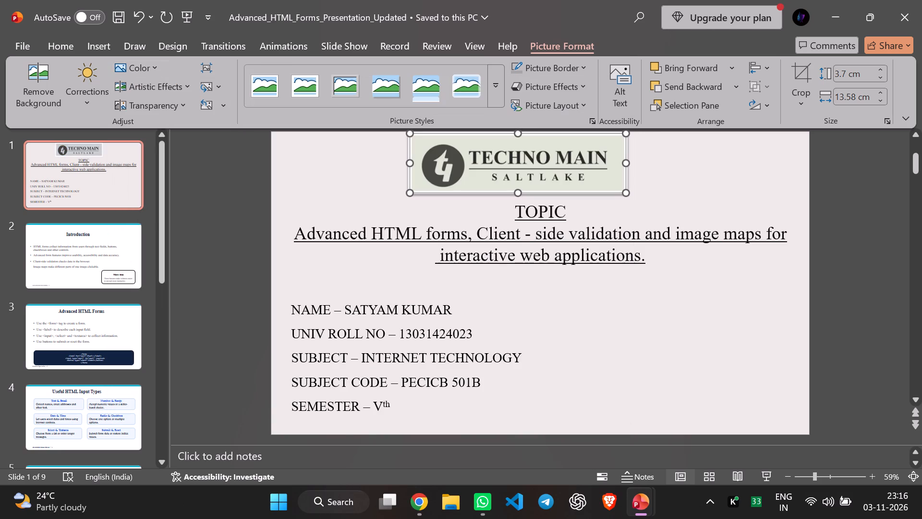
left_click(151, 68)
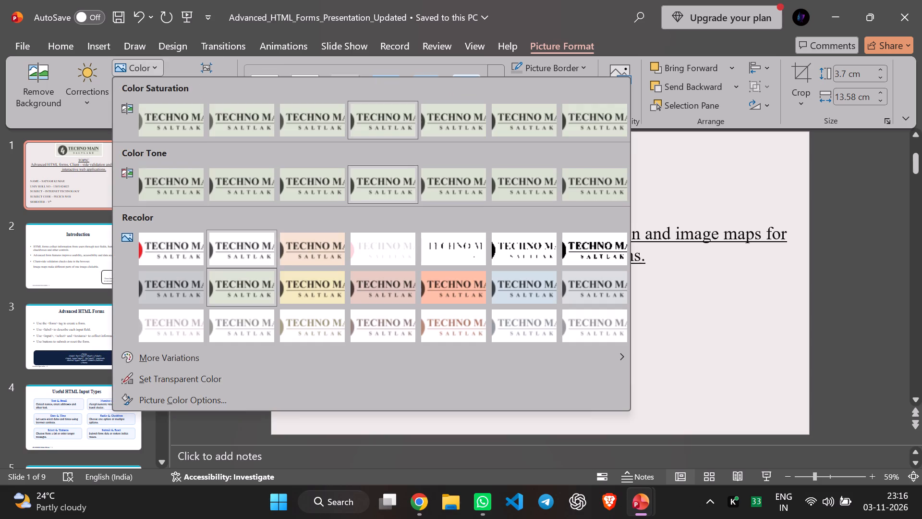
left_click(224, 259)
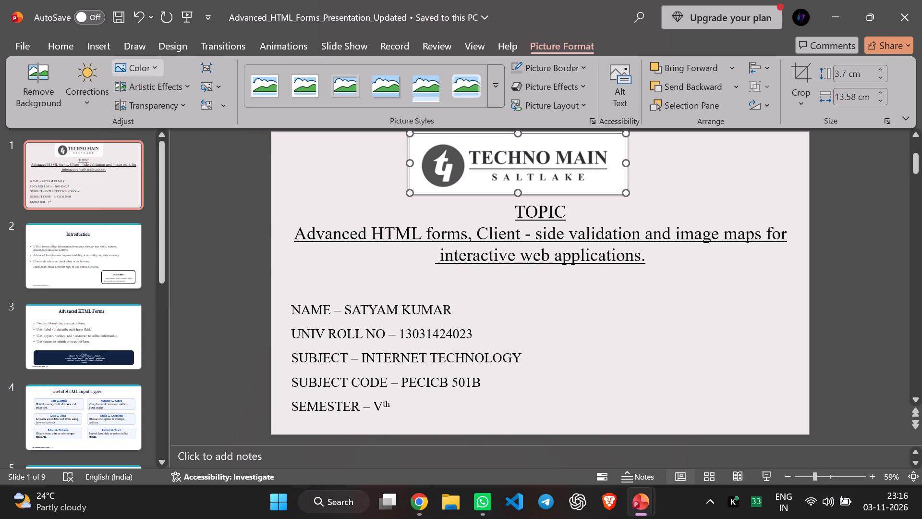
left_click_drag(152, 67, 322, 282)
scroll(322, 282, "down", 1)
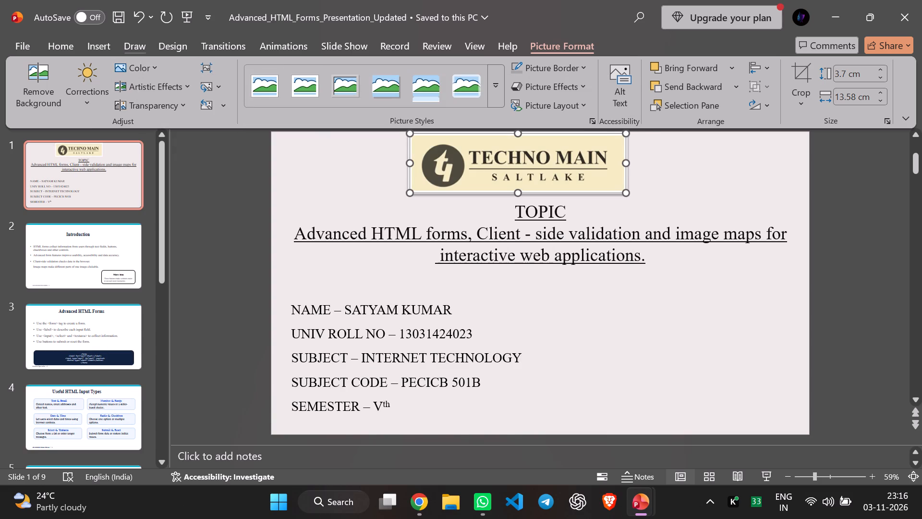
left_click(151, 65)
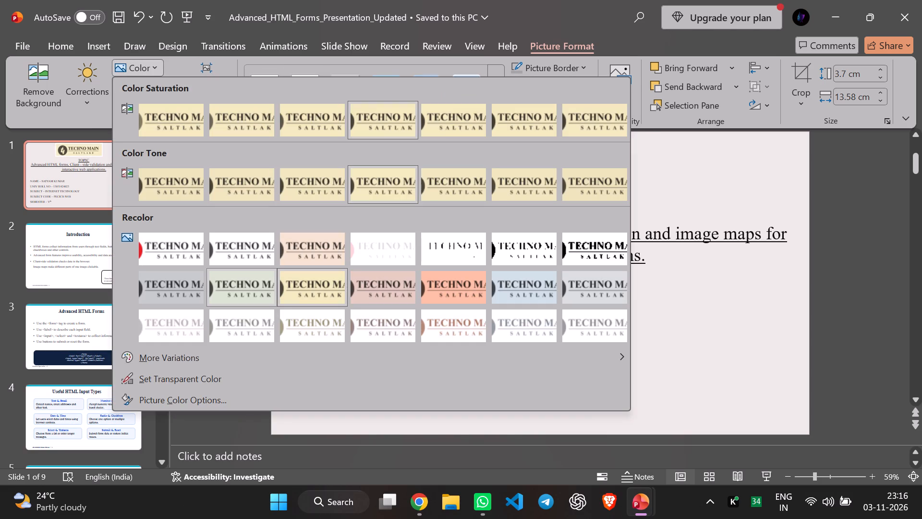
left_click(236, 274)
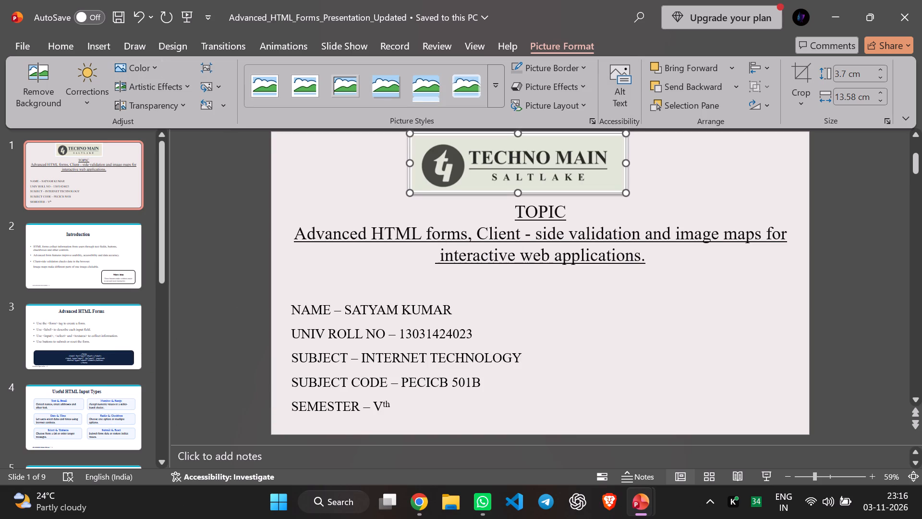
Stretch the logo horizontally to a width of about 15.48 cm.
left_click_drag(627, 165, 656, 166)
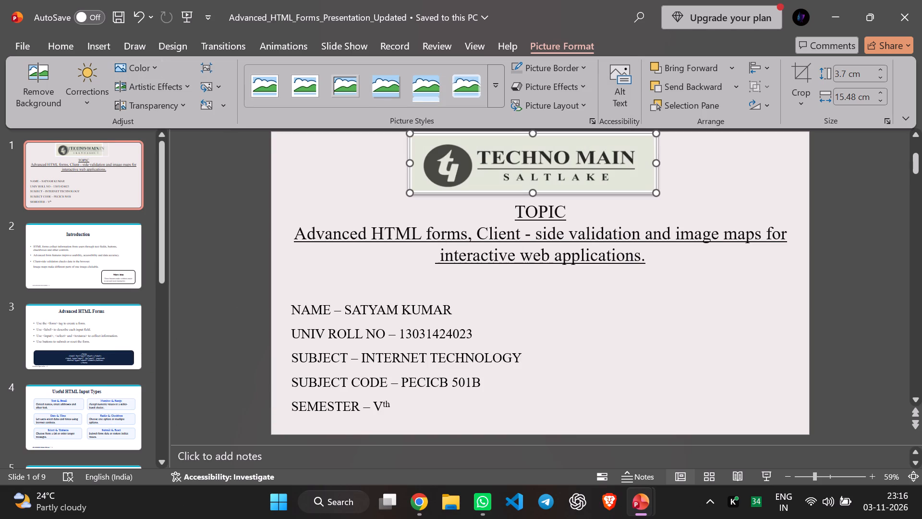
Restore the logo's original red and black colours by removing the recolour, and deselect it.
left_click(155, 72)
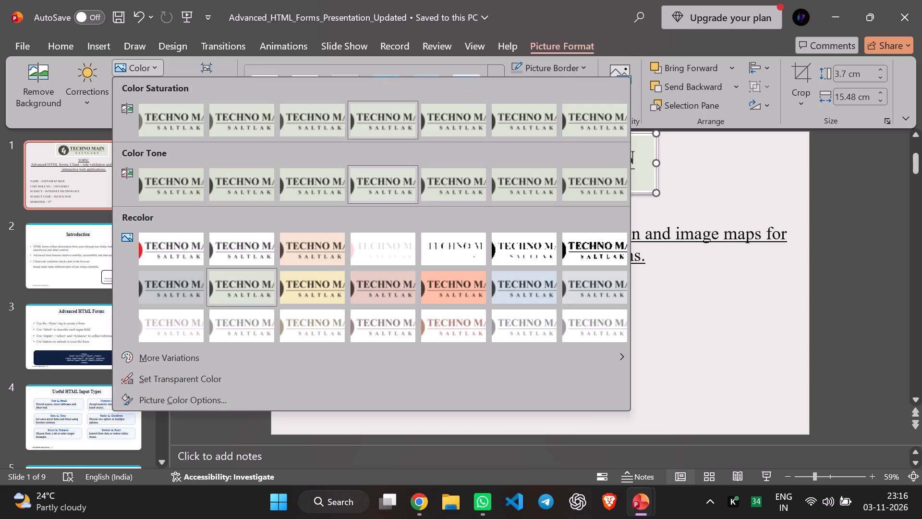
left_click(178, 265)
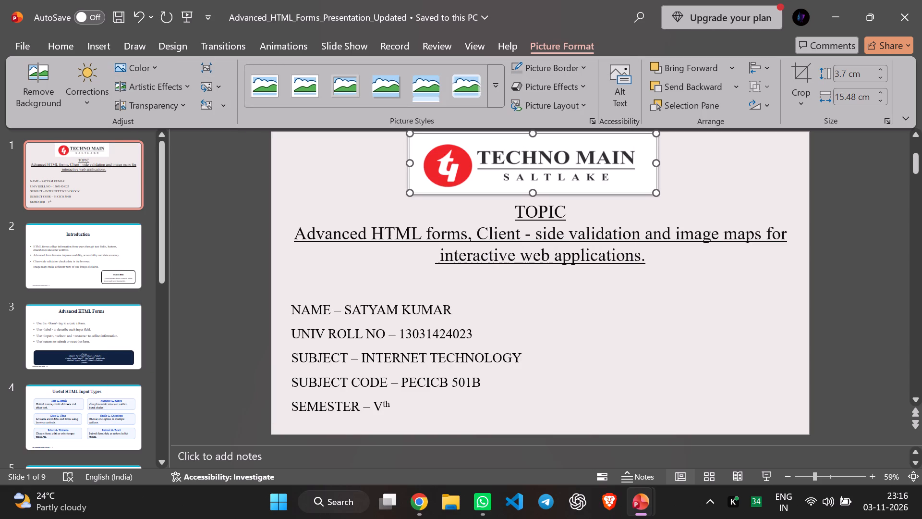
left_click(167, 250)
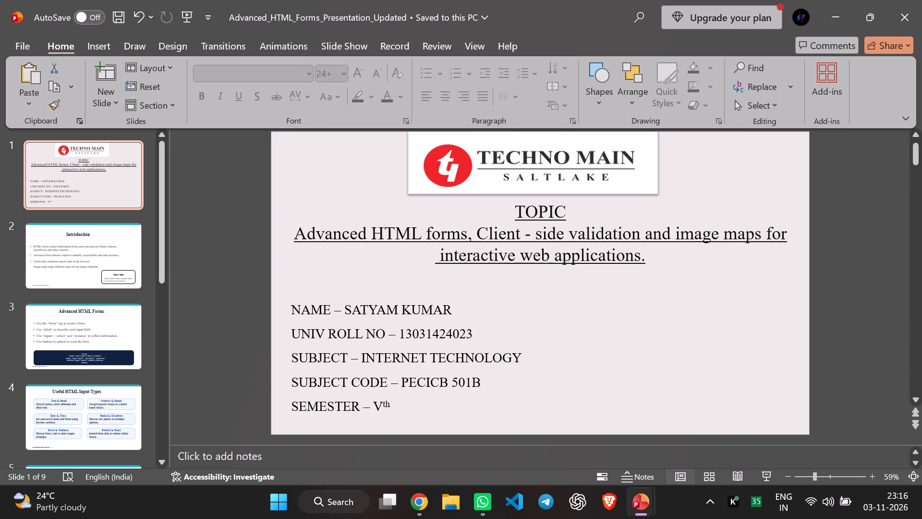
Shift the "Image Maps in HTML" title on slide 7 slightly to the right.
left_click(124, 262)
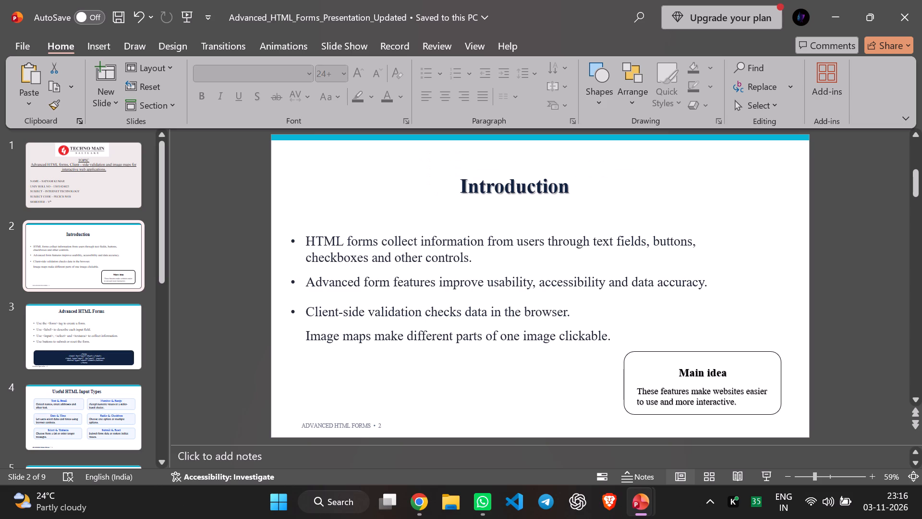
key("Down")
key("Down")
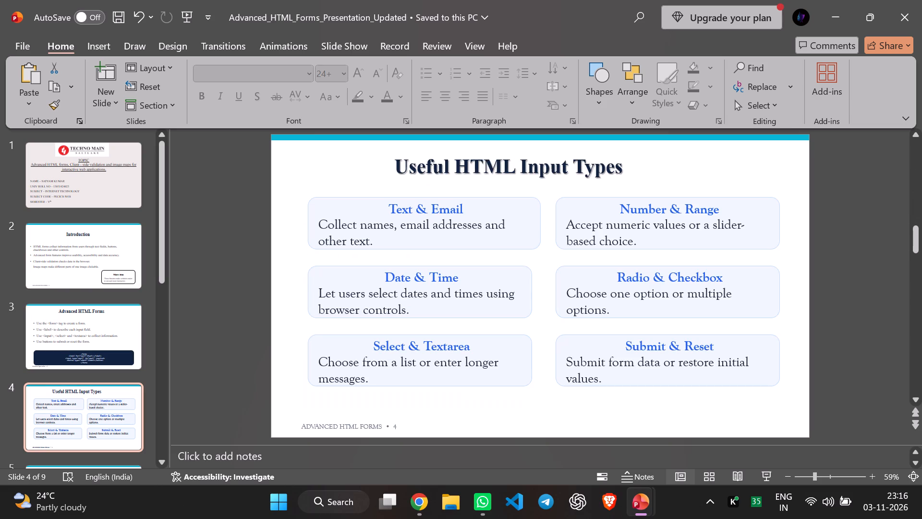
key("Down")
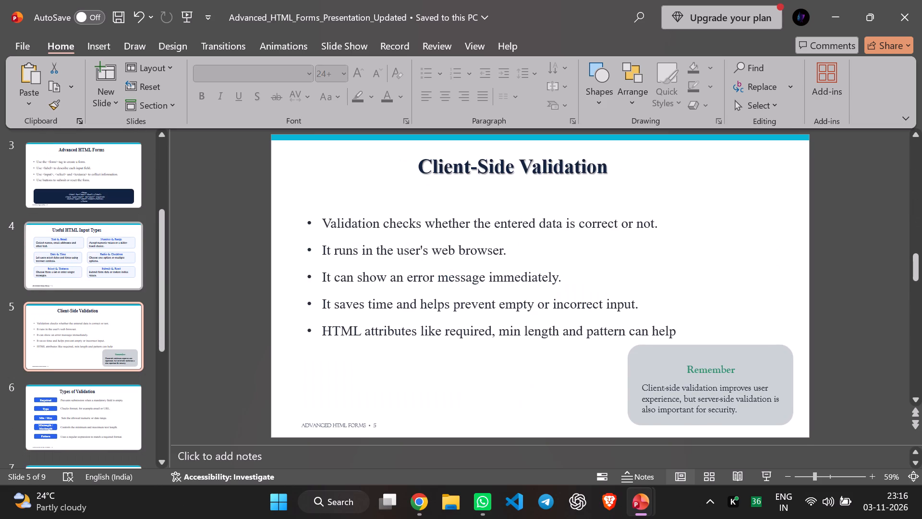
key("Down")
key("Down")
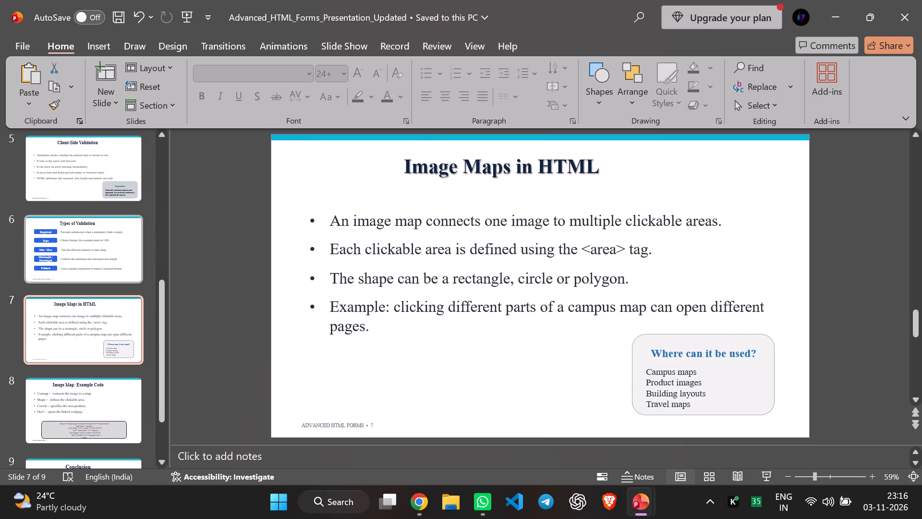
left_click(435, 184)
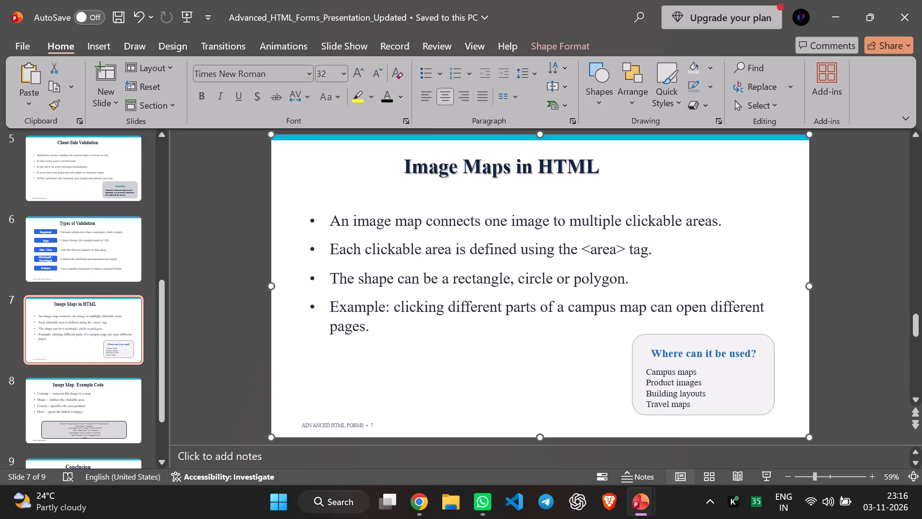
left_click(460, 172)
left_click_drag(471, 184, 473, 184)
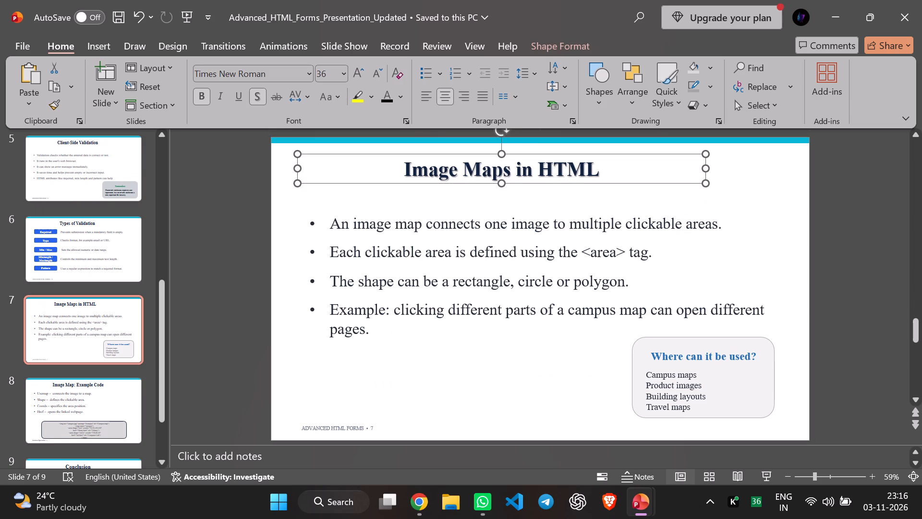
left_click_drag(473, 184, 486, 184)
left_click(90, 350)
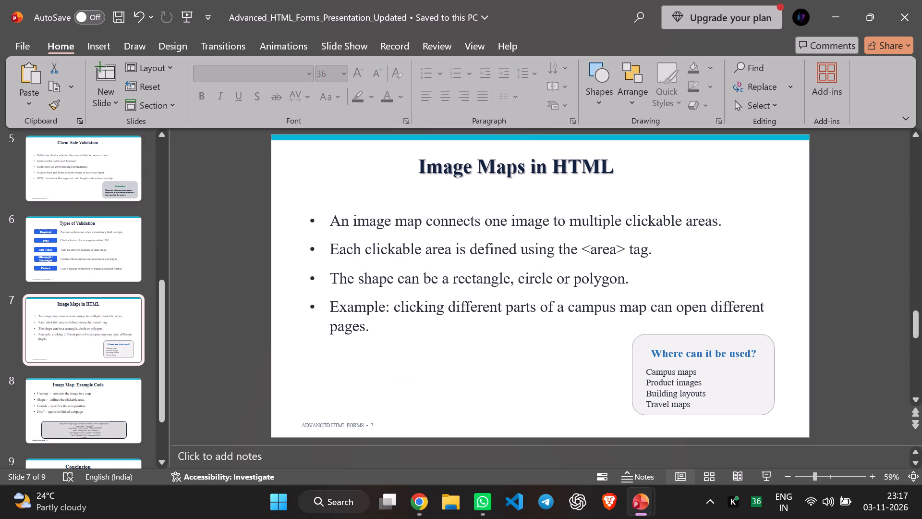
Review the slides through to the Conclusion slide and go back through the deck to the title slide.
key("Down")
key("Down")
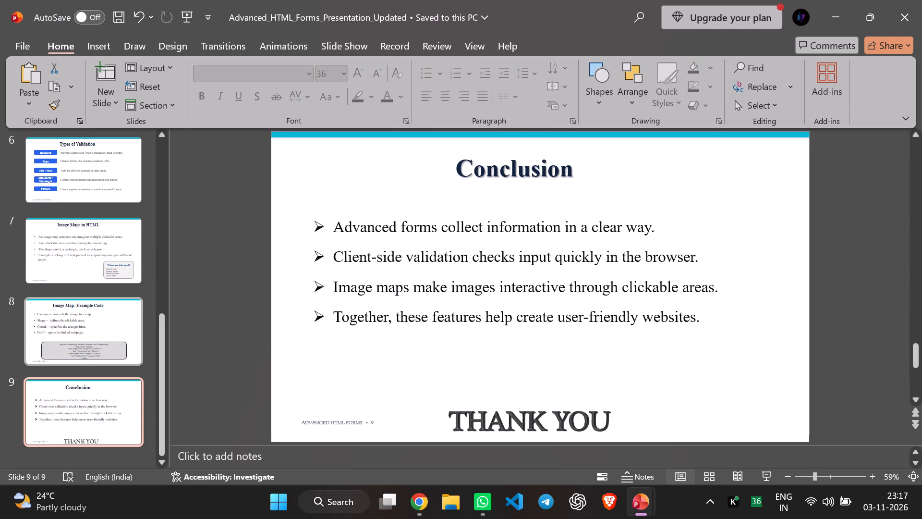
key("Up")
key("Up")
key("Up")
key("Up")
key("Up")
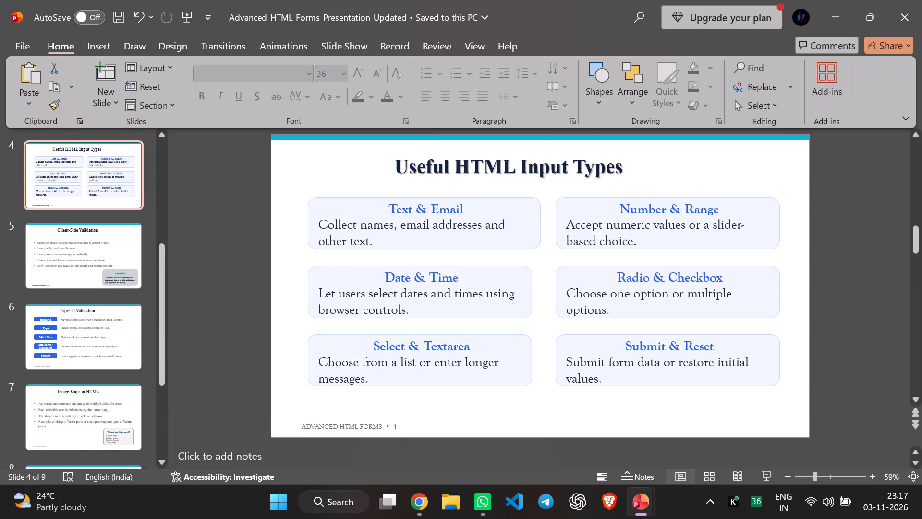
key("Up")
key("Up")
key("Up")
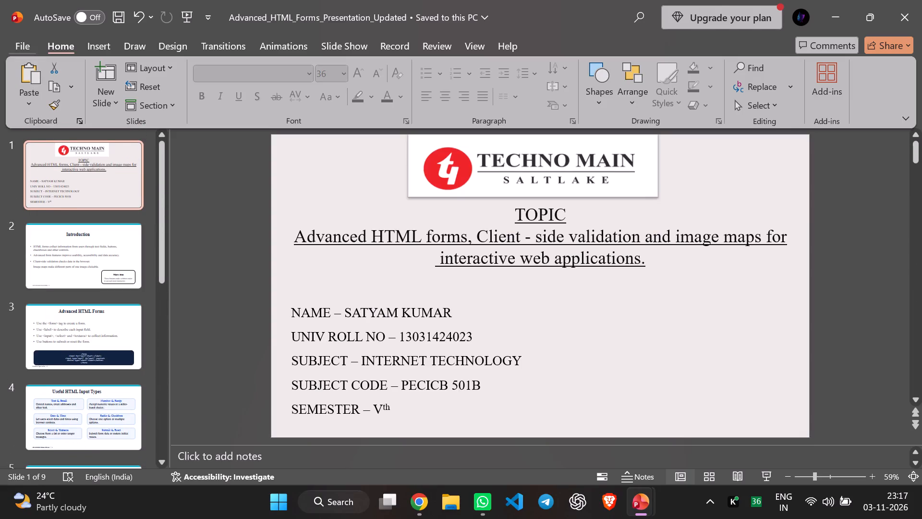
Begin saving a copy of the presentation to the D: drive with PDF as the file type.
left_click(22, 48)
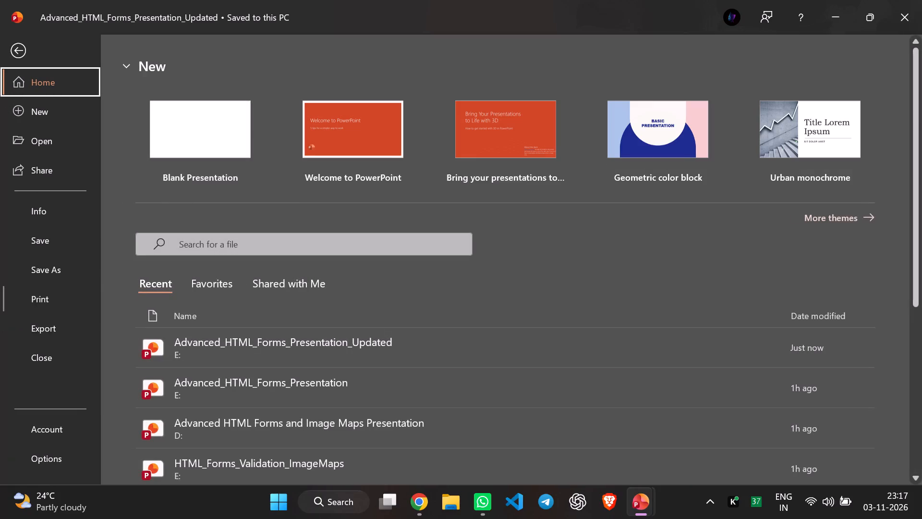
left_click(56, 270)
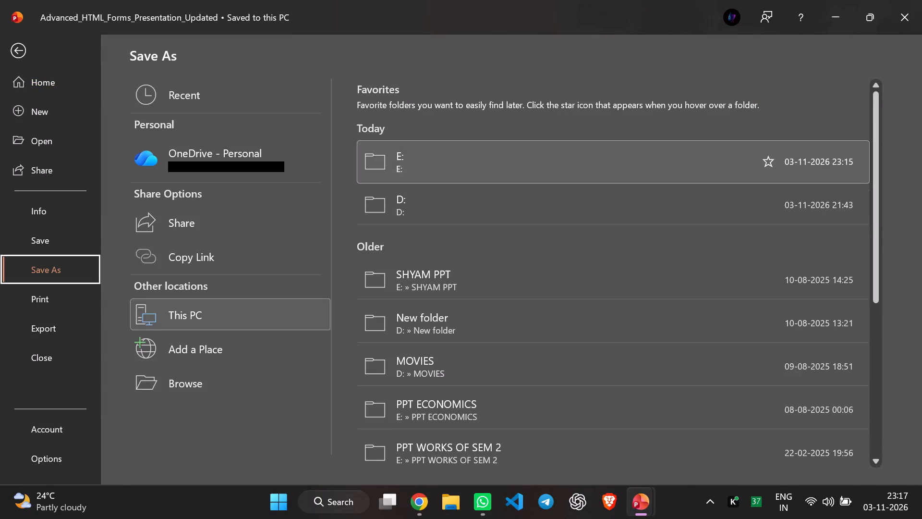
left_click(430, 196)
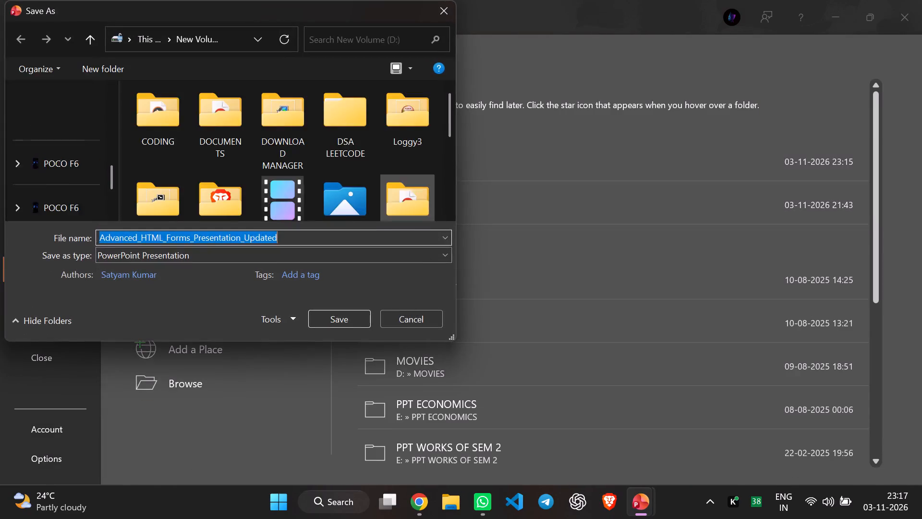
left_click(206, 251)
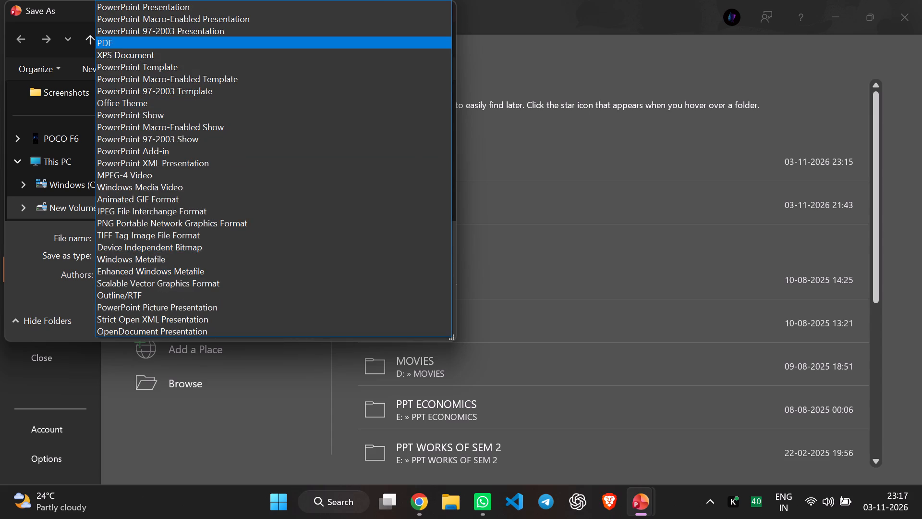
left_click(200, 42)
scroll(278, 183, "down", 3)
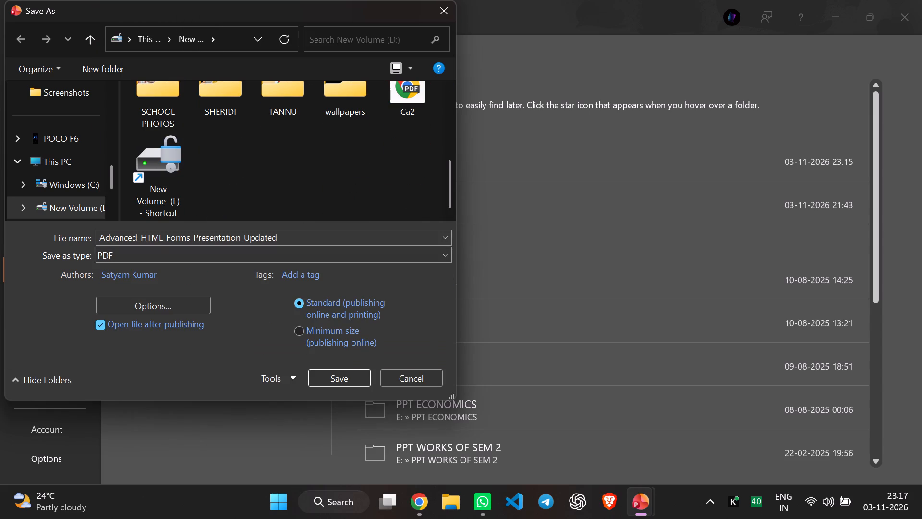
Remove the "_Updated" suffix to name the PDF Advanced_HTML_Forms_Presentation, and save it.
left_click(297, 235)
left_click(297, 235)
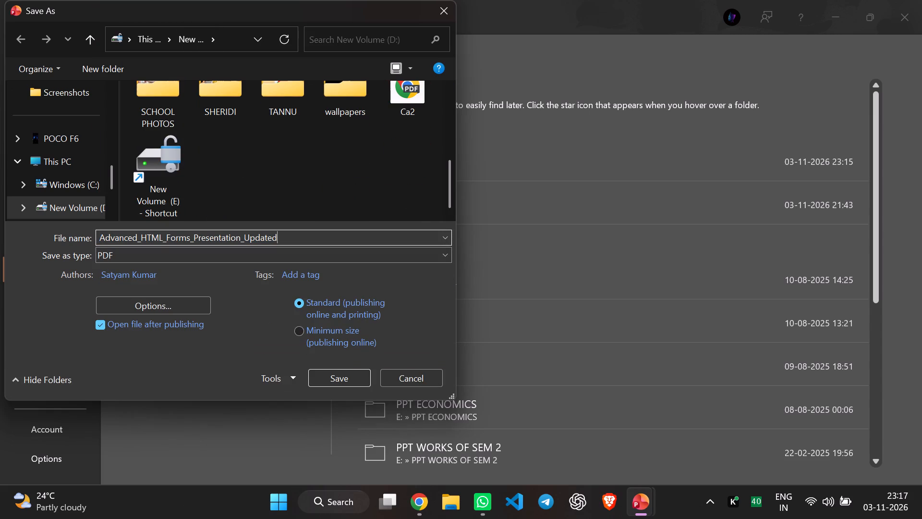
key("BackSpace")
key("BackSpace")
key("BackSpace")
key("BackSpace")
key("BackSpace")
key("BackSpace")
key("BackSpace")
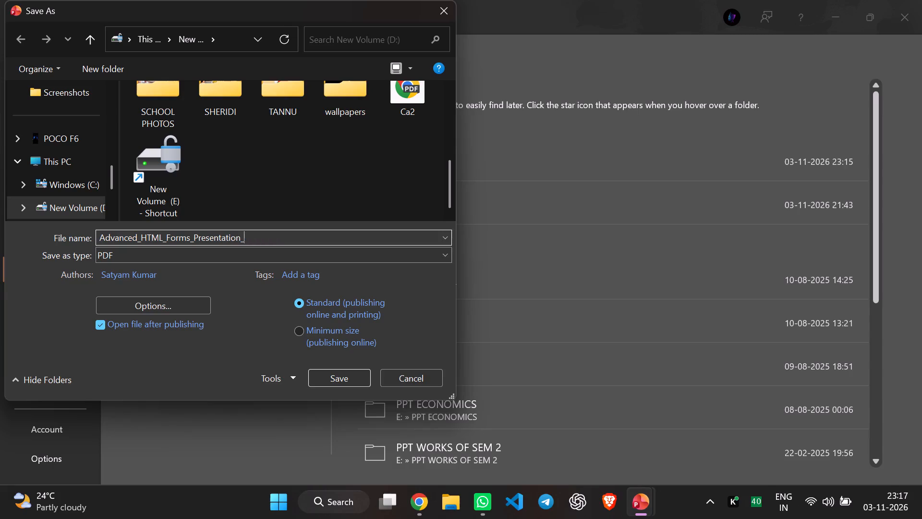
key("BackSpace")
left_click(356, 380)
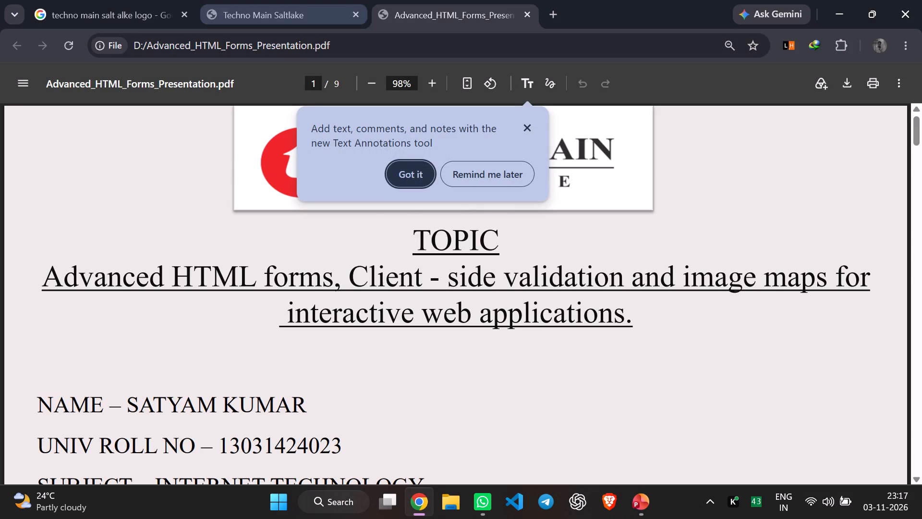
In Chrome, close the logo search and Techno Main Saltlake website tabs, keeping only the exported PDF open.
left_click(177, 16)
left_click(181, 16)
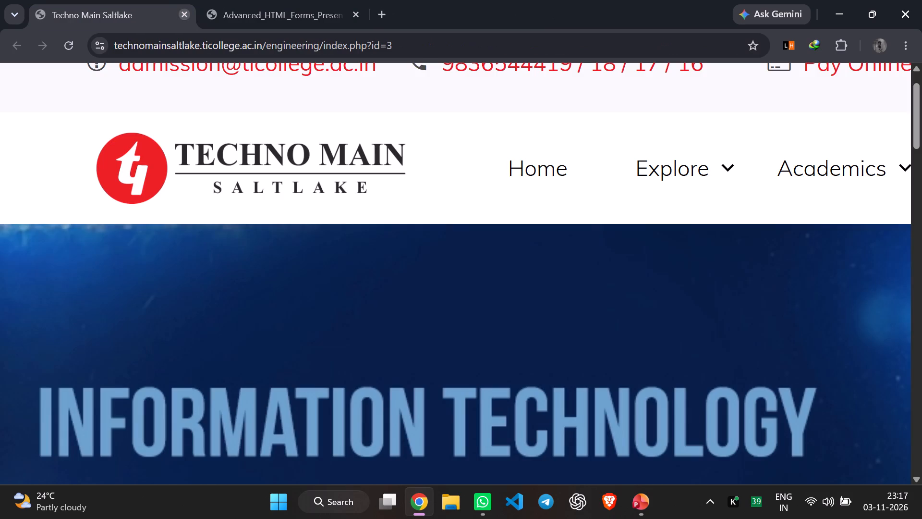
left_click(164, 6)
left_click(183, 13)
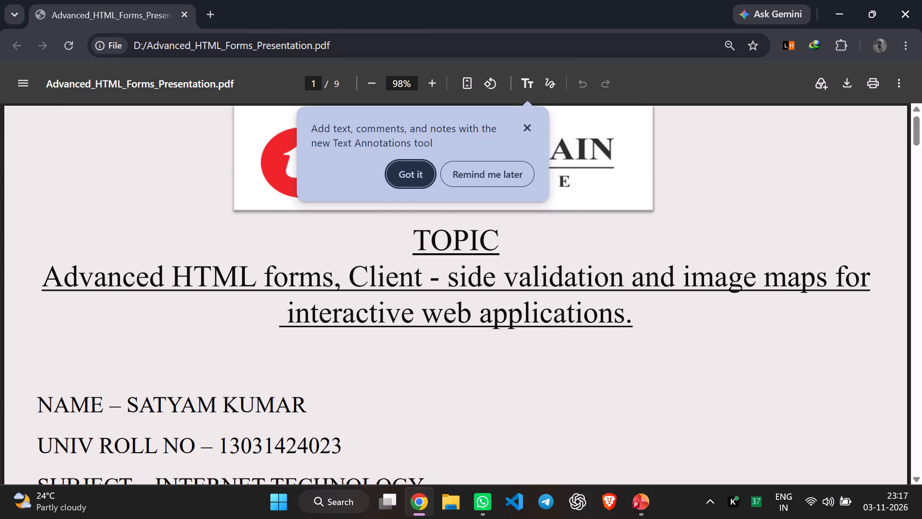
Dismiss the annotations tip, check the exported PDF's pages from title to Conclusion, and close the browser.
left_click(455, 180)
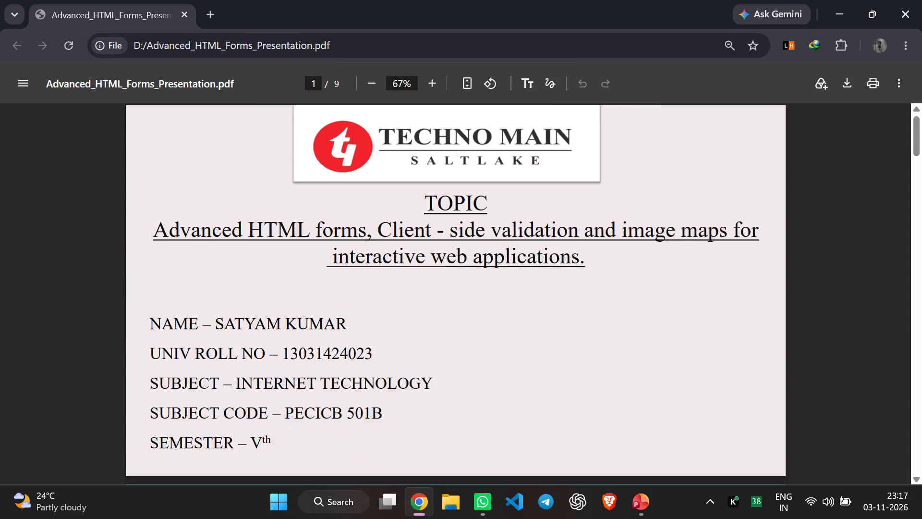
scroll(469, 380, "down", 2)
scroll(469, 380, "up", 2)
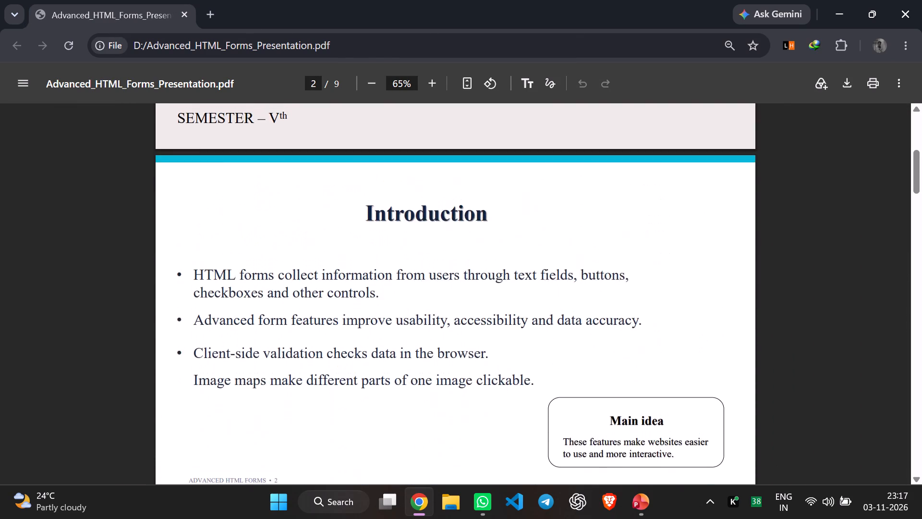
scroll(469, 380, "down", 14)
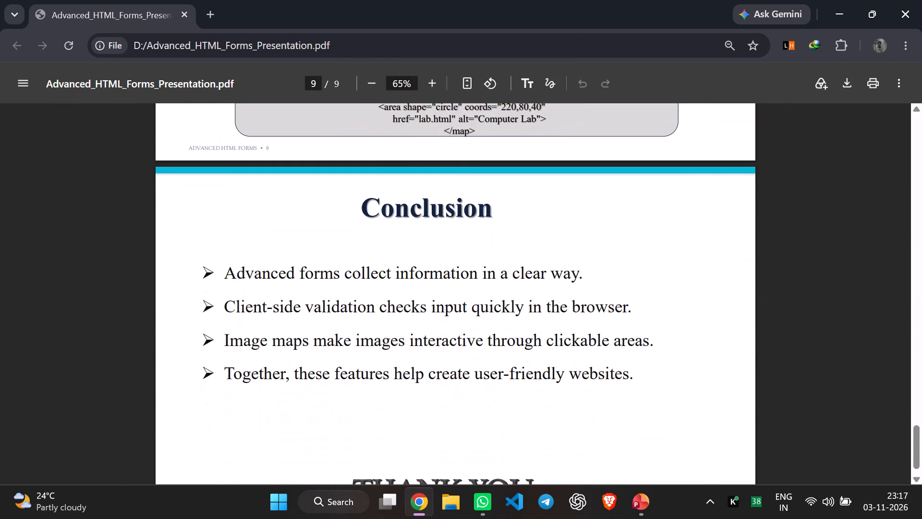
scroll(469, 380, "down", 2)
scroll(469, 380, "up", 14)
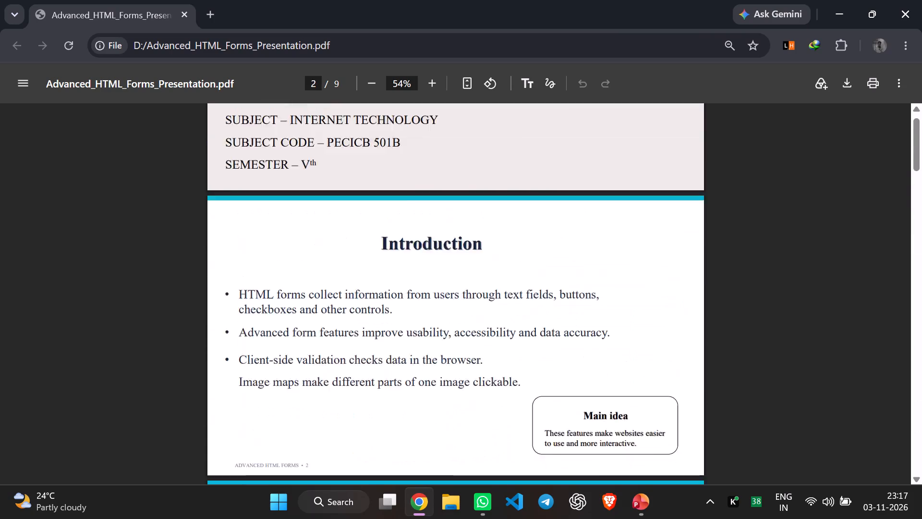
left_click(921, 0)
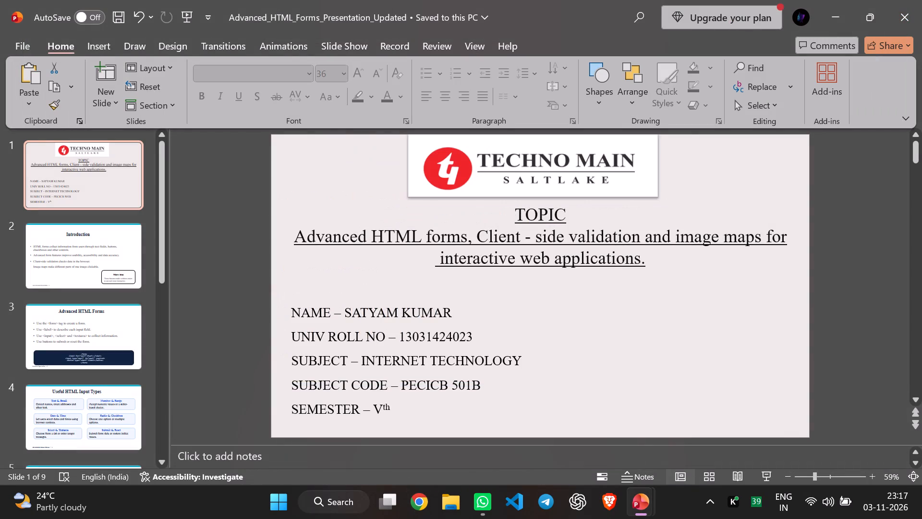
Close the Advanced_HTML_Forms_Presentation_Updated file in PowerPoint, saving its changes to E:.
left_click(921, 0)
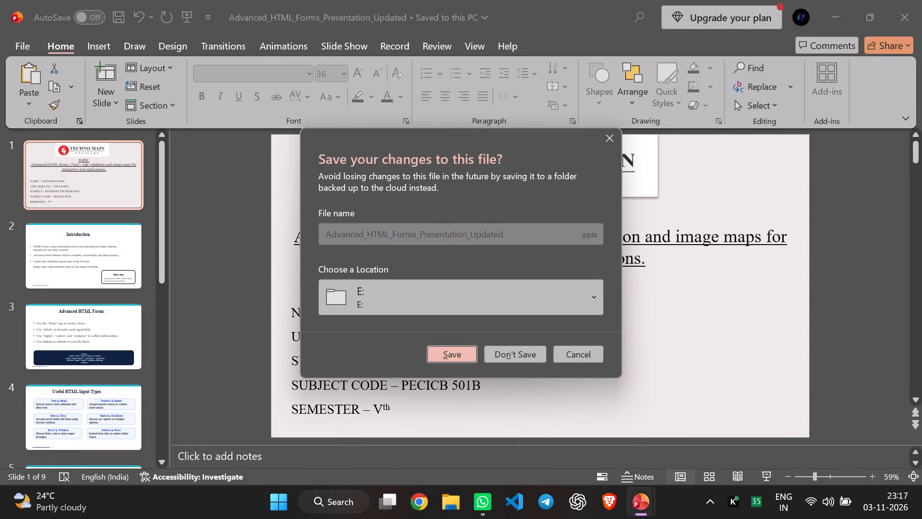
left_click(452, 360)
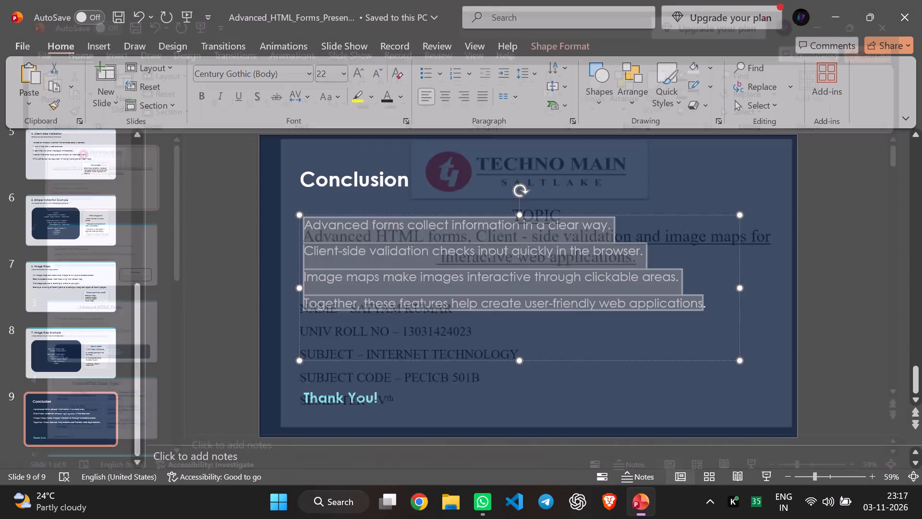
Close the older Advanced_HTML_Forms_Presentation file.
left_click(921, 0)
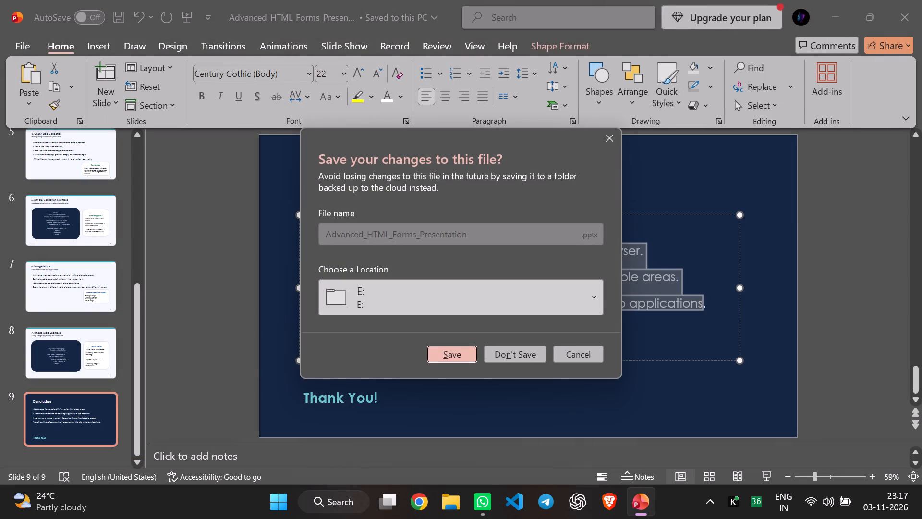